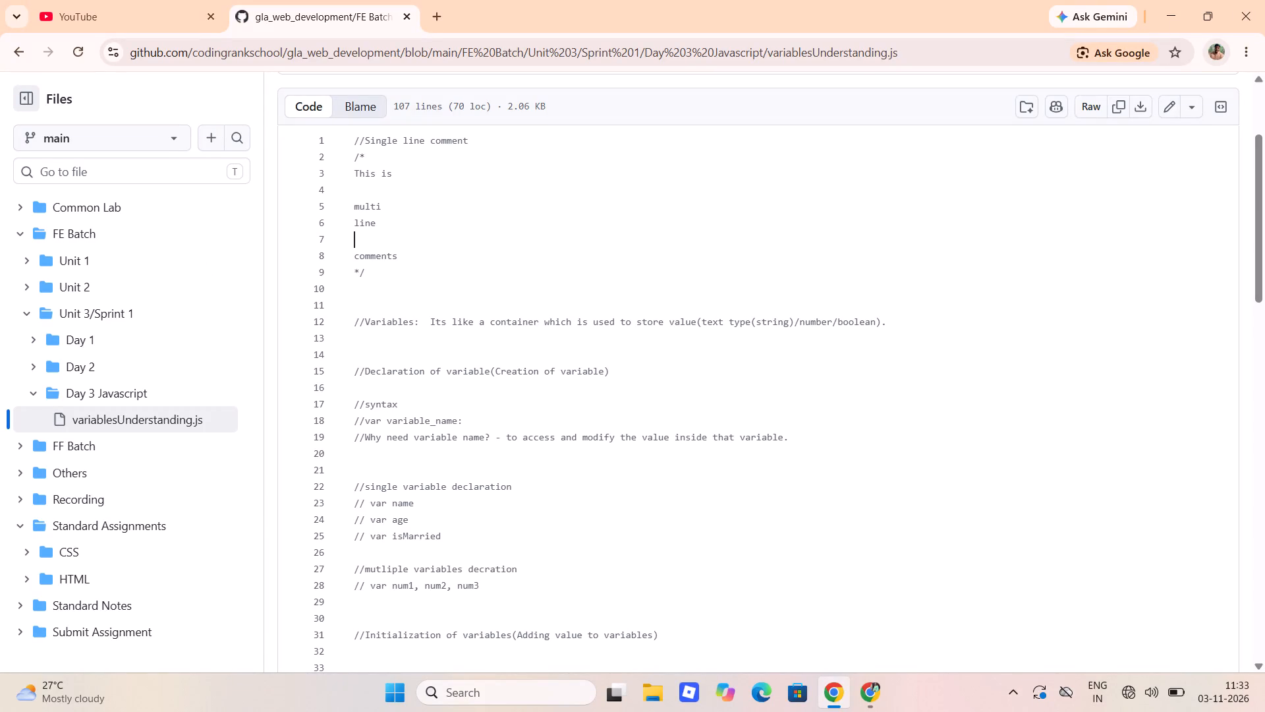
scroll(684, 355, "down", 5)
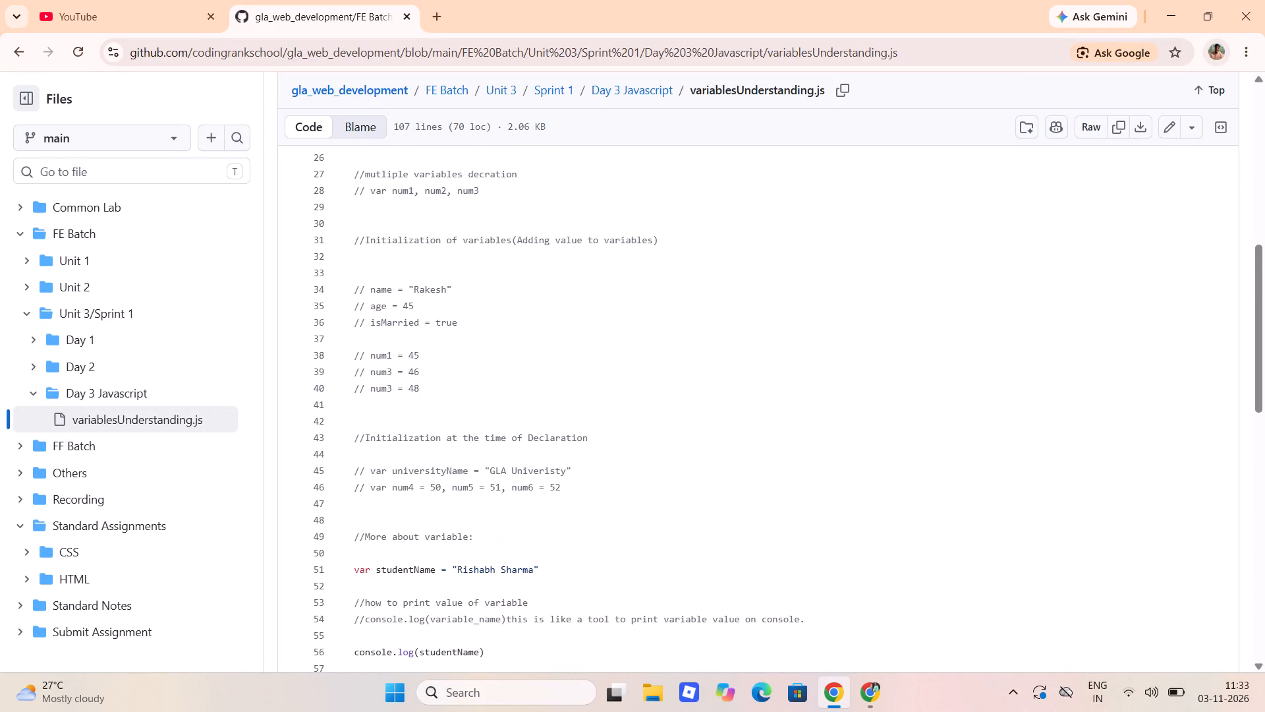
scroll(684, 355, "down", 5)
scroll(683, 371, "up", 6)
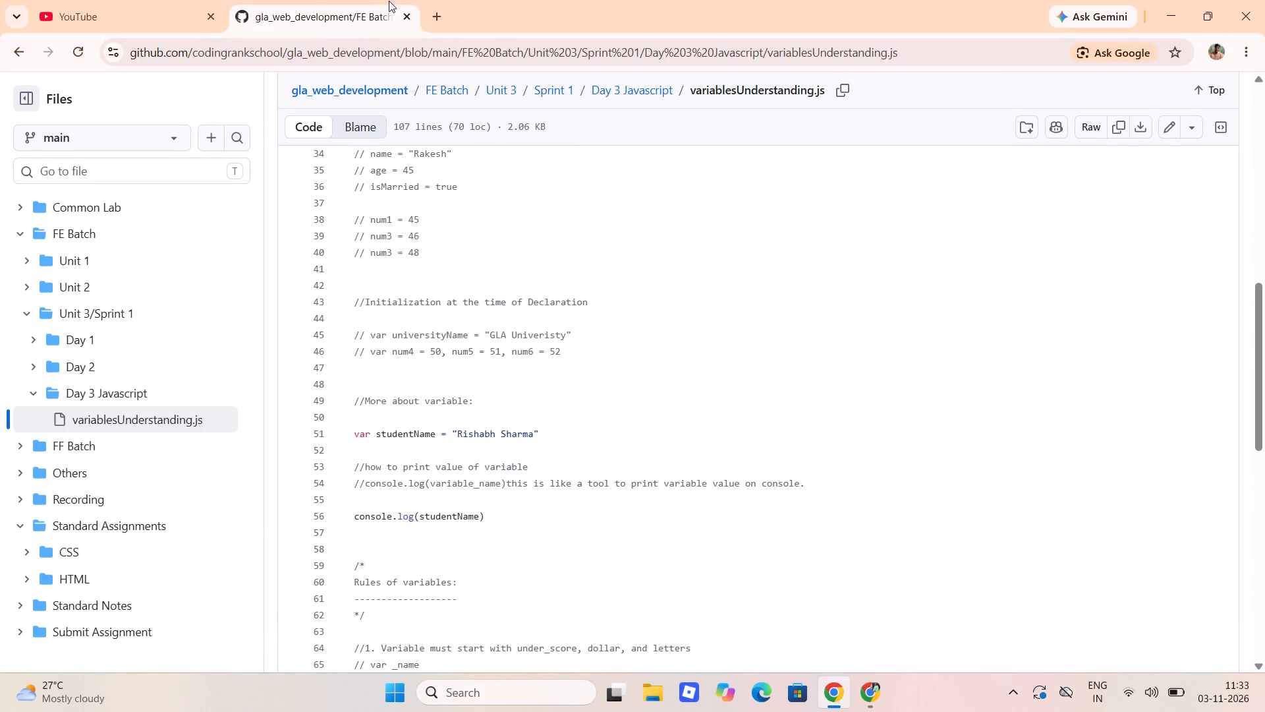
left_click(437, 21)
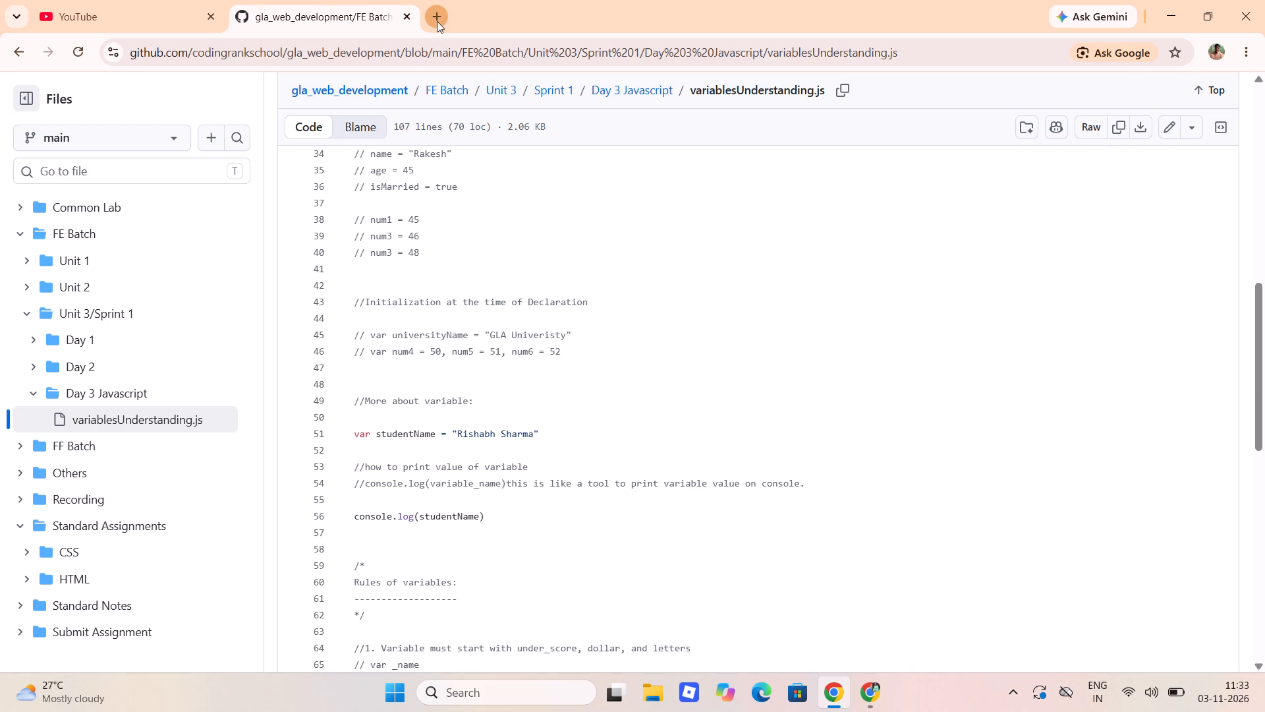
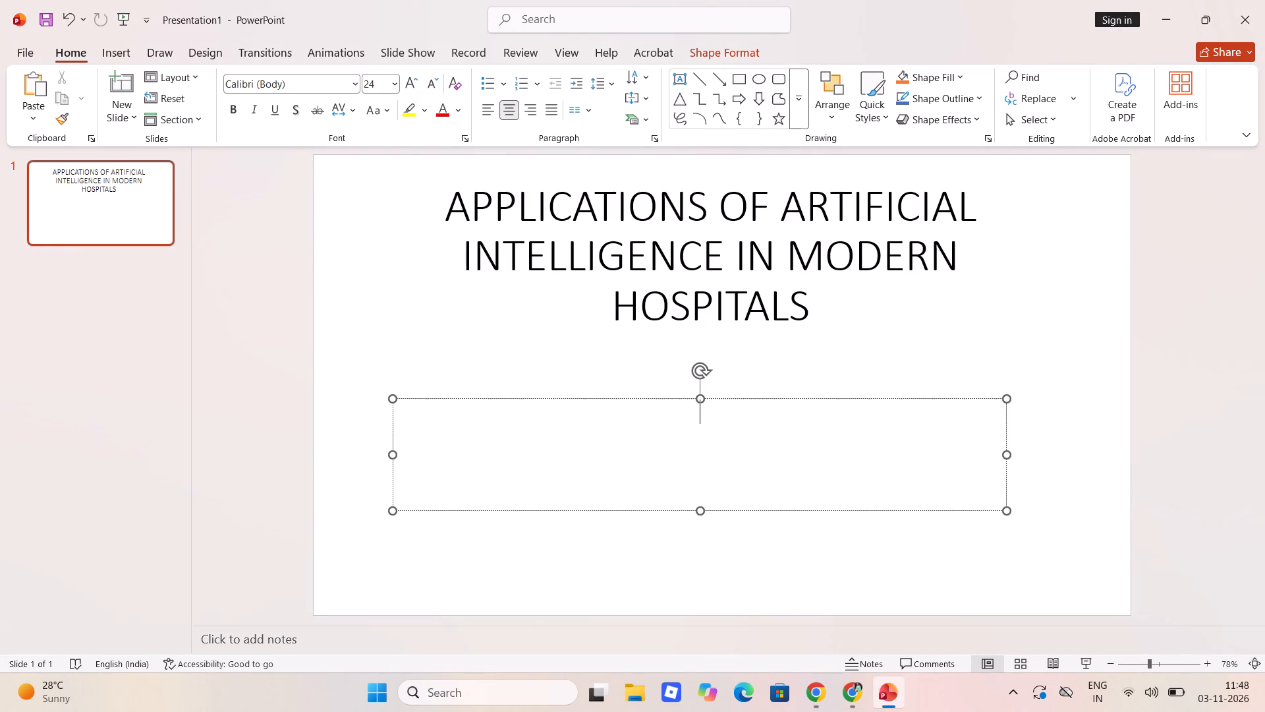
key("ctrl+c")
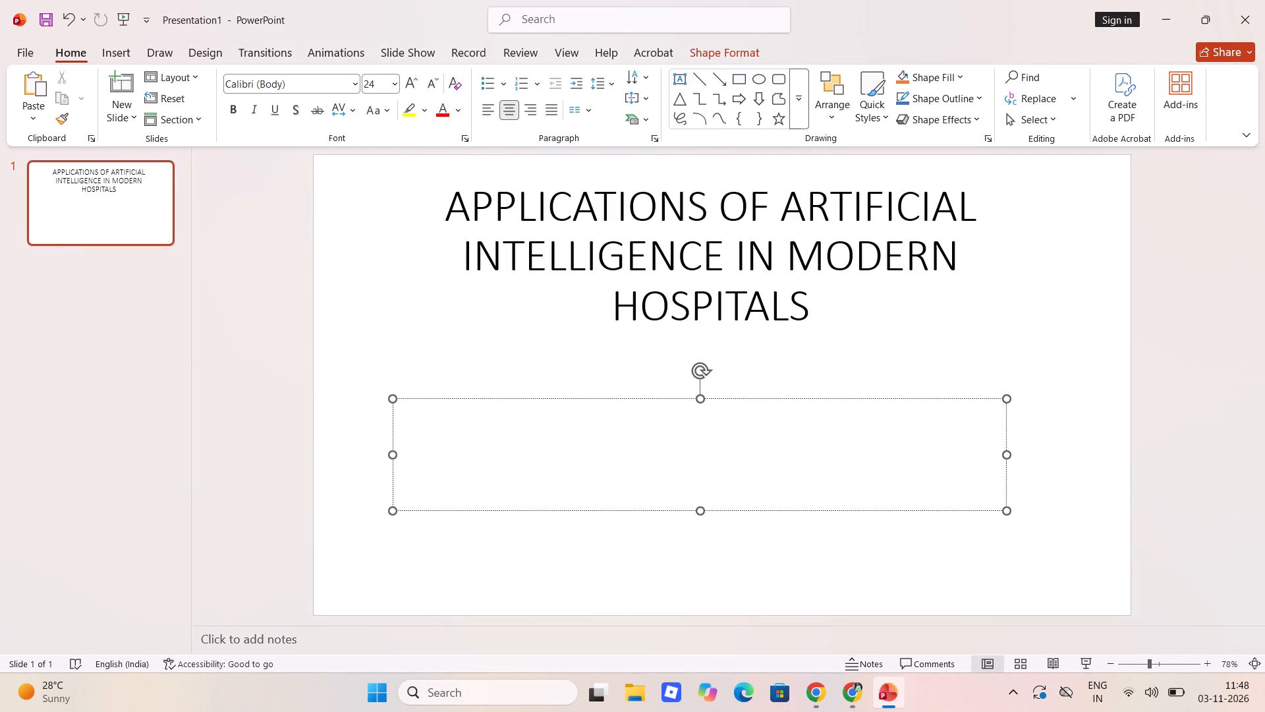
triple_click(407, 414)
triple_click(428, 416)
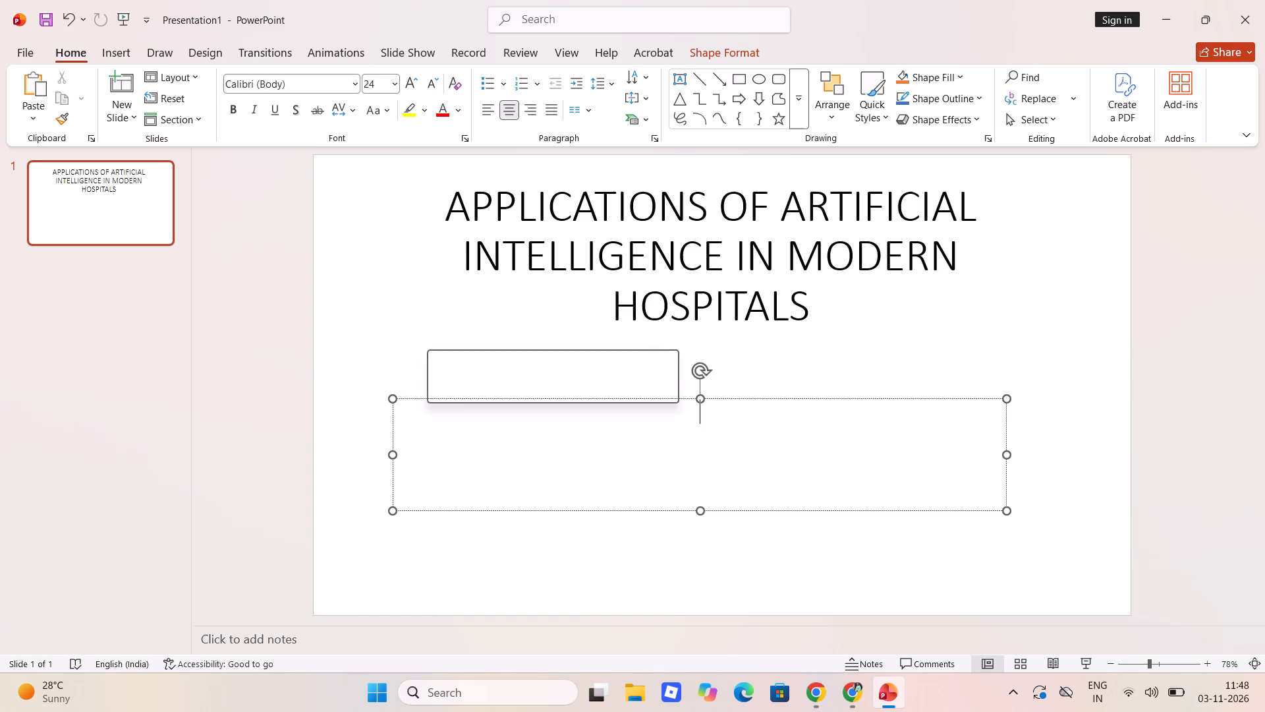
Extend the subtitle placeholder's upper edge to just below the title's last line, making more room for the subtitle.
left_click(702, 398)
left_click_drag(702, 398, 708, 363)
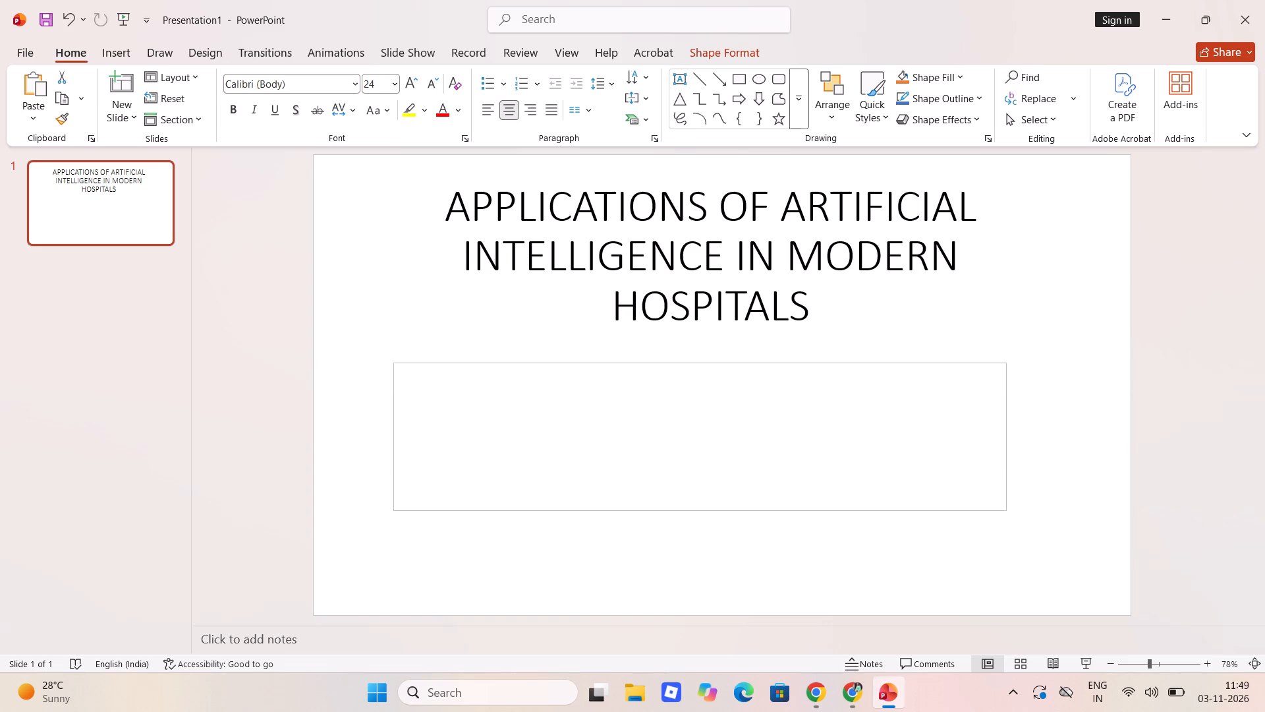
left_click_drag(708, 363, 706, 353)
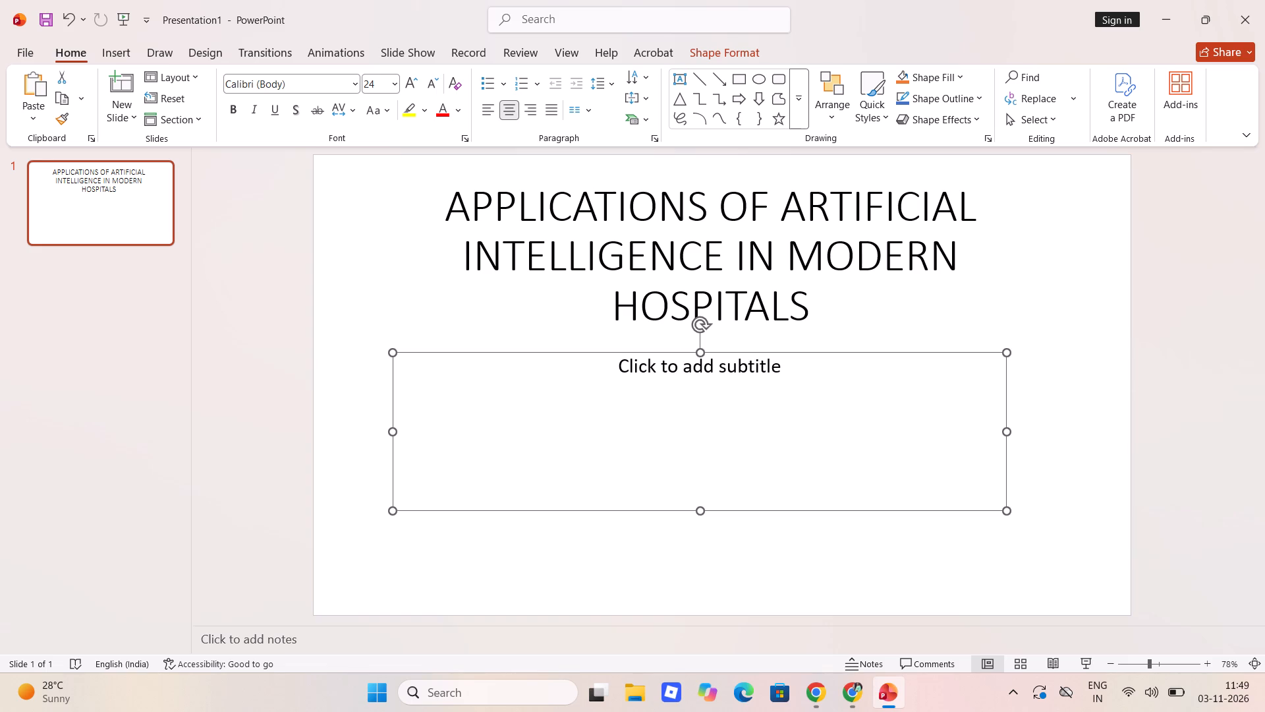
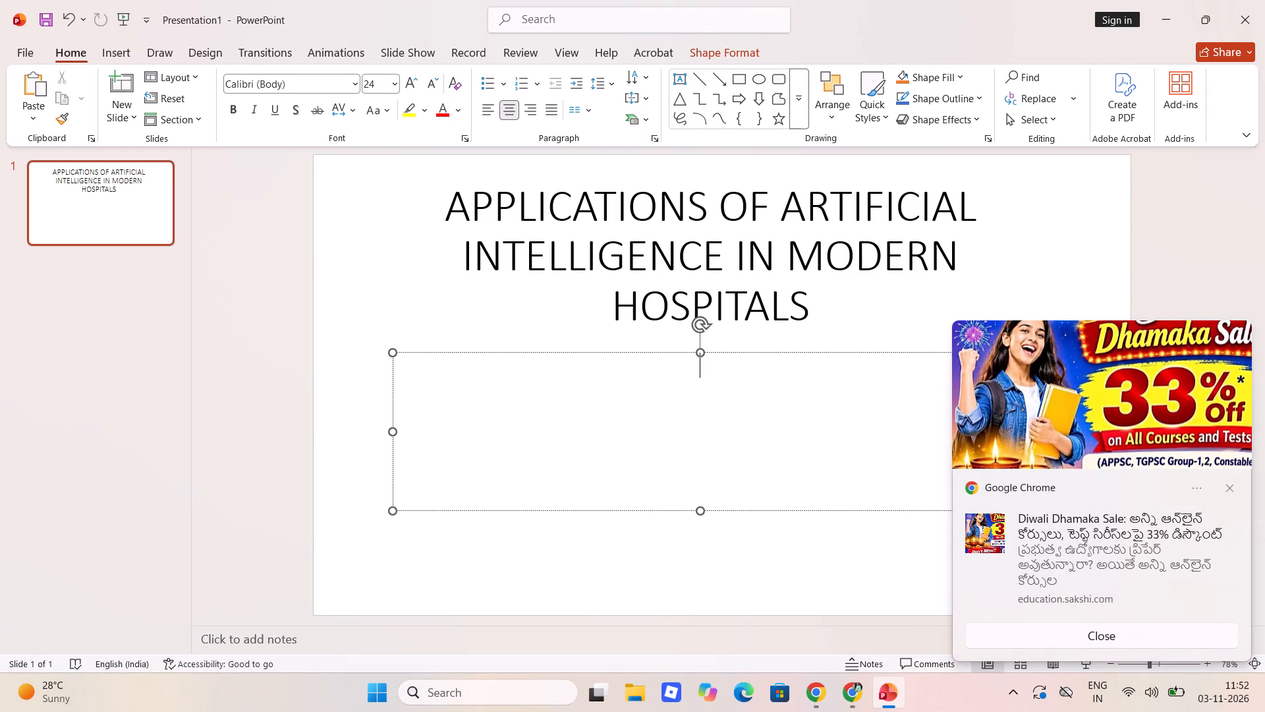
Extend the empty subtitle placeholder's upper edge further up until it touches the bottom of the title's last line.
left_click(445, 371)
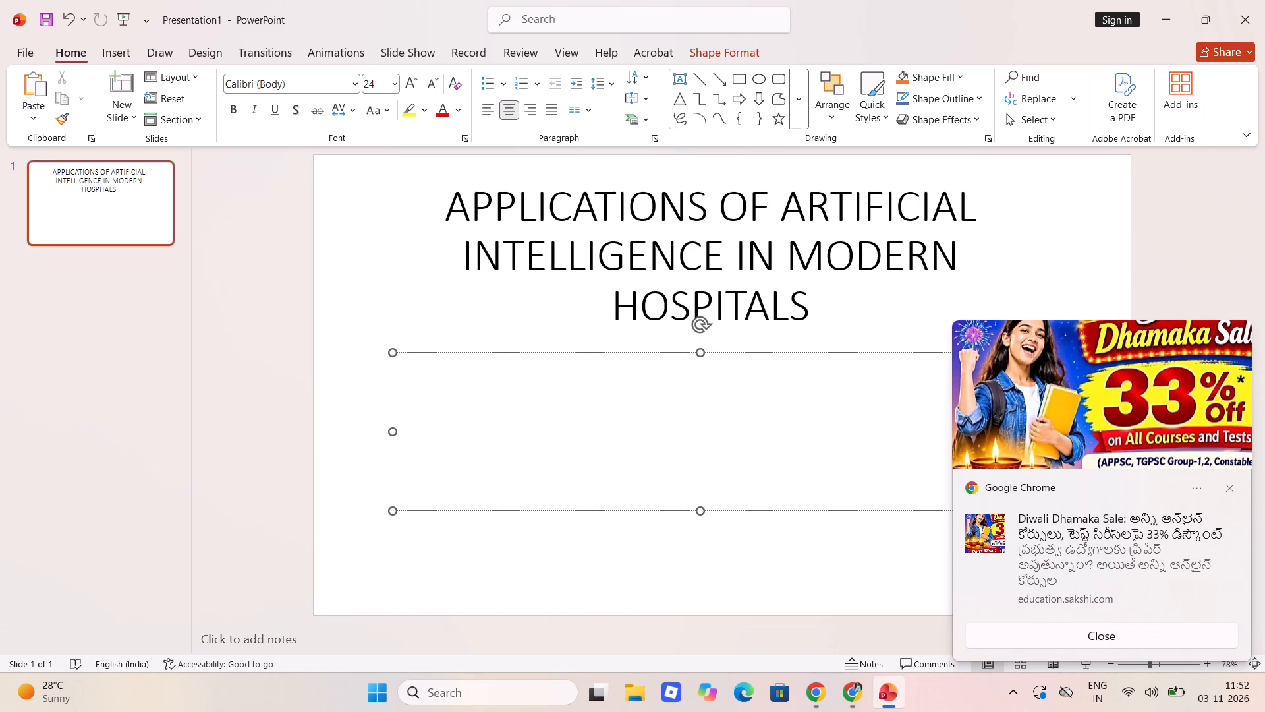
double_click(698, 359)
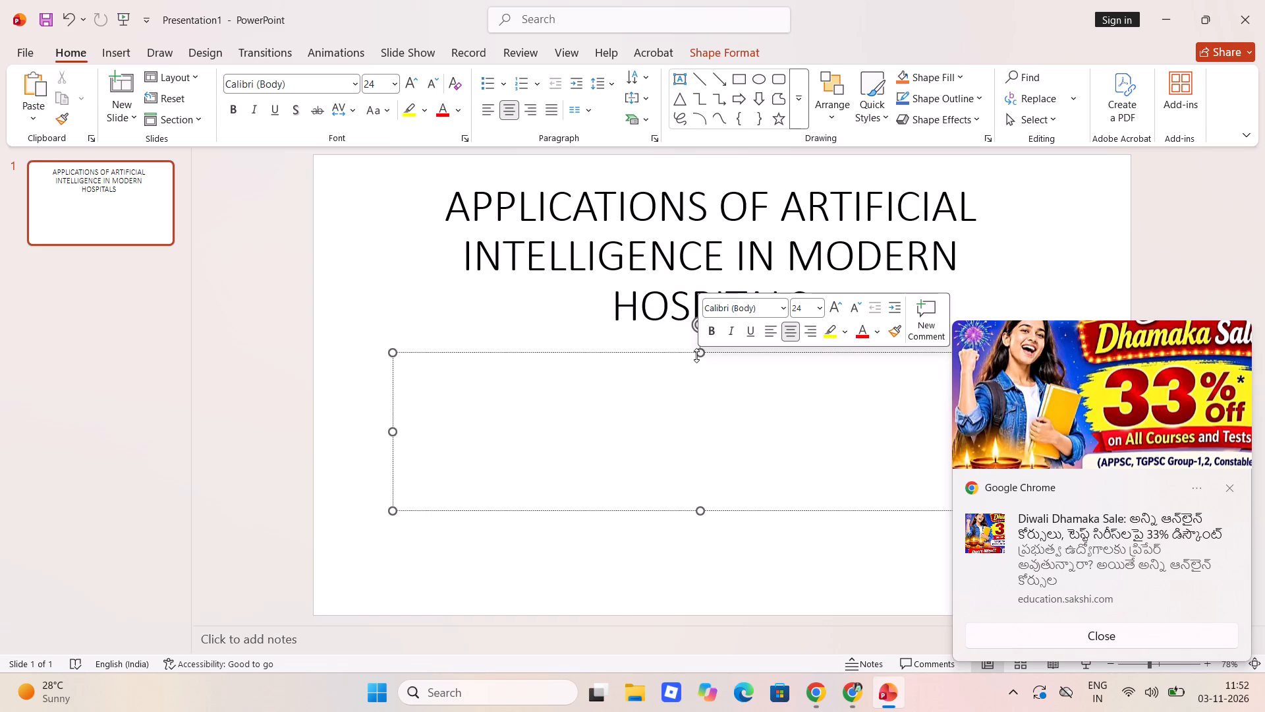
left_click_drag(696, 355, 694, 332)
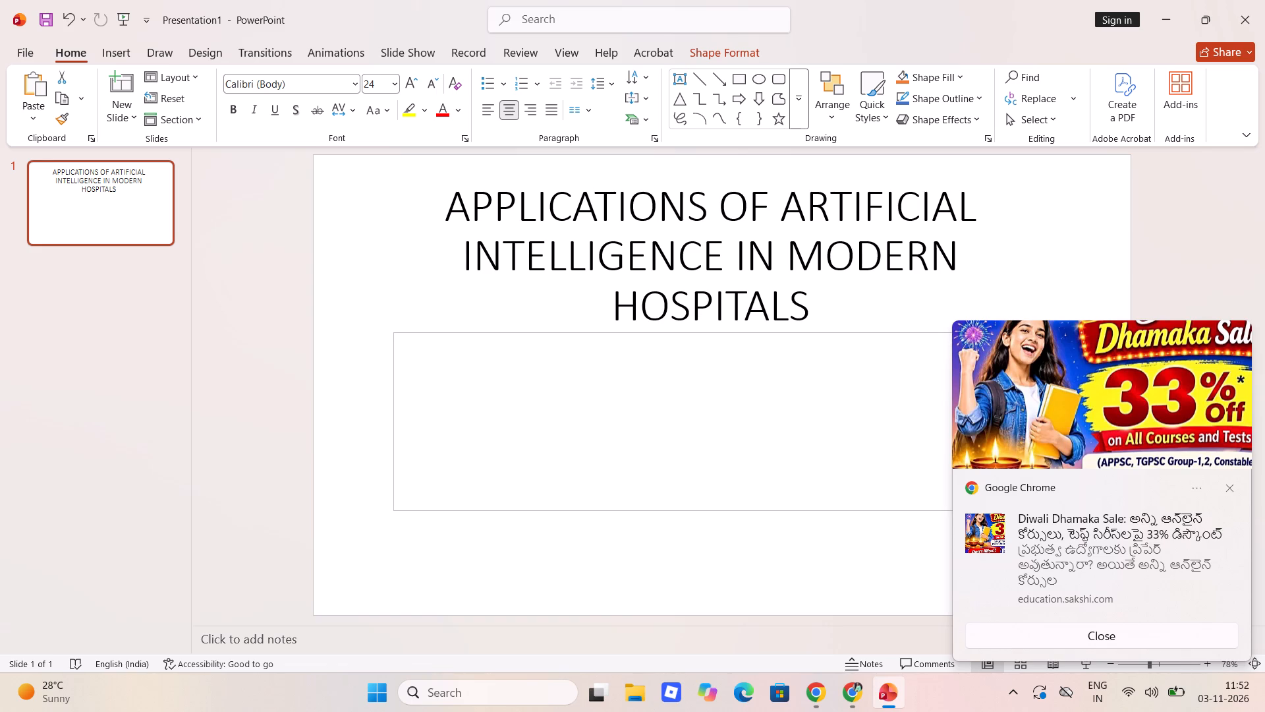
left_click_drag(694, 332, 694, 324)
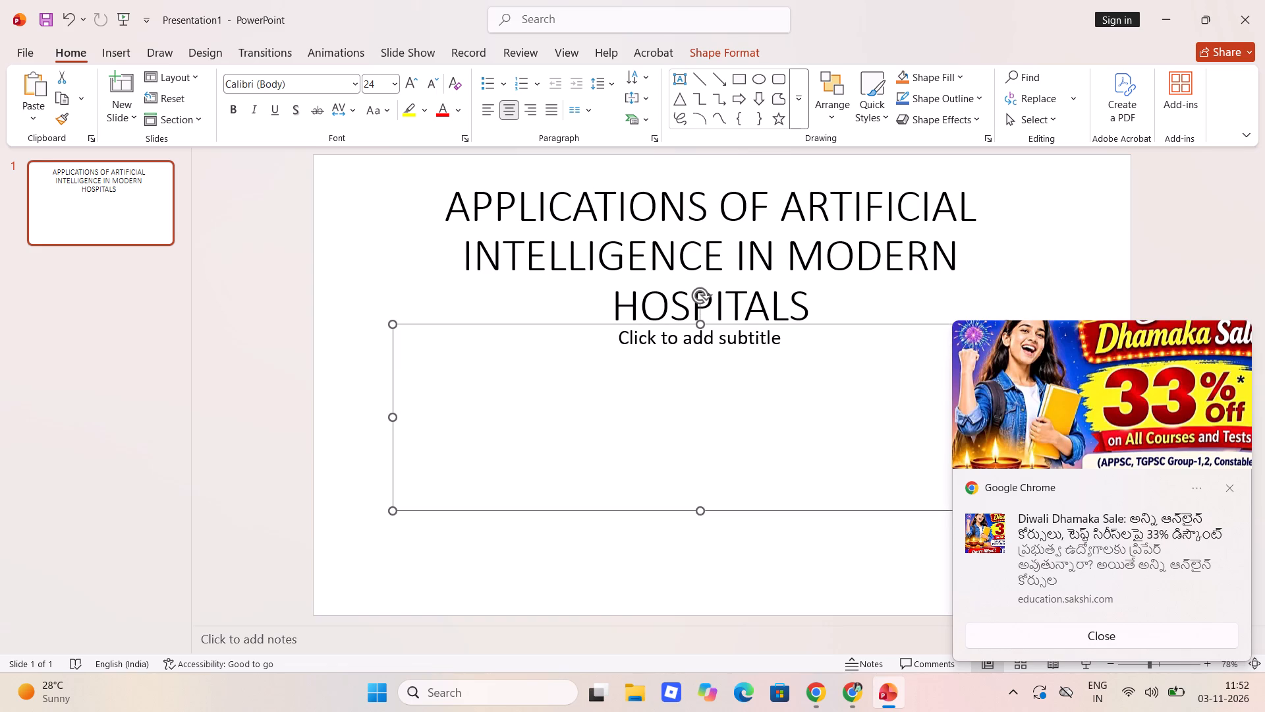
Paste the copied subtitle block with presenter, department, college and academic year lines into the subtitle placeholder.
left_click(418, 346)
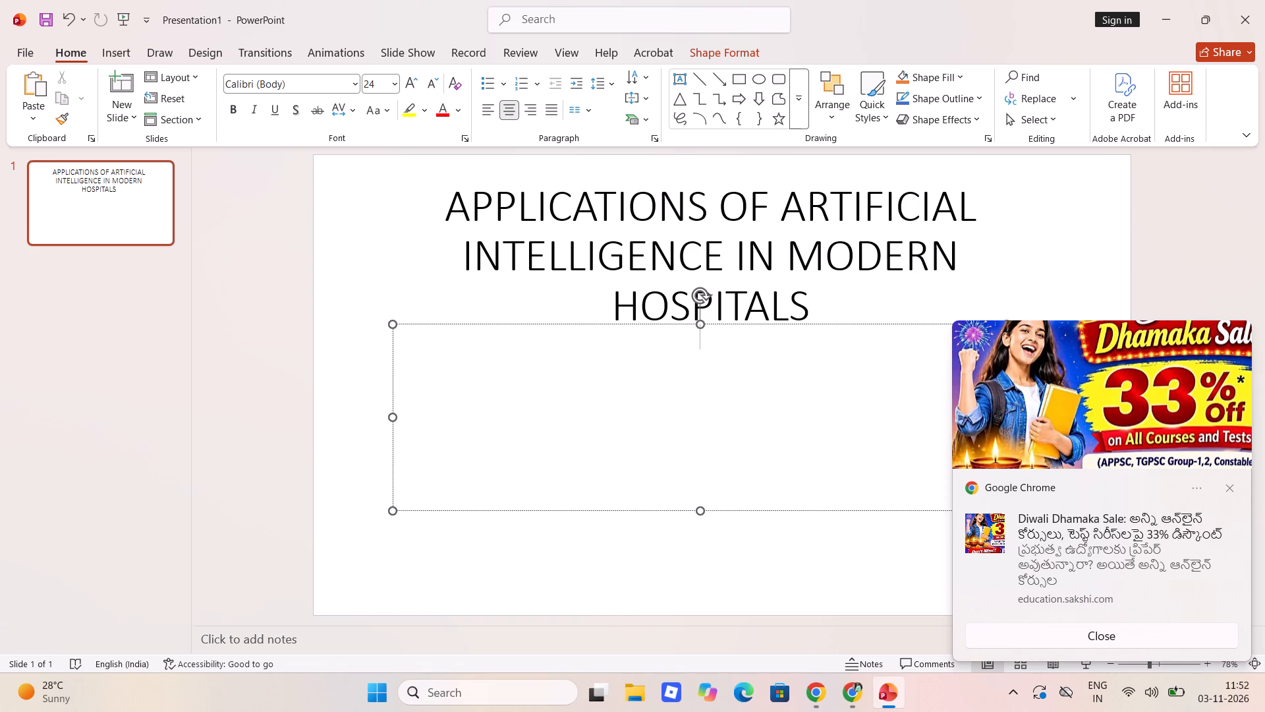
key("ctrl+v")
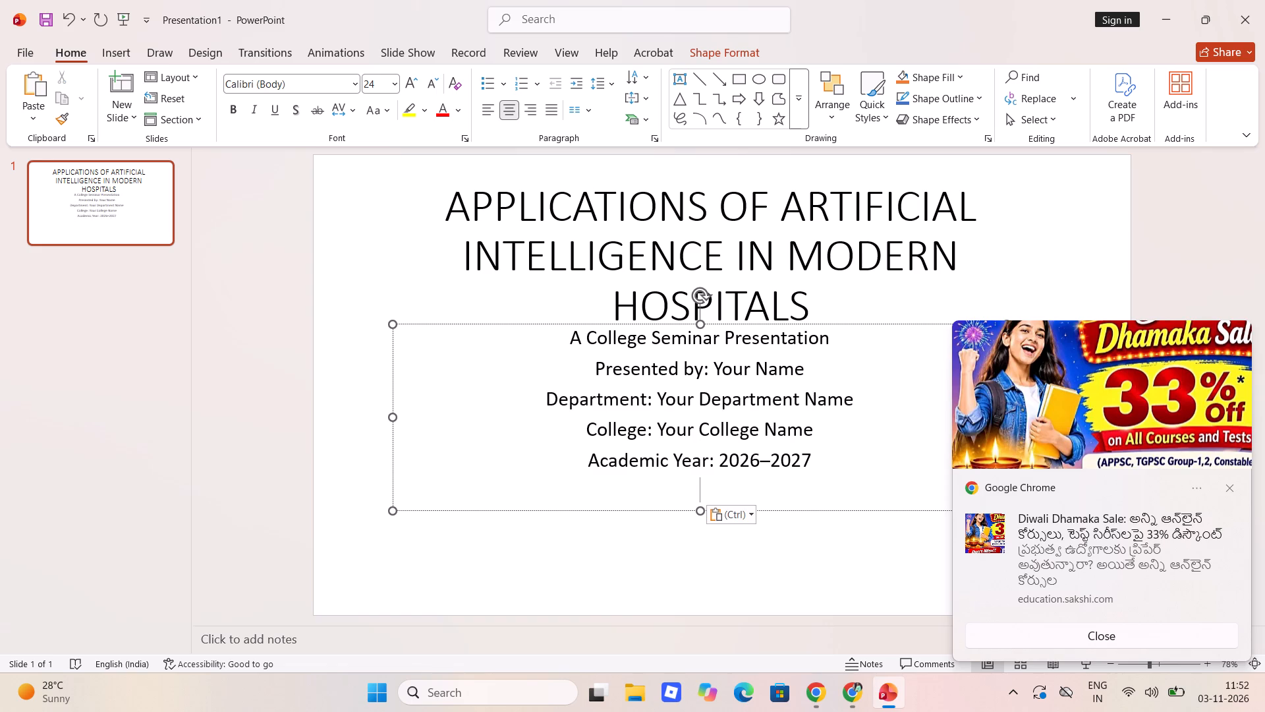
Replace "Your Name" on the subtitle's "Presented by" line with the presenter's full name.
left_click(807, 362)
key("BackSpace")
key("BackSpace")
key("BackSpace")
key("BackSpace")
key("BackSpace")
key("BackSpace")
key("BackSpace")
key("BackSpace")
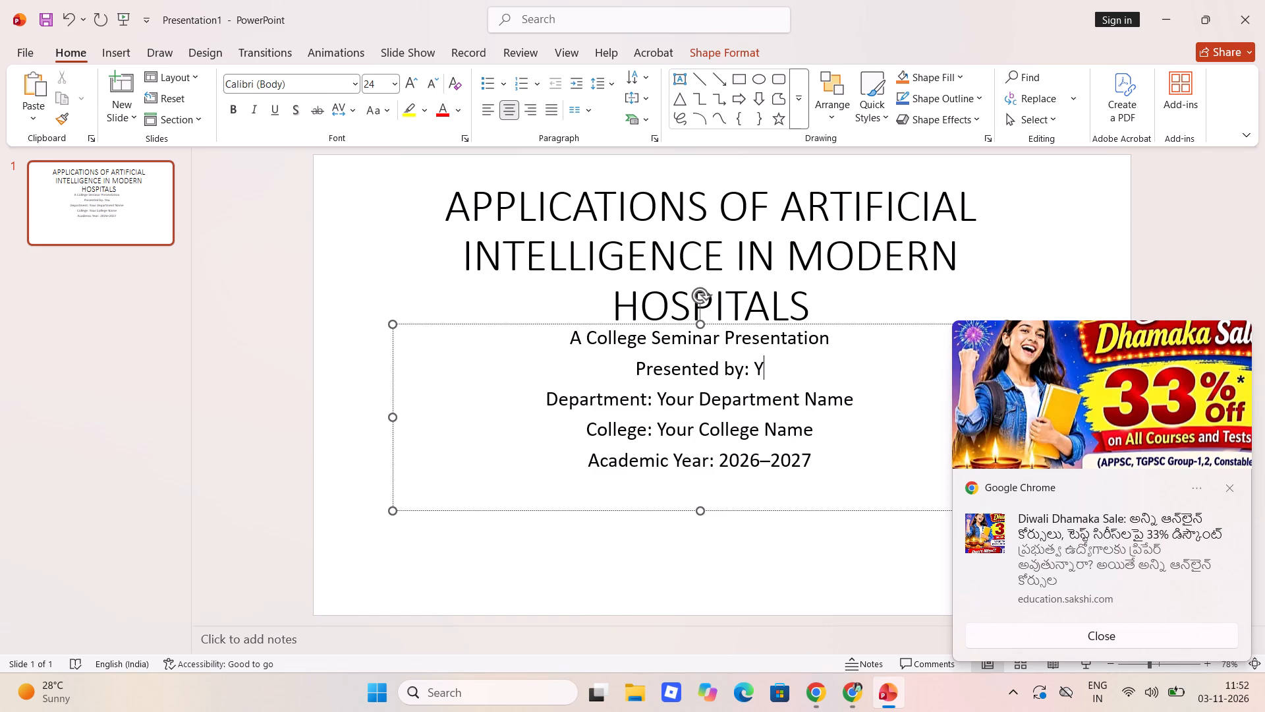
key("BackSpace")
key("p")
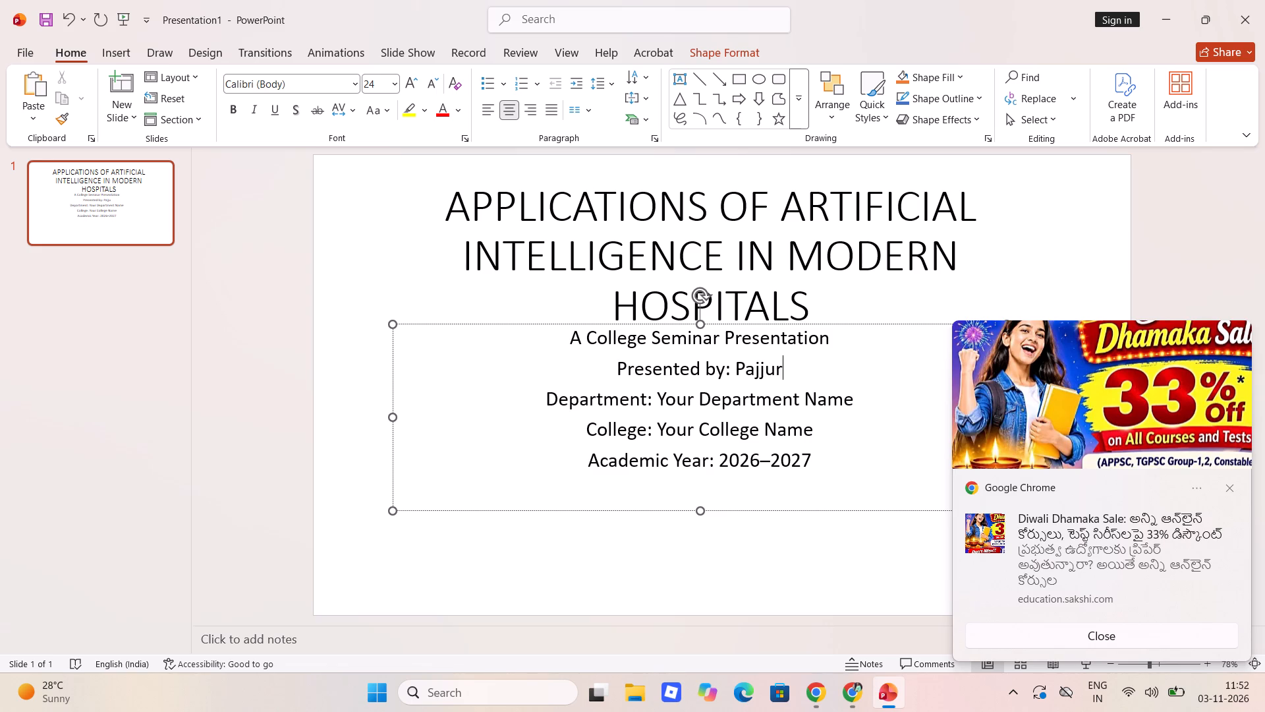
key("i")
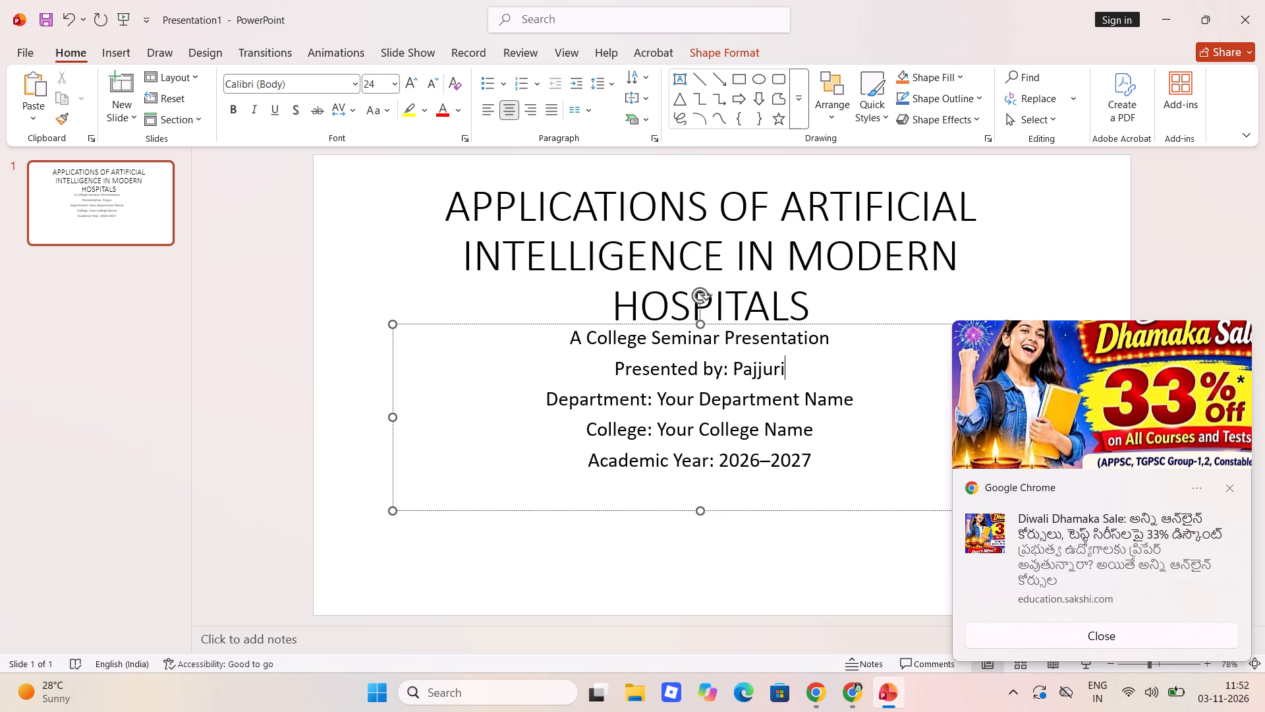
key("s")
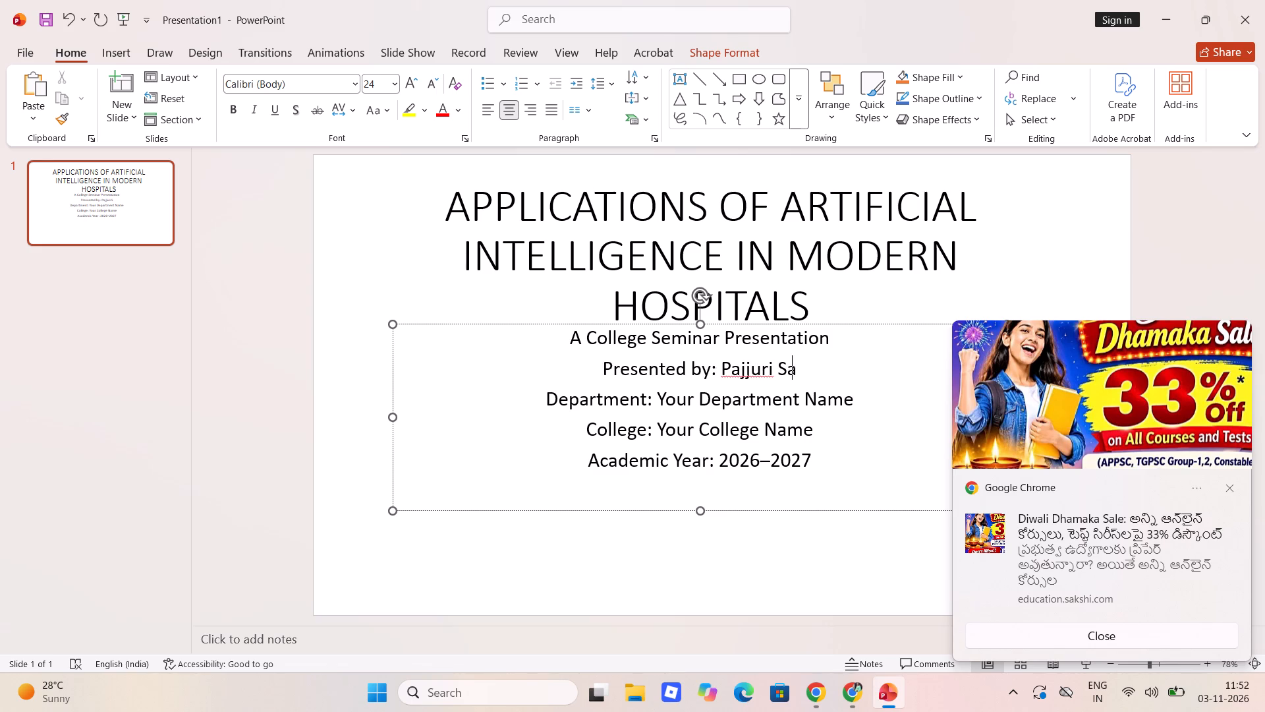
type("ty")
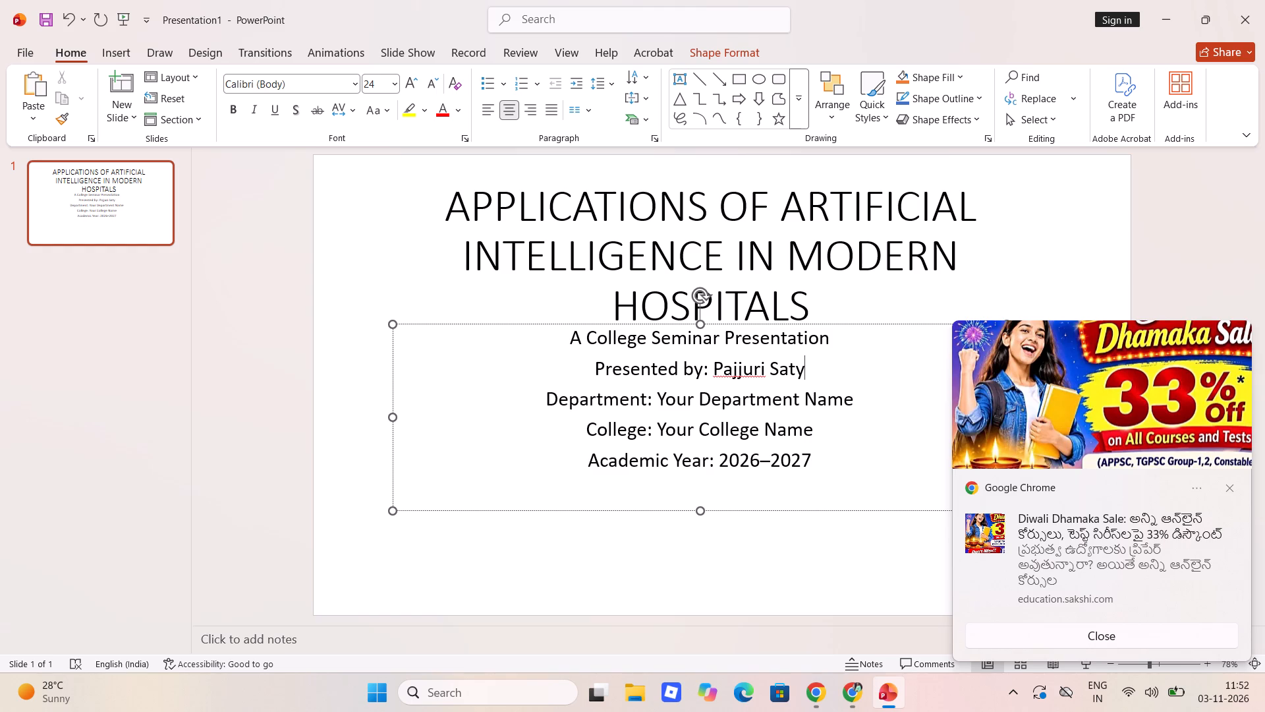
type("a")
key("space")
key("d")
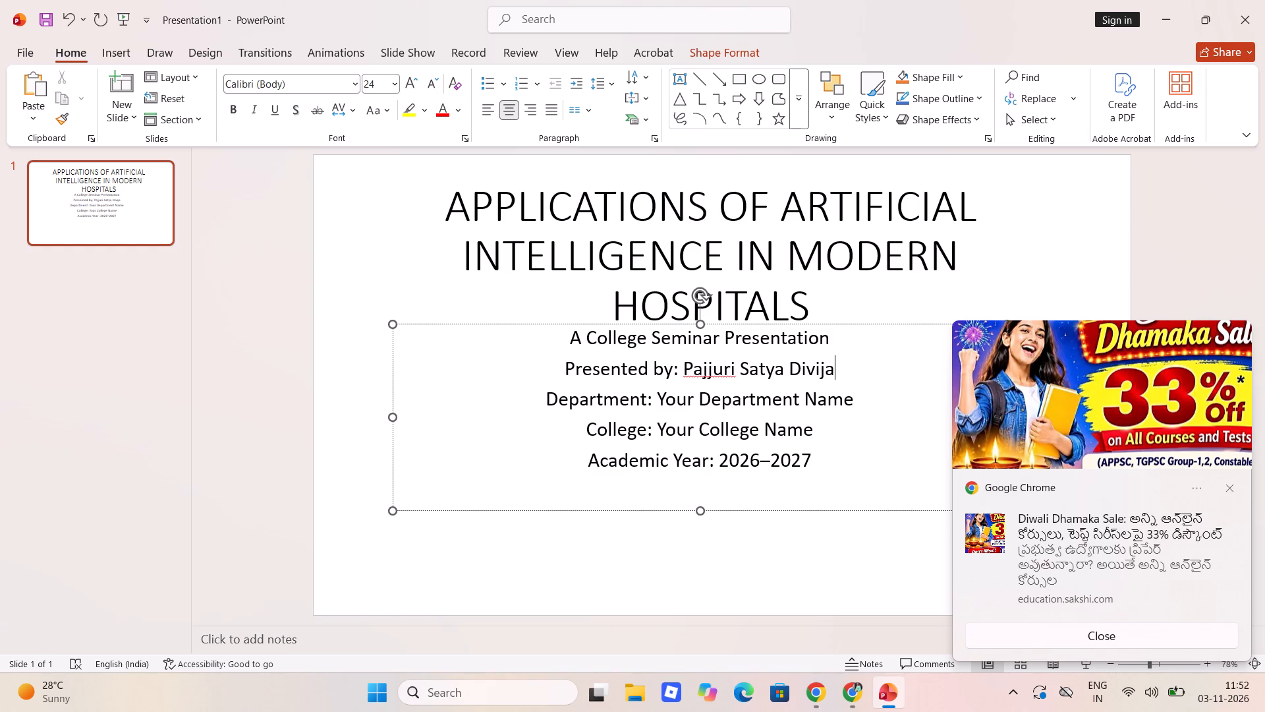
Replace "Your Department Name" on the subtitle's Department line with "Computer Science-AIML".
left_click(855, 404)
key("BackSpace")
key("BackSpace")
key("BackSpace")
key("BackSpace")
key("BackSpace")
key("BackSpace")
key("BackSpace")
key("BackSpace")
key("BackSpace")
key("BackSpace")
key("BackSpace")
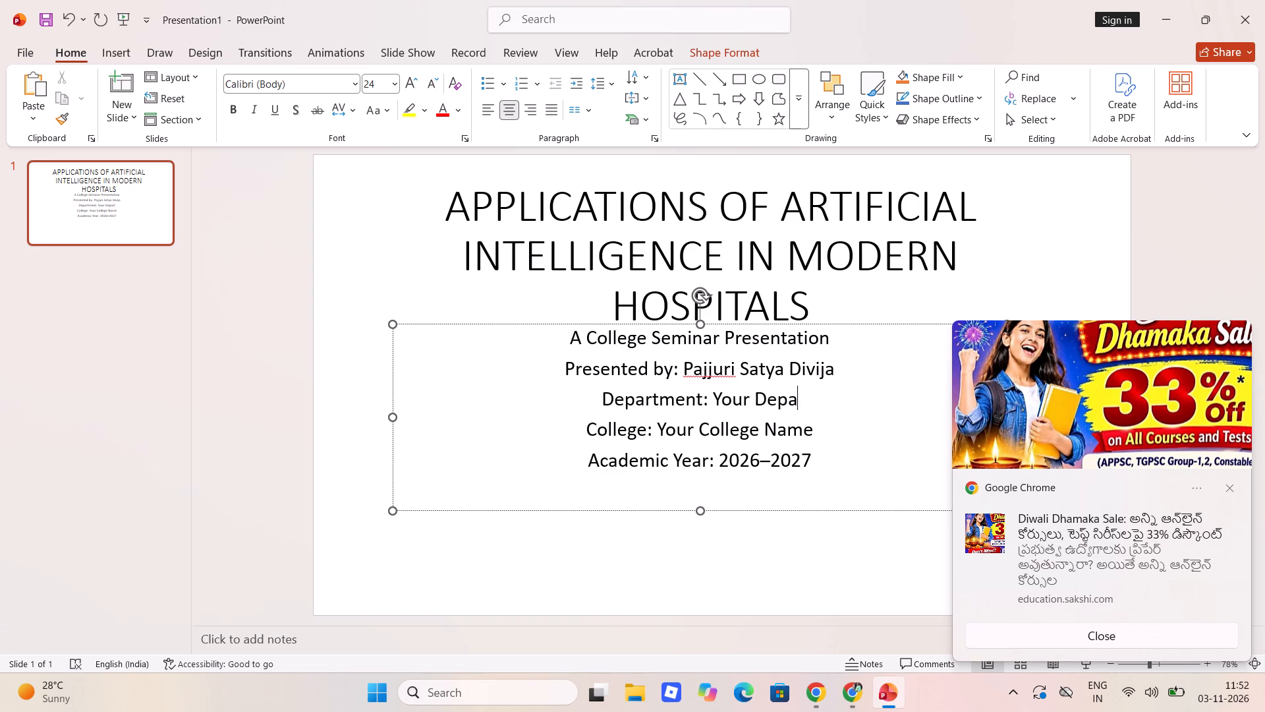
key("BackSpace")
key("BackSpace")
key("BackSpace")
key("BackSpace")
key("BackSpace")
key("BackSpace")
key("BackSpace")
key("BackSpace")
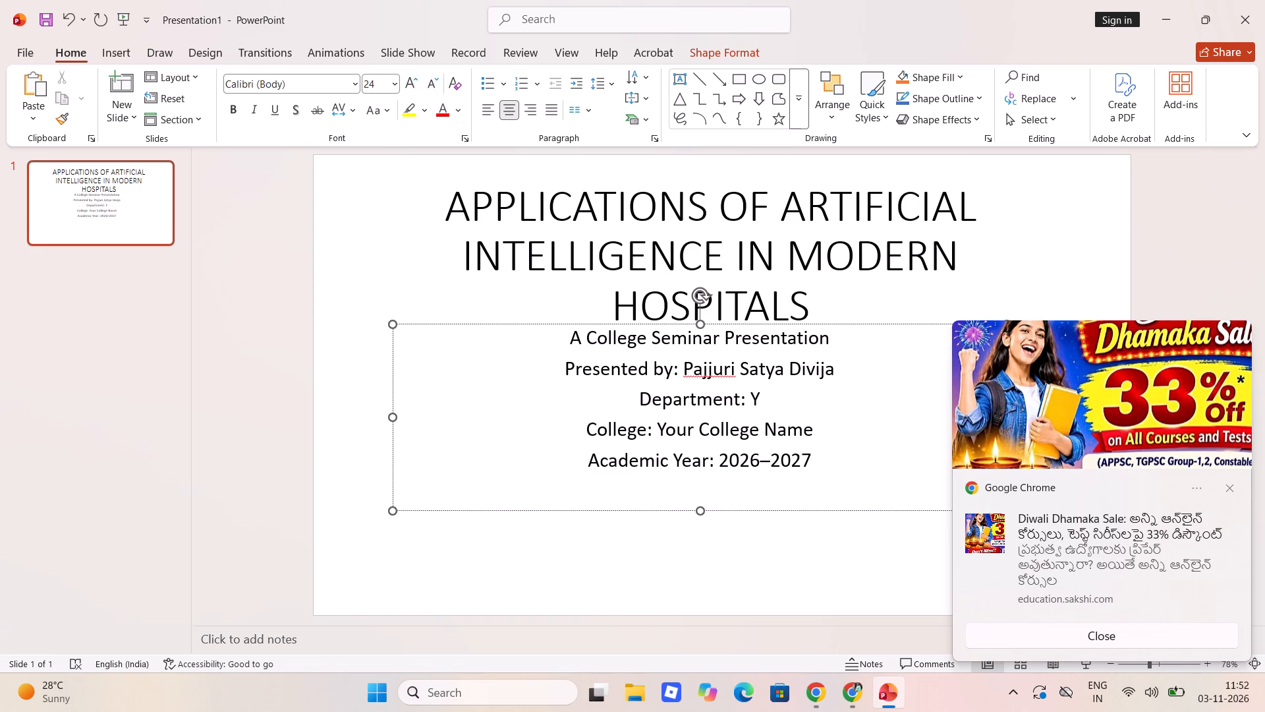
key("BackSpace")
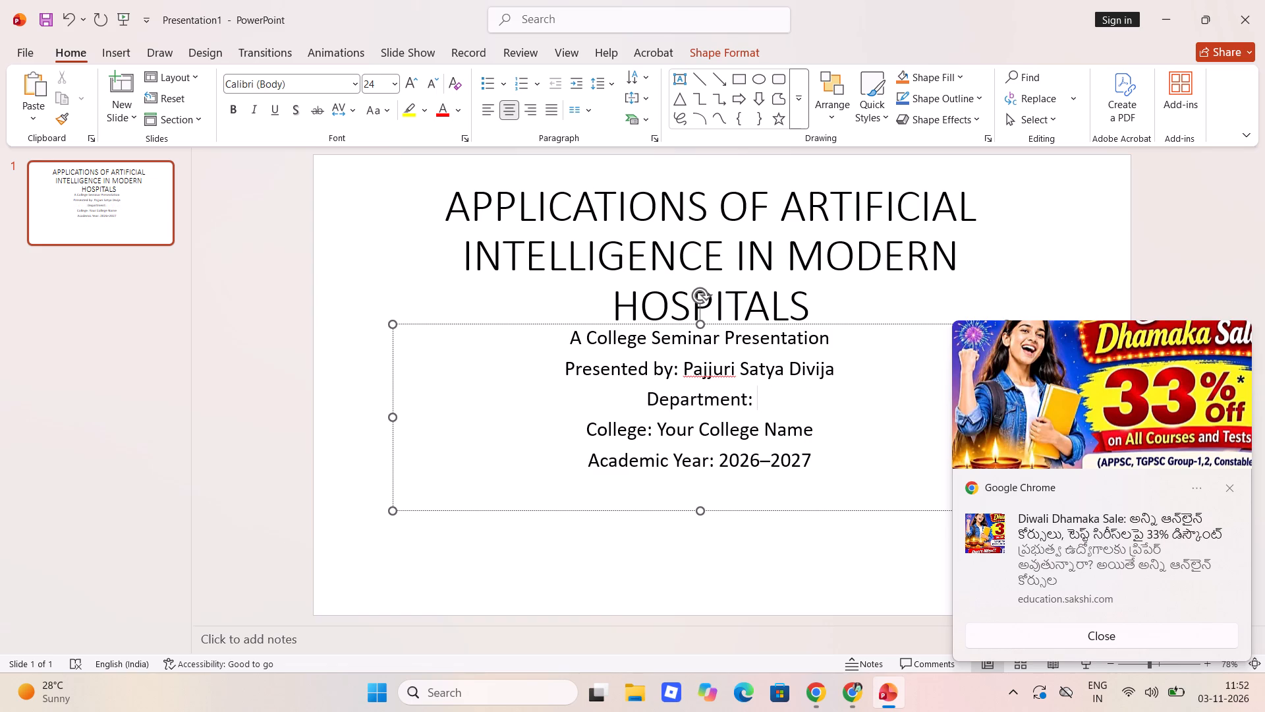
key("c")
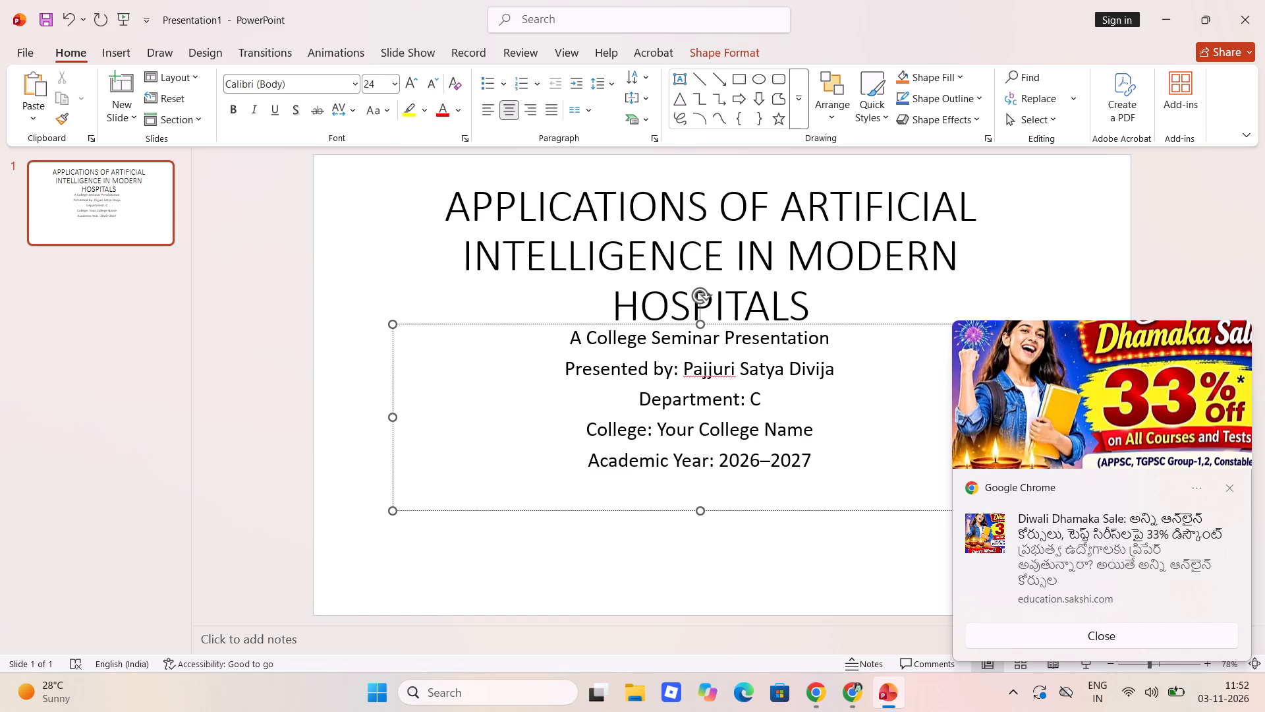
key("o")
key("BackSpace")
type("omputer")
key("space")
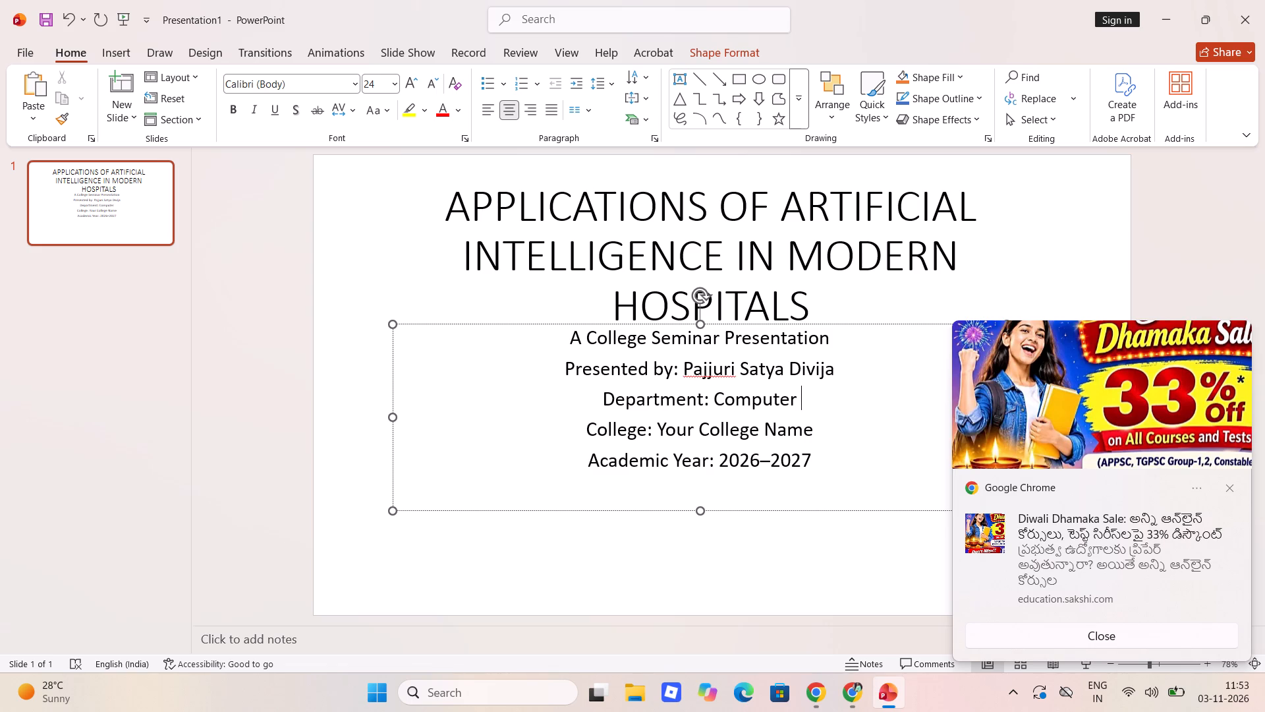
key("s")
type("cience")
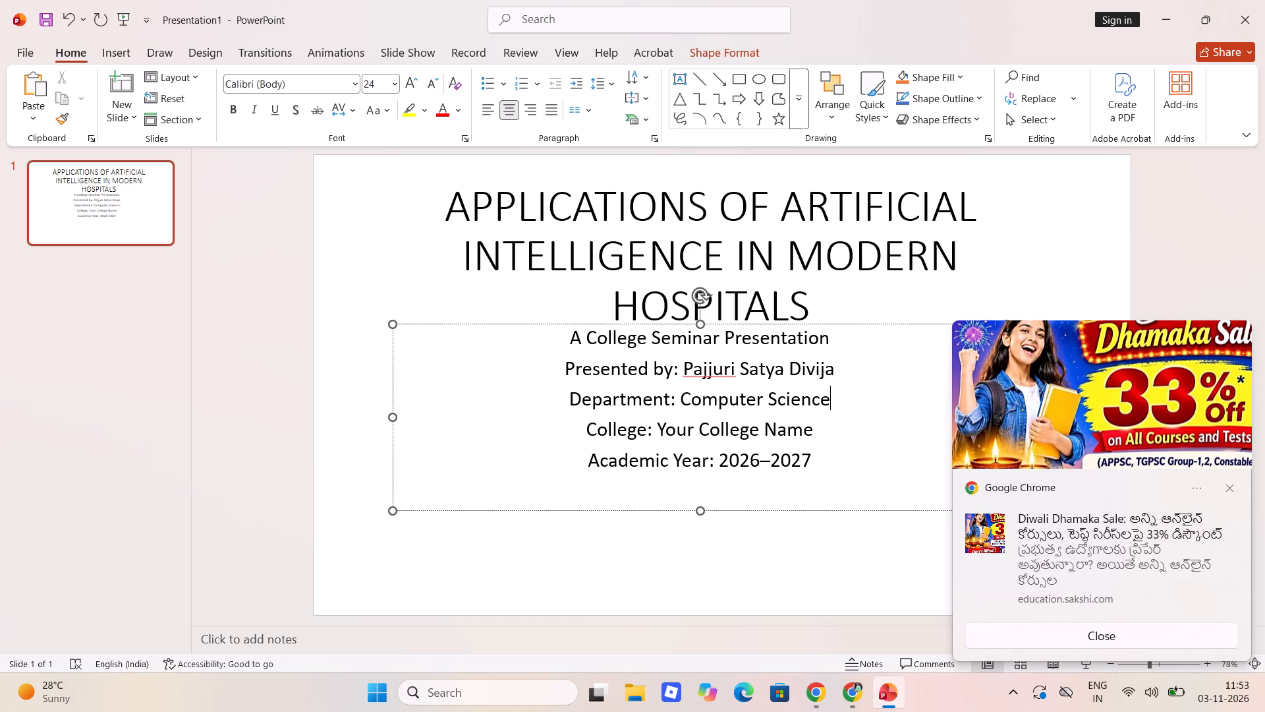
key("minus")
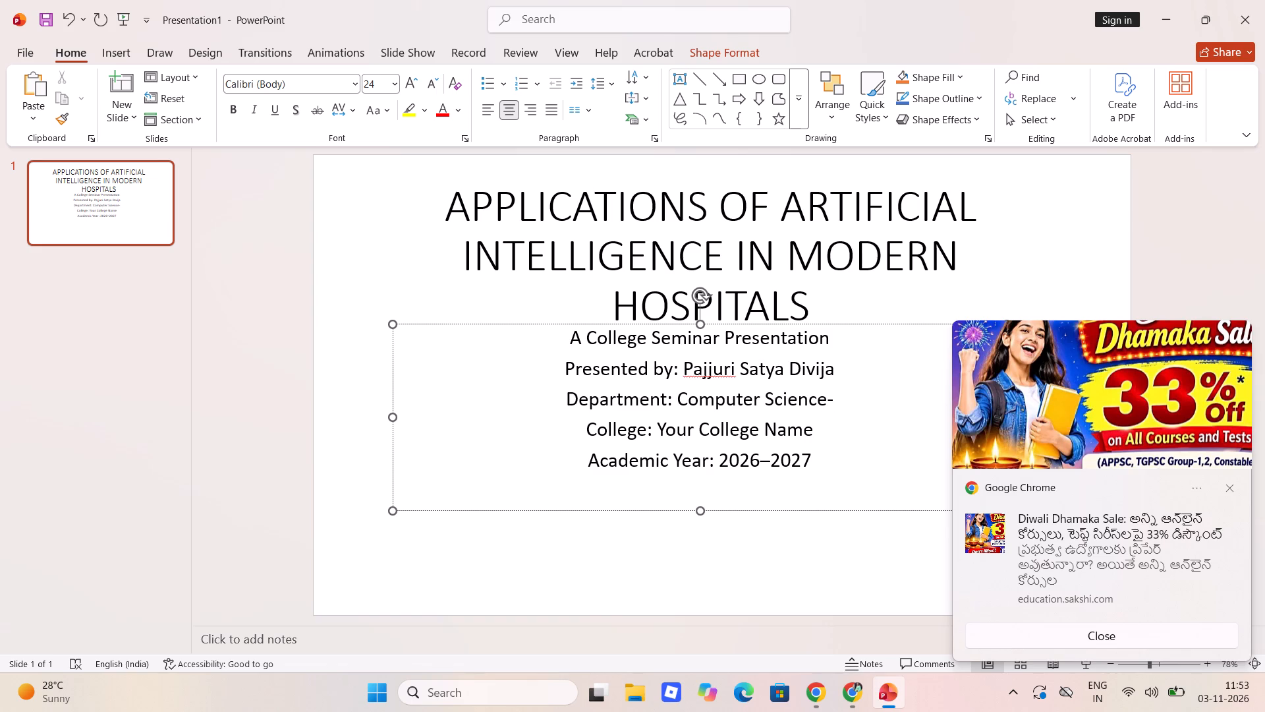
key("BackSpace")
key("minus")
key("a")
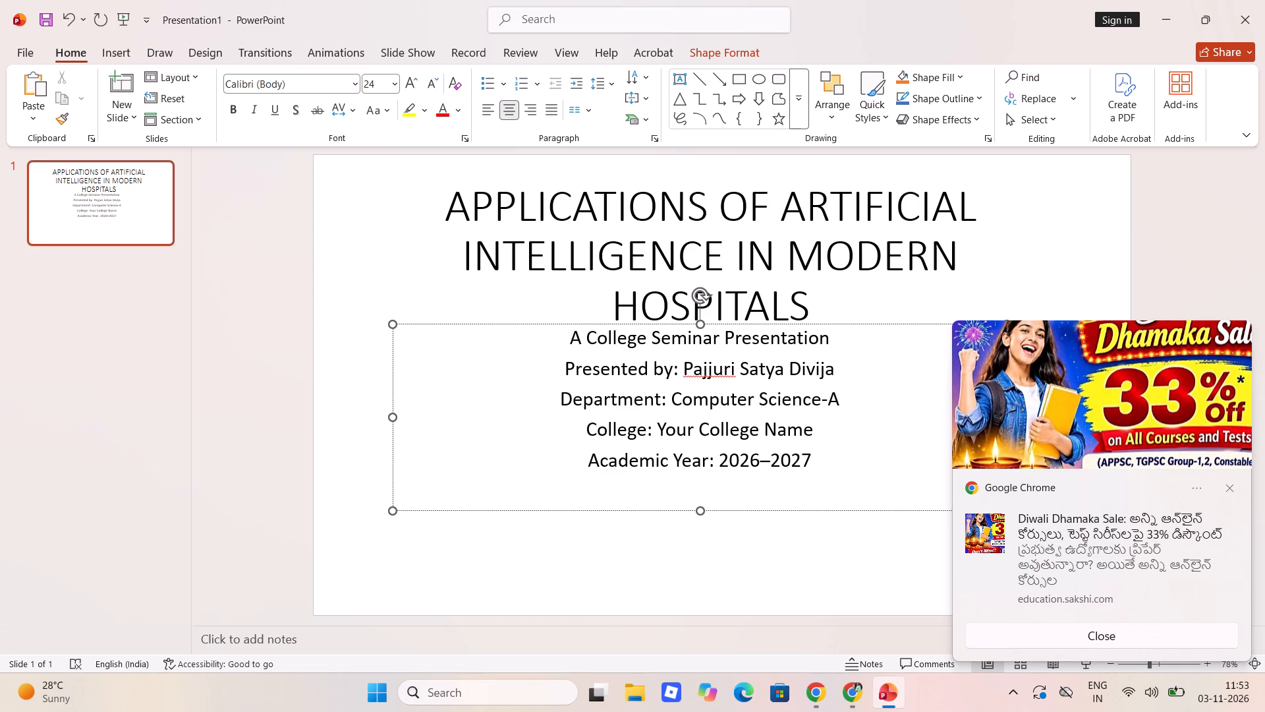
type("IML")
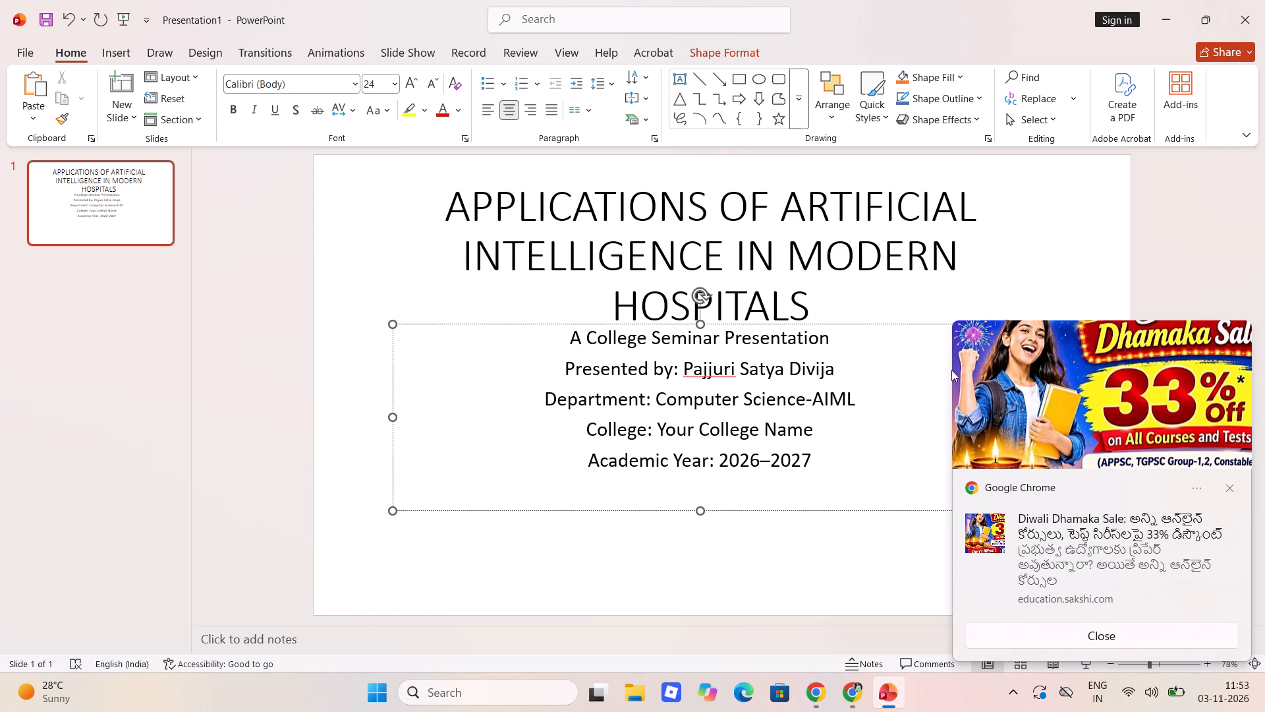
Replace "Your College Name" on the subtitle's College line with "GLA UNIVERSITY" in capitals.
left_click(826, 422)
left_click(826, 422)
key("BackSpace")
key("BackSpace")
key("BackSpace")
key("BackSpace")
key("BackSpace")
key("BackSpace")
key("BackSpace")
key("BackSpace")
key("BackSpace")
key("BackSpace")
key("BackSpace")
key("BackSpace")
key("BackSpace")
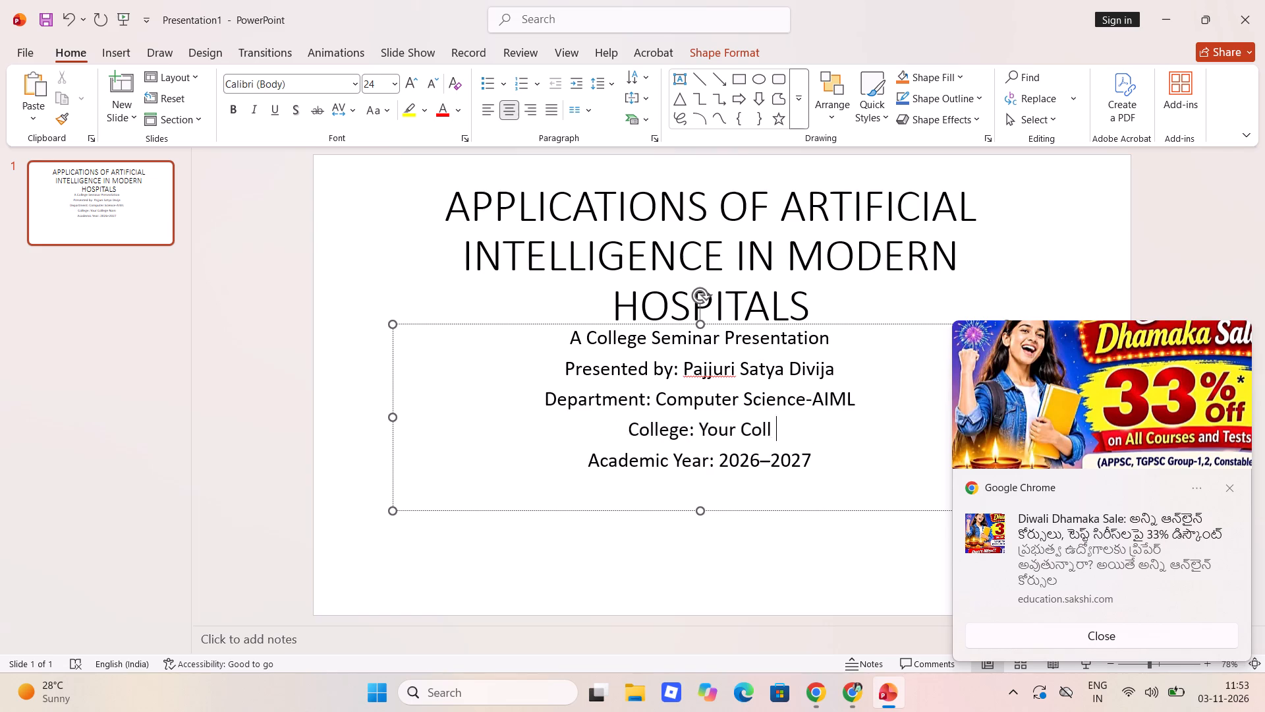
key("BackSpace")
key("BackSpace")
key("BackSpace")
key("BackSpace")
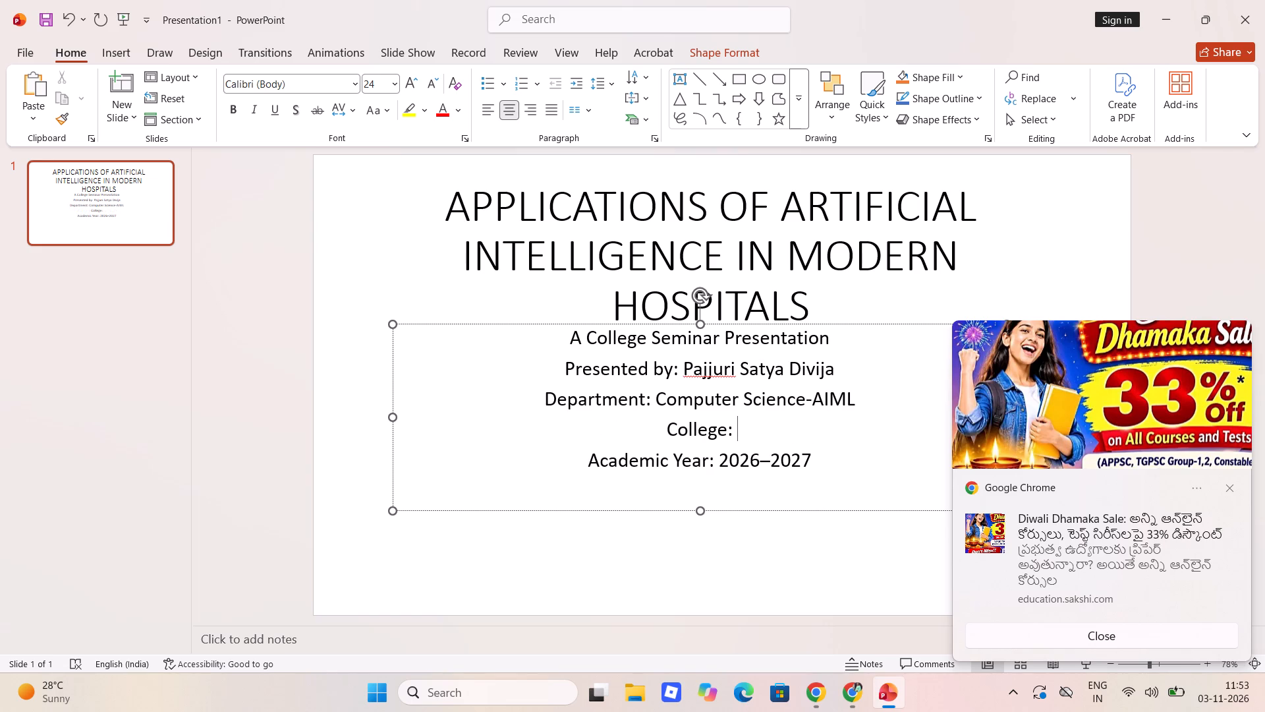
type("GLA")
key("space")
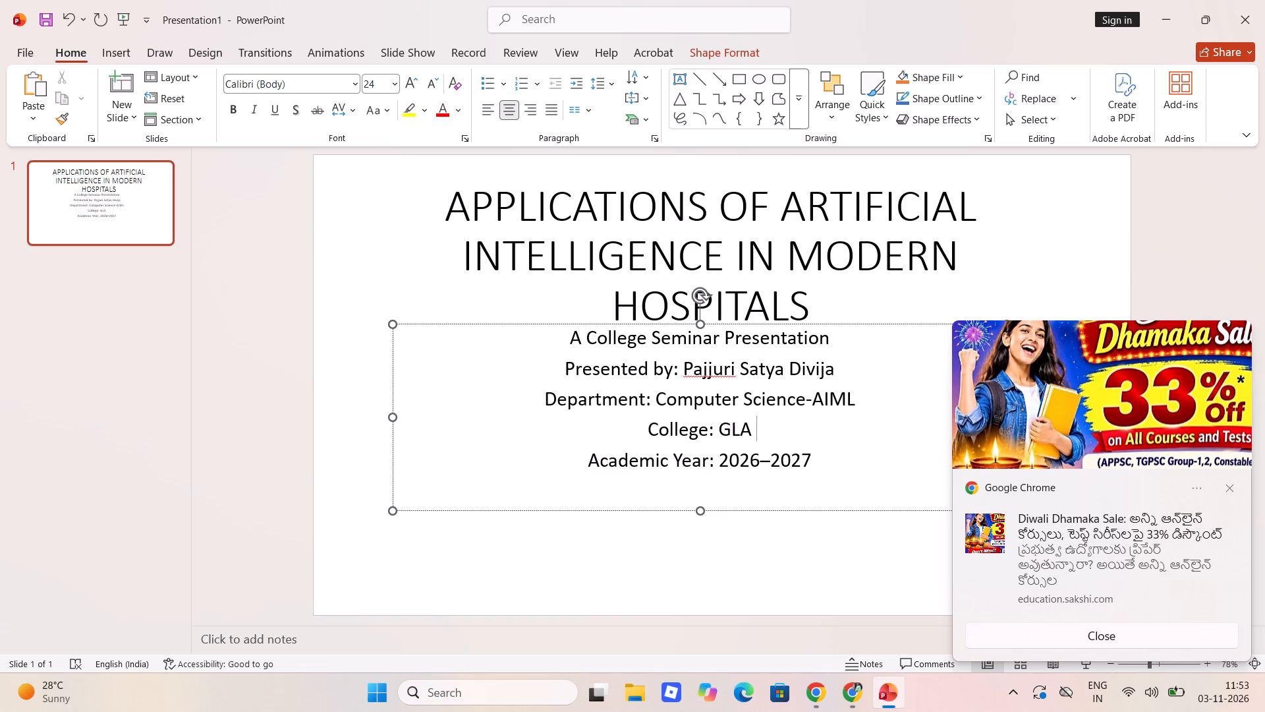
type("university")
key("BackSpace")
key("BackSpace")
key("BackSpace")
key("BackSpace")
key("BackSpace")
key("BackSpace")
key("BackSpace")
key("BackSpace")
key("BackSpace")
key("BackSpace")
key("BackSpace")
key("BackSpace")
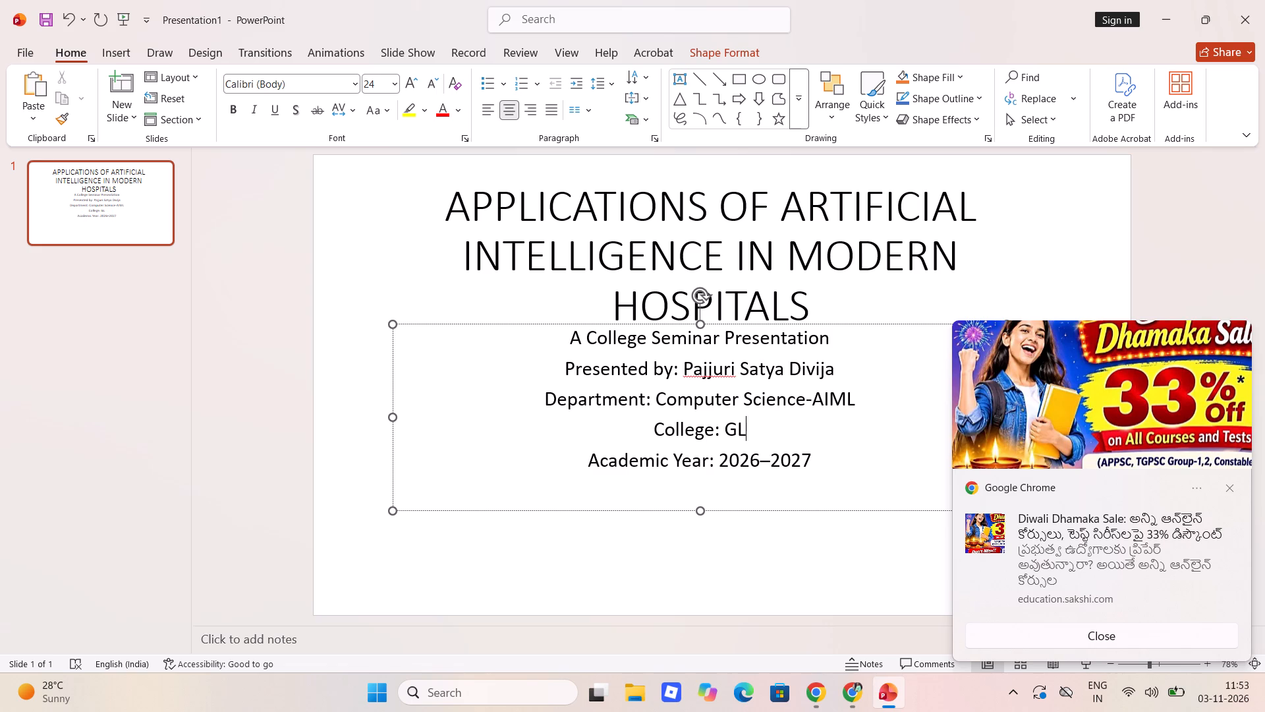
key("space")
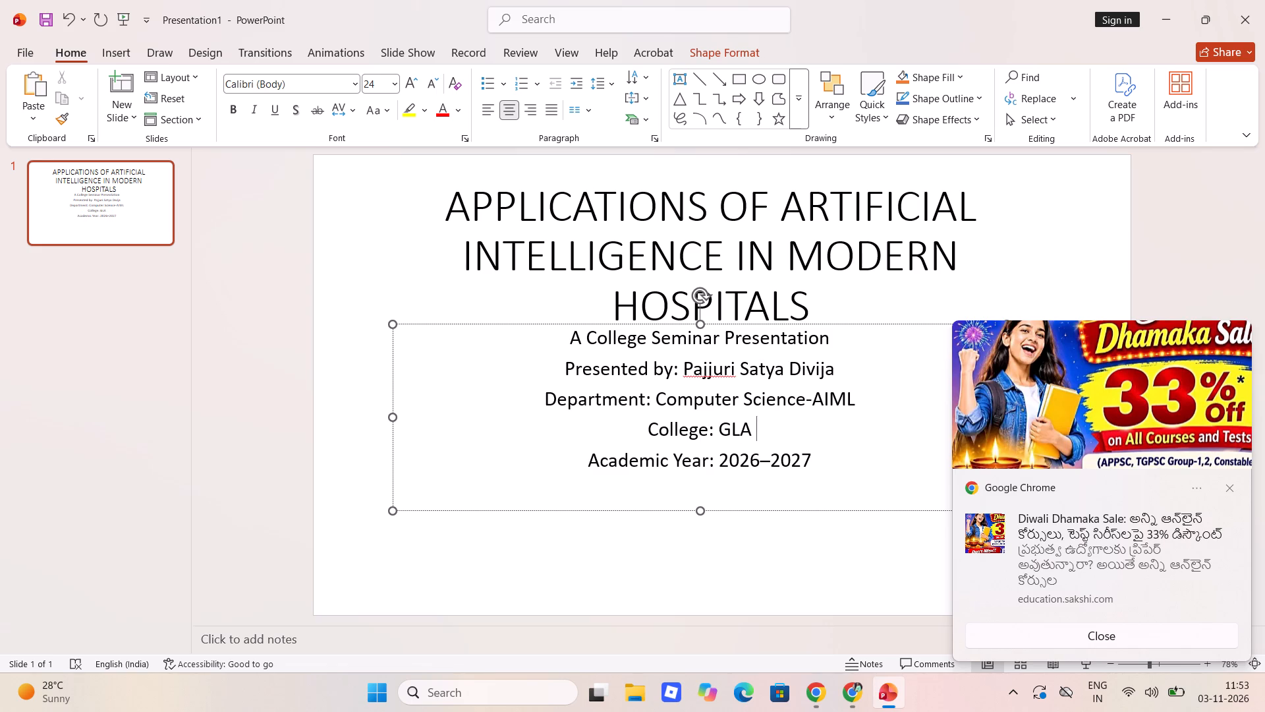
type("UNII")
type("VERSITY")
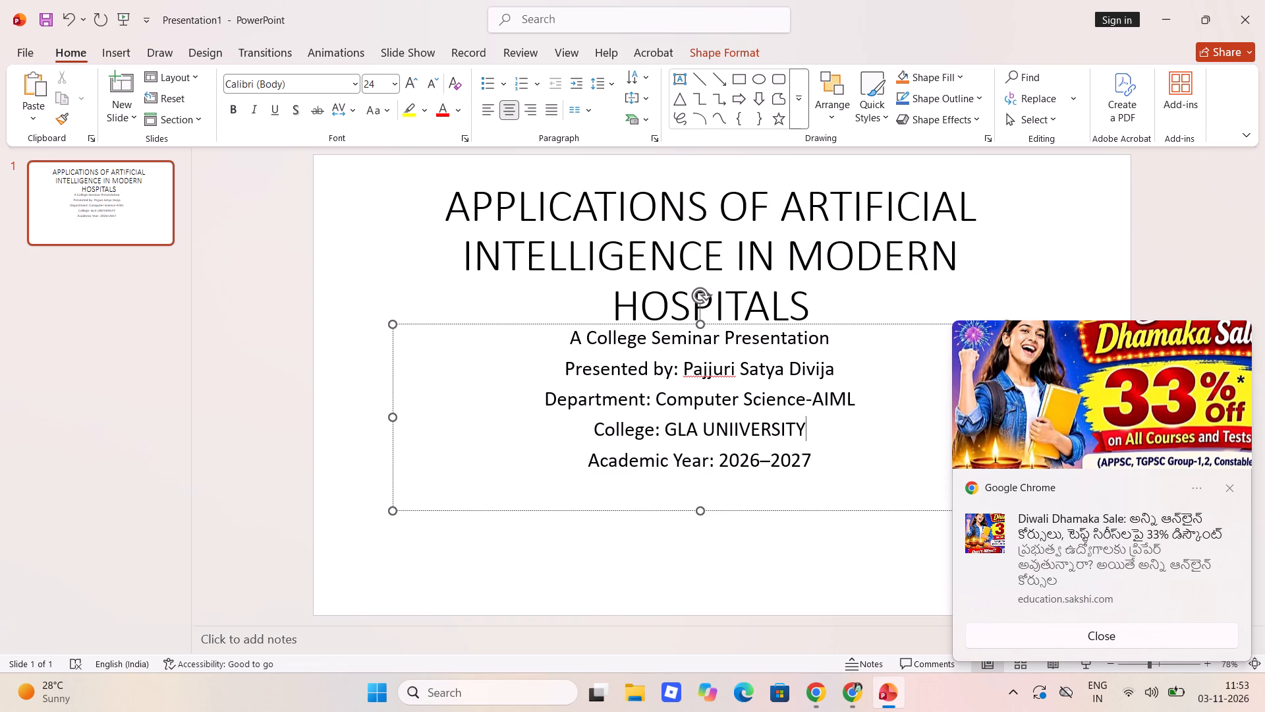
left_click(739, 430)
key("BackSpace")
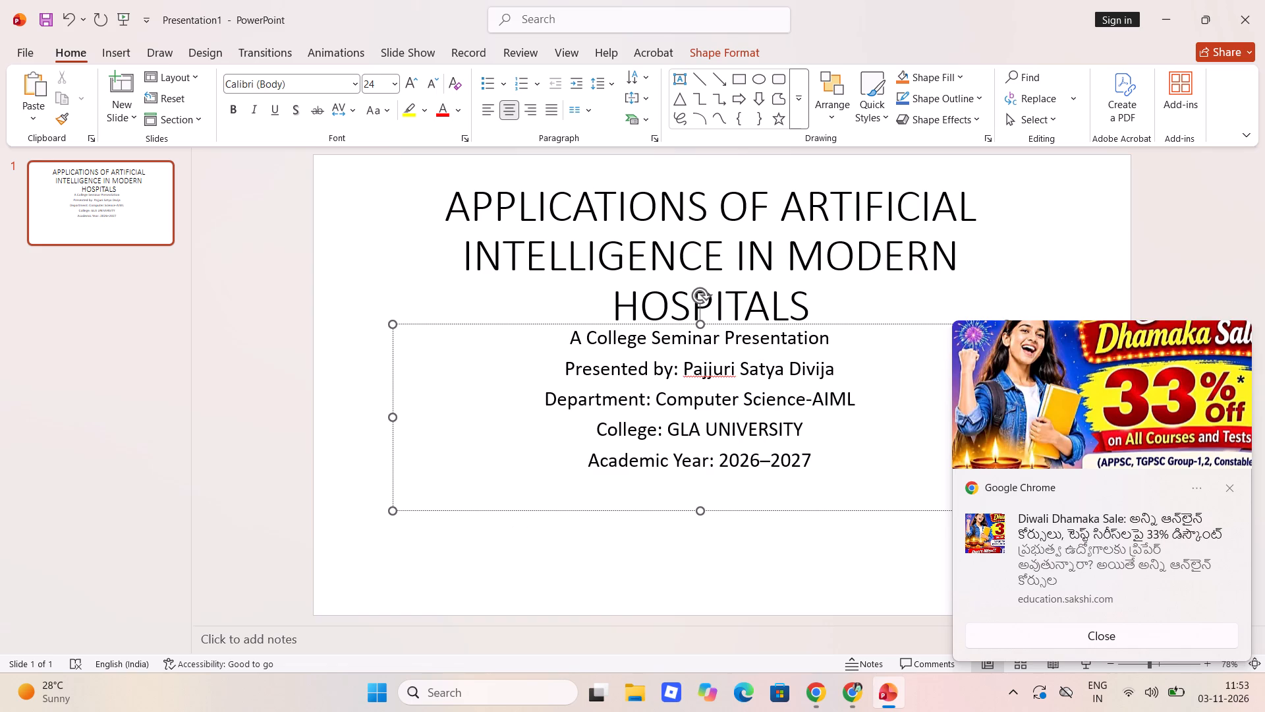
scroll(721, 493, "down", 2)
left_click(806, 697)
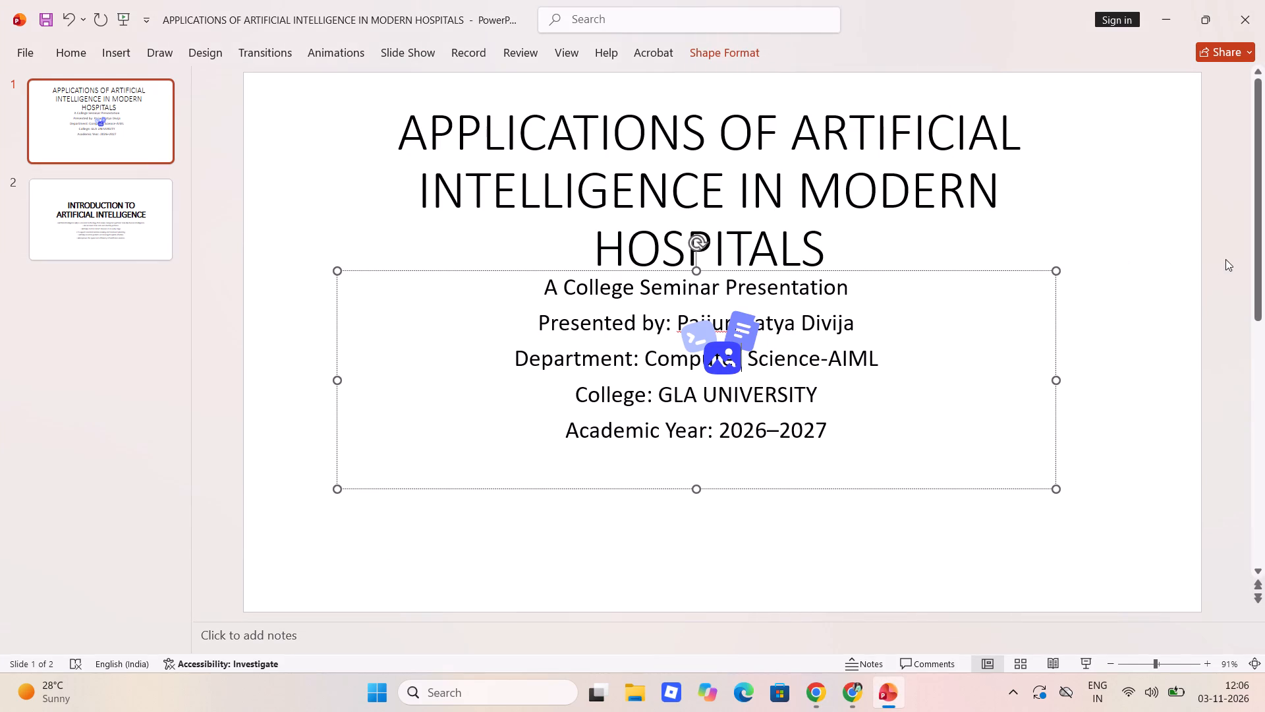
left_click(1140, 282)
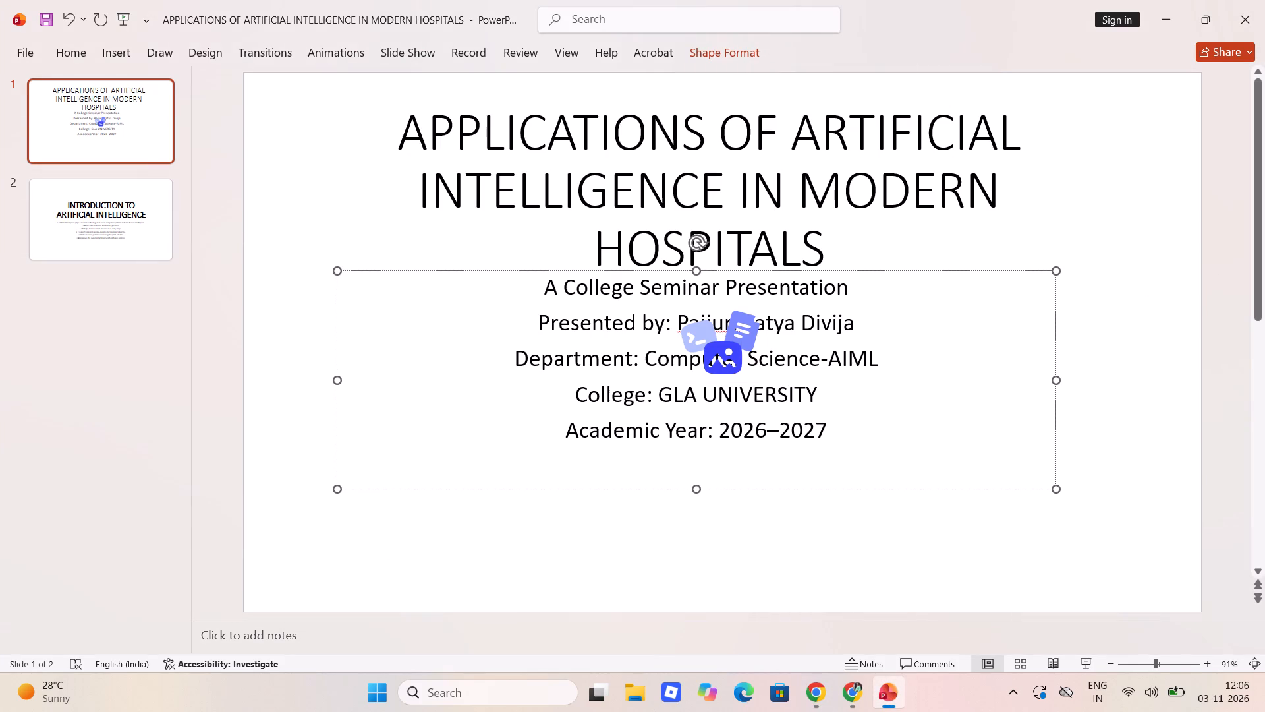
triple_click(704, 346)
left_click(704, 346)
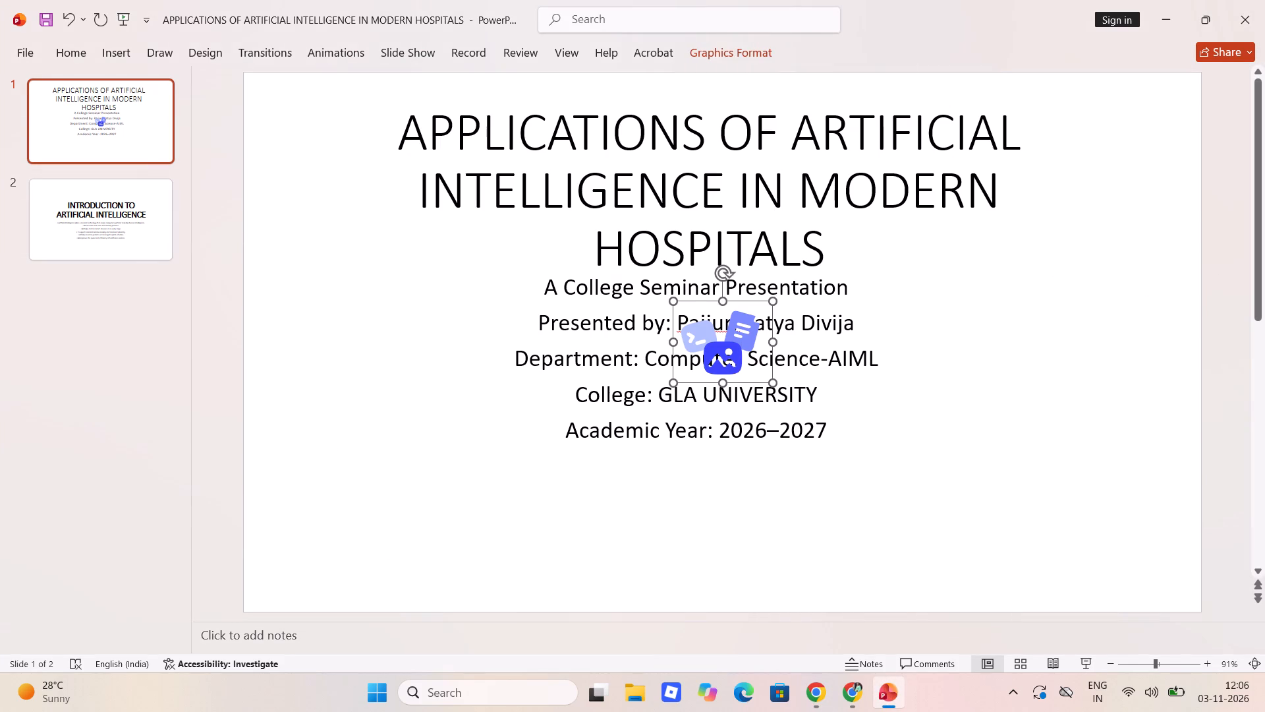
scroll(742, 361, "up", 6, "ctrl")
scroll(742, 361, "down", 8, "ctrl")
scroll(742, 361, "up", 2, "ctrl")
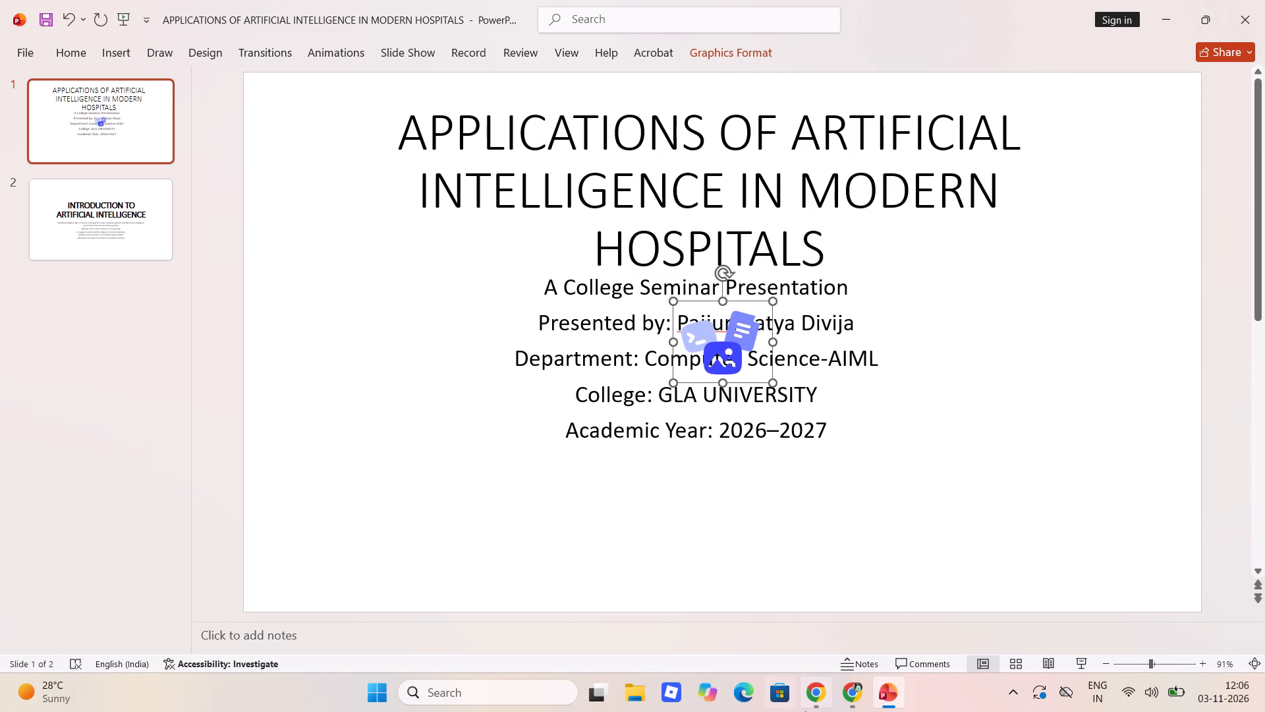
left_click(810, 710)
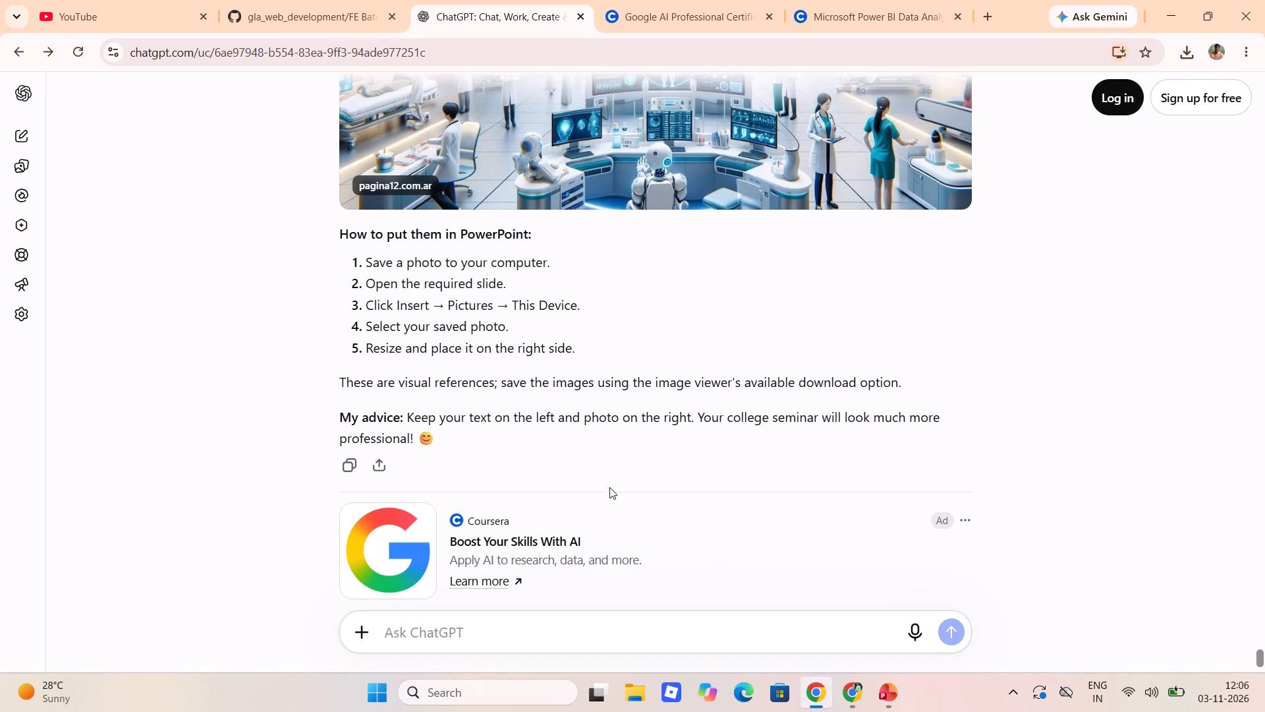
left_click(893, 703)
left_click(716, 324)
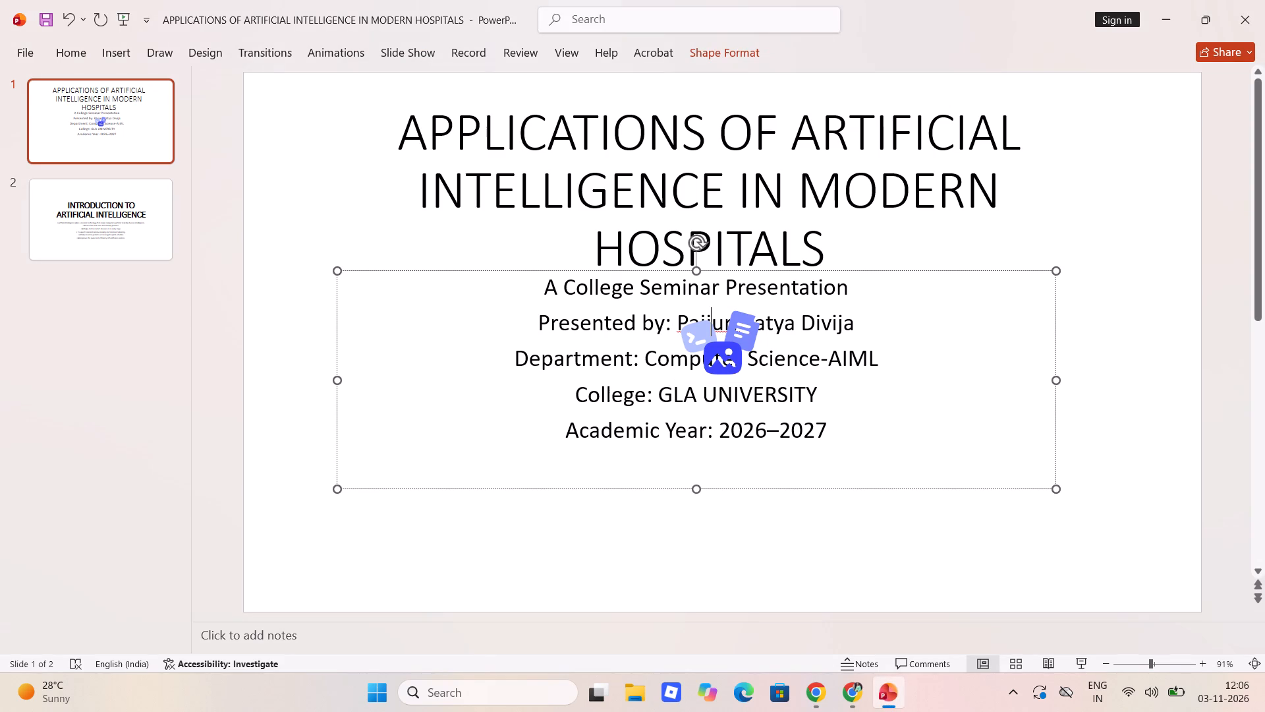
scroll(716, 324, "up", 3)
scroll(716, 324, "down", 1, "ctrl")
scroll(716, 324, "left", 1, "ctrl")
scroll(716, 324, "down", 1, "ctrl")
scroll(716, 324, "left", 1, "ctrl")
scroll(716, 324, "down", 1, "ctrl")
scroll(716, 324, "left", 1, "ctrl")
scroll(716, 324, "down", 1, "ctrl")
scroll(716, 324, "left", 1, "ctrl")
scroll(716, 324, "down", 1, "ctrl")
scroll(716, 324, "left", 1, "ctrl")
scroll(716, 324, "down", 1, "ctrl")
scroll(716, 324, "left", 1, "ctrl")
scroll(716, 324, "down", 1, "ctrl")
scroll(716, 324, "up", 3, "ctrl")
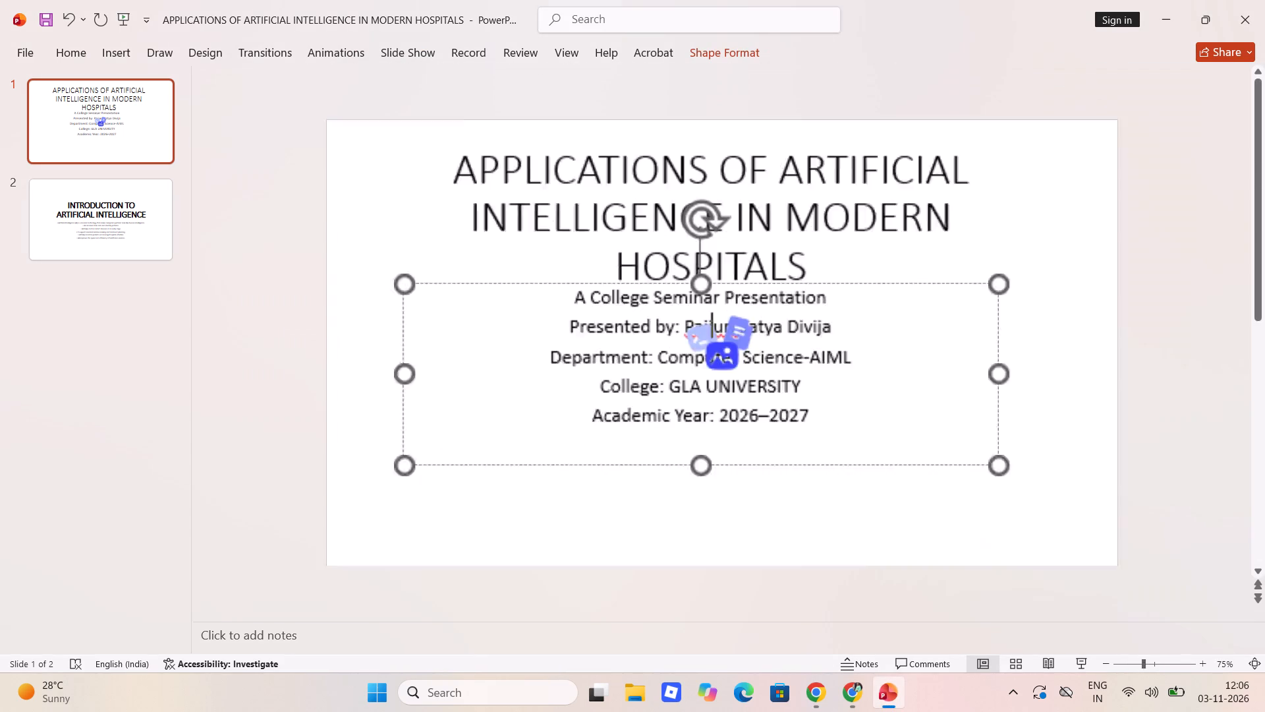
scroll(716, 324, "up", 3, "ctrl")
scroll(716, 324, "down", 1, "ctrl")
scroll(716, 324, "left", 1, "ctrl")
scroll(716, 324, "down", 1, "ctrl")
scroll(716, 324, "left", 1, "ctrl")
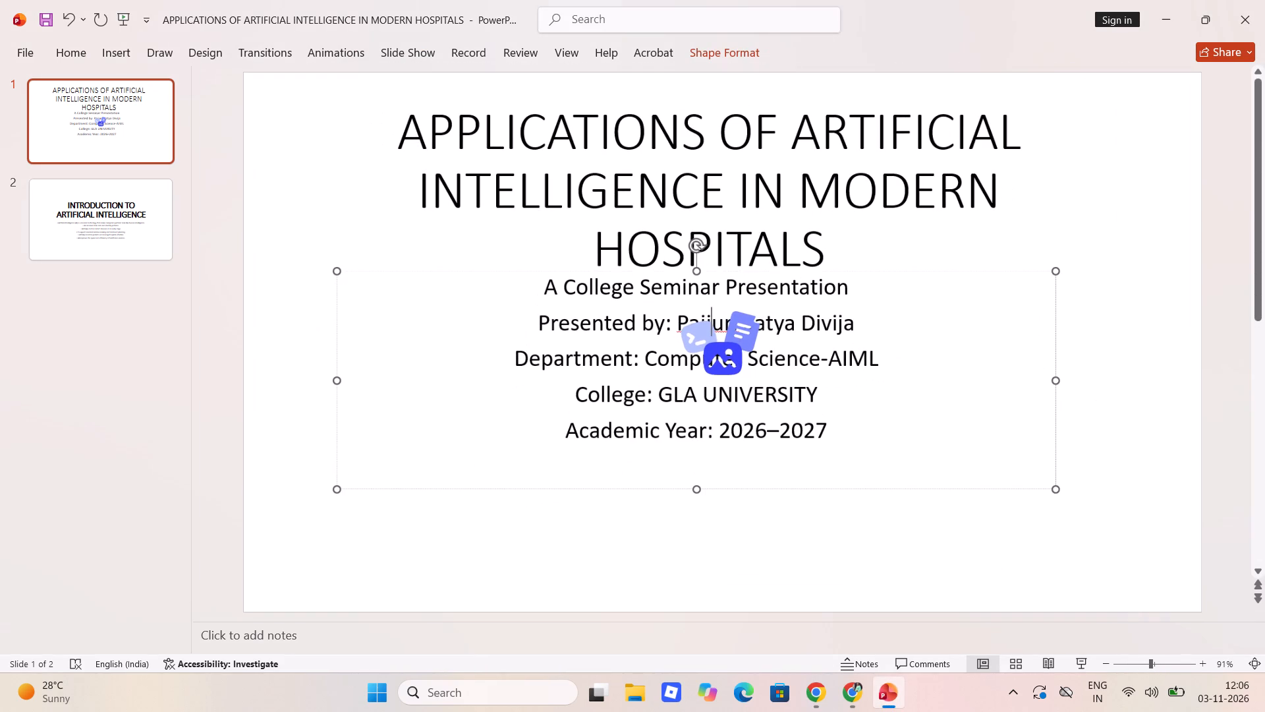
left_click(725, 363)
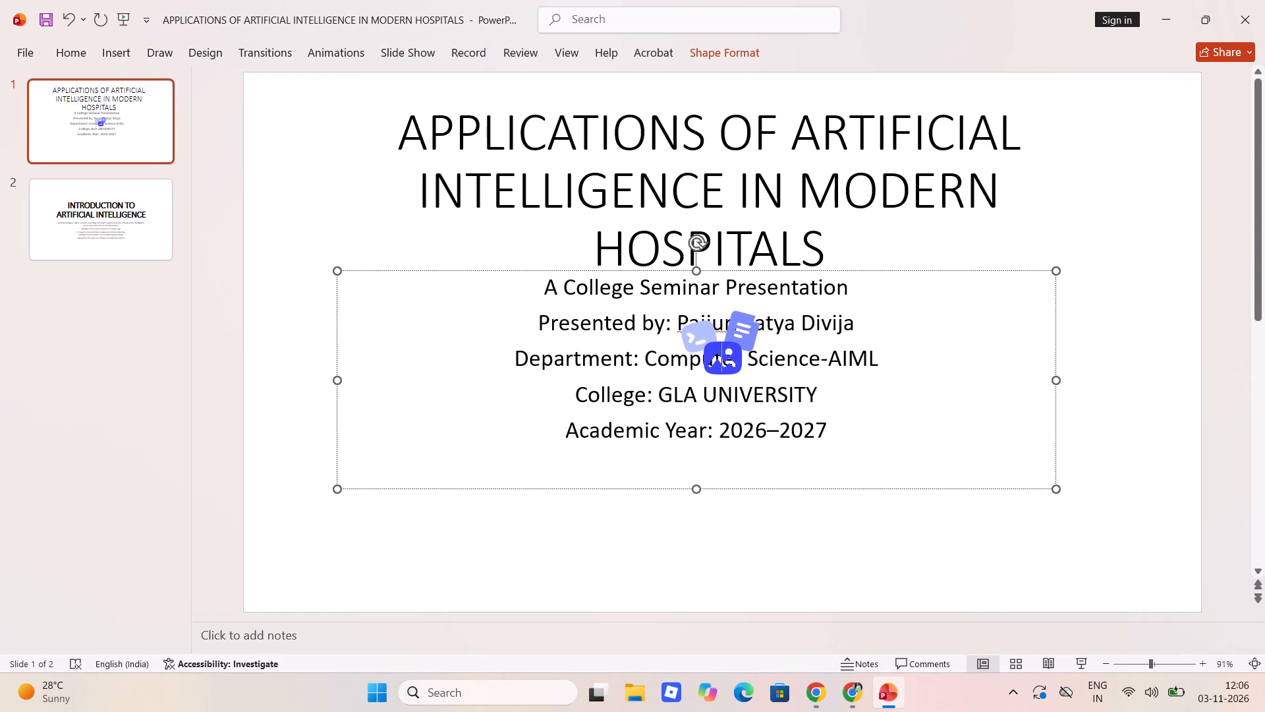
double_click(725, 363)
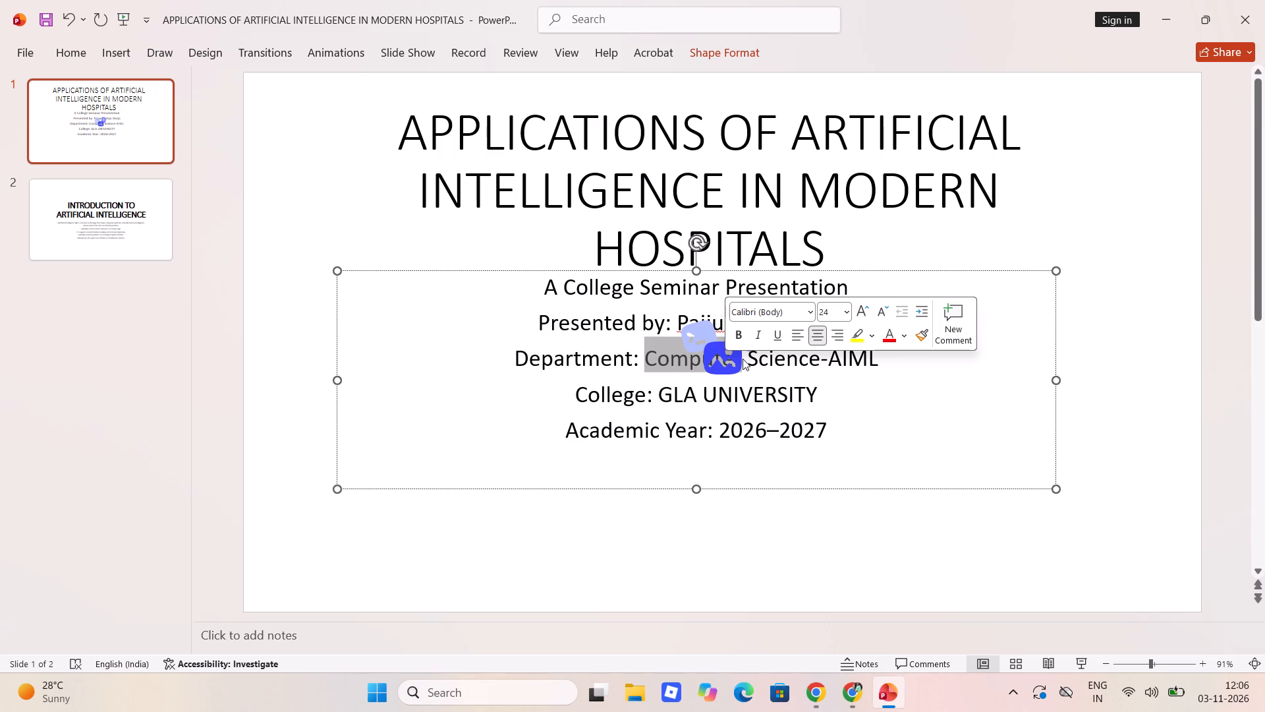
Insert the "4d1e08824d3cc9ef" picture from the "ppt 1 . casestudy_files" folder onto slide 1.
left_click(119, 49)
left_click(129, 104)
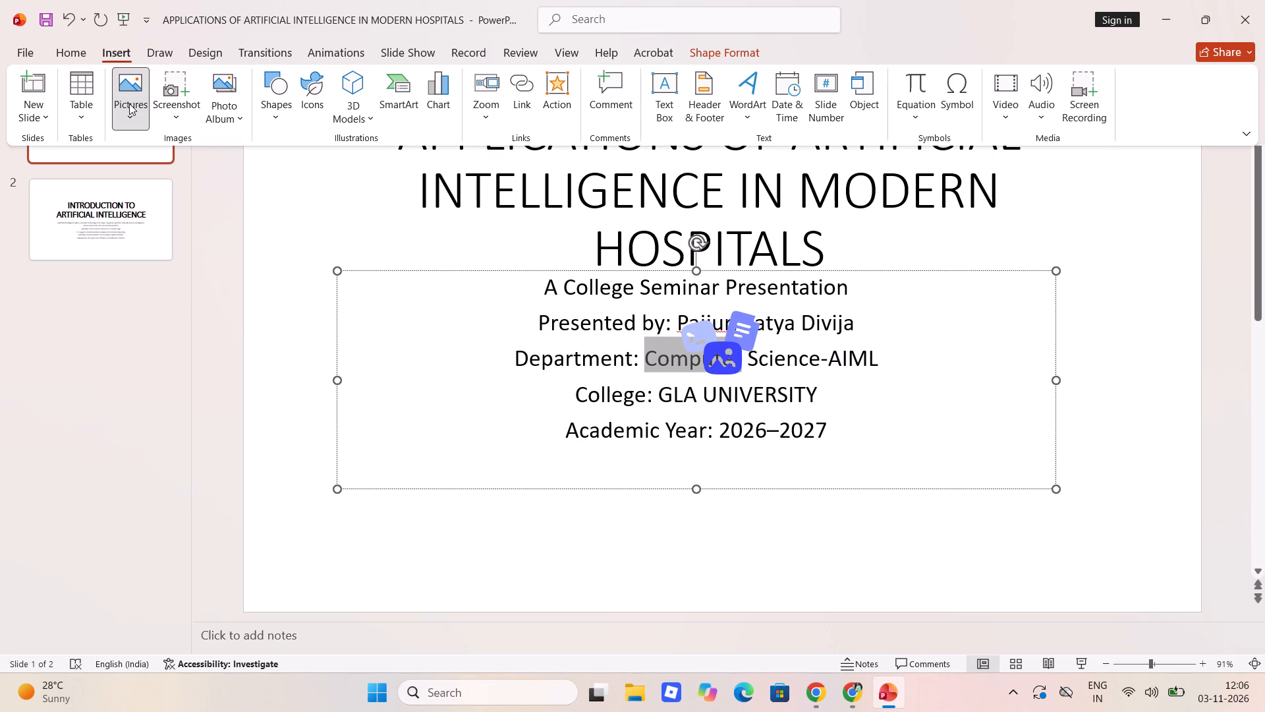
left_click(172, 165)
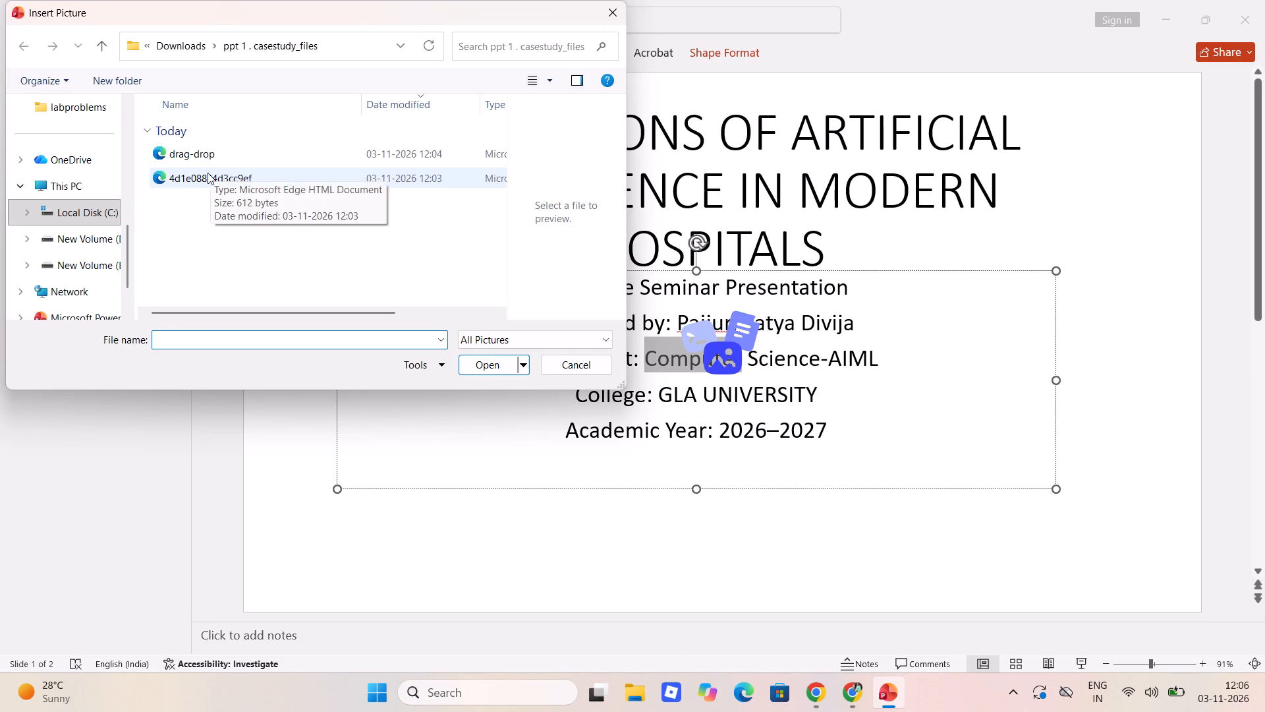
left_click(208, 173)
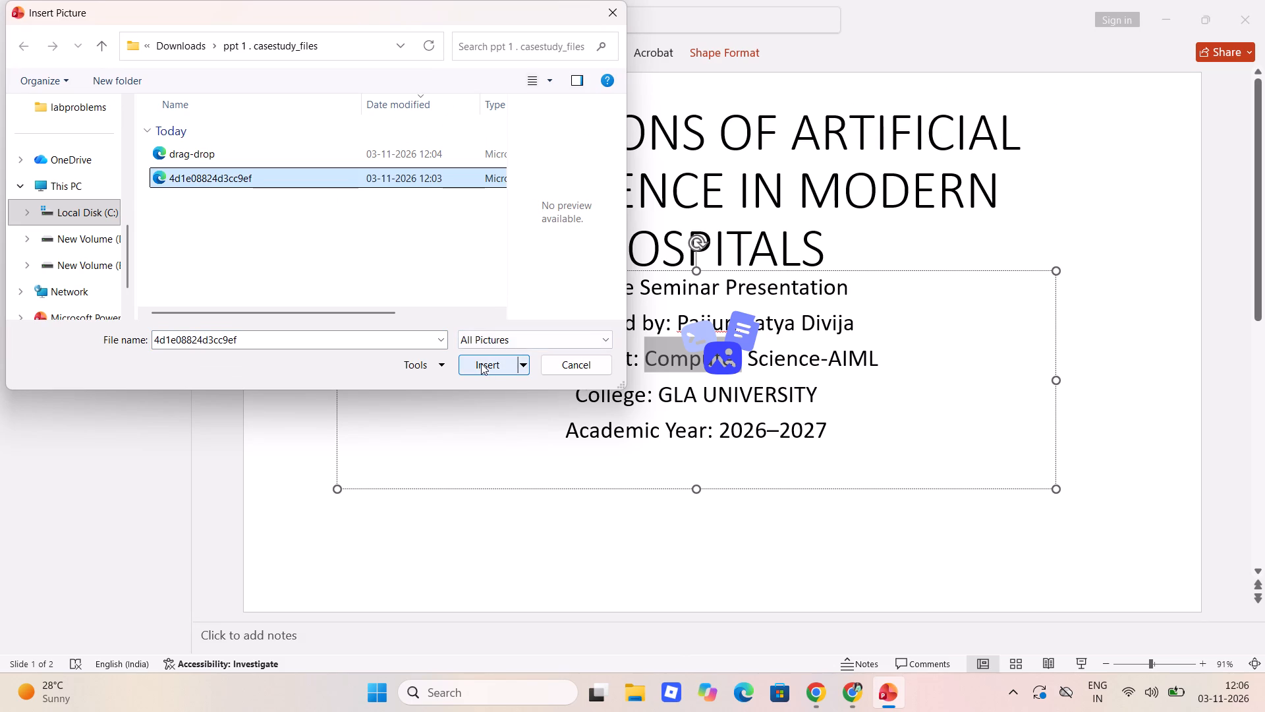
left_click(481, 363)
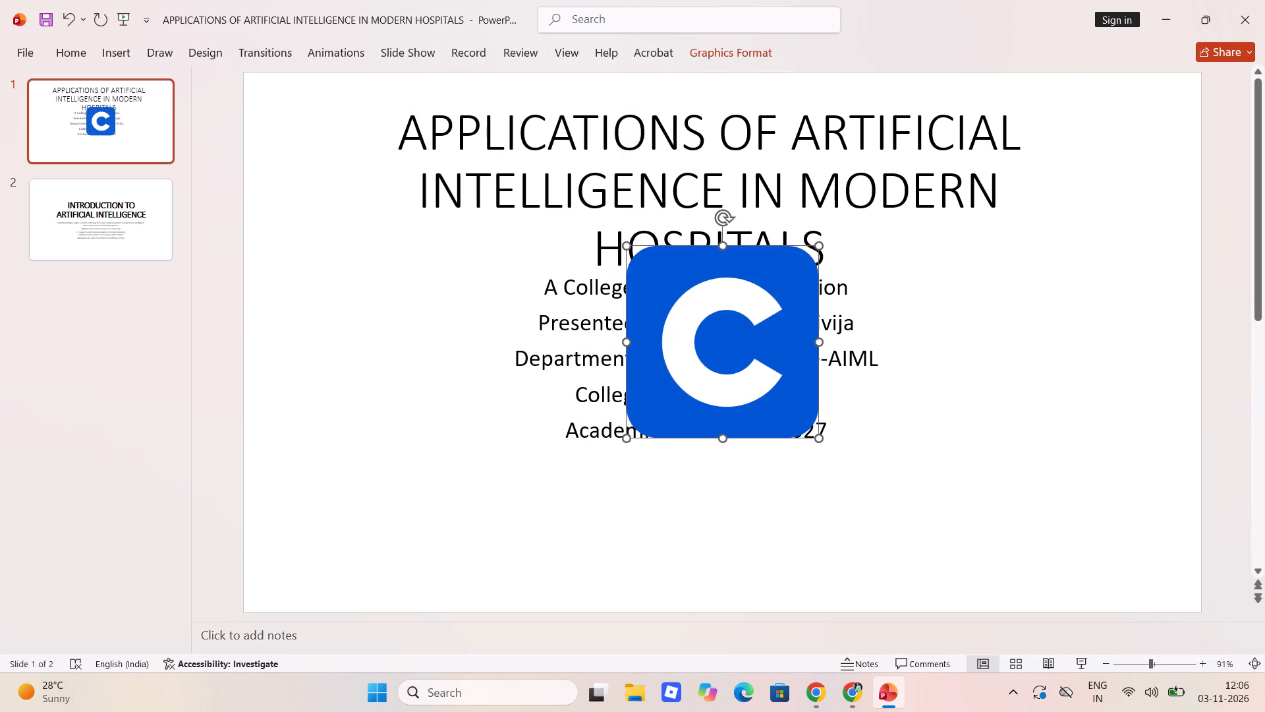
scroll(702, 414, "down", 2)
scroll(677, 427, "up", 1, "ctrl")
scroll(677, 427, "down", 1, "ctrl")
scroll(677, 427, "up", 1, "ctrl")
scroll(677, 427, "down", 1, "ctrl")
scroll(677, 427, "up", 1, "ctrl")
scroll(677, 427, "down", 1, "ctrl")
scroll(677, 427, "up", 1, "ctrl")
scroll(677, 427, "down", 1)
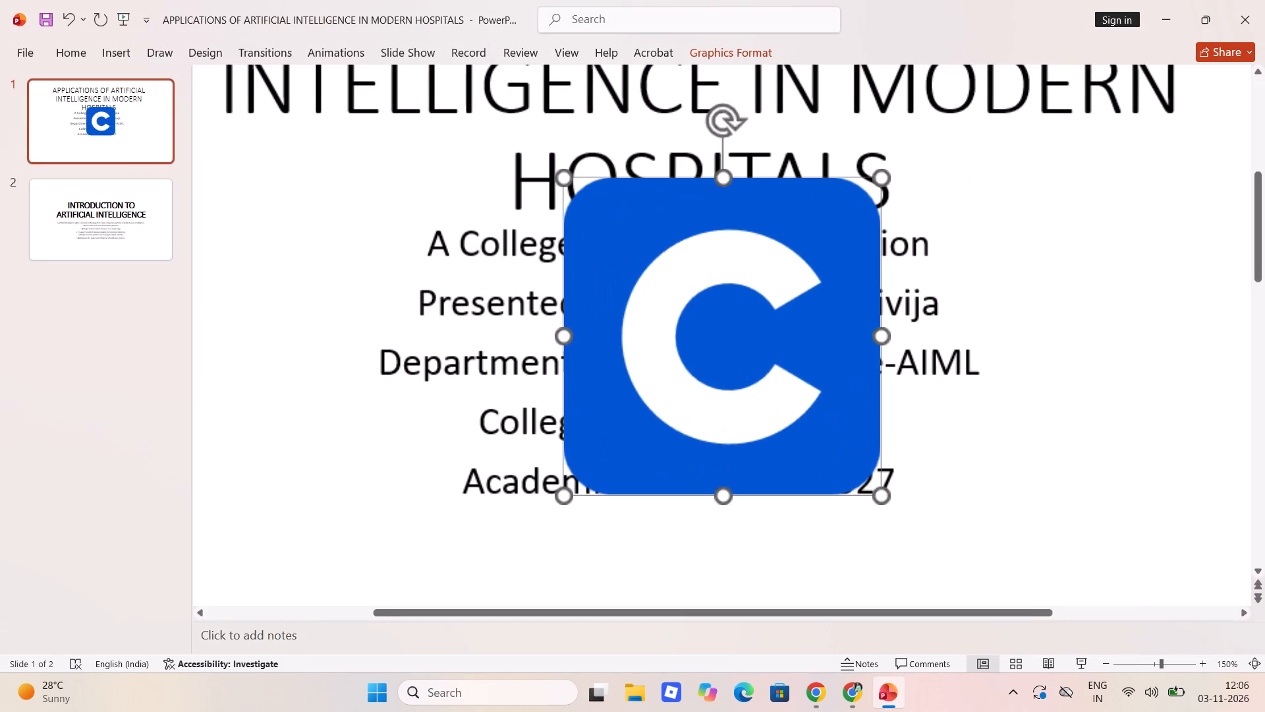
Resize the blue "C" picture on slide 1 past its opposite corner, flipping and enlarging it below the subtitle text at the slide's lower left.
scroll(722, 425, "down", 3, "ctrl")
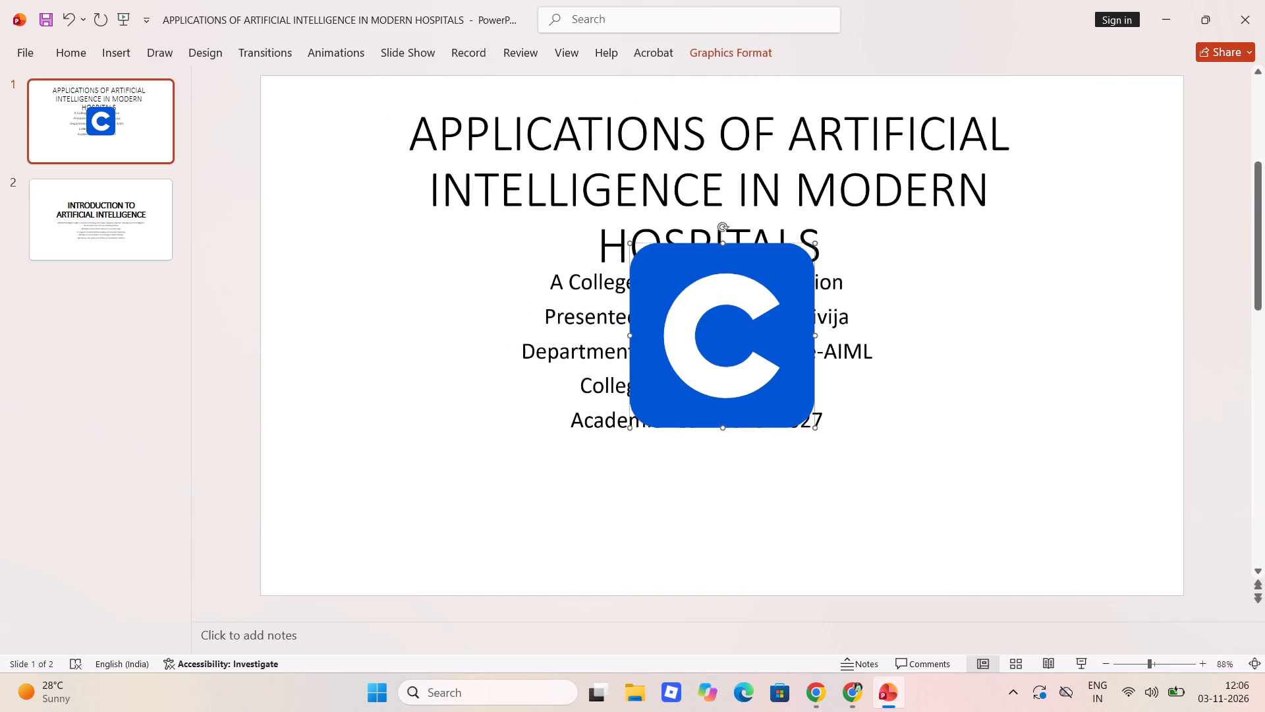
left_click(721, 224)
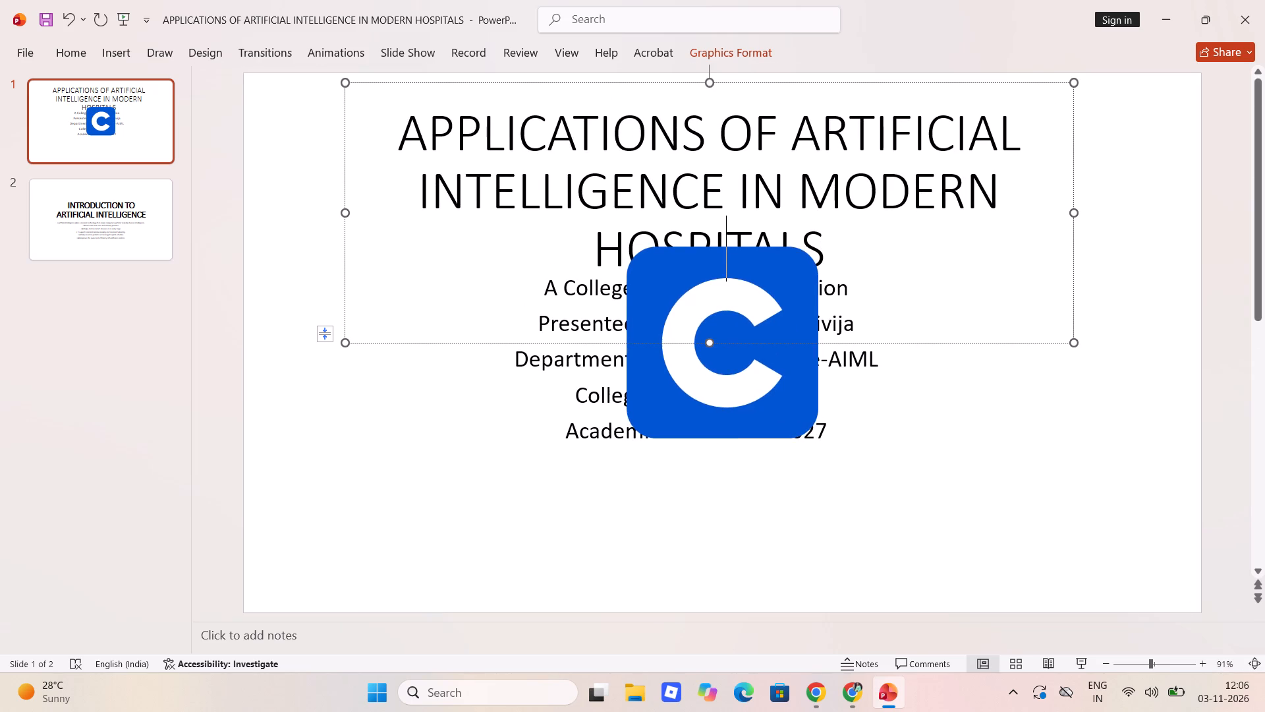
left_click(712, 380)
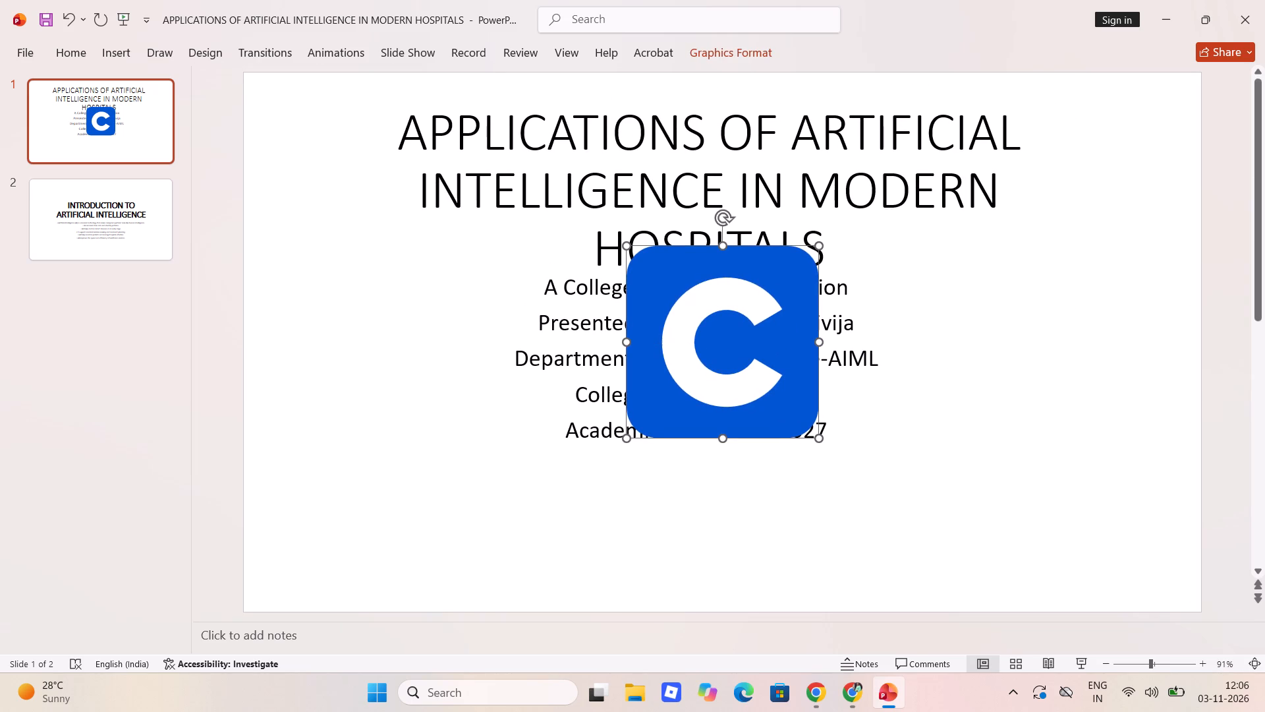
scroll(729, 386, "down", 3)
scroll(729, 386, "up", 6, "ctrl")
scroll(729, 386, "down", 3, "ctrl")
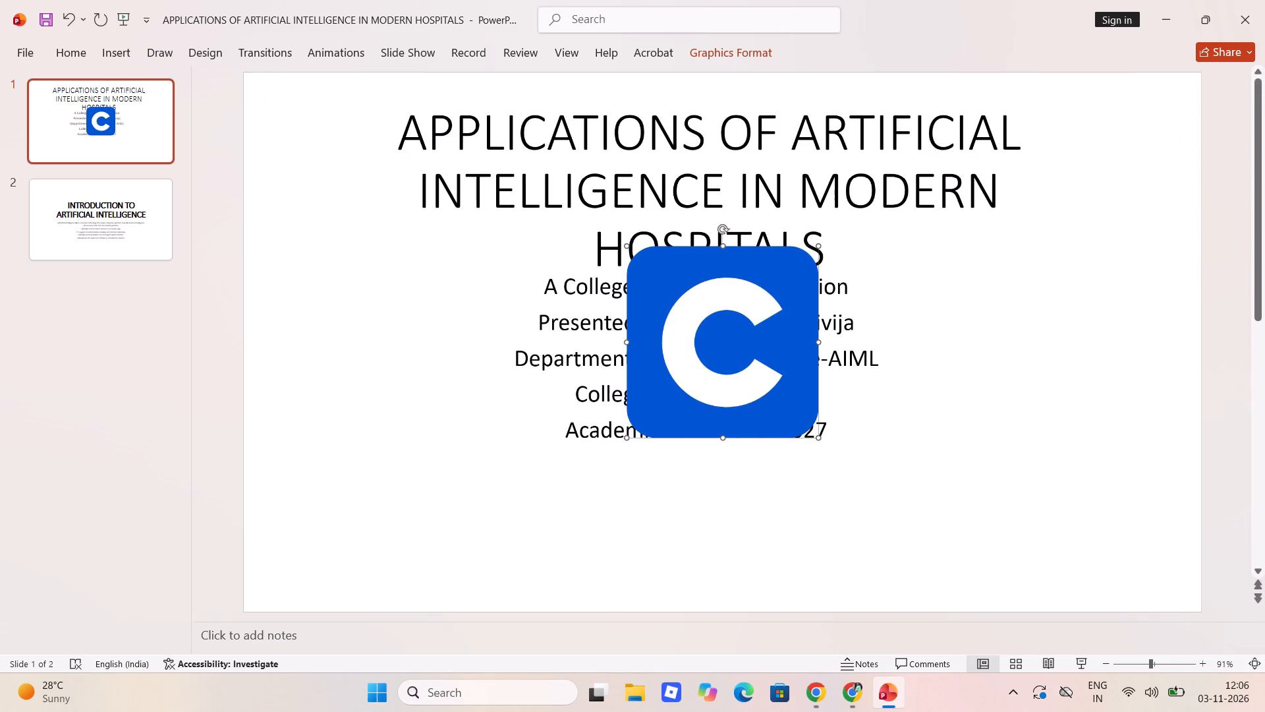
left_click_drag(816, 248, 300, 711)
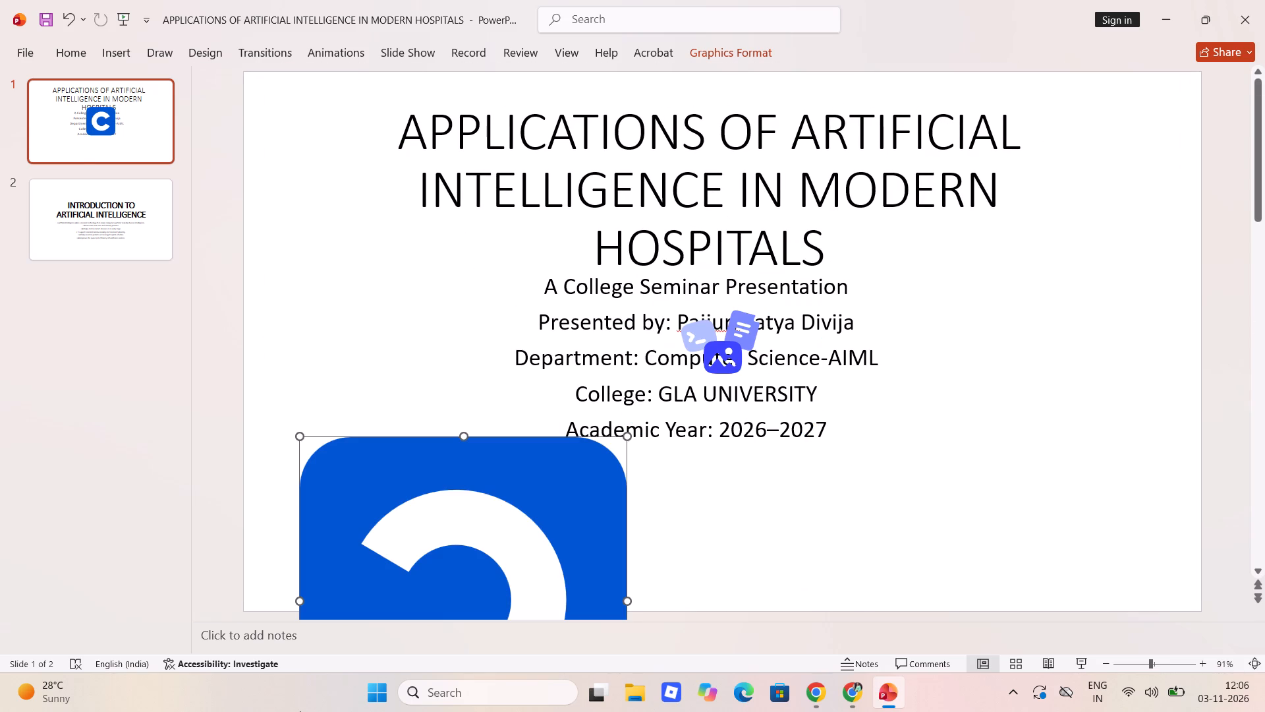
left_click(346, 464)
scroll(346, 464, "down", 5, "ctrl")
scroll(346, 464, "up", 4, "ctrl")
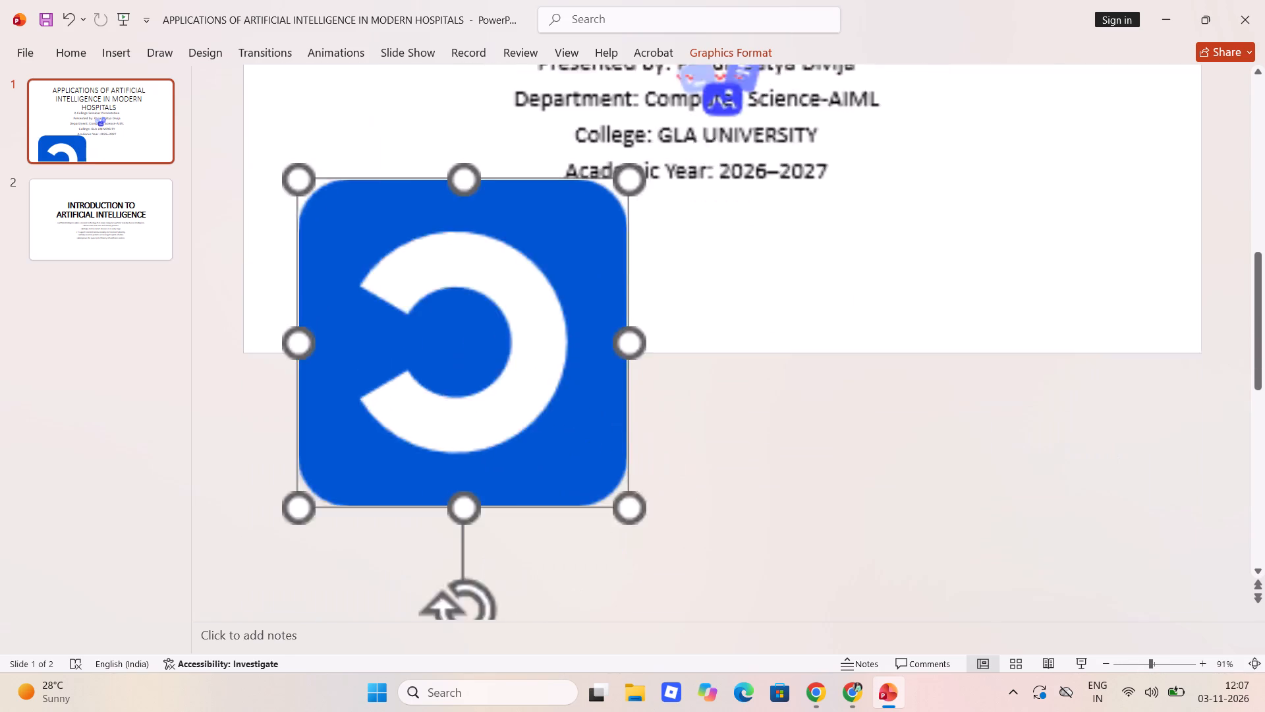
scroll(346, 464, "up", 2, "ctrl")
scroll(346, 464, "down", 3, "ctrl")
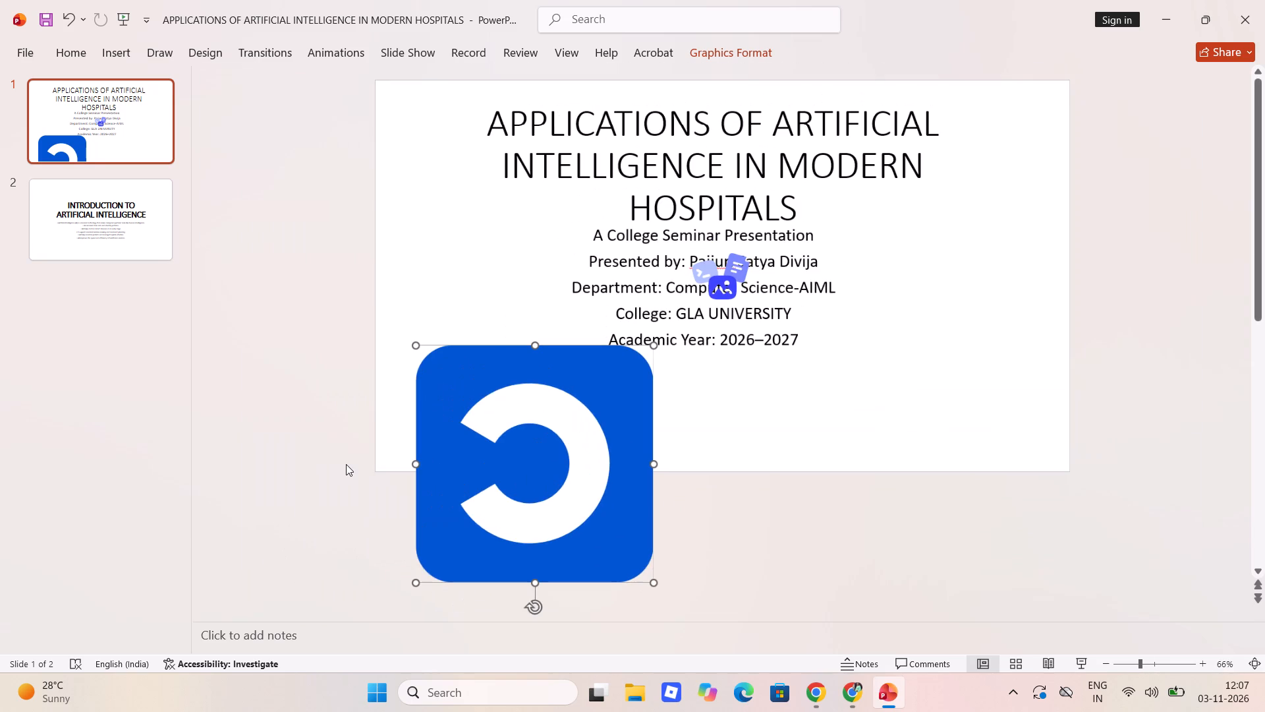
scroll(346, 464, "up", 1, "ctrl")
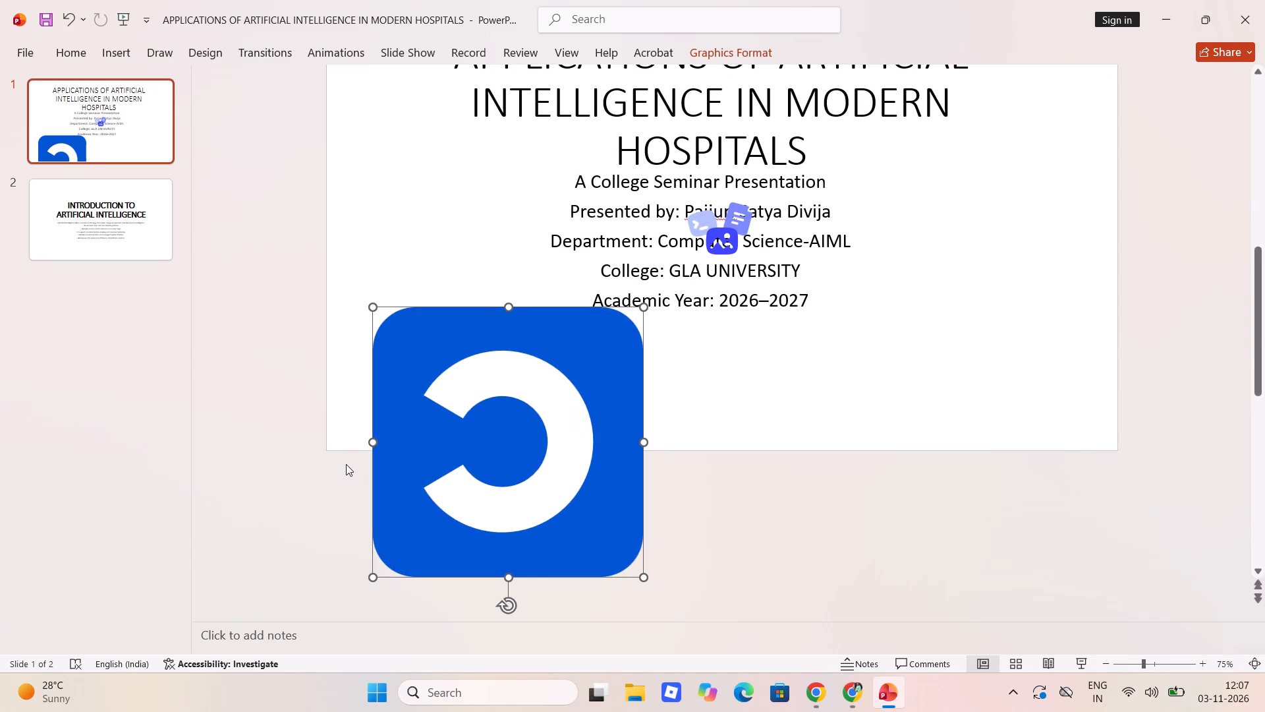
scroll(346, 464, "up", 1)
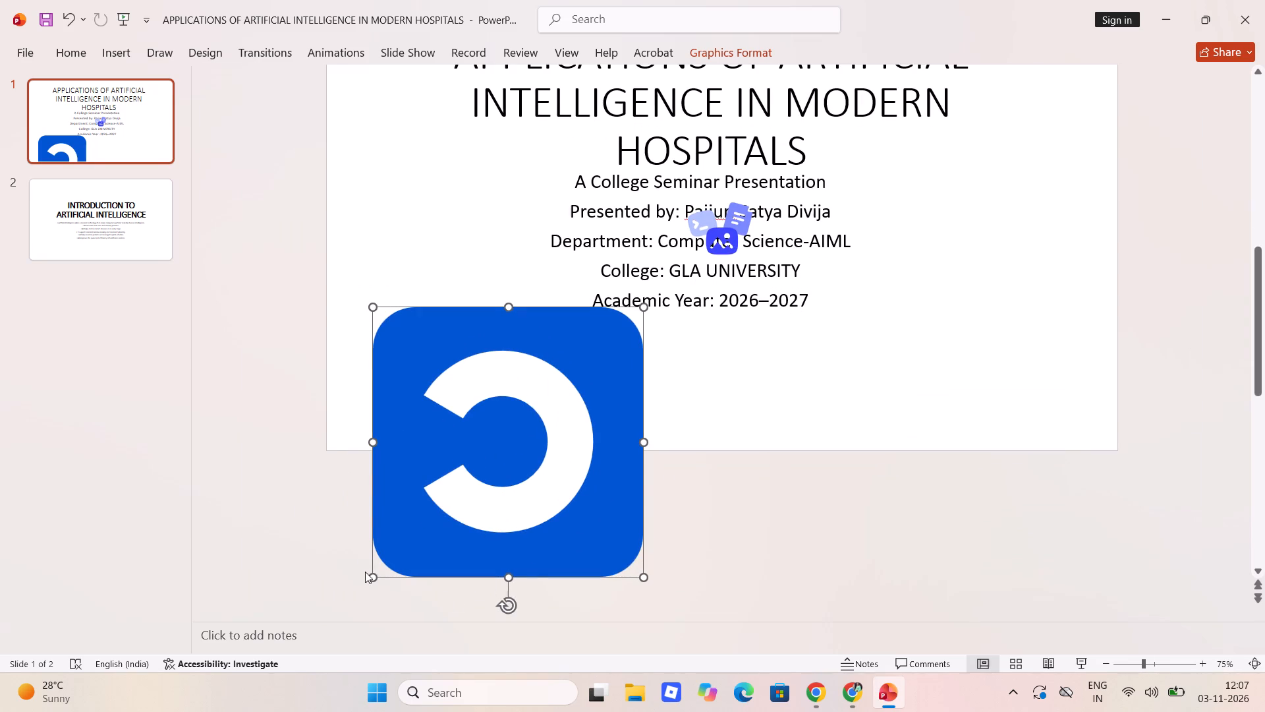
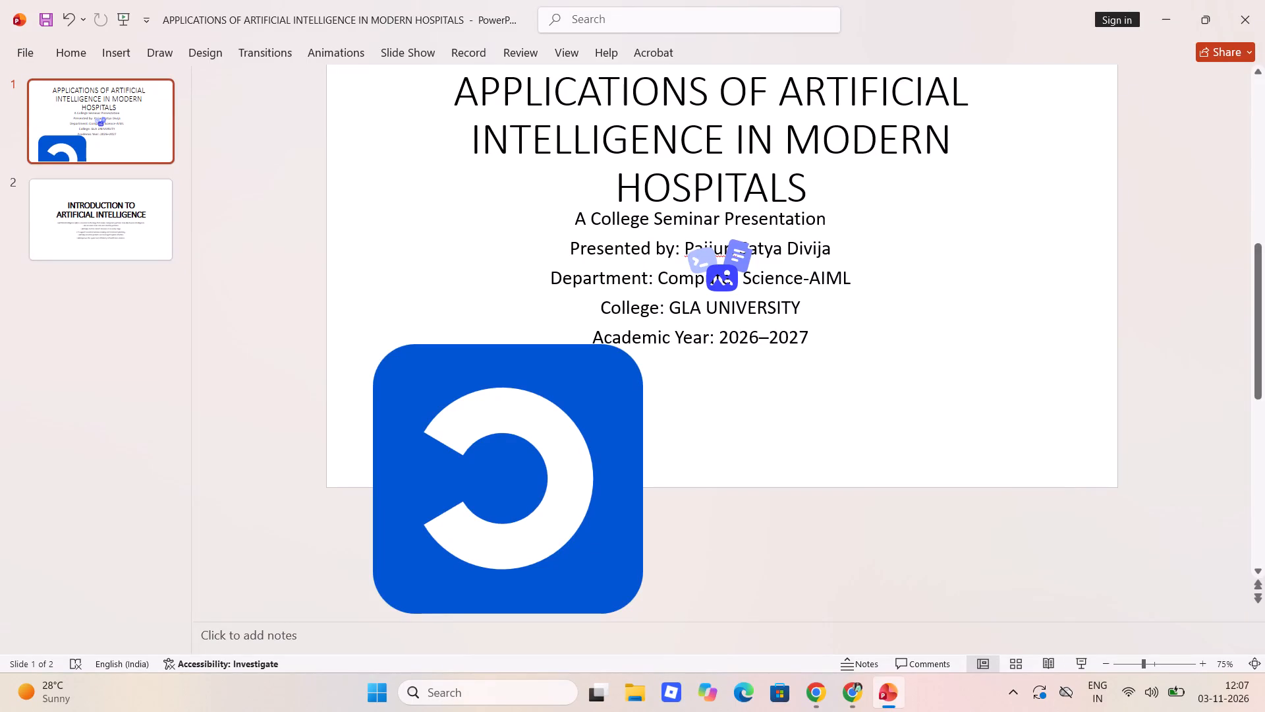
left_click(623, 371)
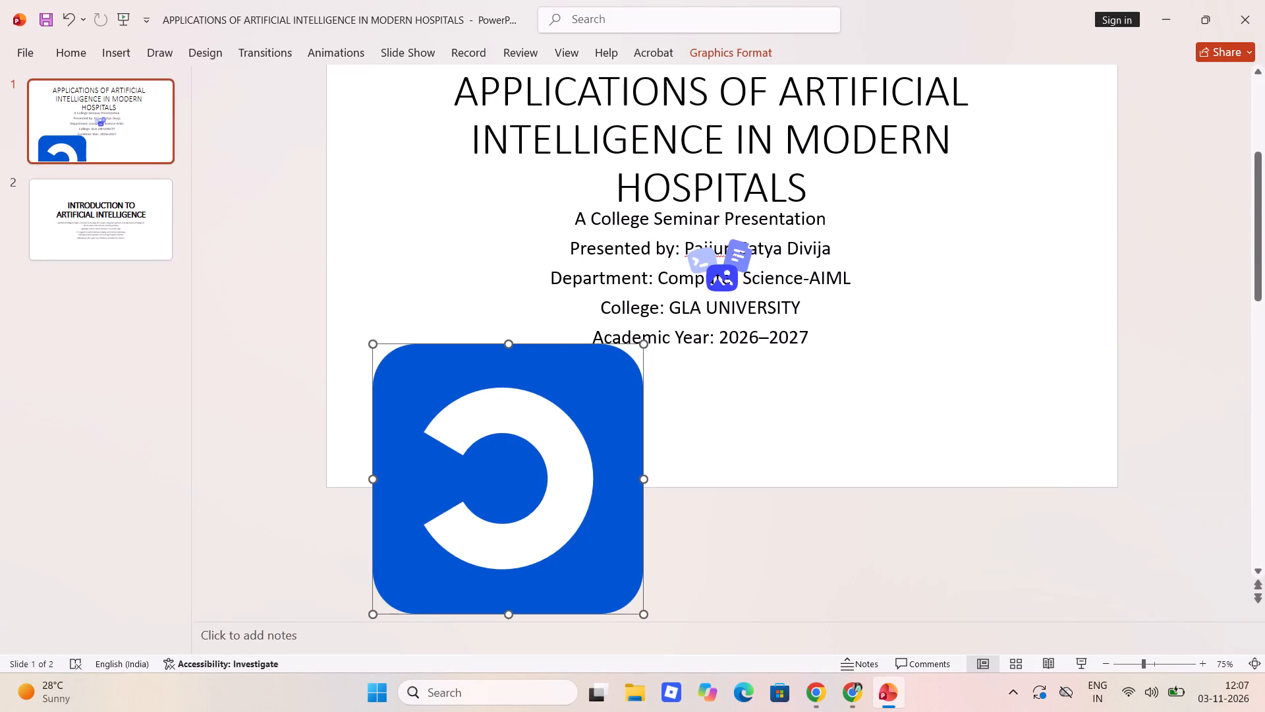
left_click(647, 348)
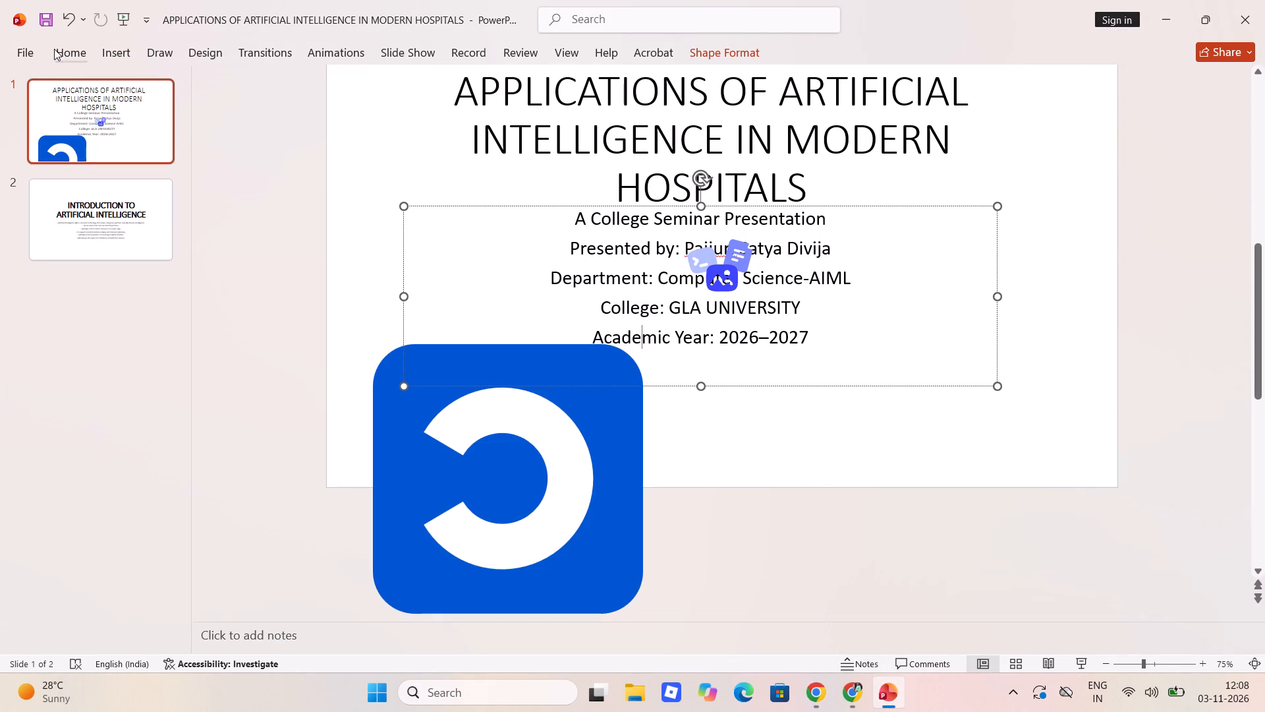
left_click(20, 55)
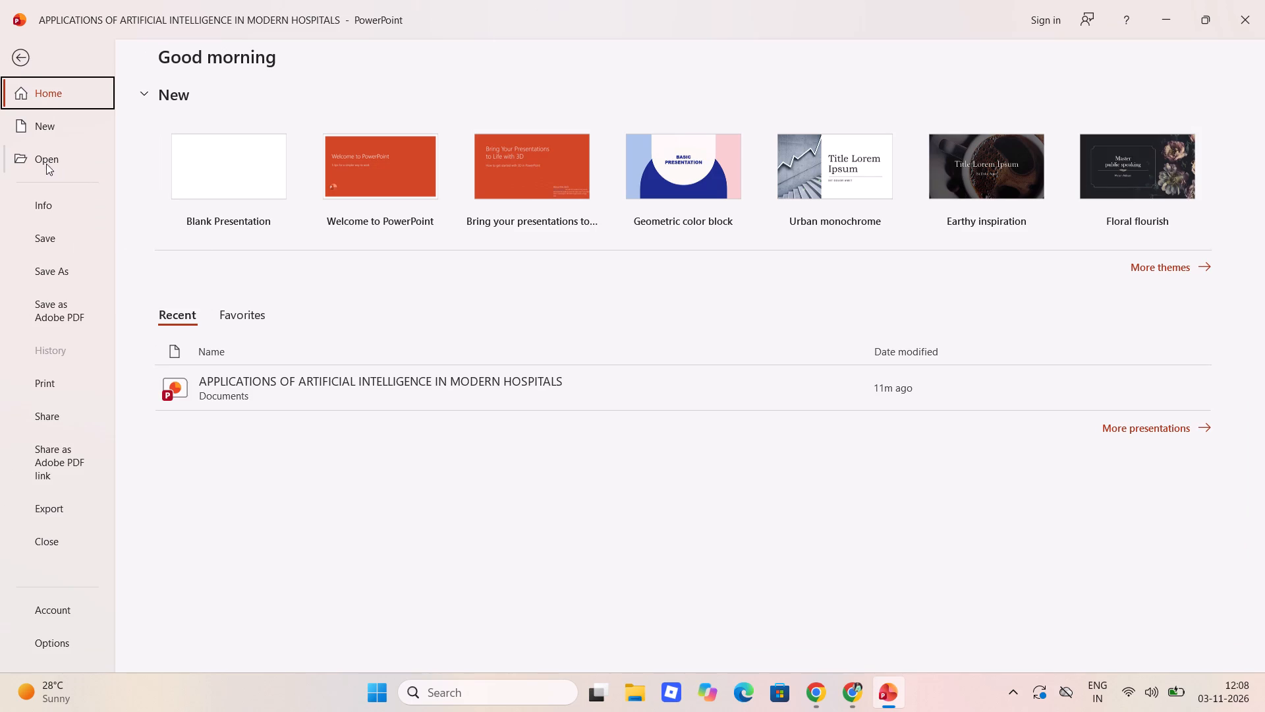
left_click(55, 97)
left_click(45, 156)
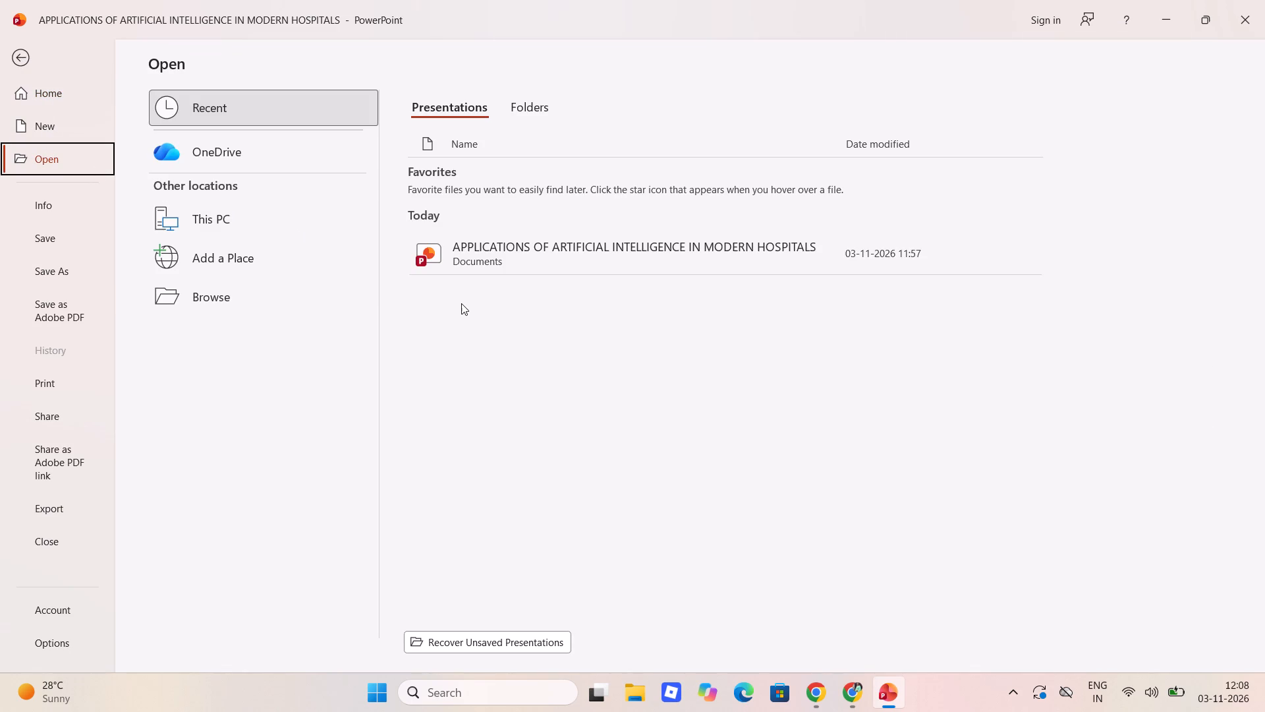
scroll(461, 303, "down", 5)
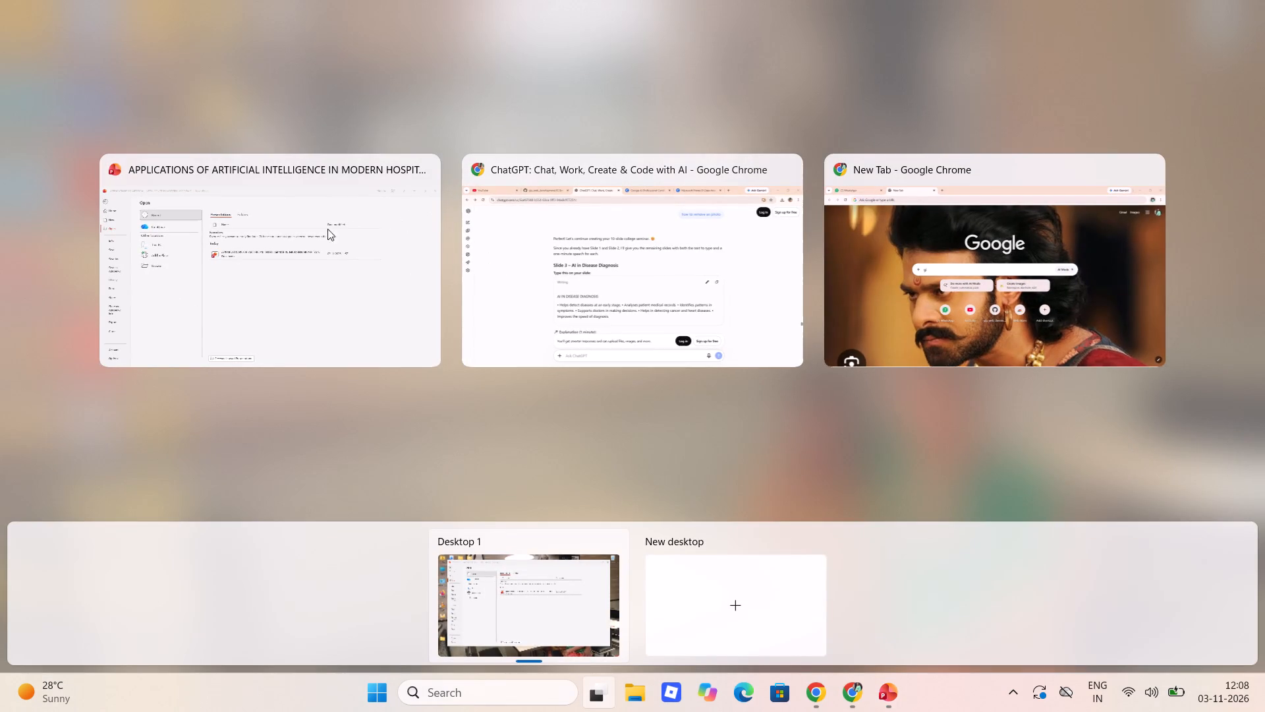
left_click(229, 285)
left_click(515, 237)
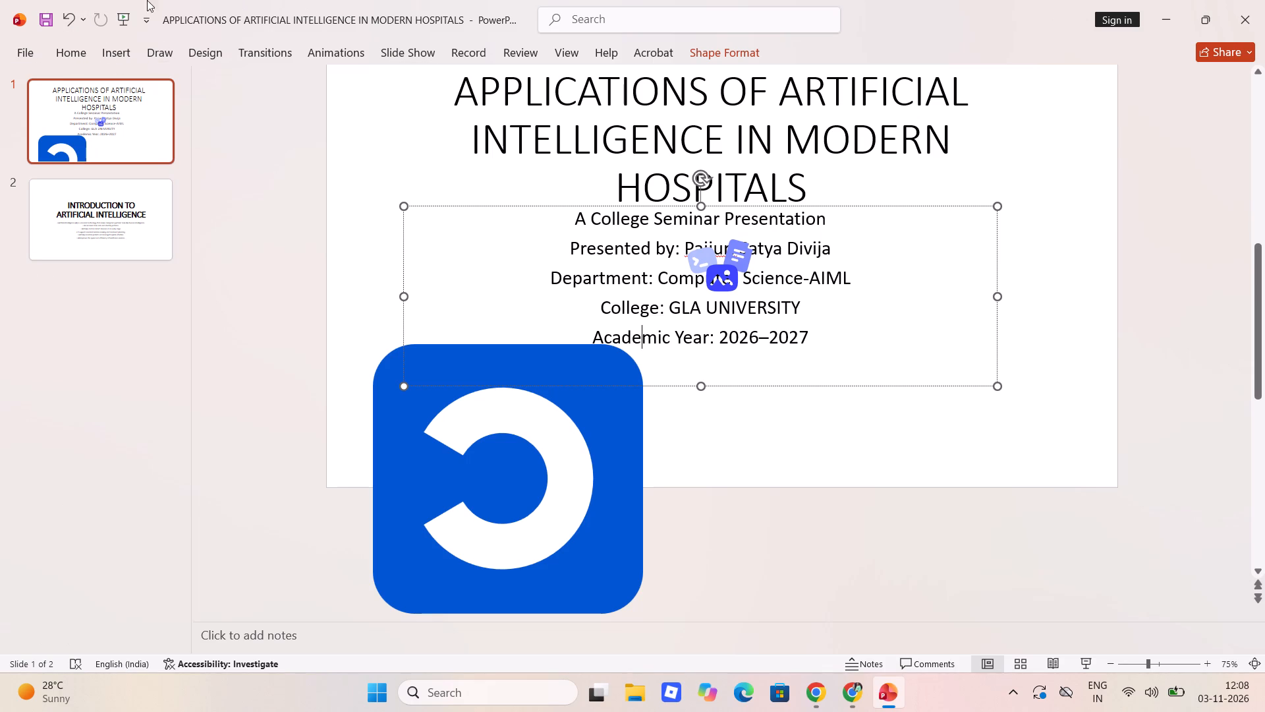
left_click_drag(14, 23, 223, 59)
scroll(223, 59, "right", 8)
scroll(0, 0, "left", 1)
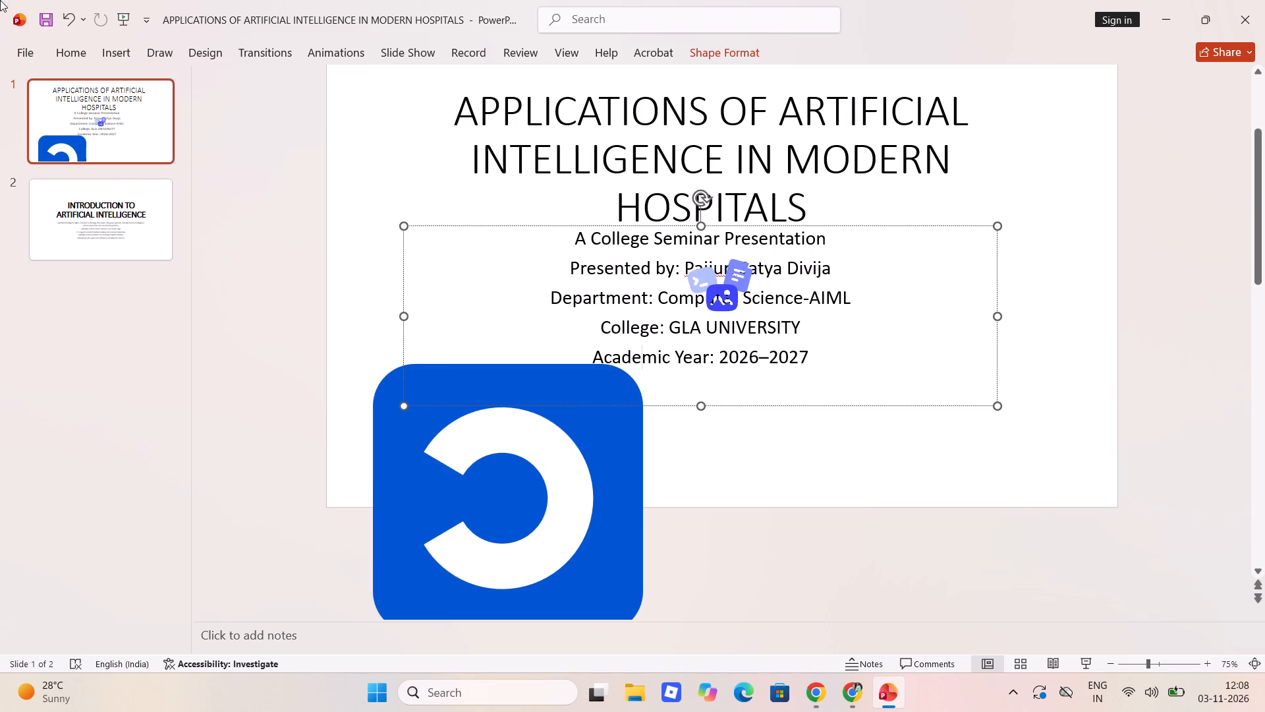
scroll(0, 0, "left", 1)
Add a new slide with the Title Slide layout directly after slide 1.
left_click(82, 52)
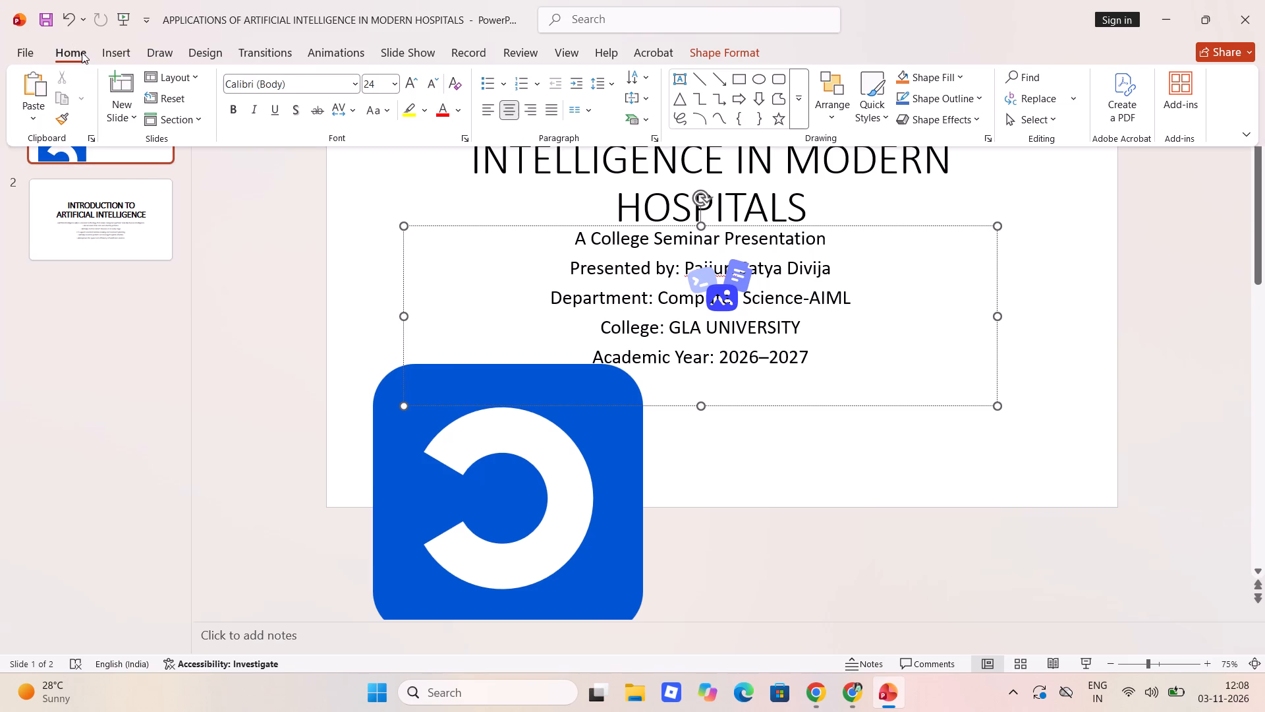
left_click(121, 105)
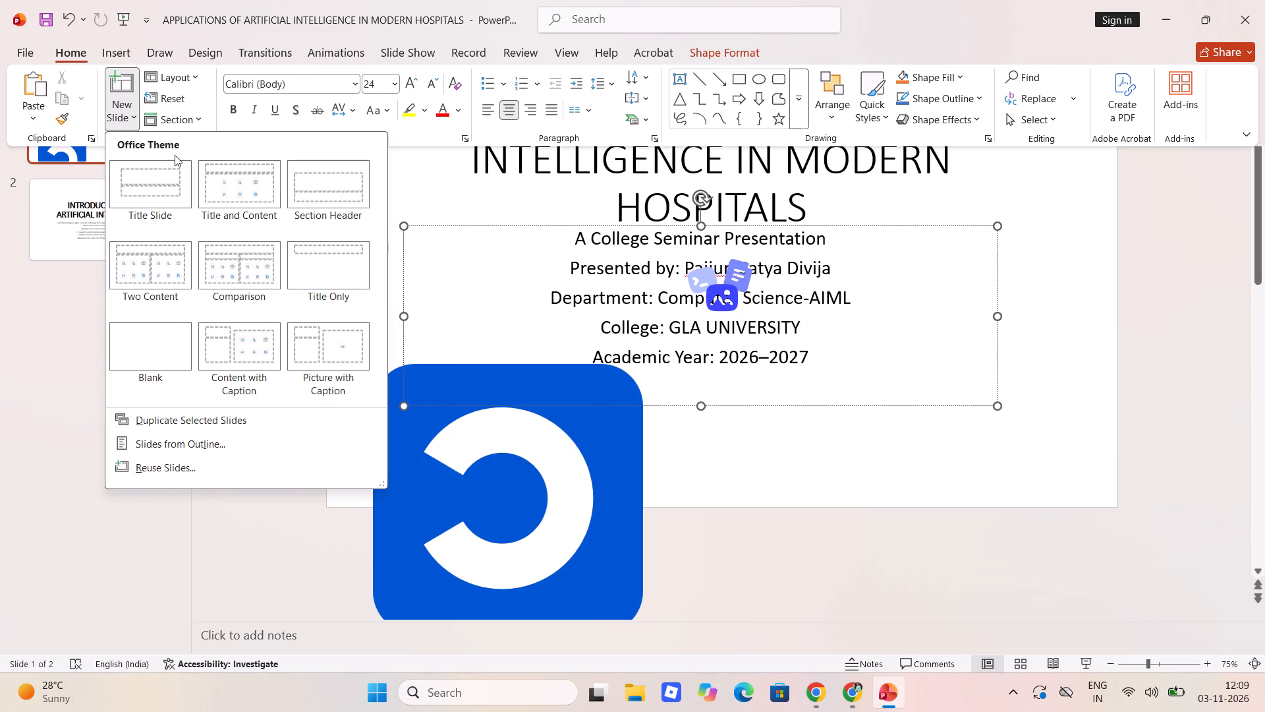
left_click(159, 191)
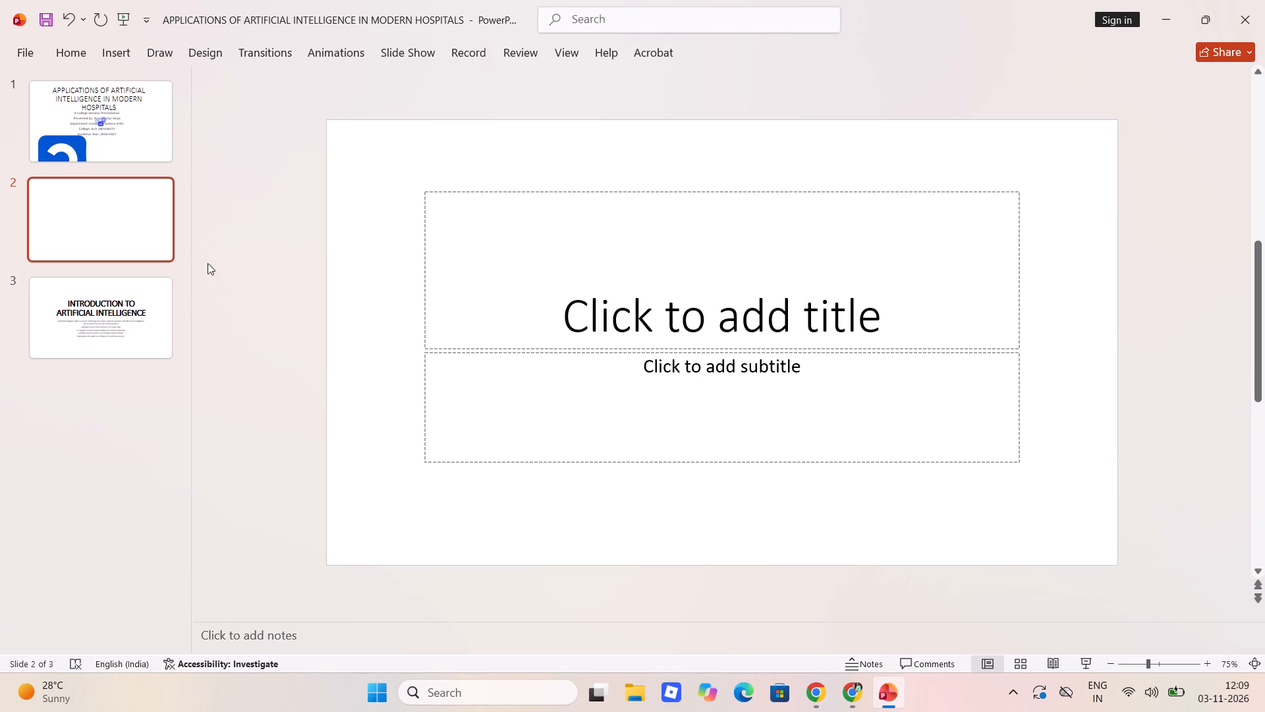
scroll(152, 244, "up", 1)
left_click(152, 244)
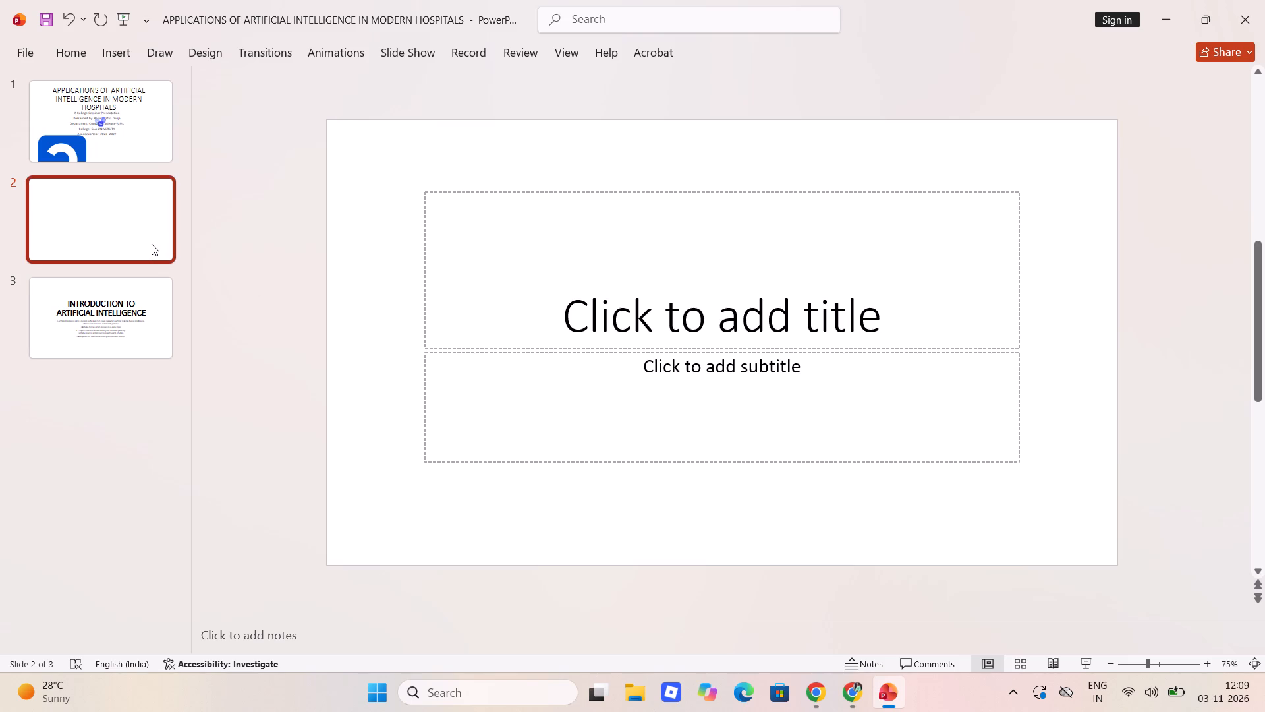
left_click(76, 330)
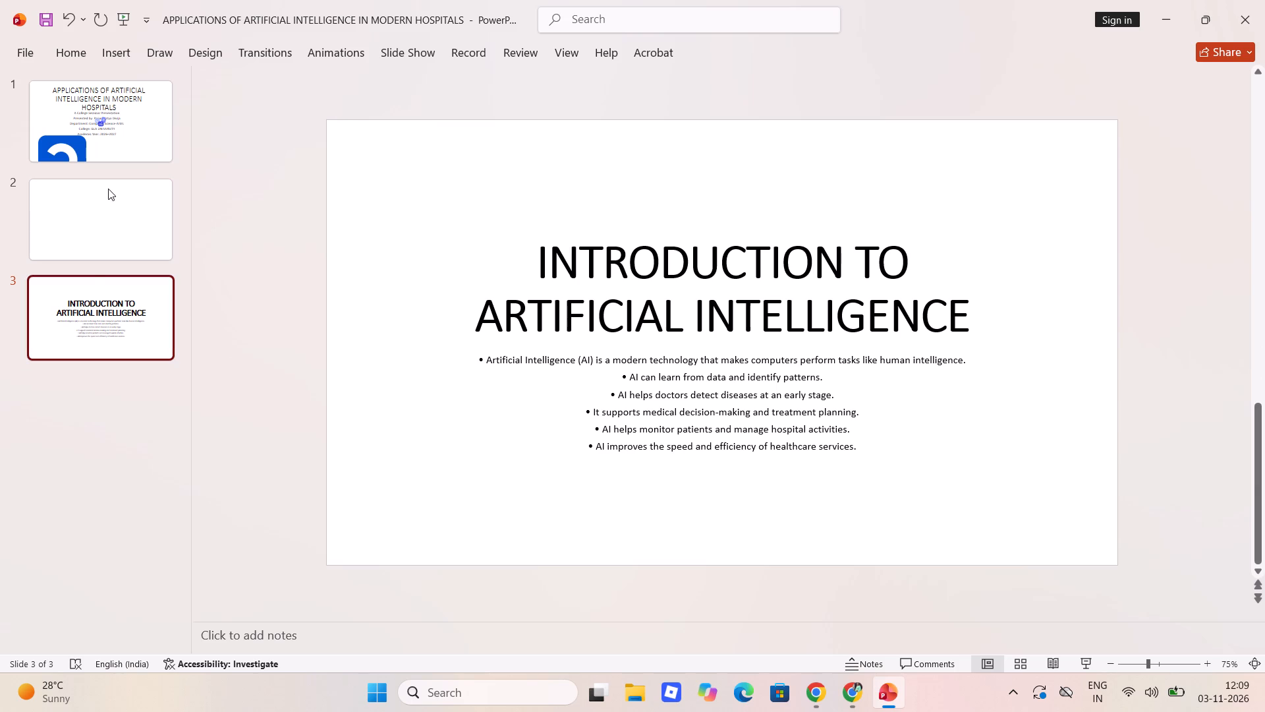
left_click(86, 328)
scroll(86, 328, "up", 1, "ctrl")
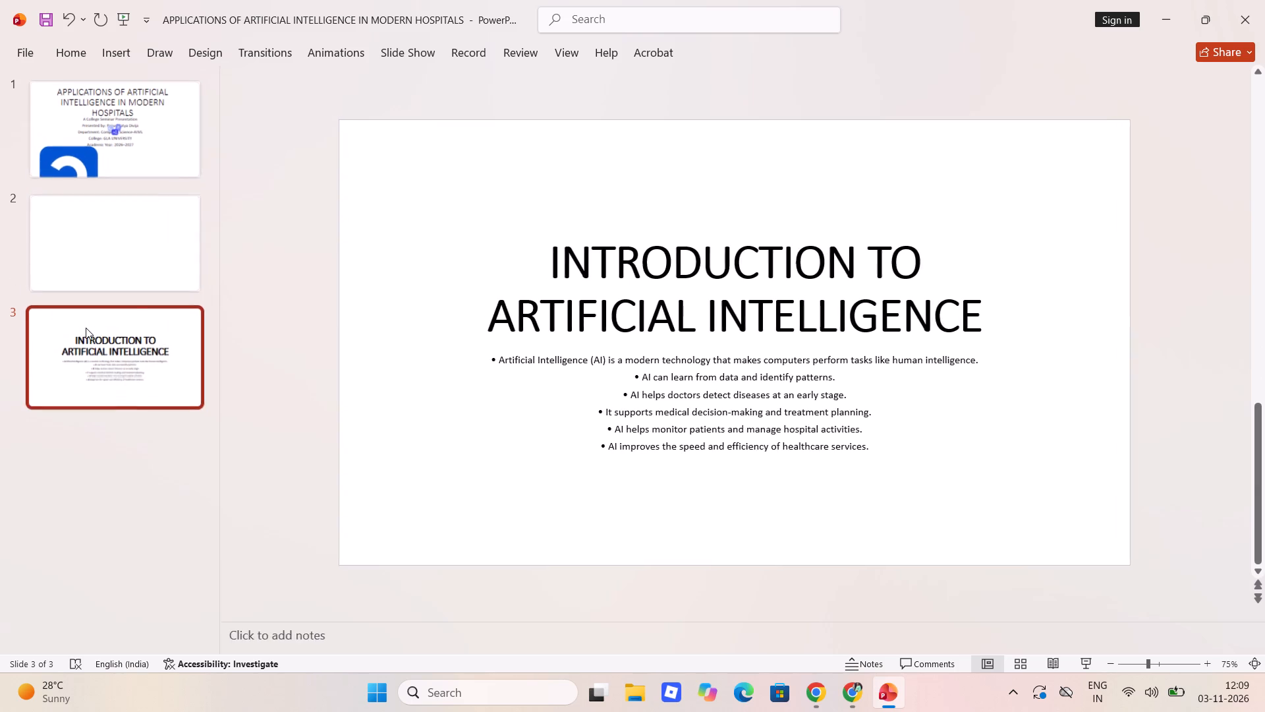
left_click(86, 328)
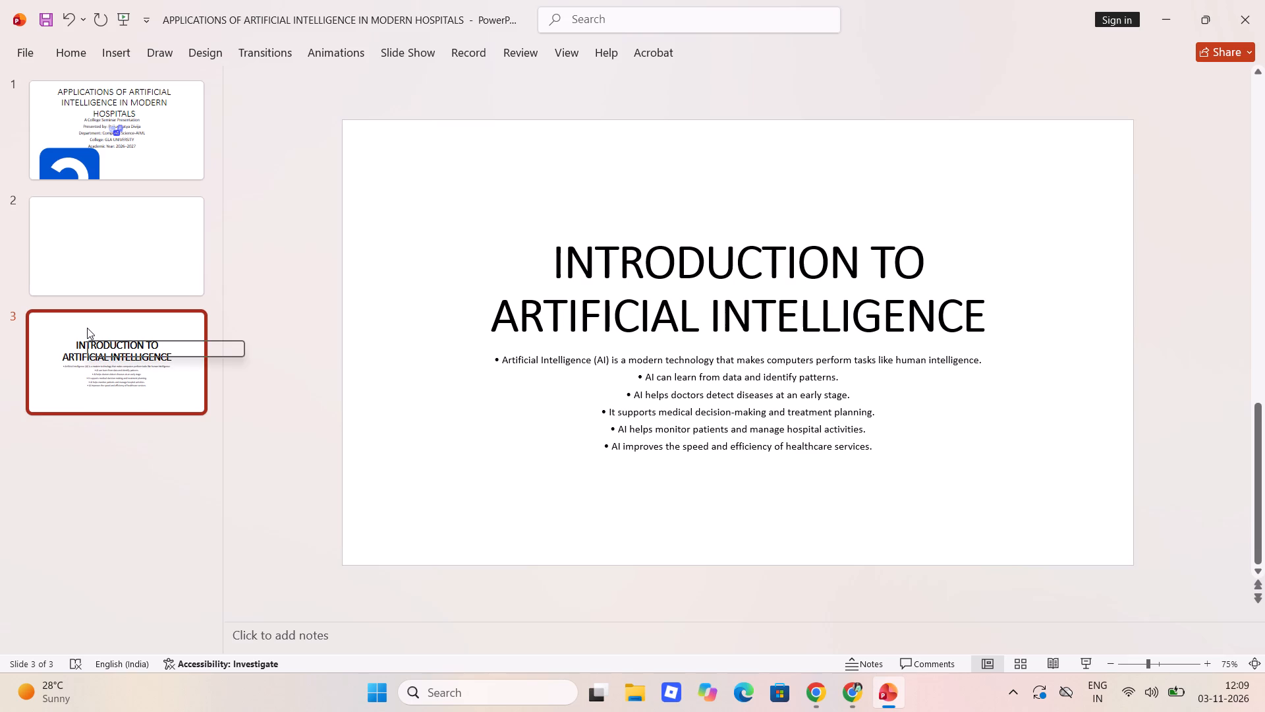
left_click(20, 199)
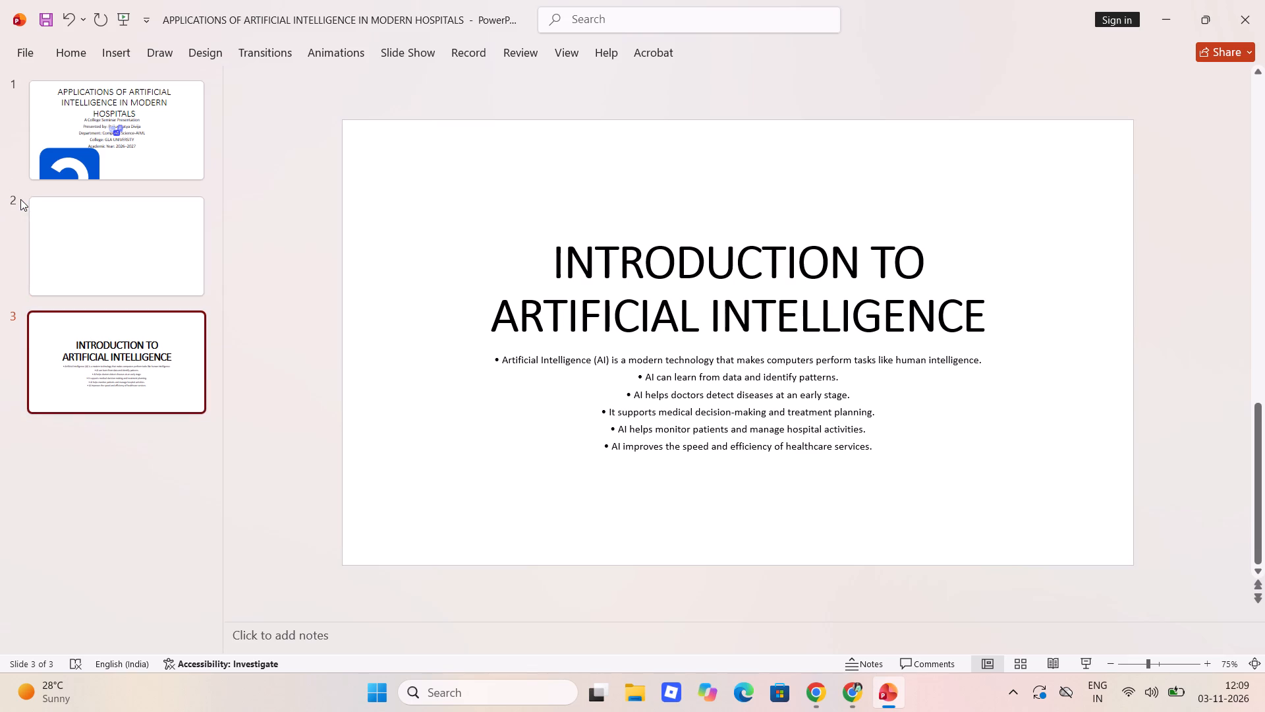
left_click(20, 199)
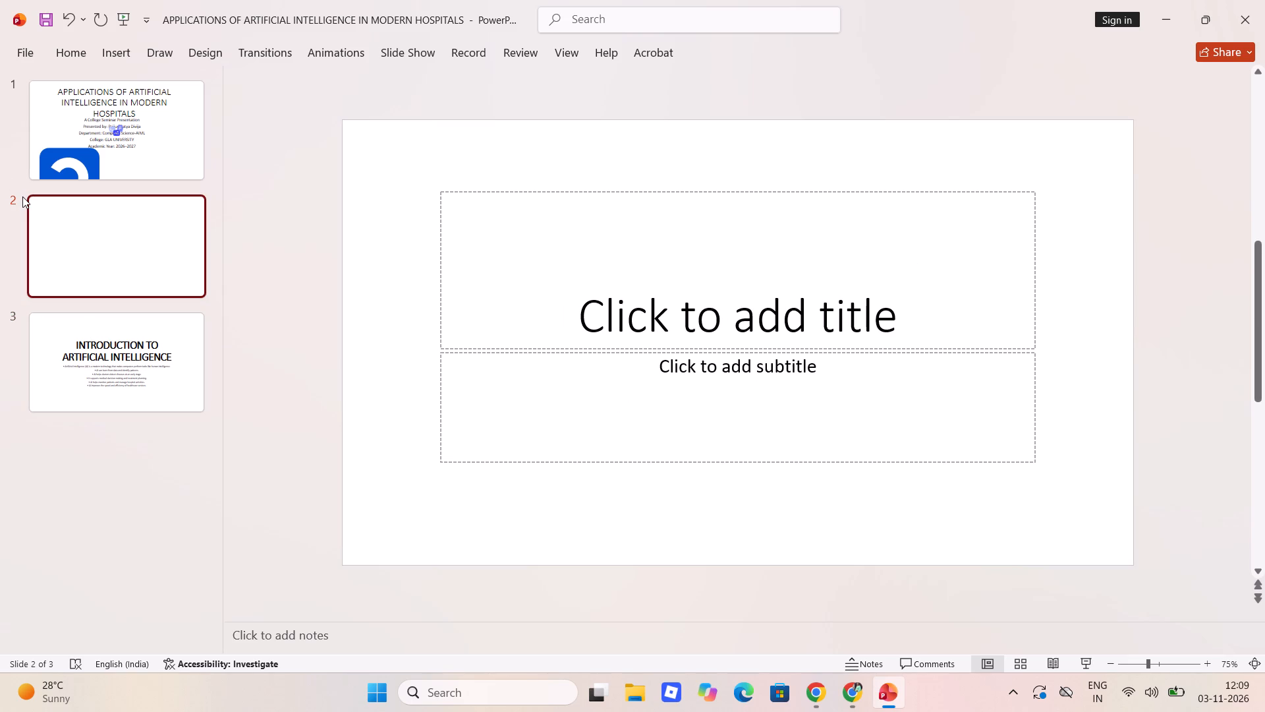
Add a new slide with the Title Slide layout directly after the Introduction to Artificial Intelligence slide.
left_click(13, 321)
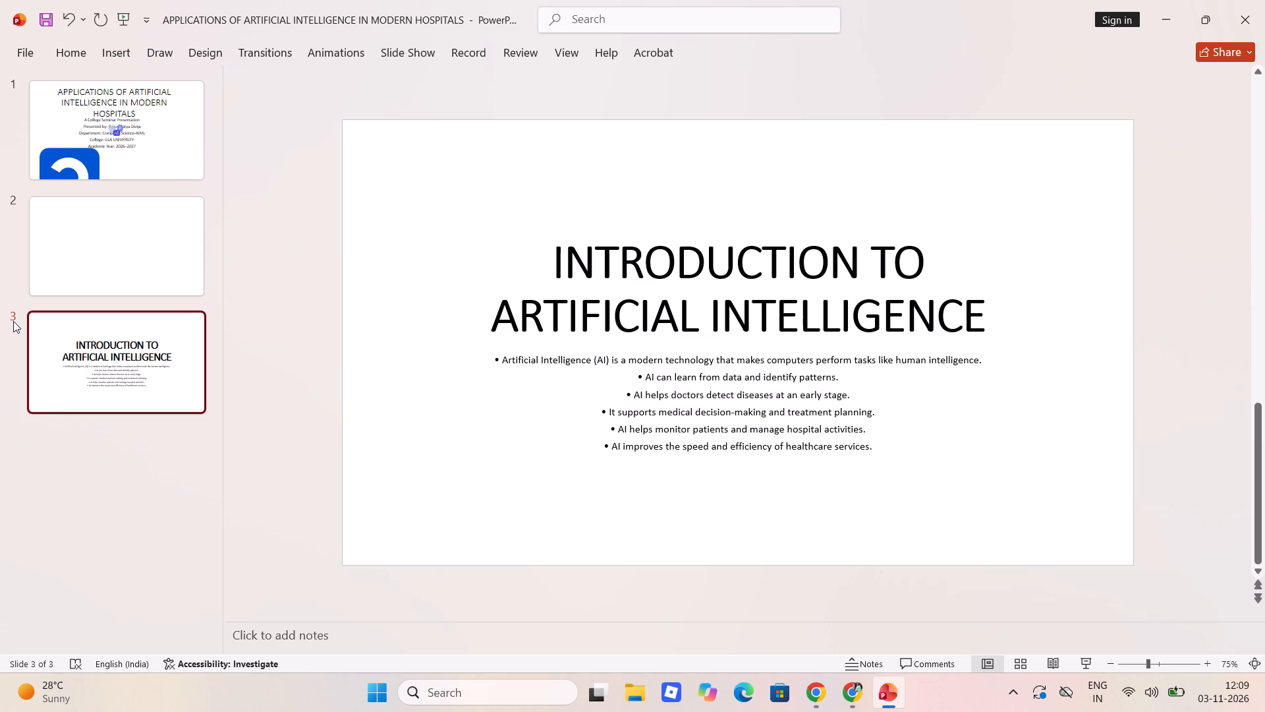
left_click(13, 321)
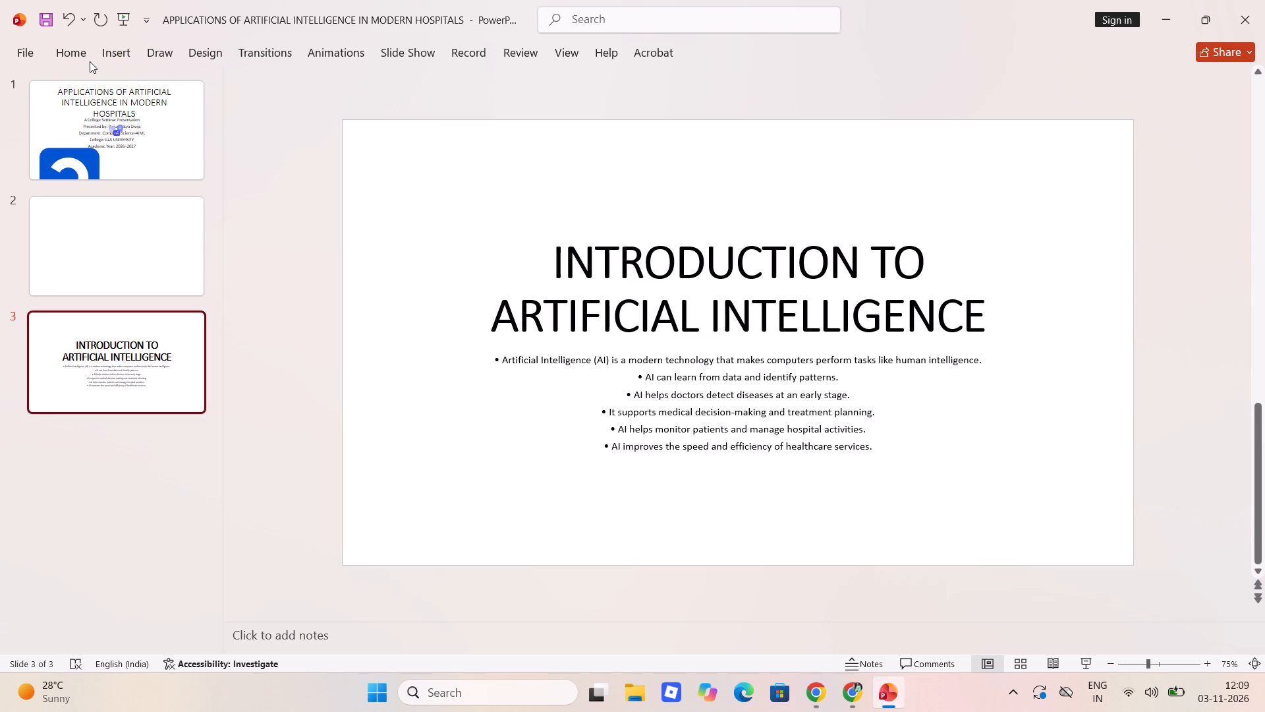
left_click(79, 55)
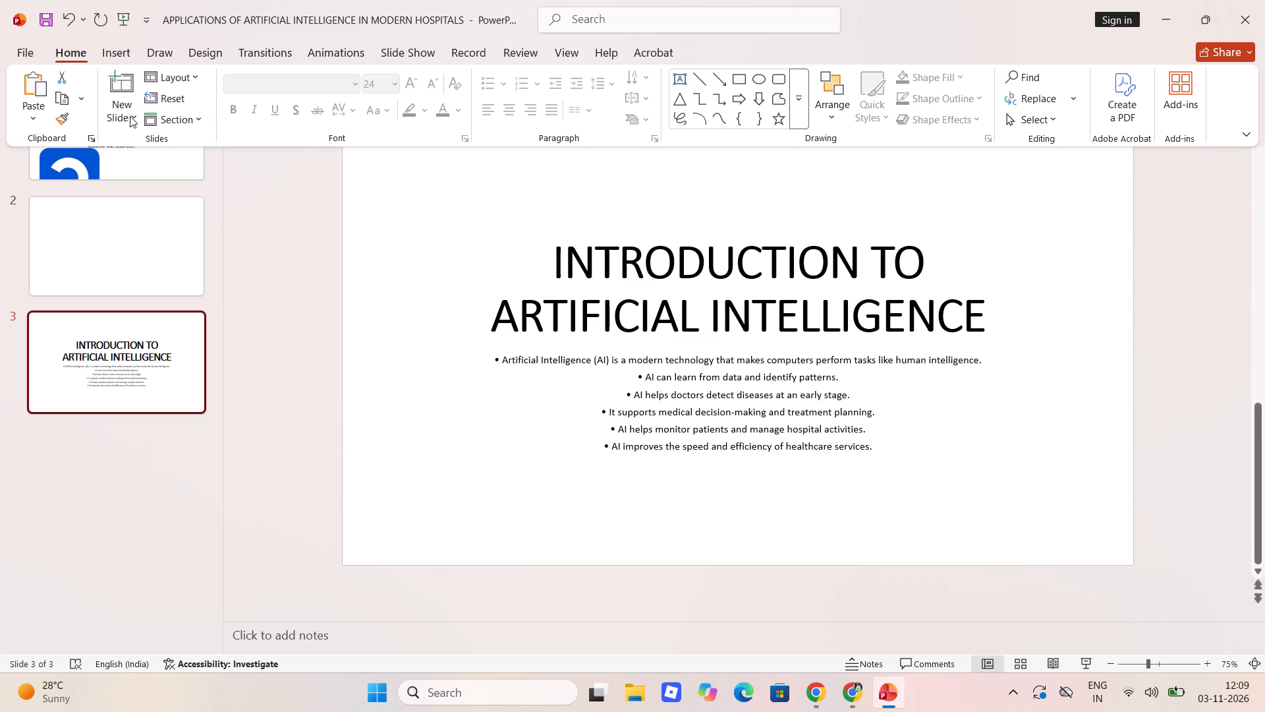
left_click(130, 116)
left_click(149, 183)
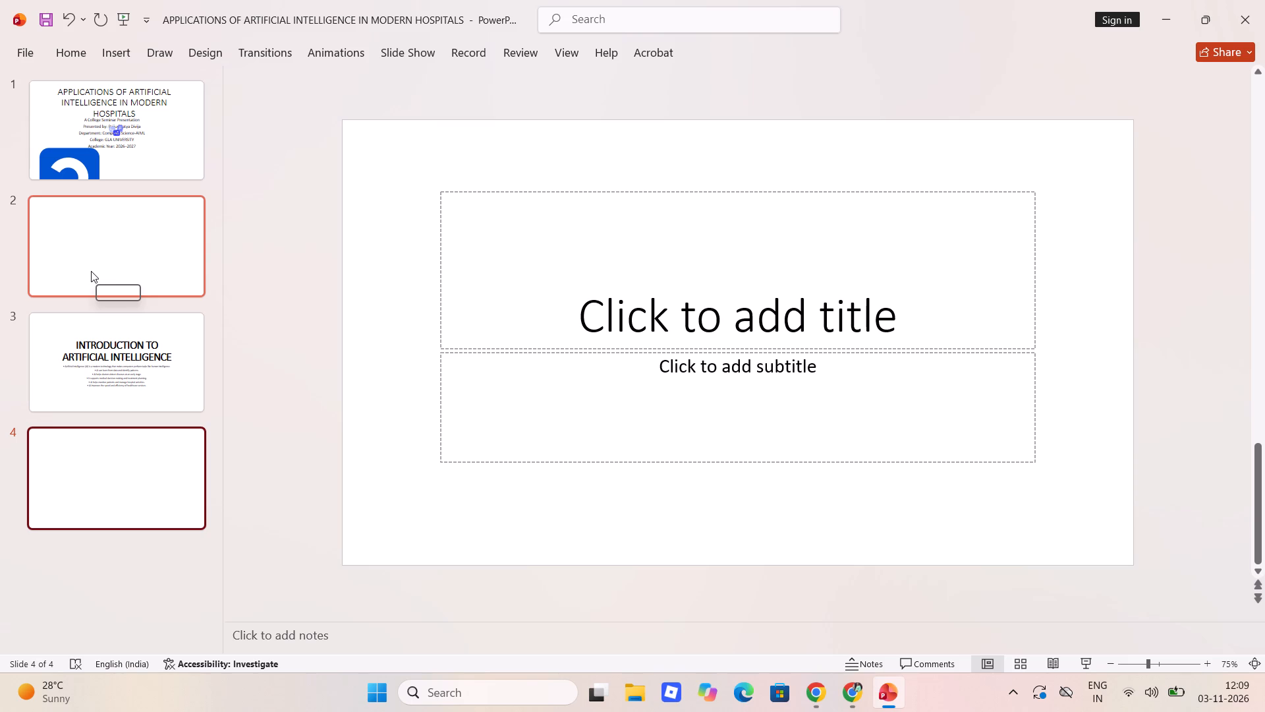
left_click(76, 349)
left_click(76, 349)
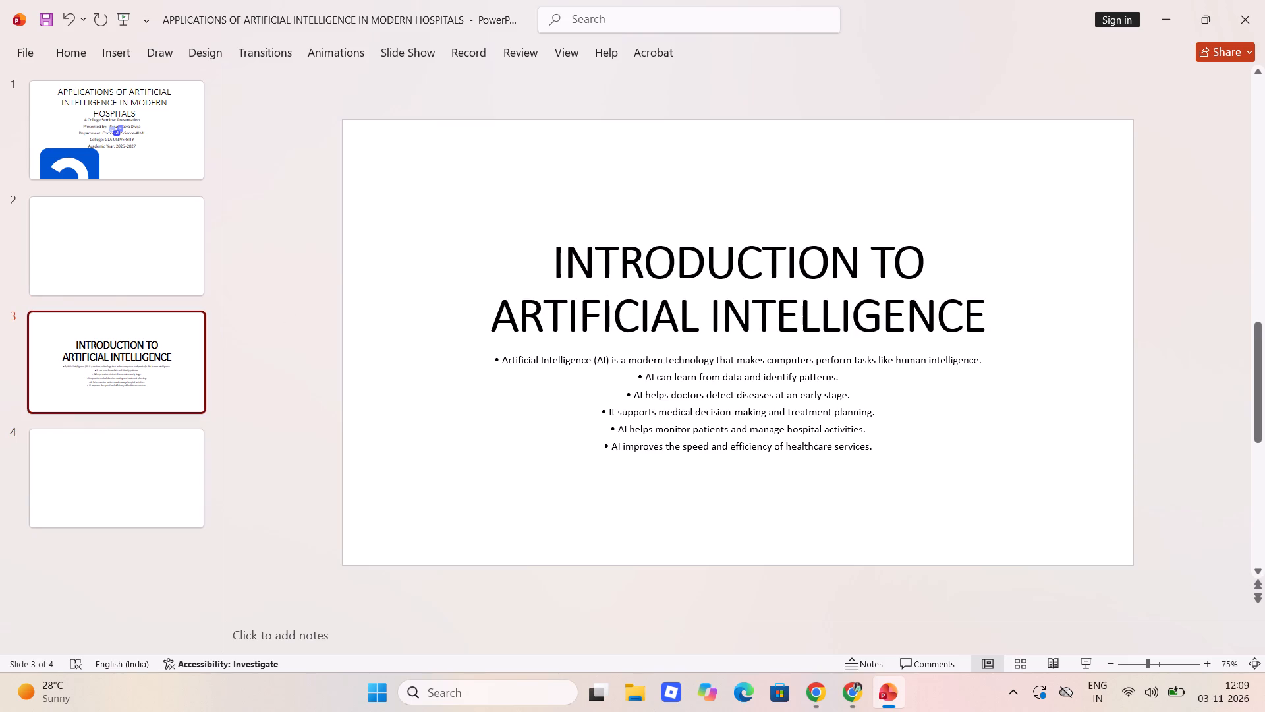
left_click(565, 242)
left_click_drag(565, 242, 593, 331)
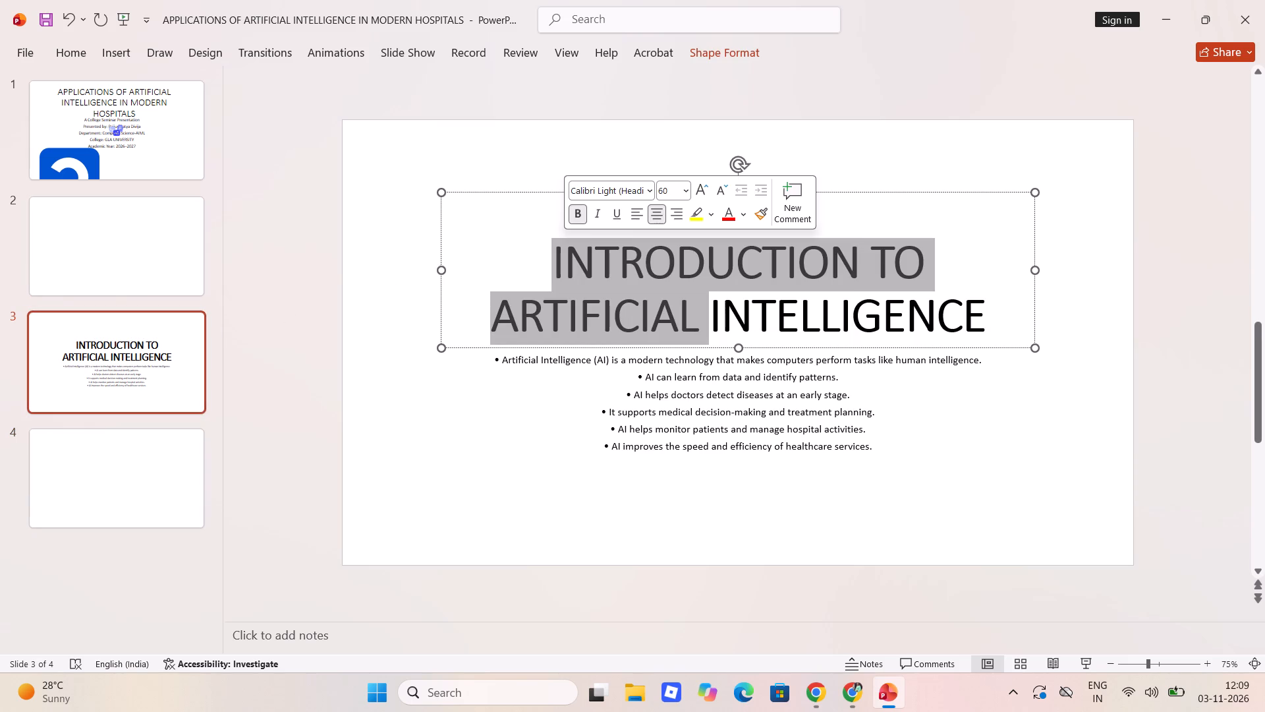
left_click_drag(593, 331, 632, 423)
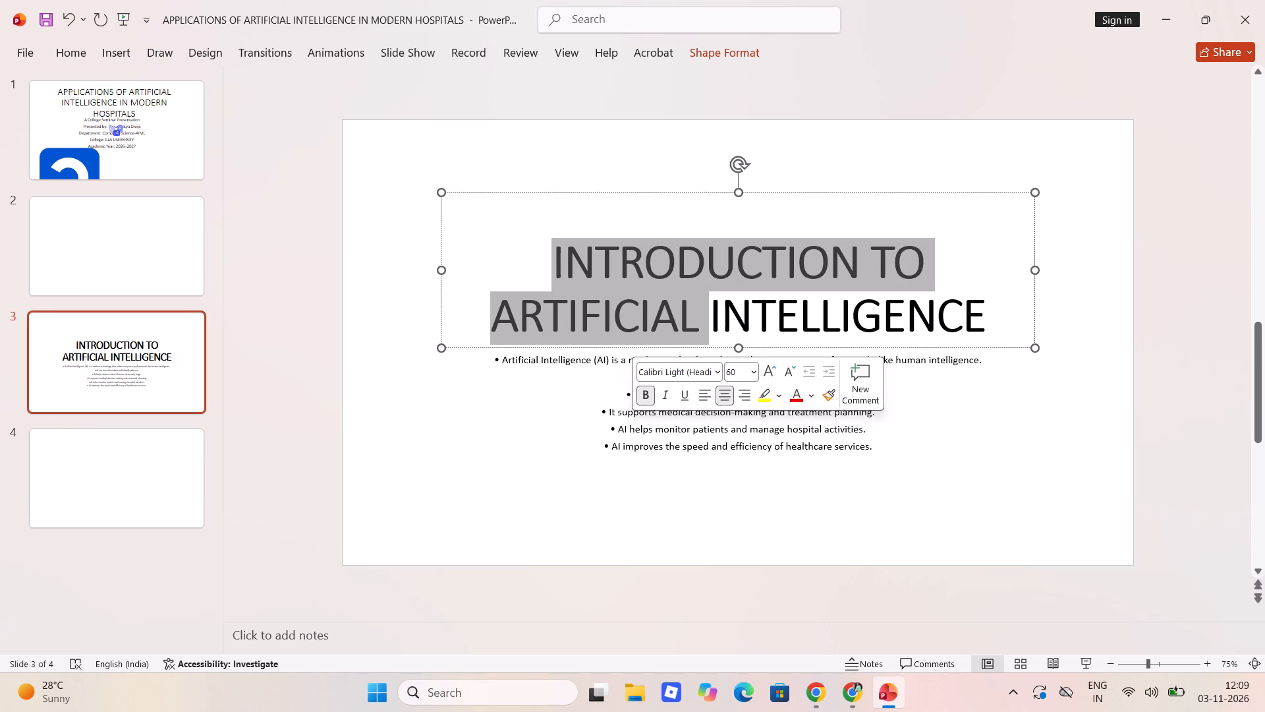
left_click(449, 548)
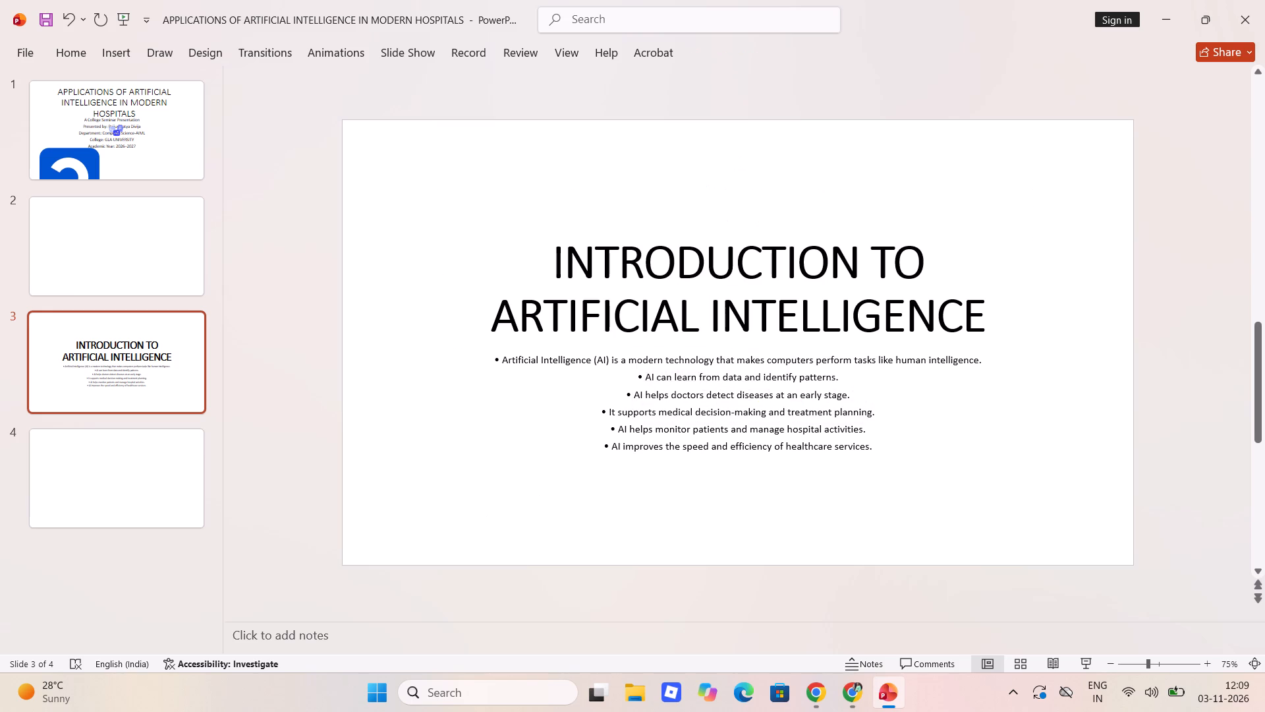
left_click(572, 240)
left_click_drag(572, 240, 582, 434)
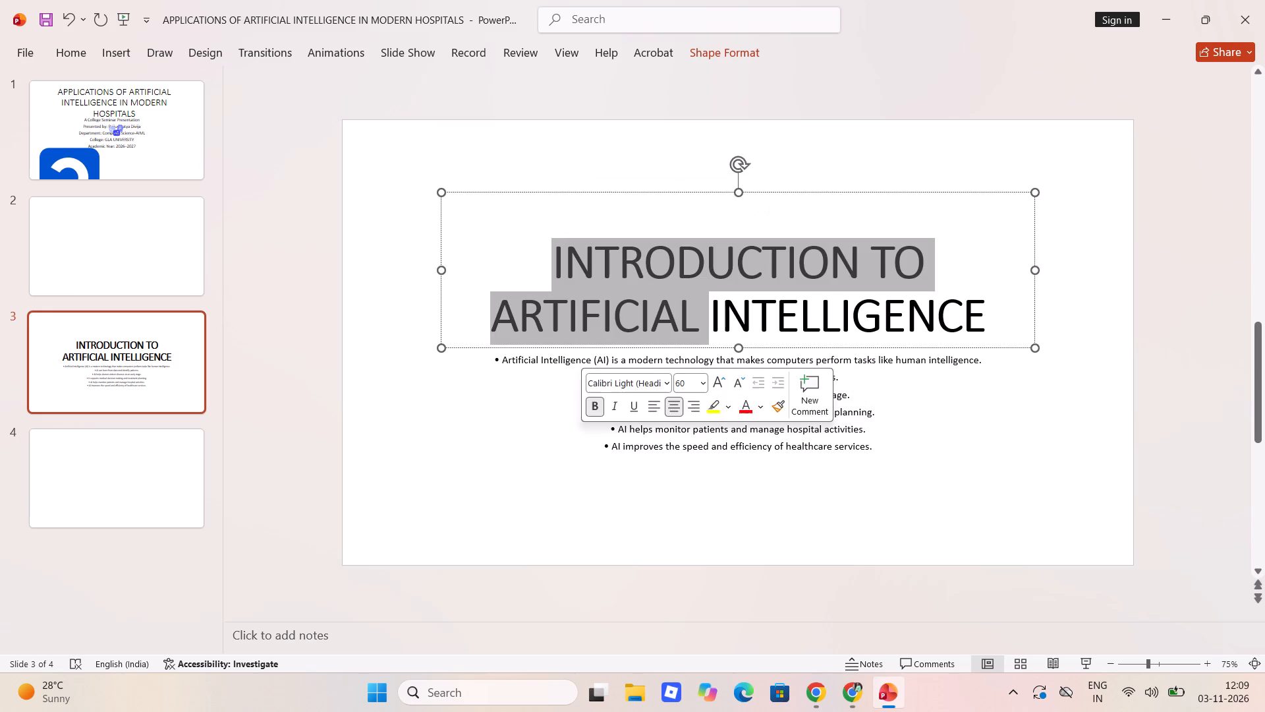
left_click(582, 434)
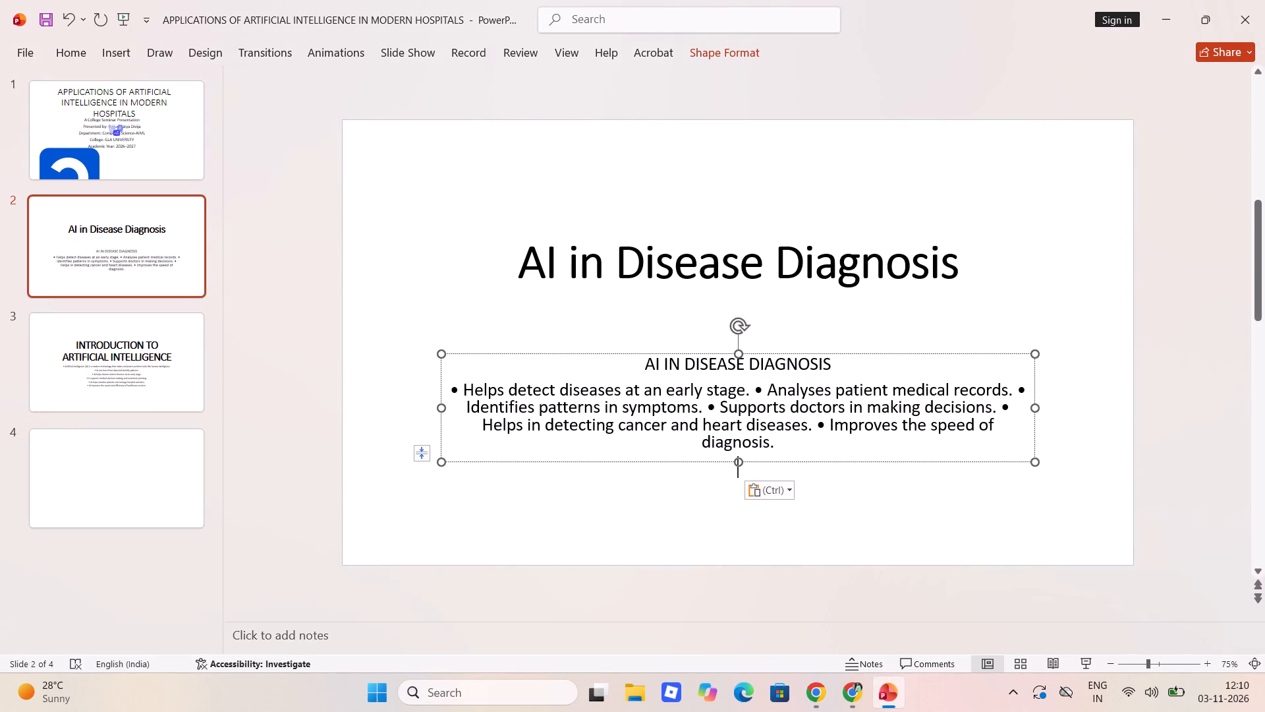
Split the run-together bullet text in slide 2's subtitle so that each of the six disease diagnosis bullets starts on its own line.
left_click(750, 386)
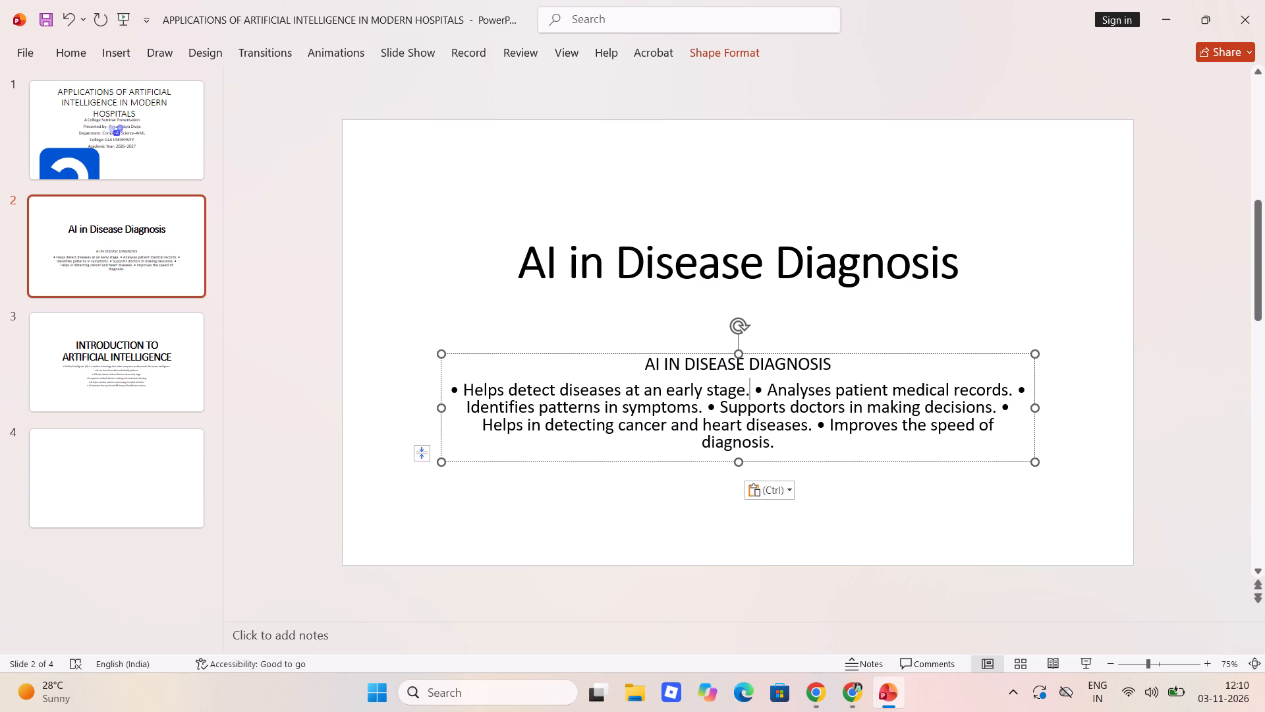
key("Return")
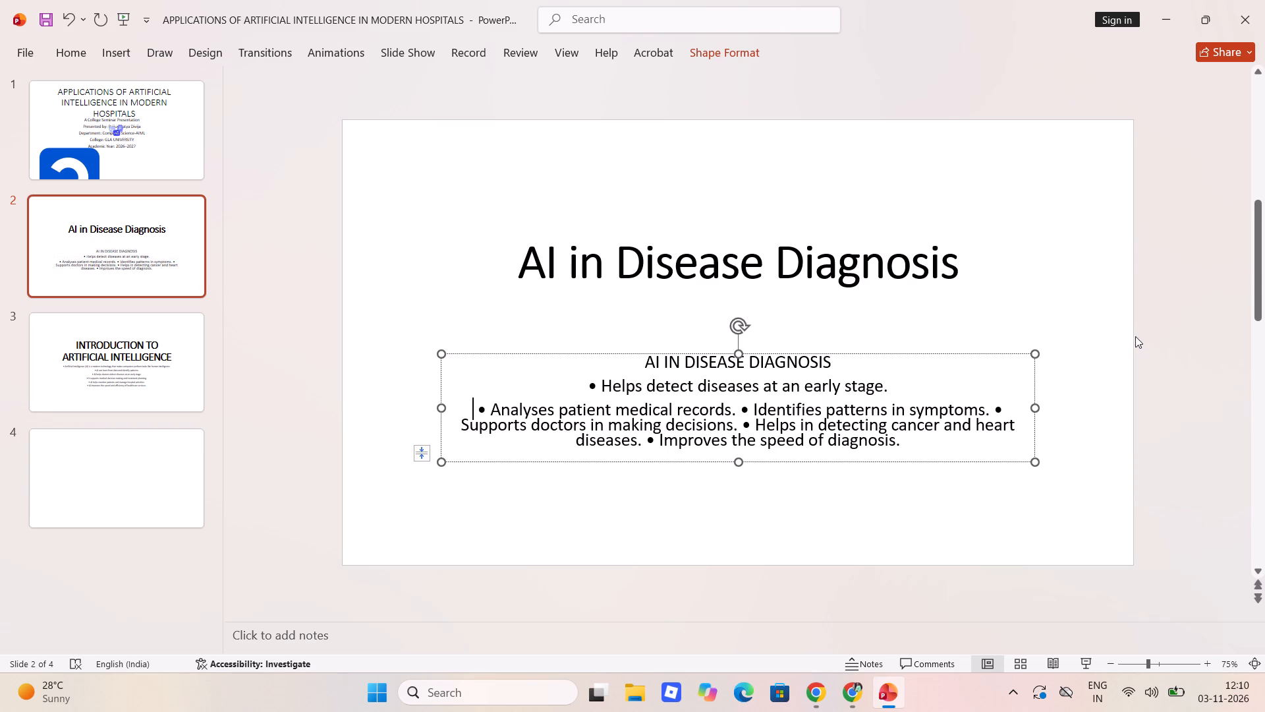
left_click(741, 410)
key("Return")
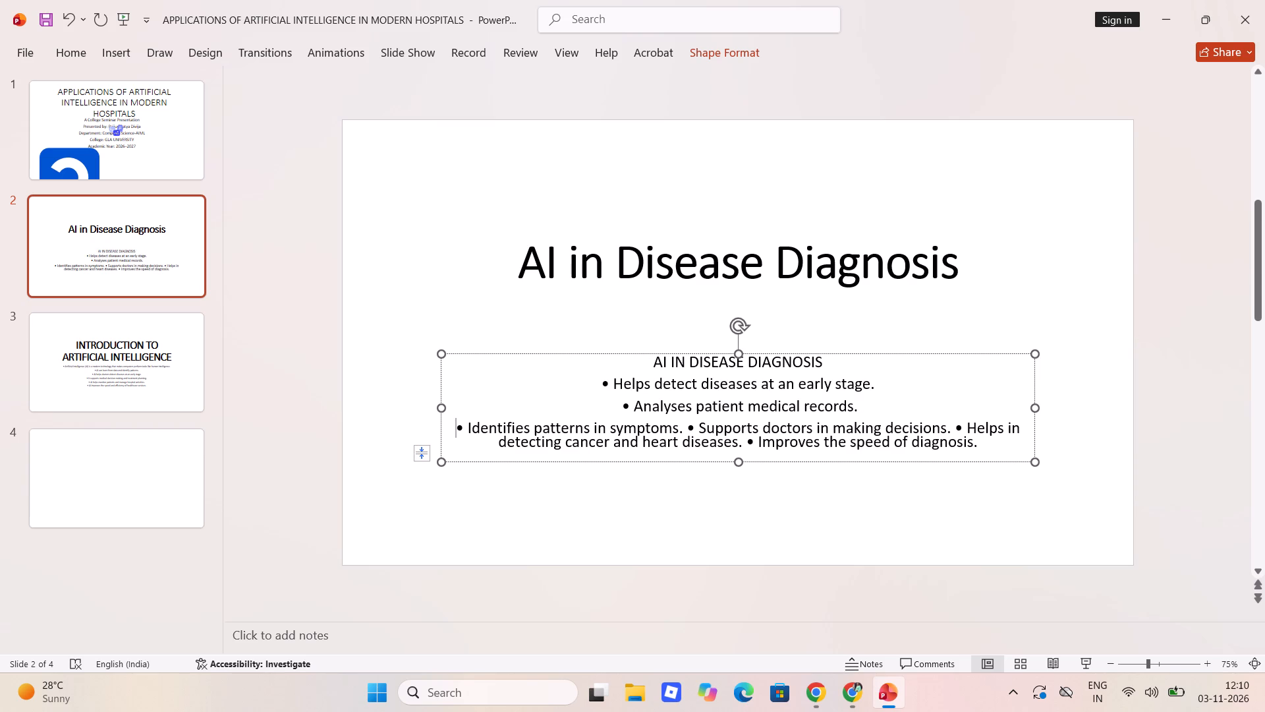
left_click(679, 430)
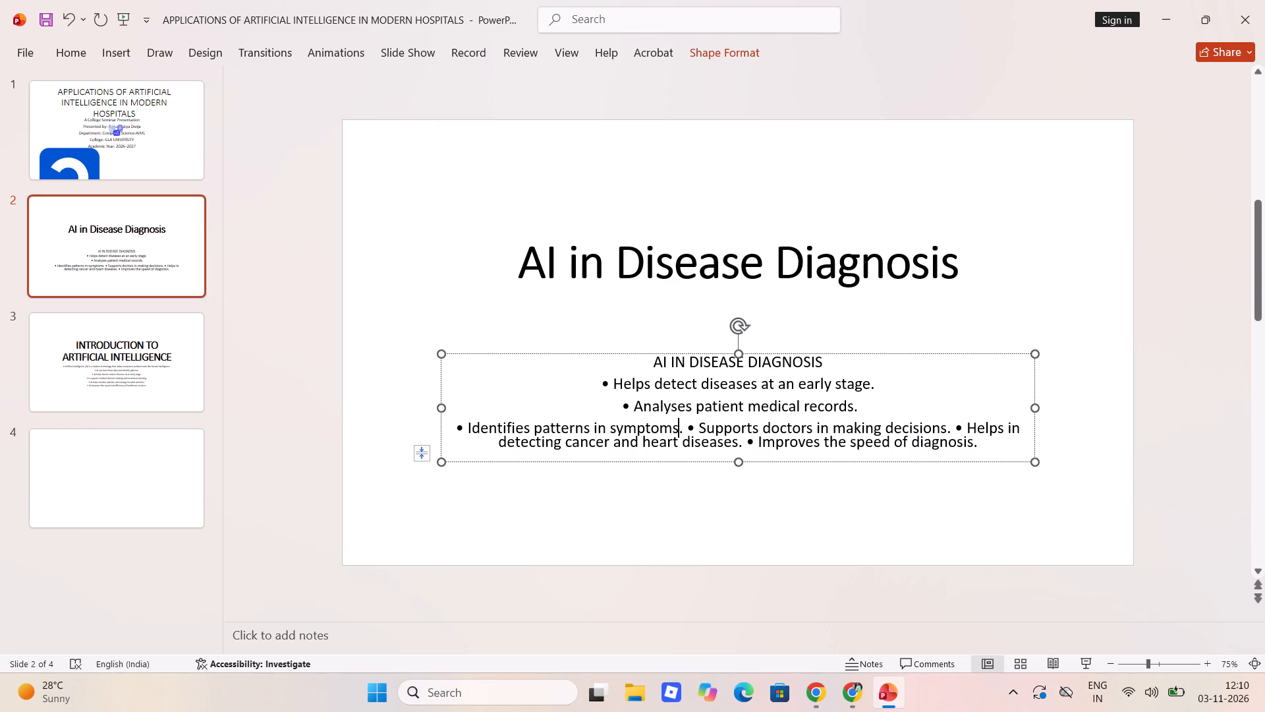
left_click(684, 428)
key("Return")
scroll(684, 428, "right", 1)
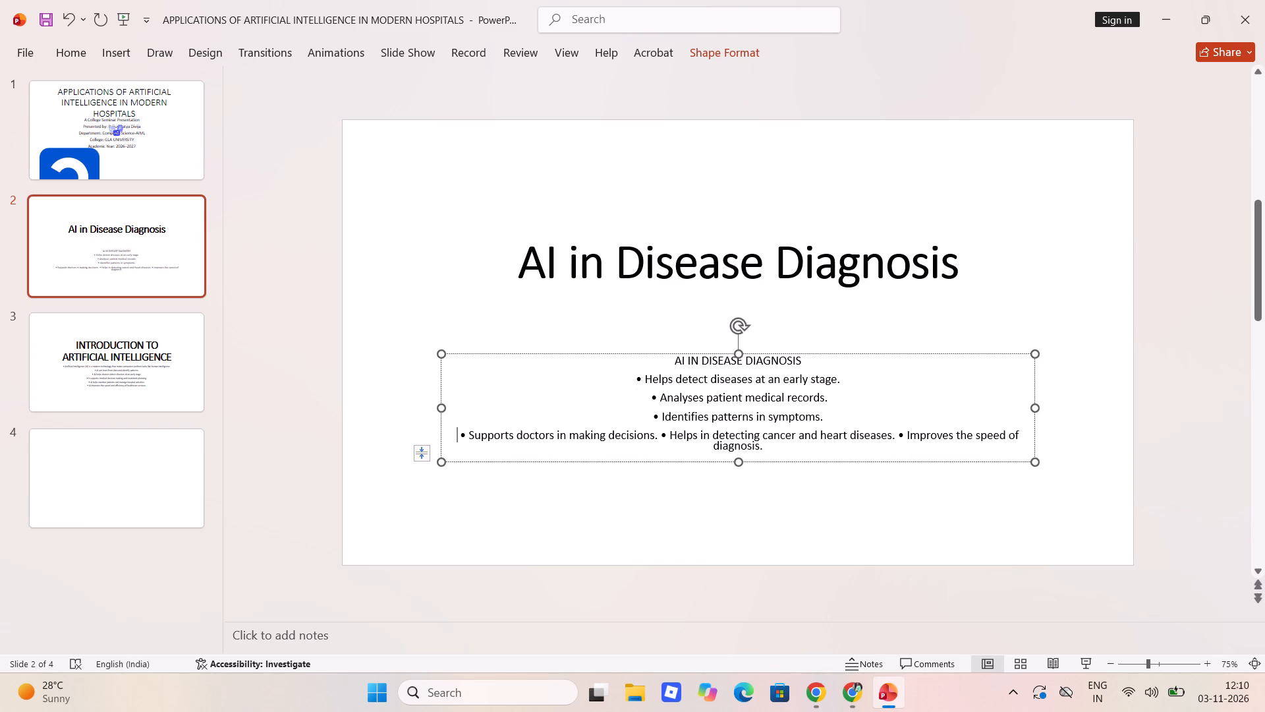
scroll(684, 428, "right", 1)
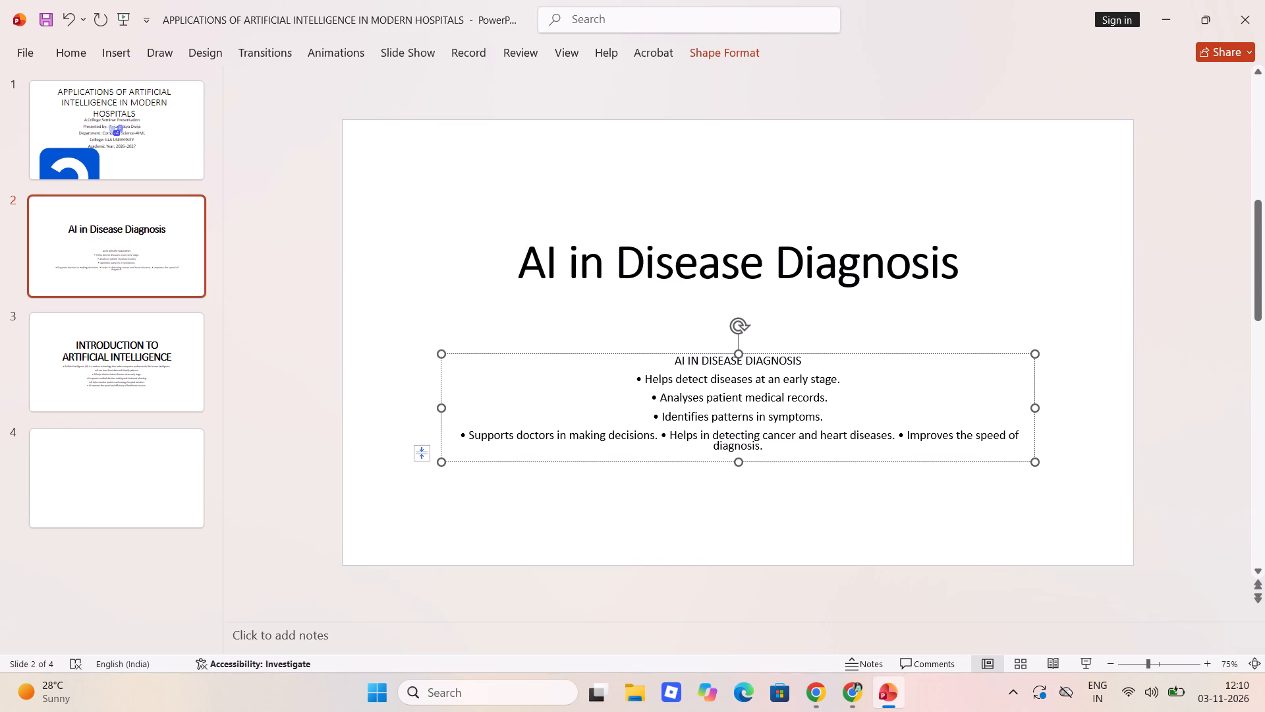
left_click(663, 435)
key("Return")
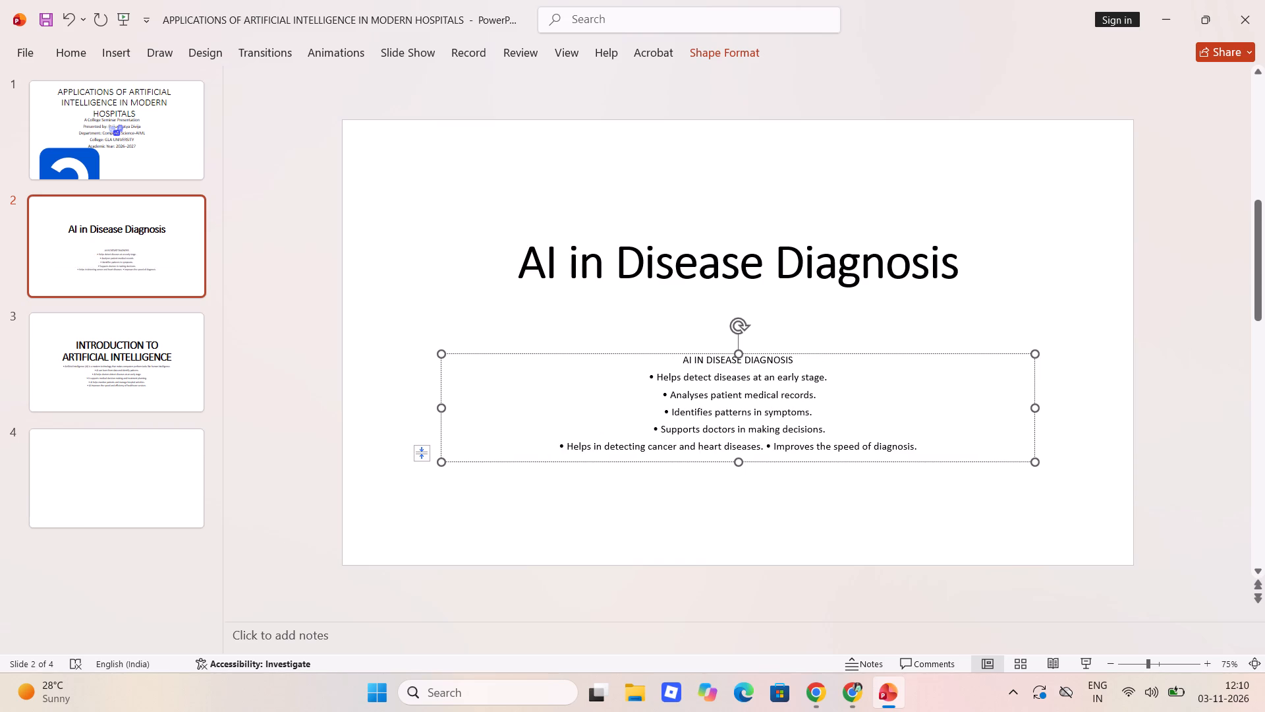
scroll(663, 435, "right", 1)
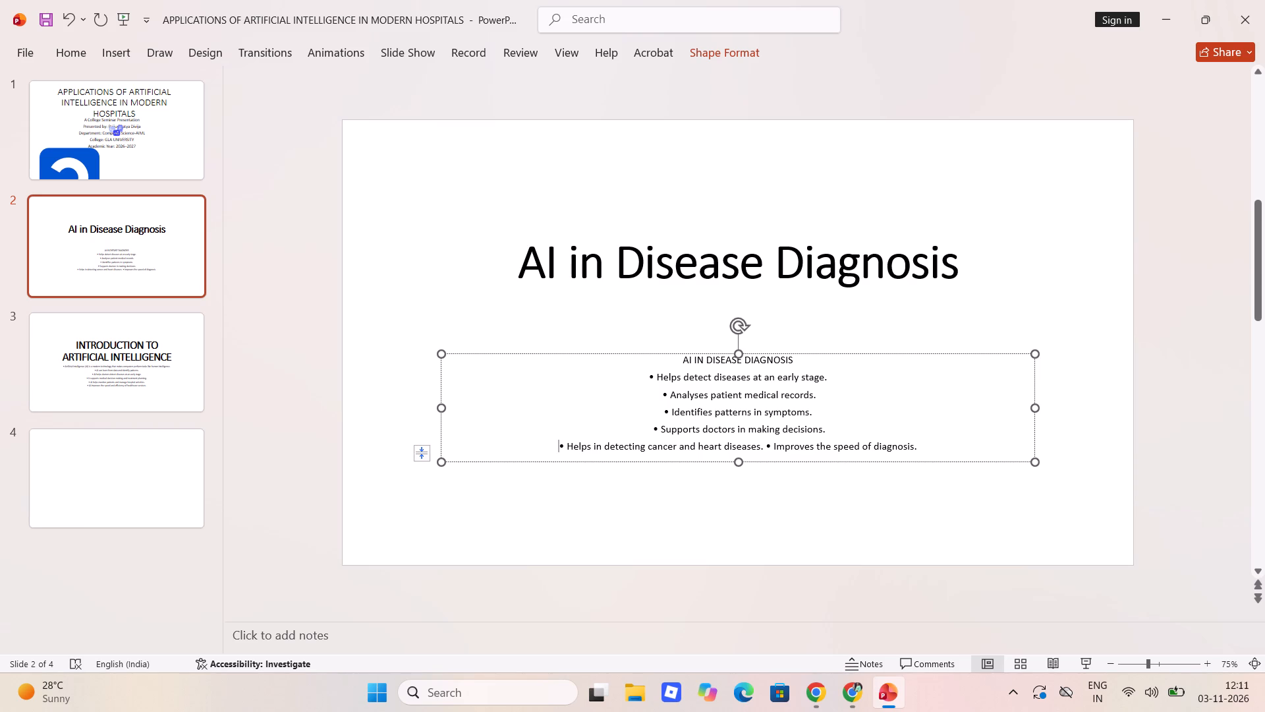
left_click(765, 452)
key("Return")
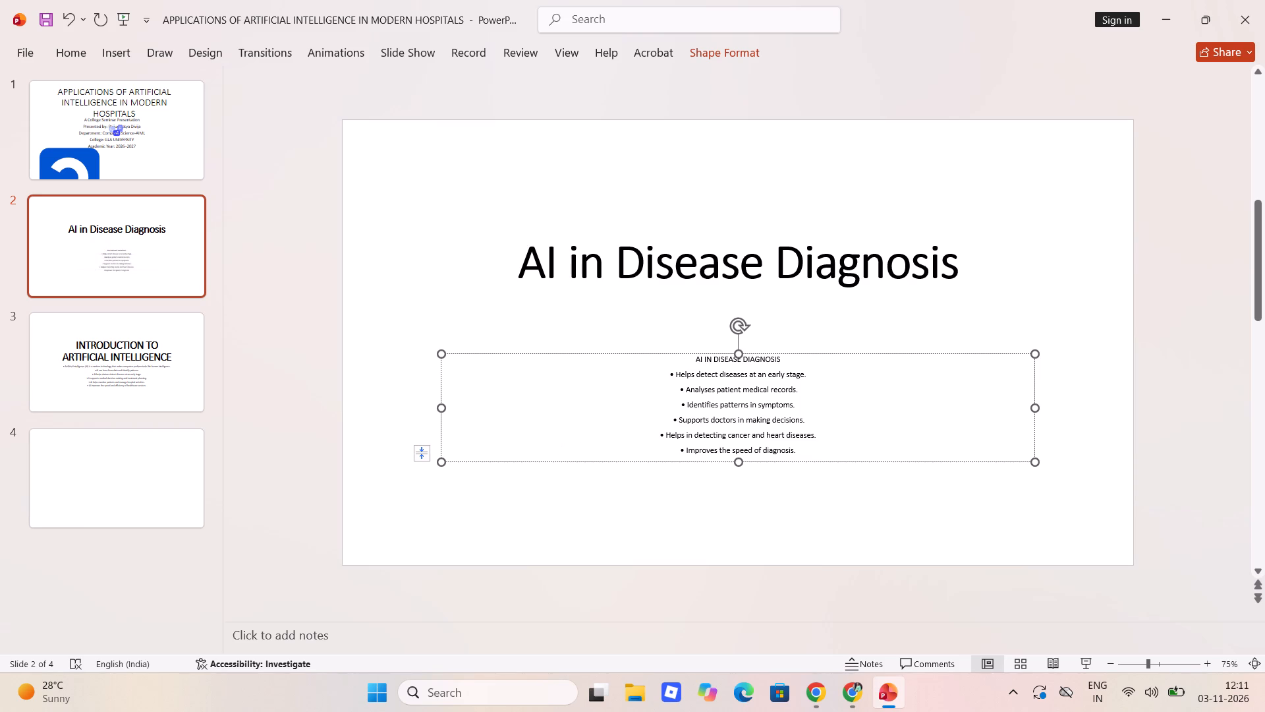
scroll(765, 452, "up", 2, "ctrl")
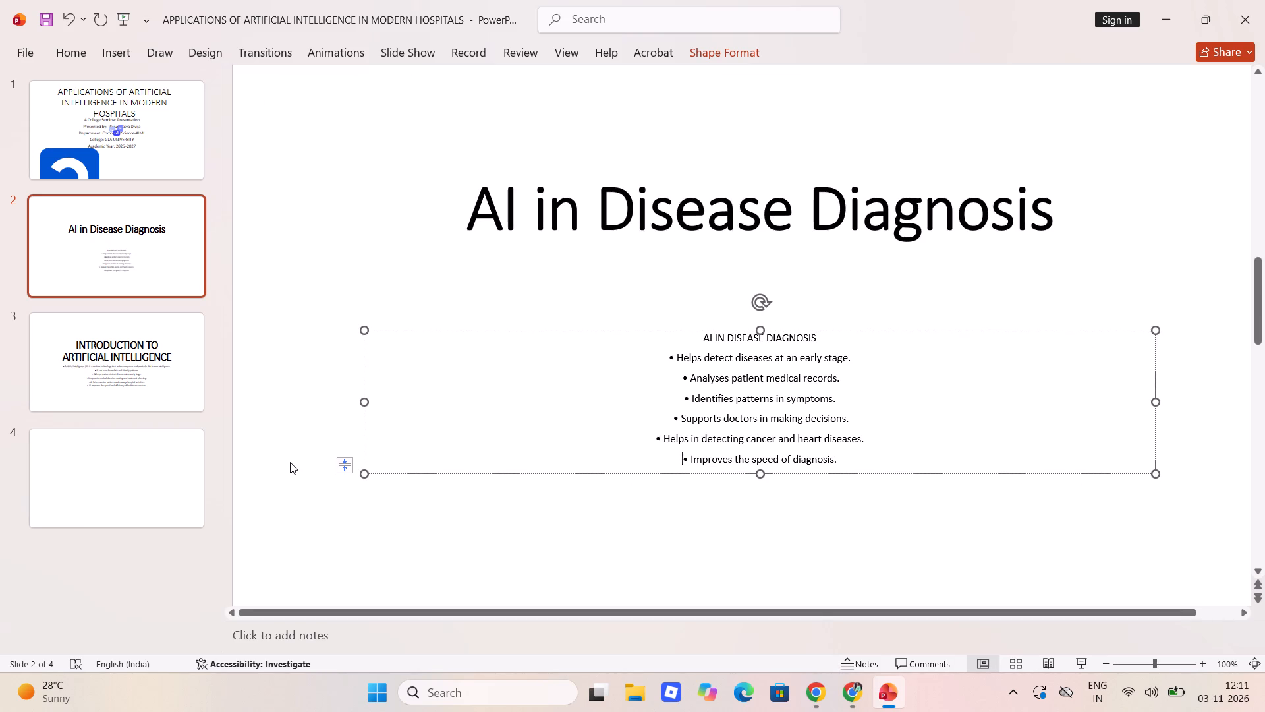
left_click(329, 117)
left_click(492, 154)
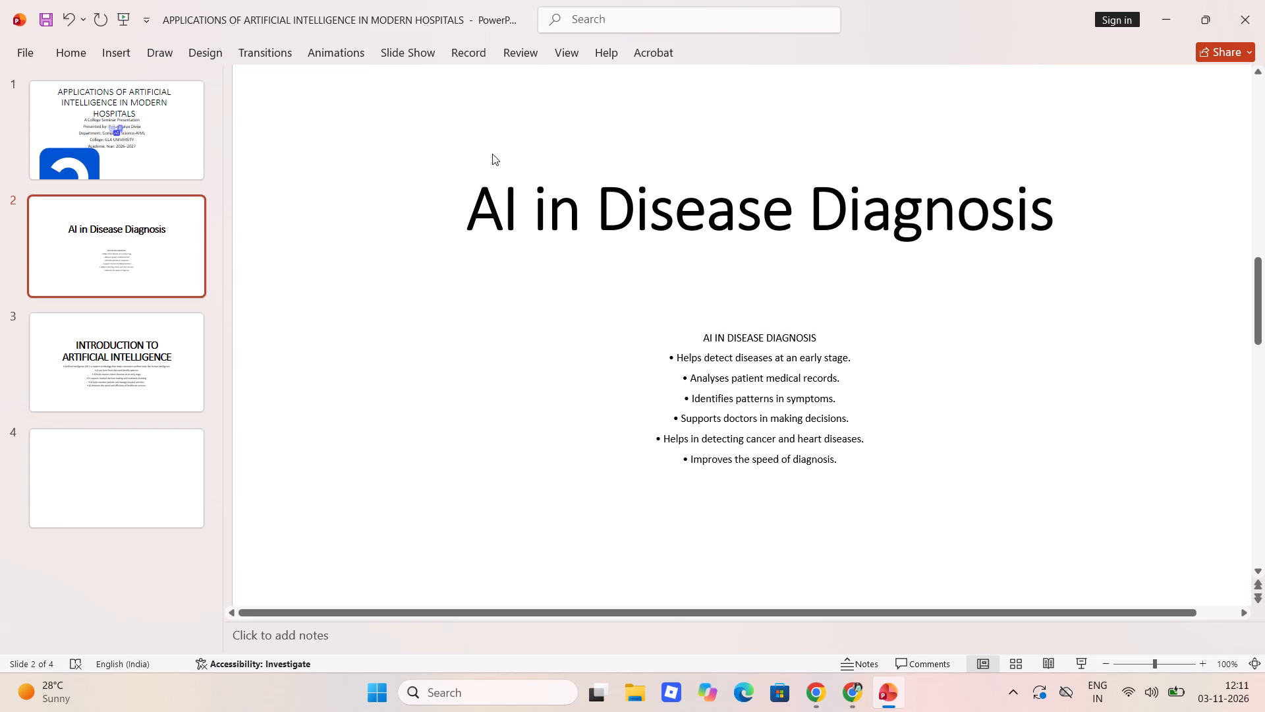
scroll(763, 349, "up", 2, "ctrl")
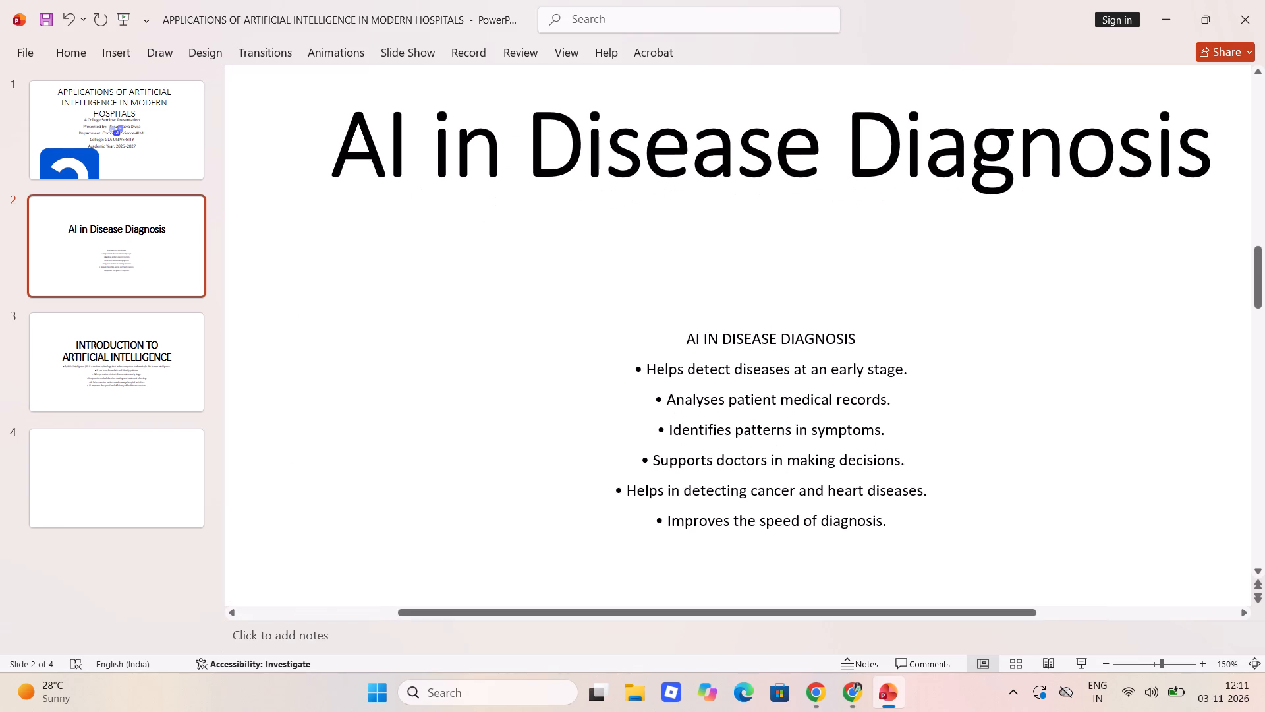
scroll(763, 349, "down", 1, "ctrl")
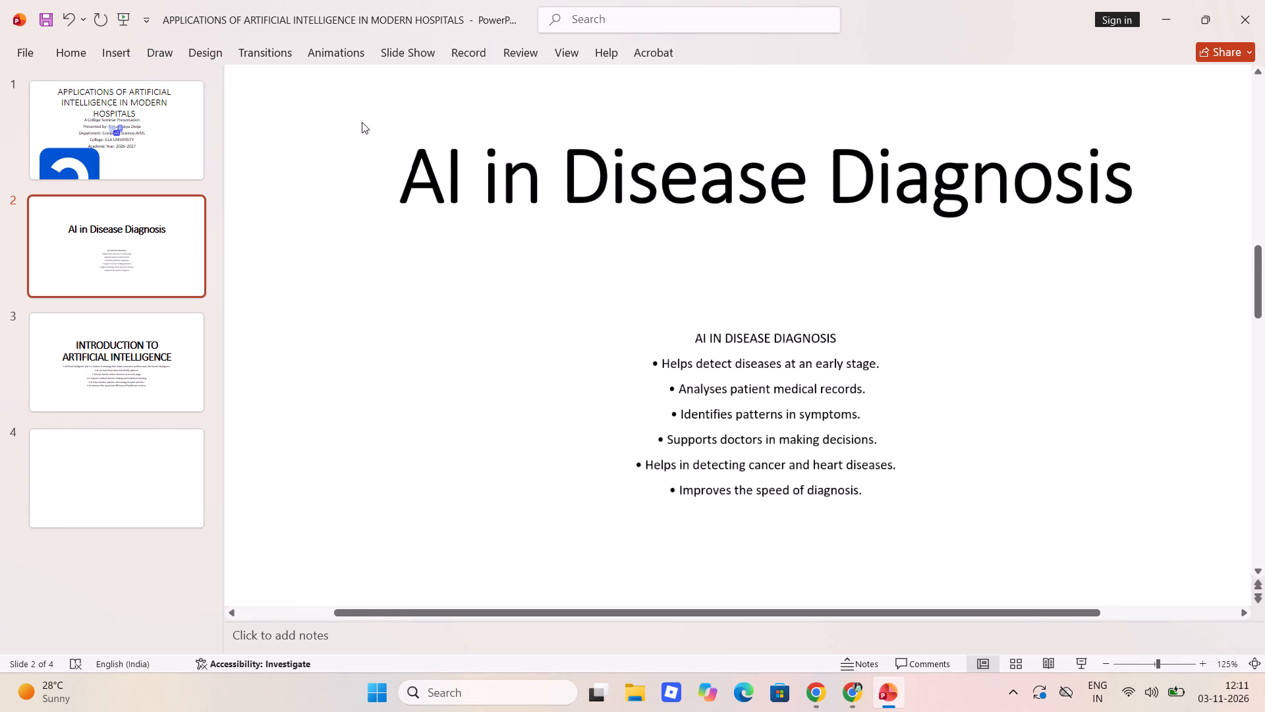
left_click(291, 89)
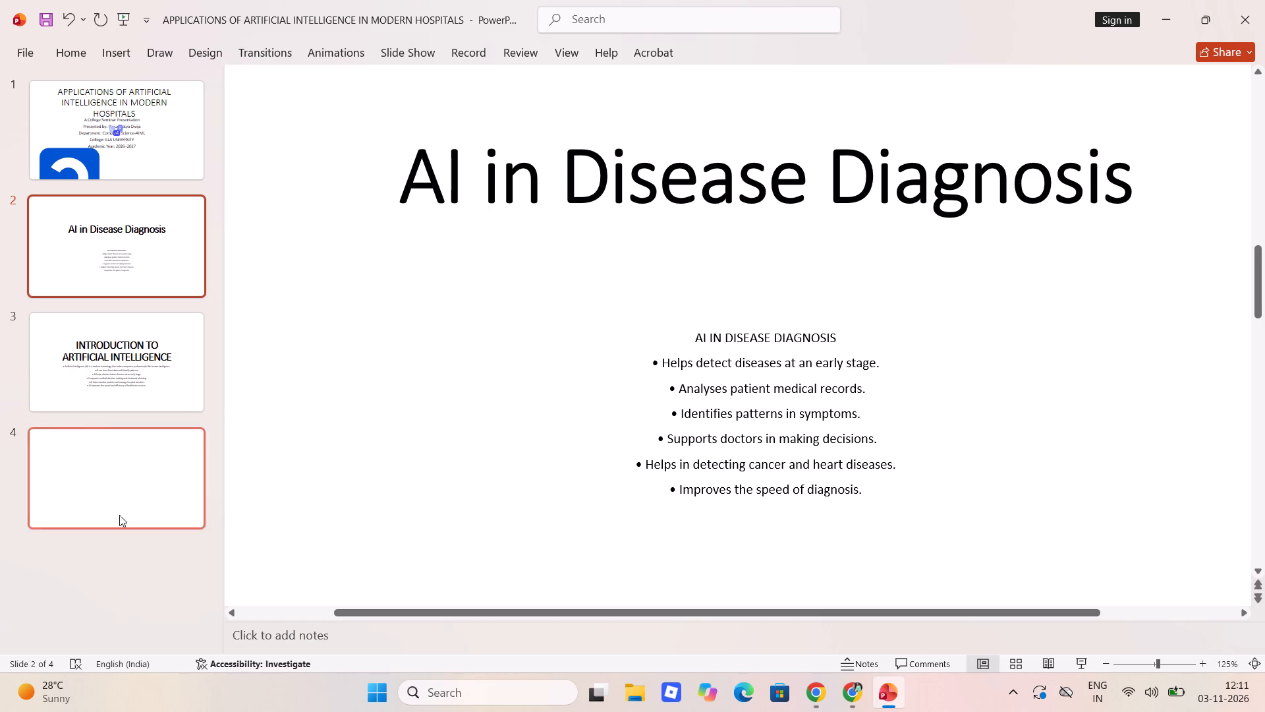
Enter "slide3" in the speaker notes of the AI in Disease Diagnosis slide.
left_click(295, 648)
left_click(295, 648)
key("s")
key("l")
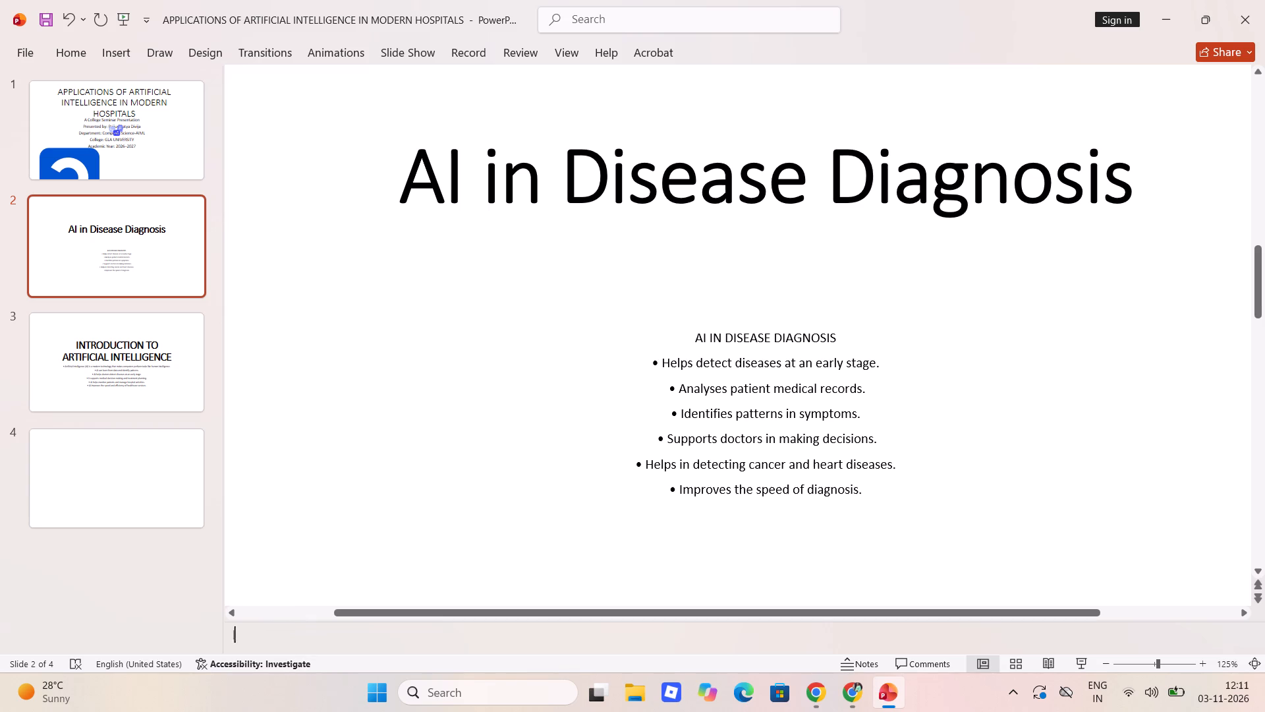
type("de")
scroll(264, 625, "right", 2)
key("BackSpace")
key("BackSpace")
key("BackSpace")
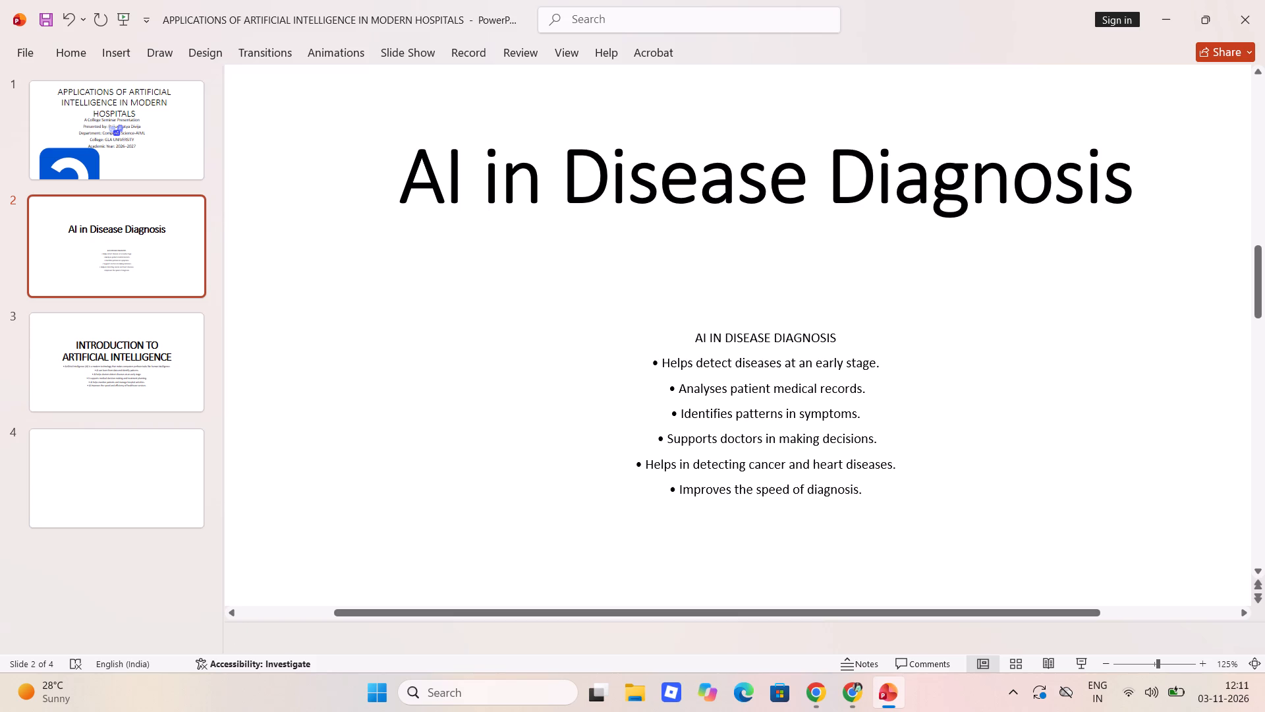
type("sli")
type("de3")
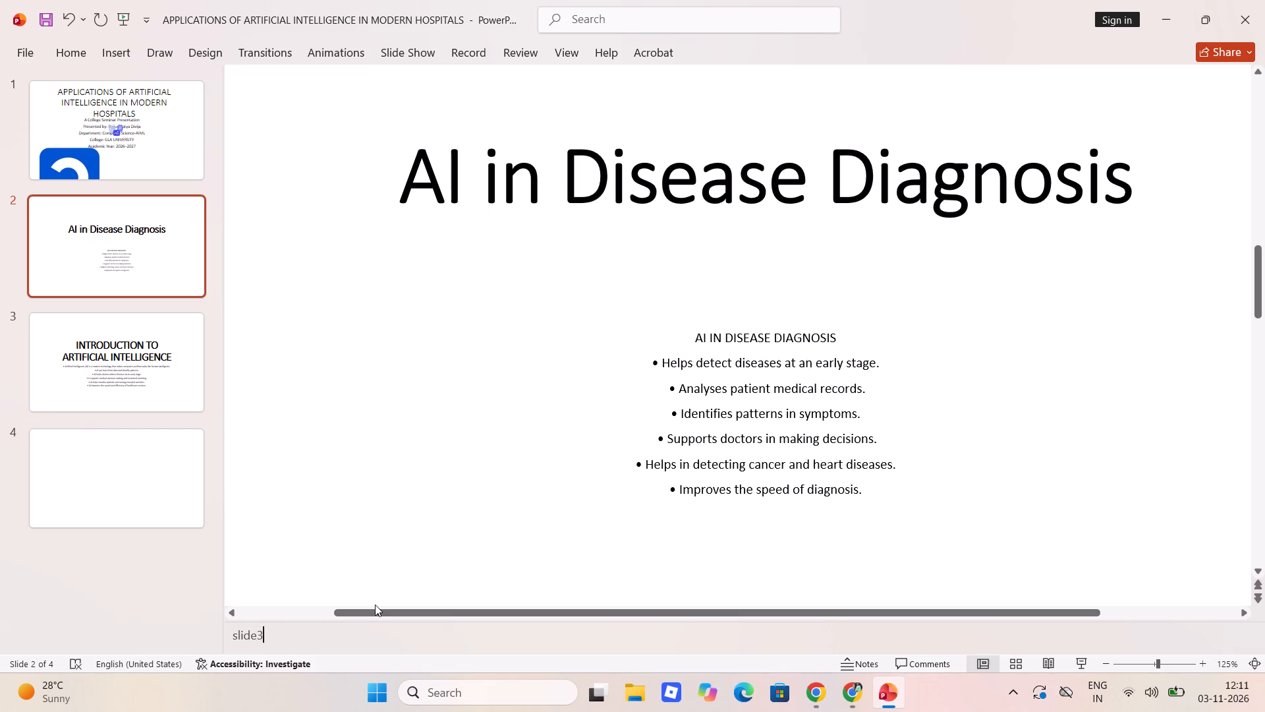
Enter "slide2" followed by a line break in the speaker notes of the Introduction to Artificial Intelligence slide.
left_click(107, 330)
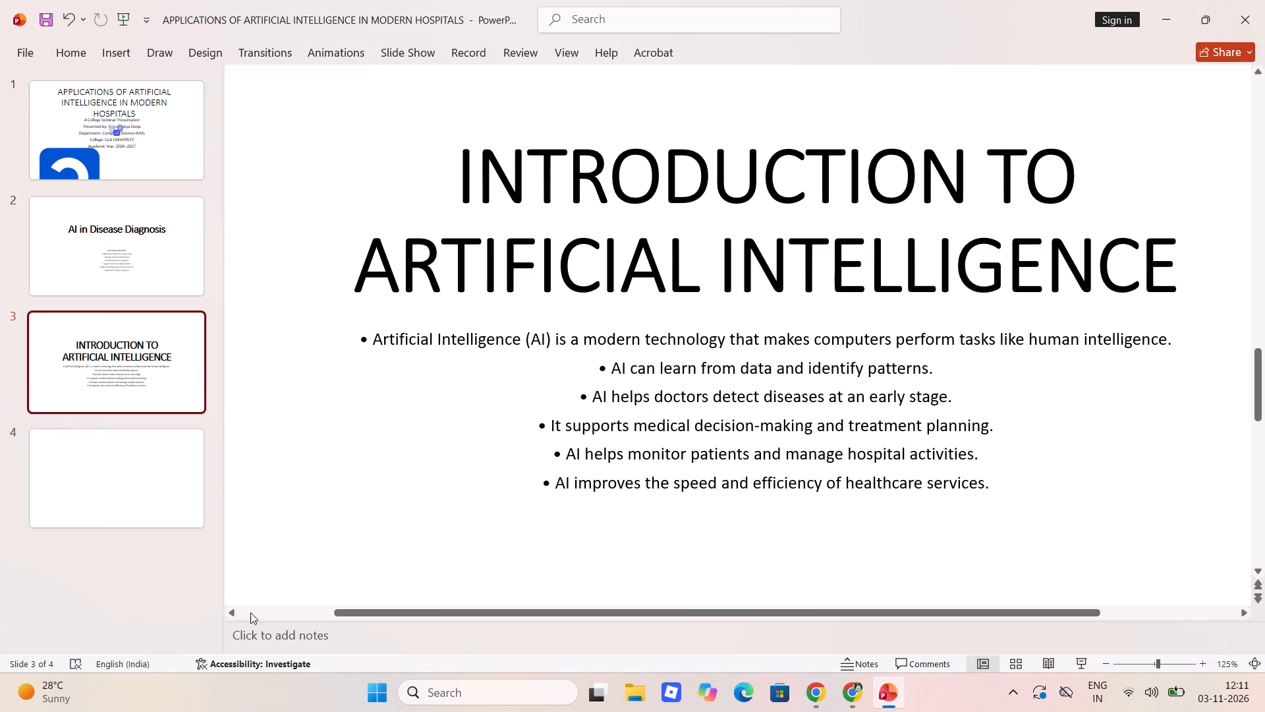
left_click(250, 638)
type("slide2")
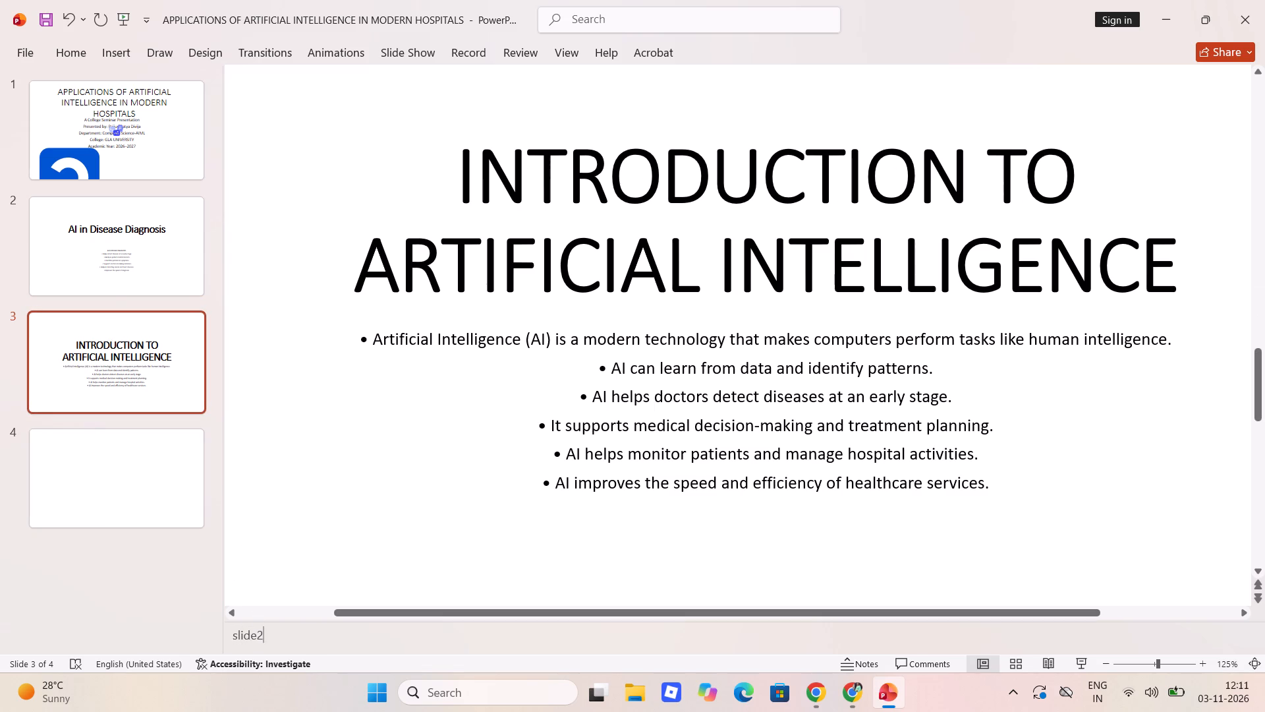
key("Return")
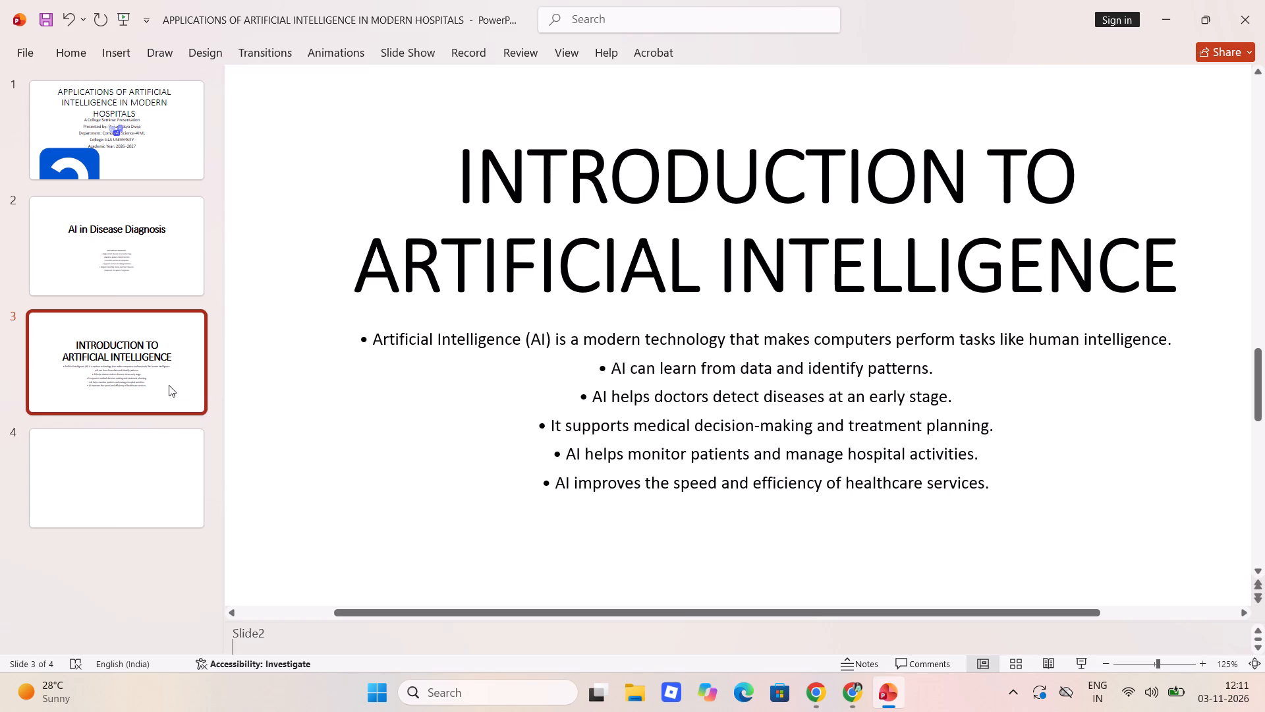
Save the presentation with the new slide notes.
key("ctrl+s")
left_click(125, 274)
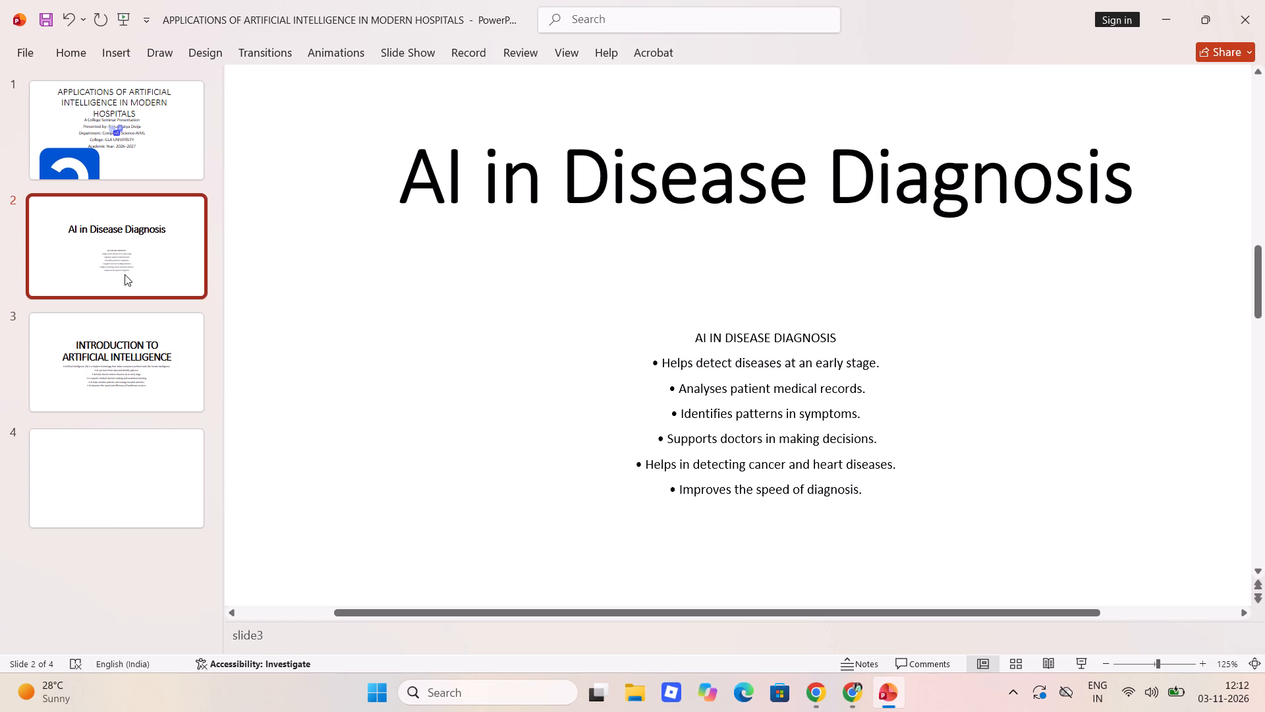
key("ctrl+s")
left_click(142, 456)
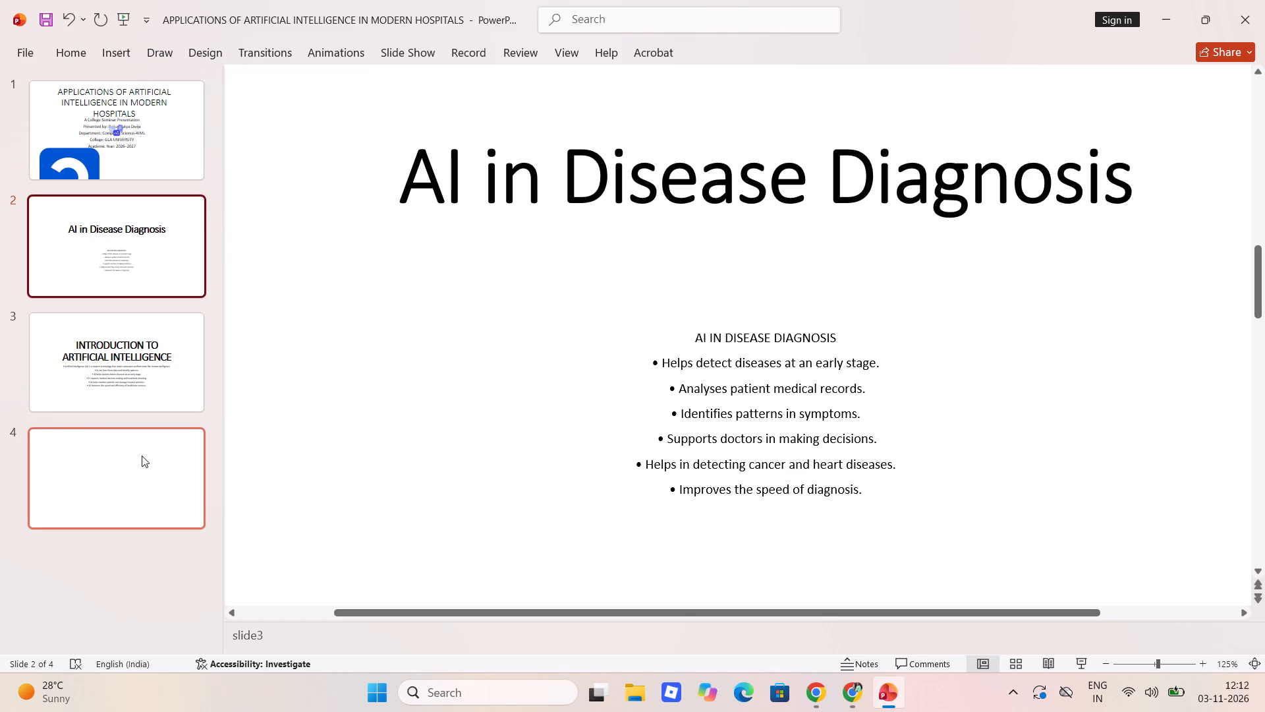
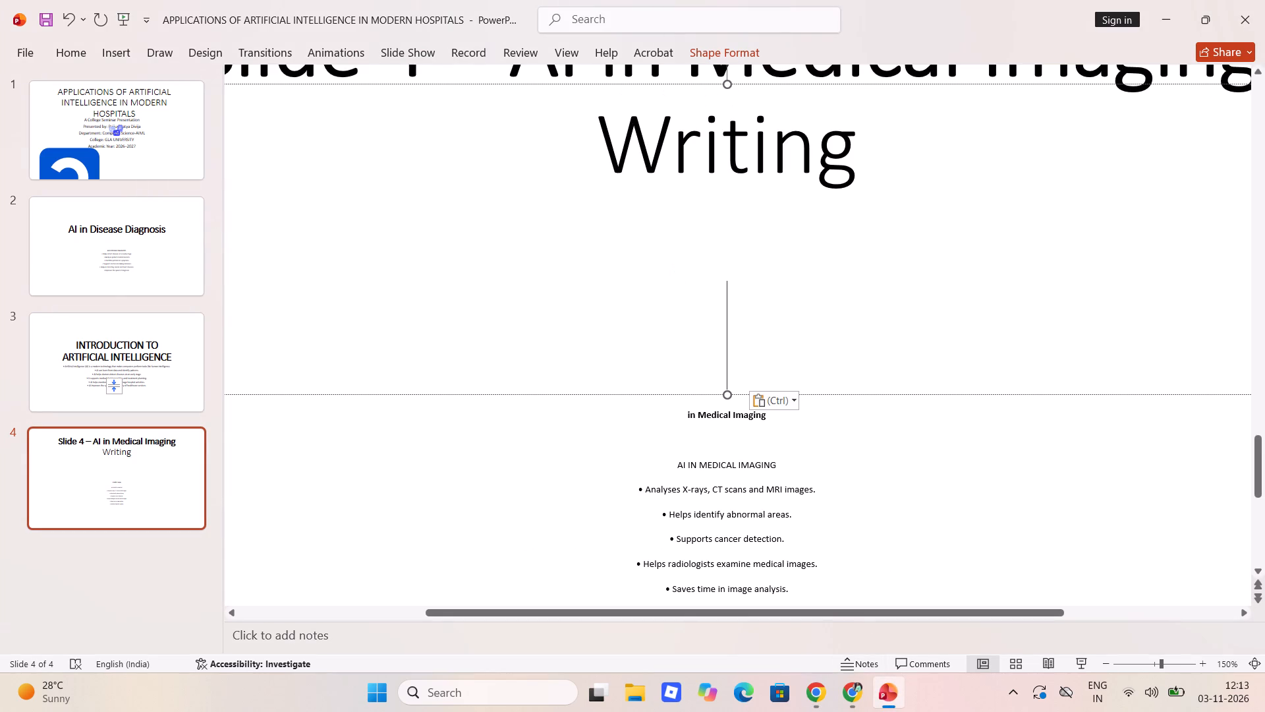
Delete the leftover bold line "in Medical Imaging" at the top of slide 4's subtitle, back to its first letter.
scroll(673, 272, "down", 4, "ctrl")
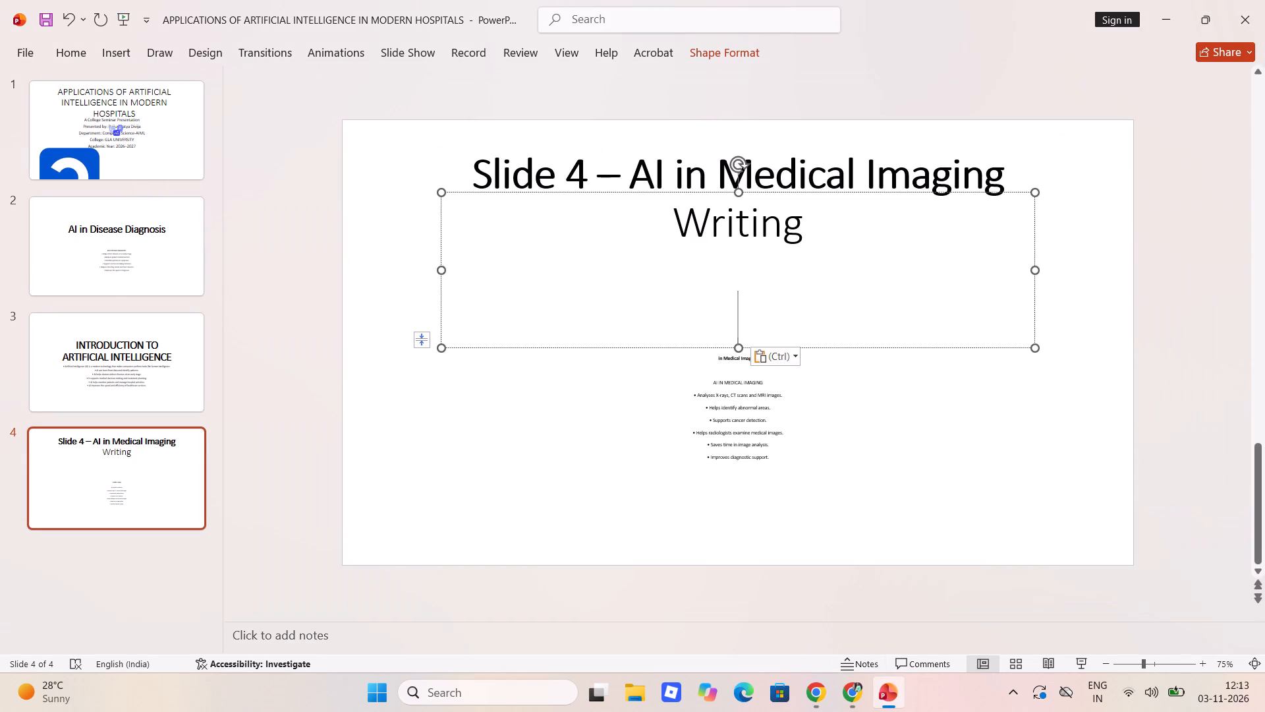
scroll(723, 391, "up", 2, "ctrl")
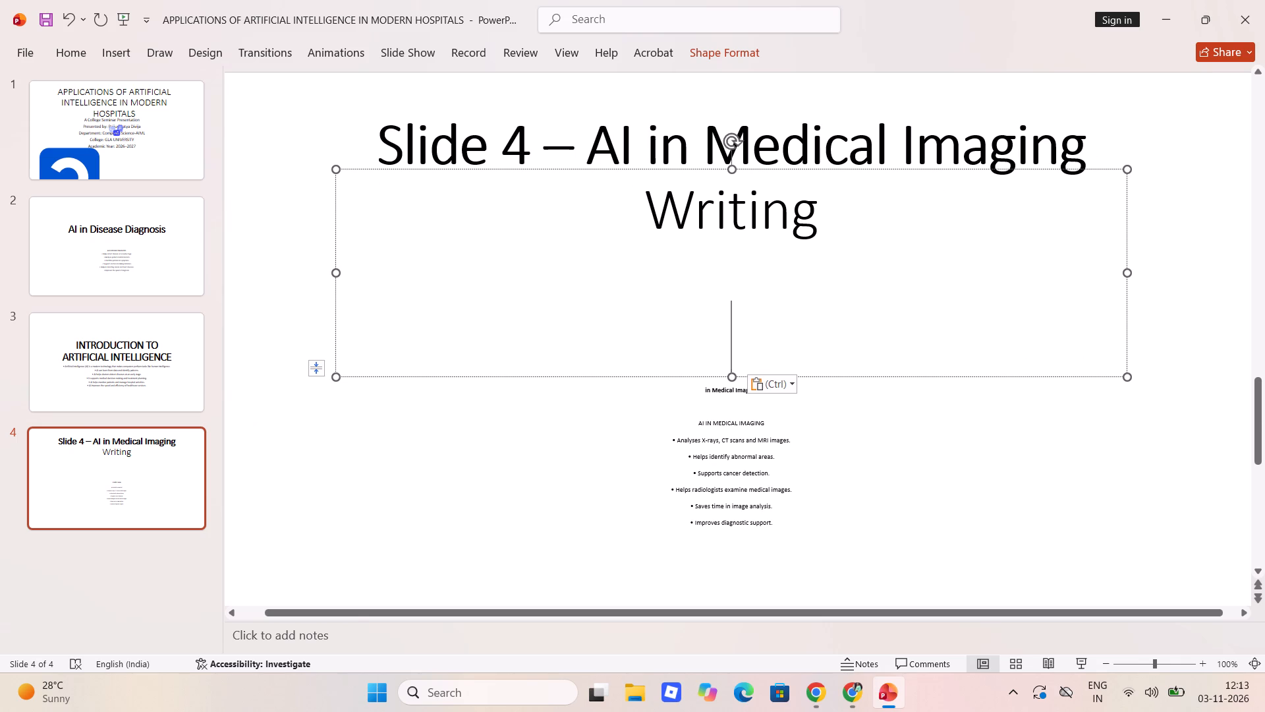
scroll(722, 475, "up", 2, "ctrl")
double_click(742, 503)
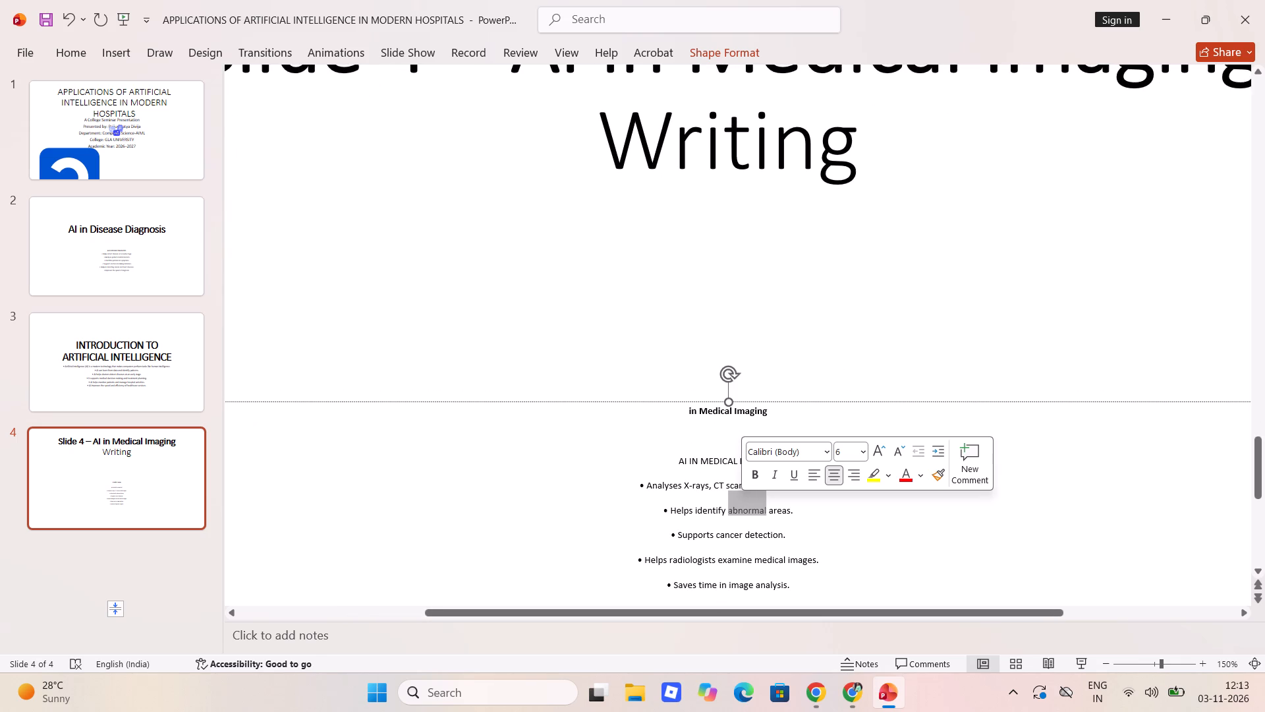
left_click(646, 335)
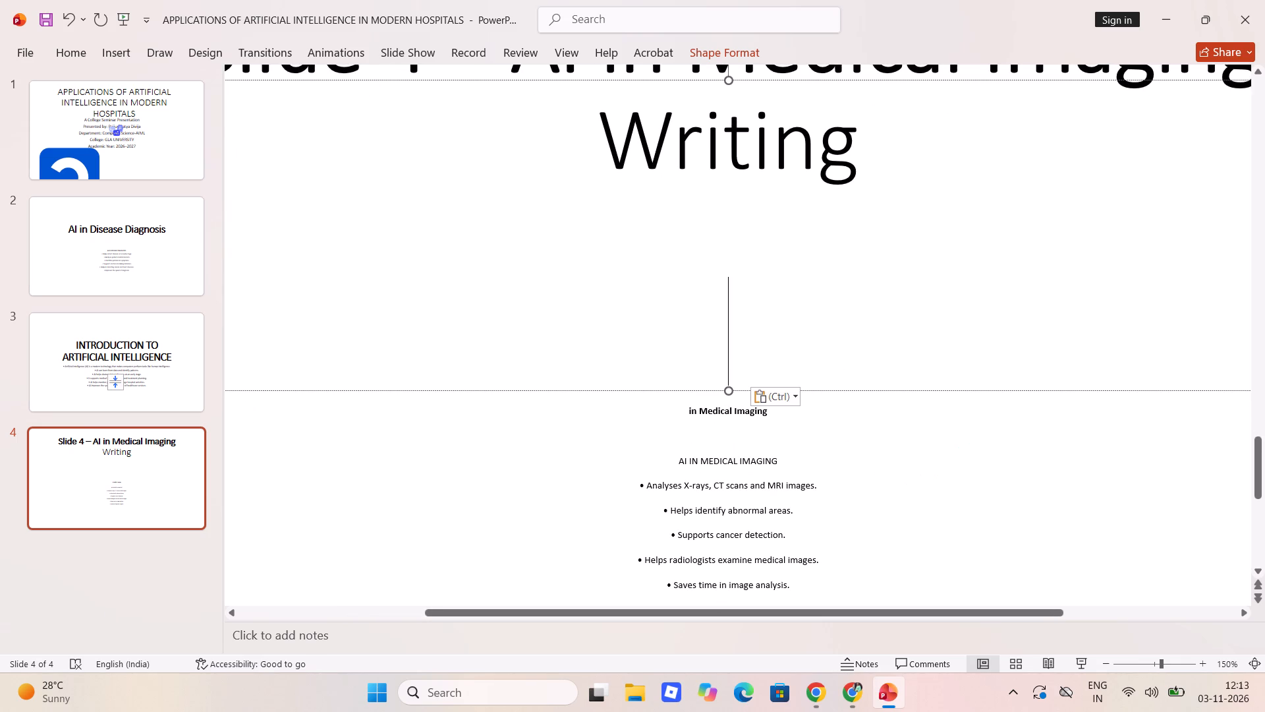
left_click(768, 418)
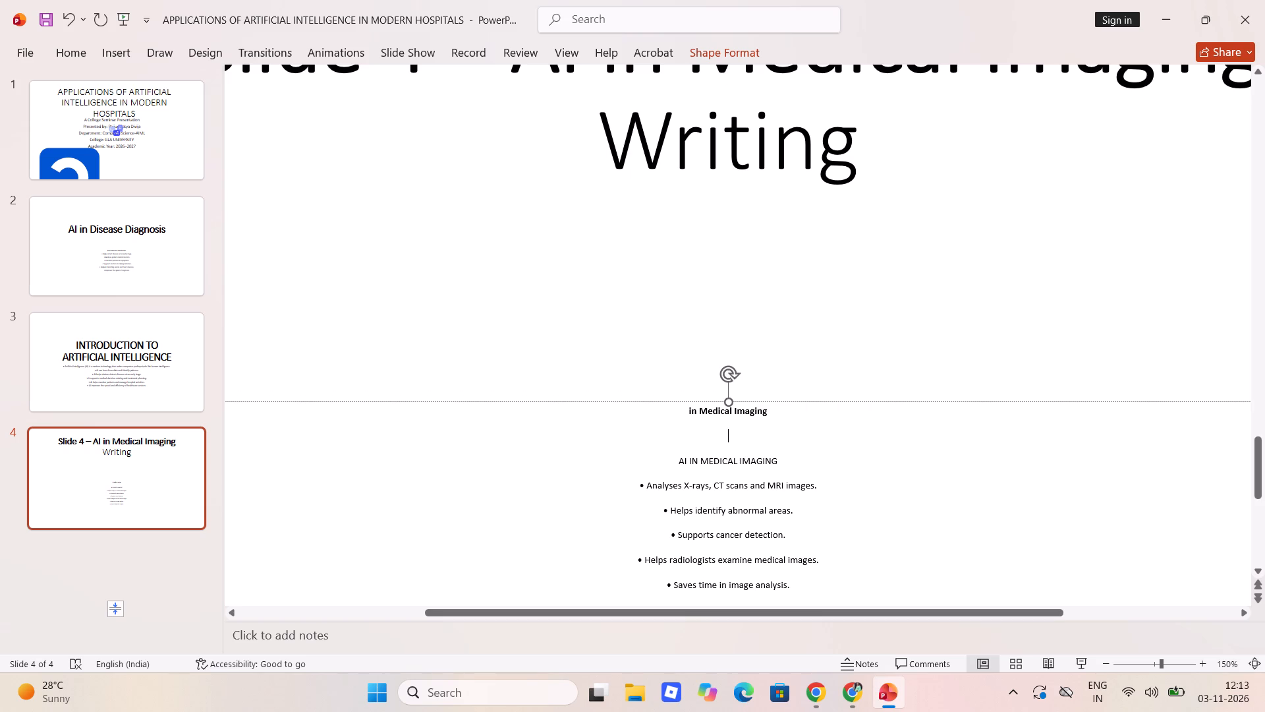
left_click(768, 418)
left_click(773, 411)
key("BackSpace")
key("BackSpace")
key("BackSpace")
key("BackSpace")
key("BackSpace")
key("BackSpace")
key("BackSpace")
key("BackSpace")
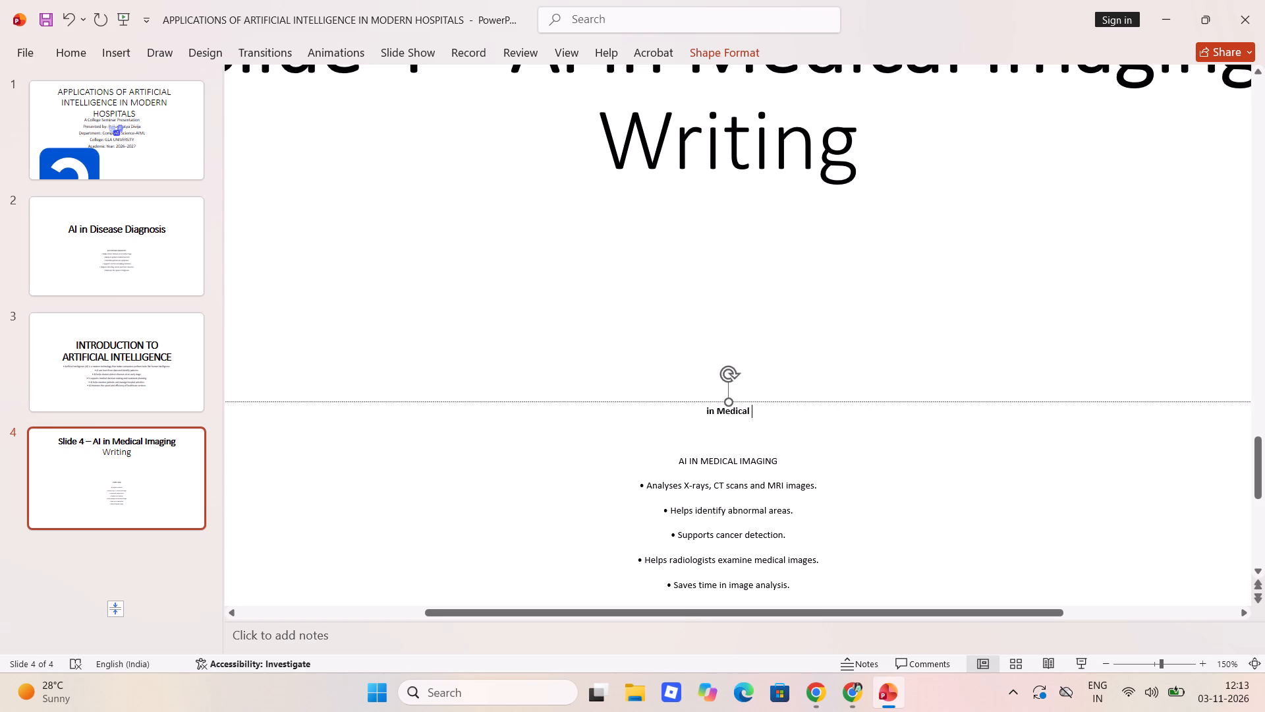
key("BackSpace")
key("BackSpace")
key("BackSpace")
key("BackSpace")
key("BackSpace")
key("BackSpace")
key("BackSpace")
key("BackSpace")
key("BackSpace")
Delete the "AI IN MEDICAL IMAGING" heading line and the blank line above it from slide 4's subtitle.
left_click(793, 474)
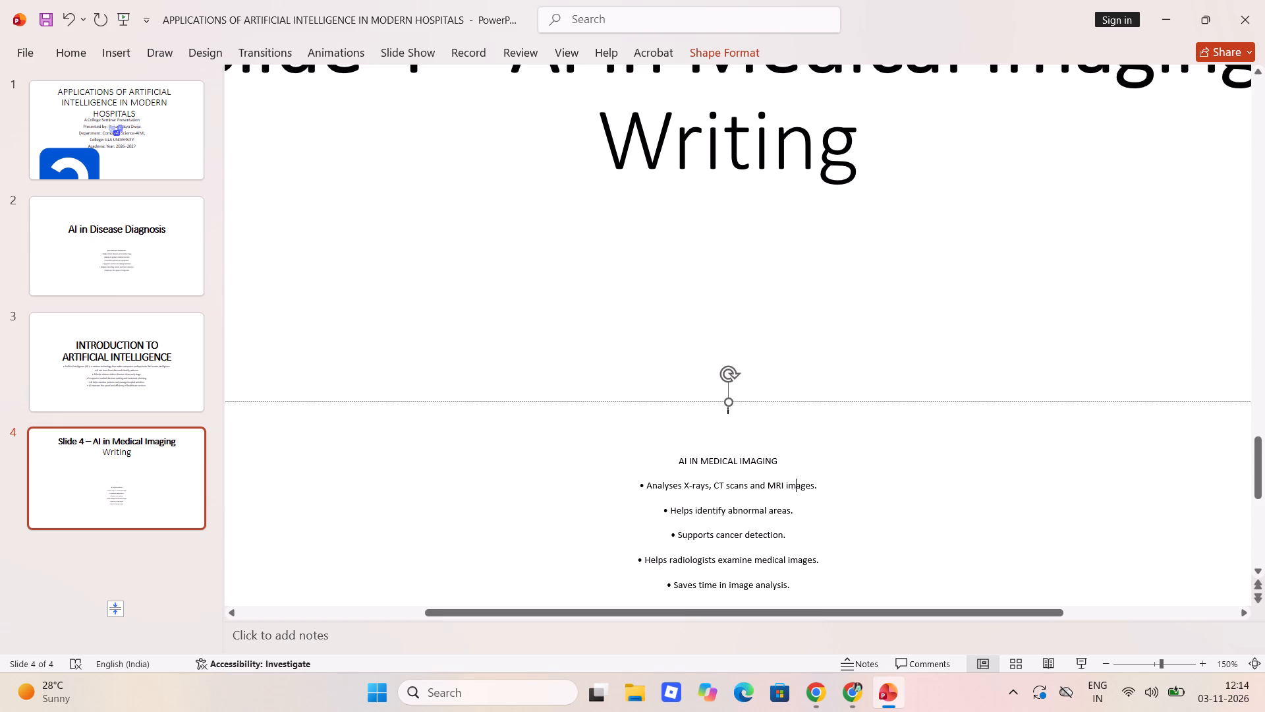
left_click(783, 461)
key("BackSpace")
key("BackSpace")
key("BackSpace")
key("BackSpace")
key("BackSpace")
key("BackSpace")
key("BackSpace")
key("BackSpace")
key("BackSpace")
key("BackSpace")
key("BackSpace")
key("BackSpace")
key("BackSpace")
key("BackSpace")
key("BackSpace")
key("BackSpace")
key("BackSpace")
key("BackSpace")
key("BackSpace")
key("BackSpace")
key("BackSpace")
key("BackSpace")
key("BackSpace")
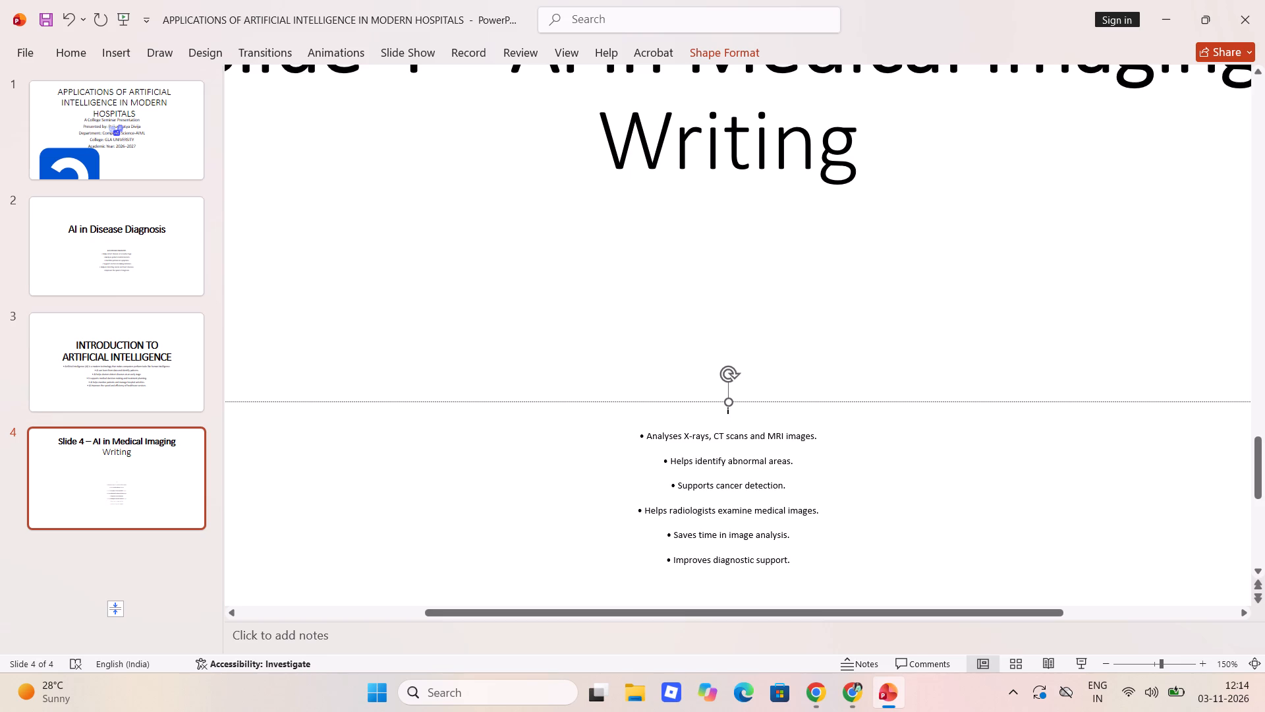
Delete the stray bold letter "i" above the bullets in slide 4's subtitle.
scroll(783, 461, "up", 2, "ctrl")
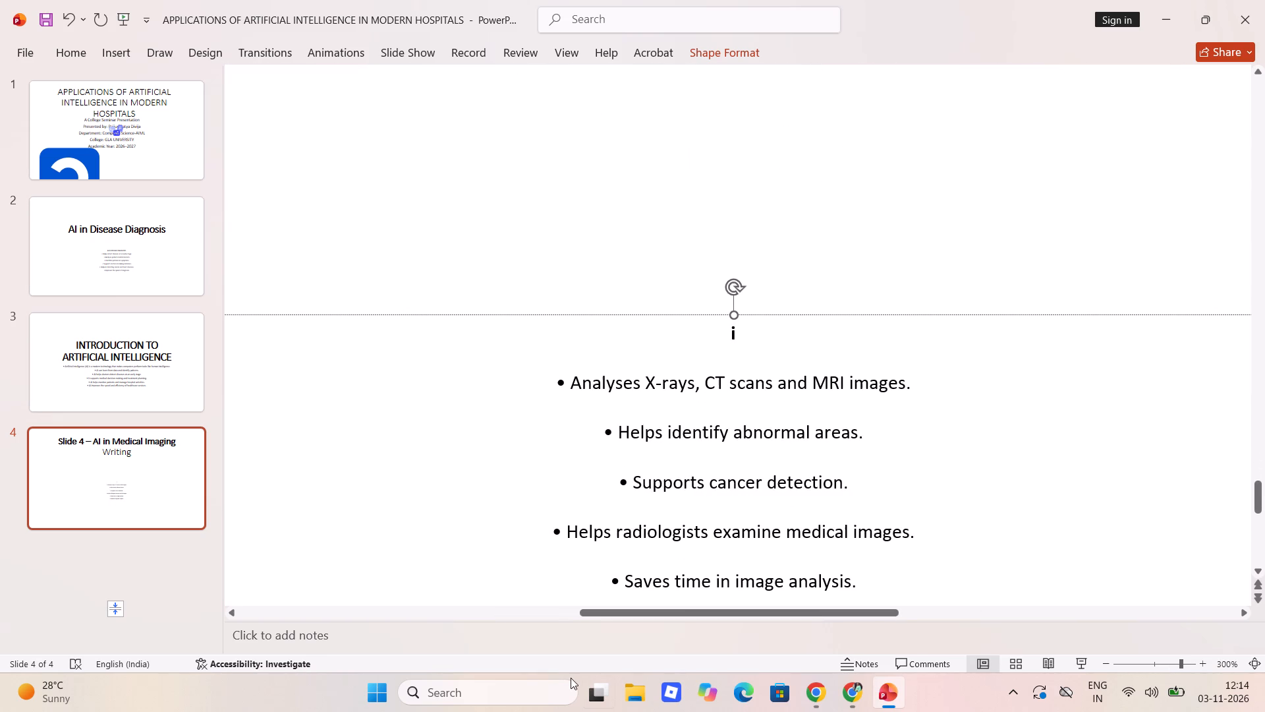
scroll(636, 480, "down", 9, "ctrl")
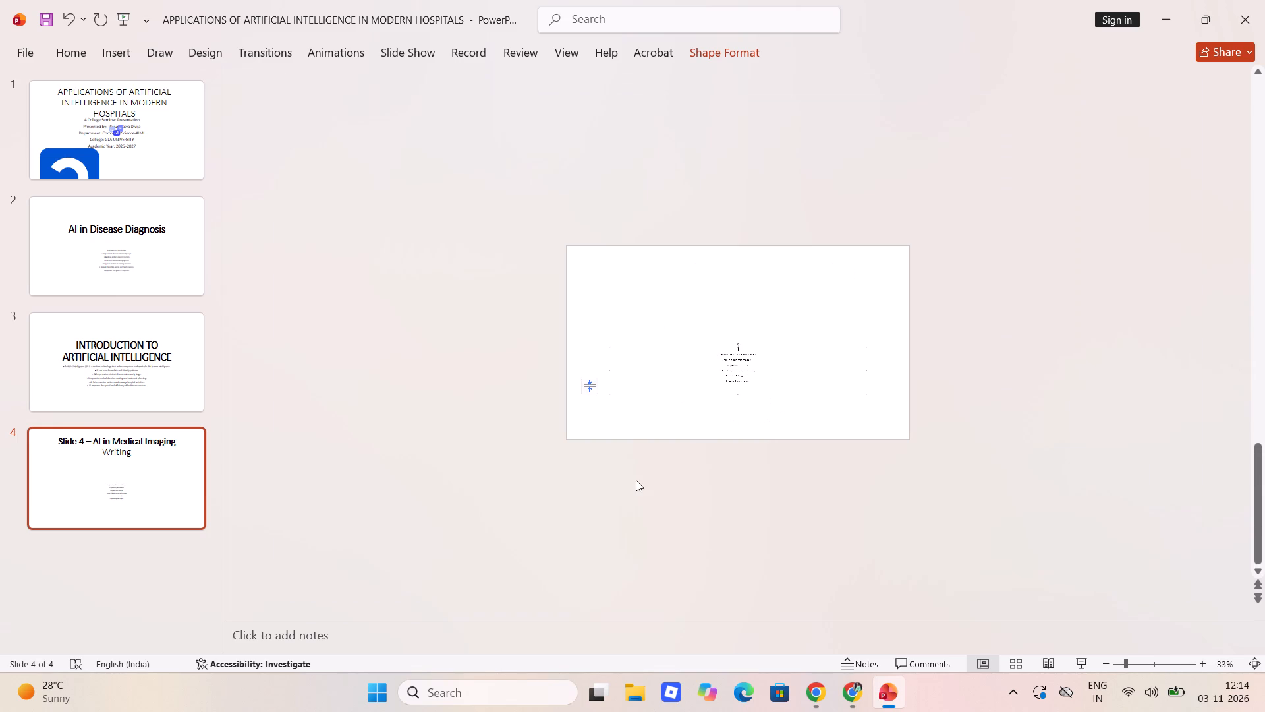
left_click(695, 338)
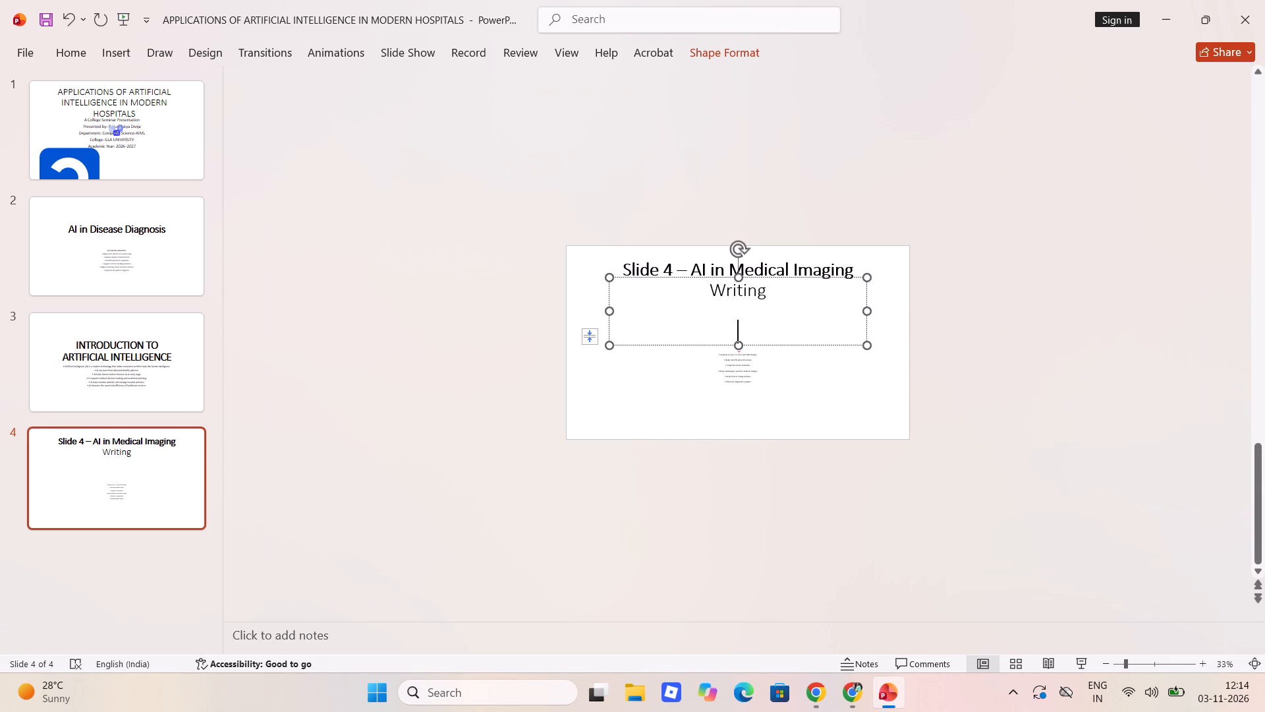
scroll(695, 338, "up", 4, "ctrl")
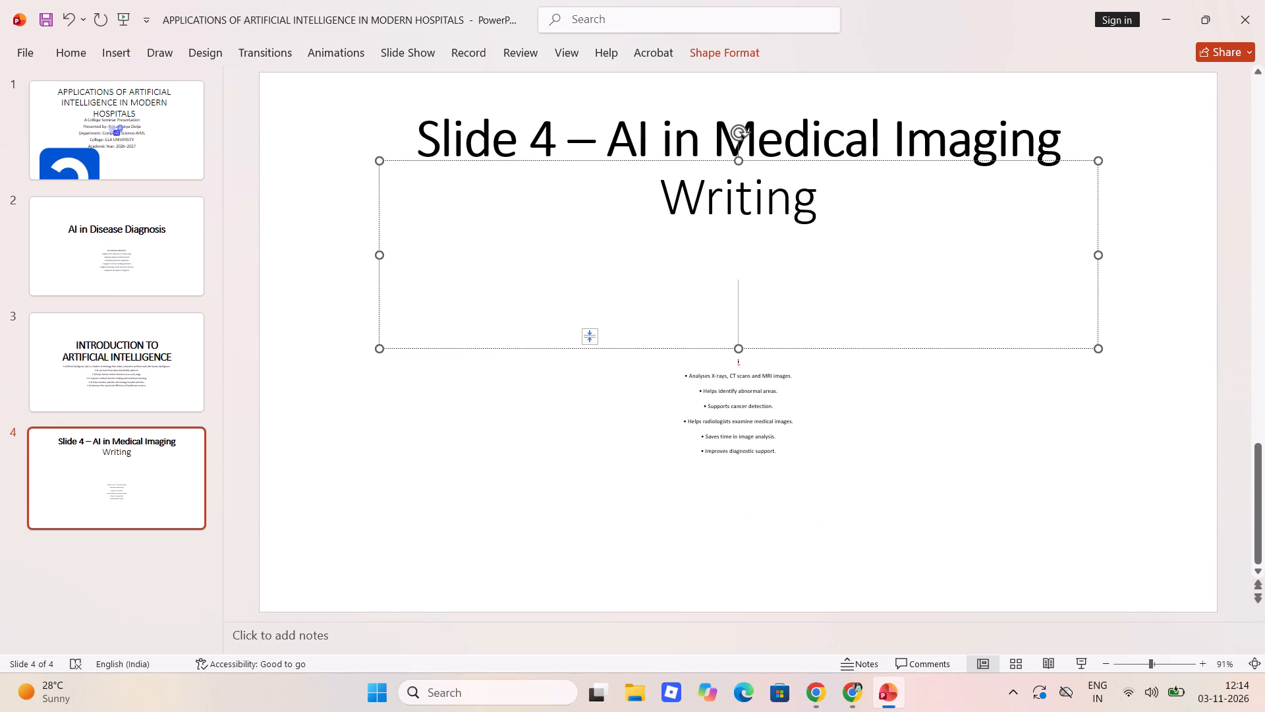
scroll(707, 281, "down", 1)
left_click(739, 411)
scroll(739, 411, "up", 4, "ctrl")
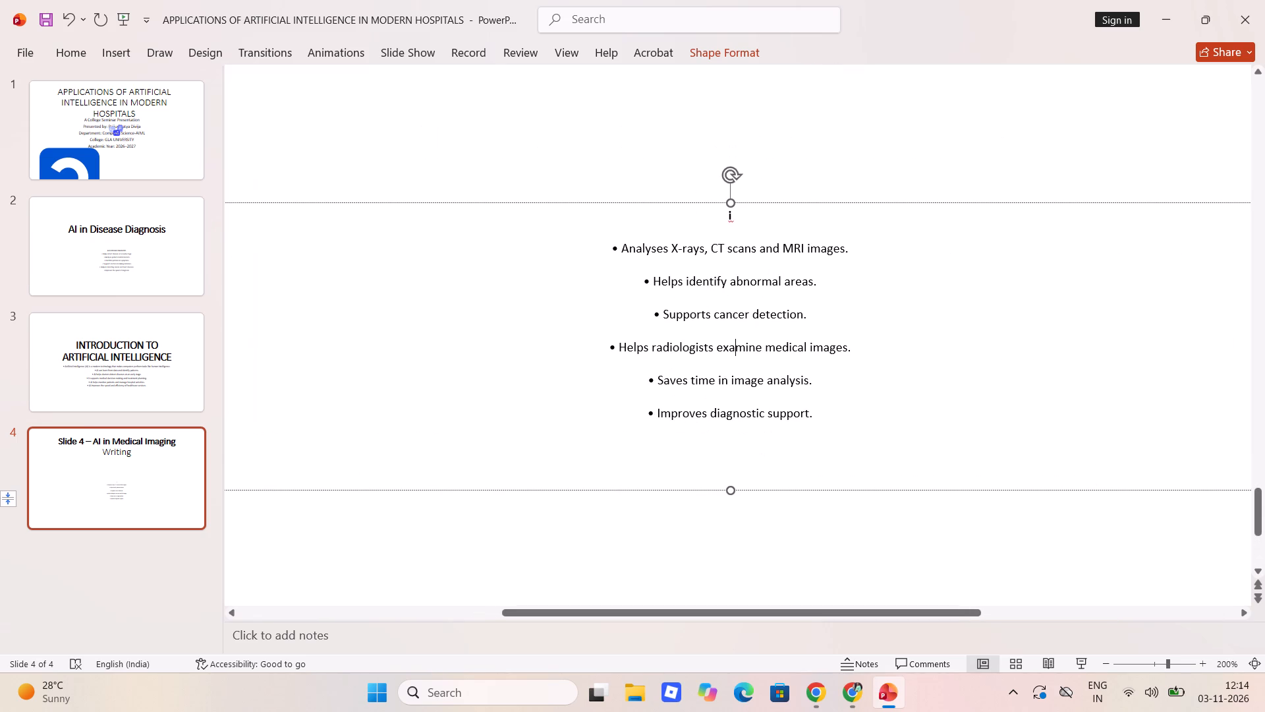
triple_click(739, 411)
scroll(739, 411, "up", 6, "ctrl")
scroll(739, 411, "down", 4, "ctrl")
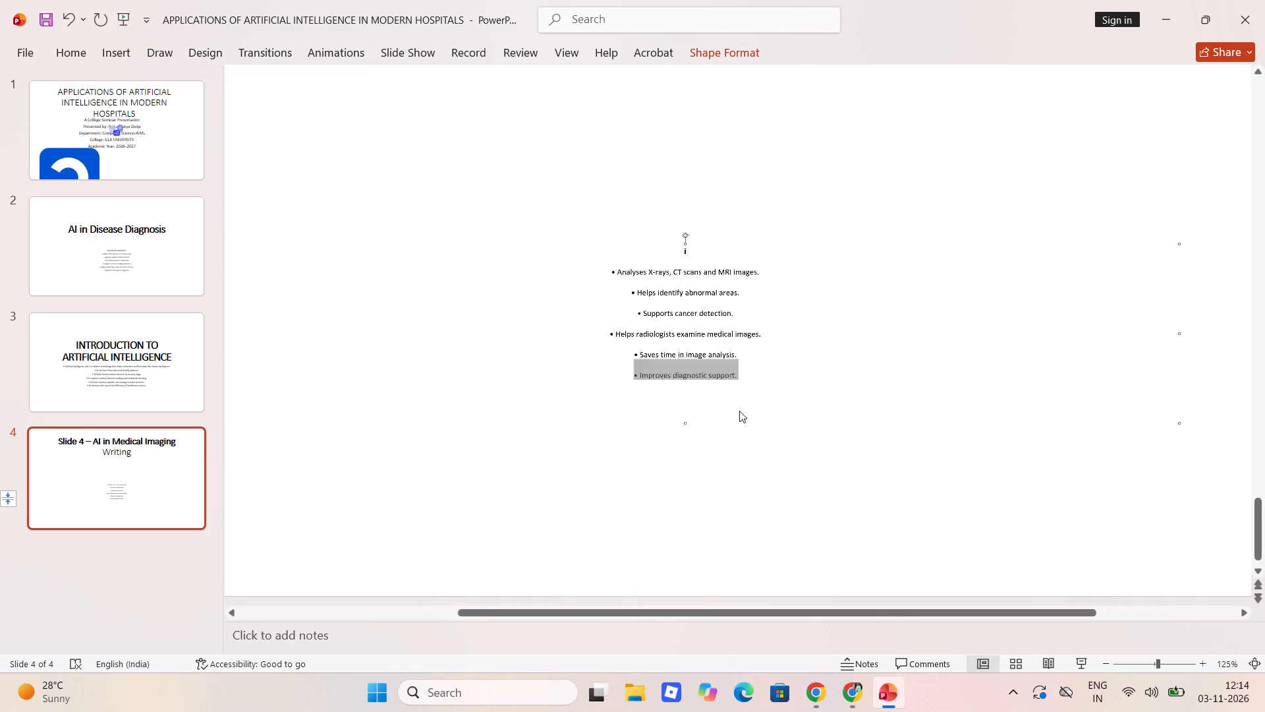
scroll(739, 411, "down", 2, "ctrl")
scroll(739, 411, "up", 7, "ctrl")
scroll(739, 411, "down", 6, "ctrl")
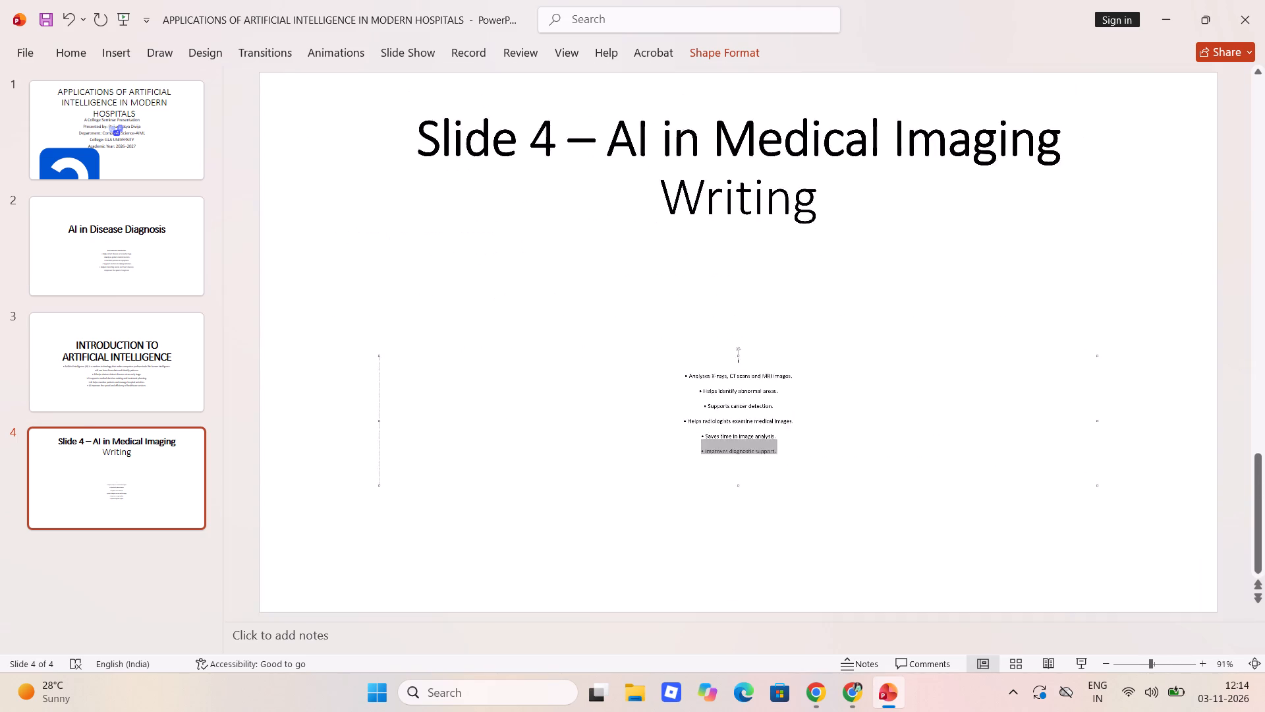
scroll(739, 411, "down", 2, "ctrl")
scroll(739, 411, "up", 4, "ctrl")
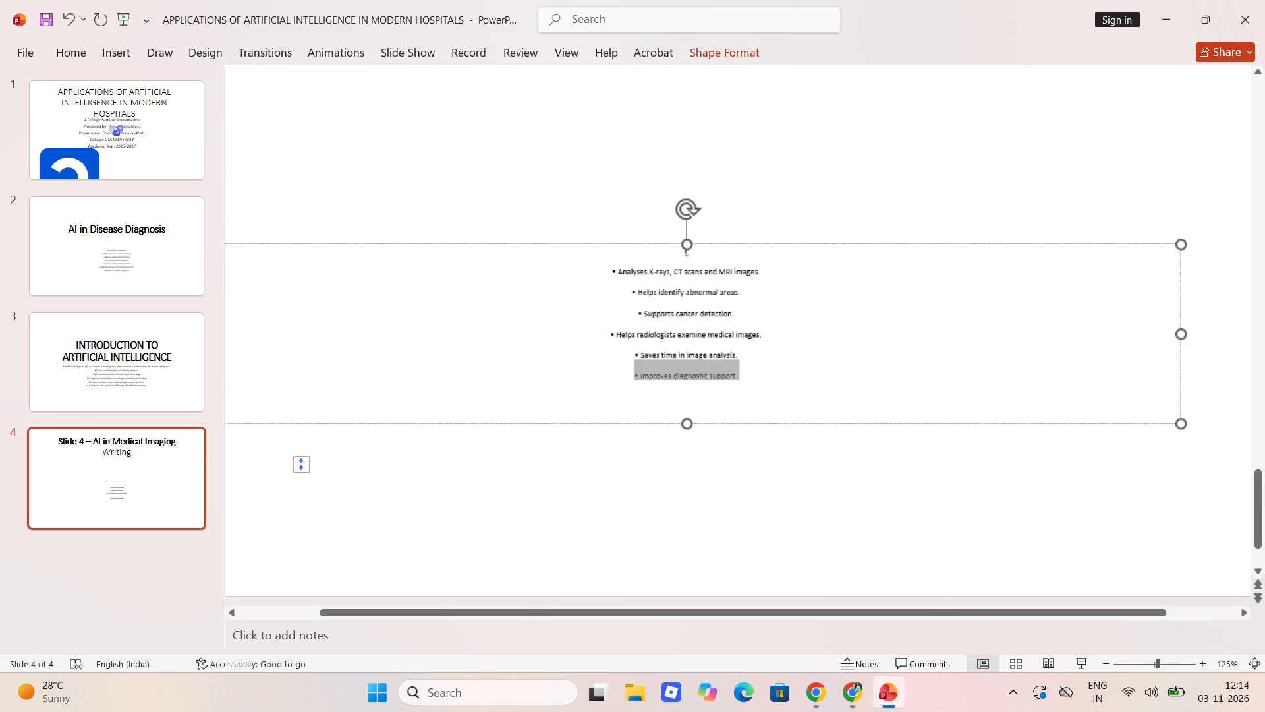
scroll(739, 411, "up", 2, "ctrl")
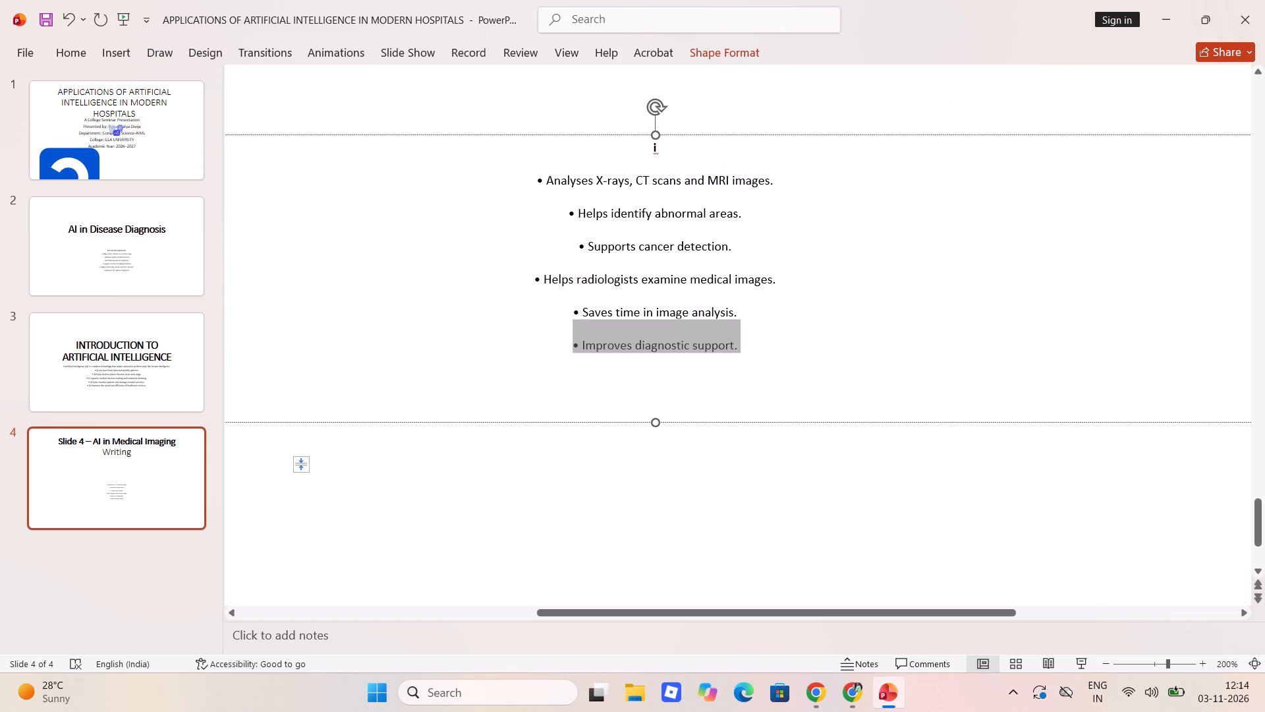
double_click(673, 257)
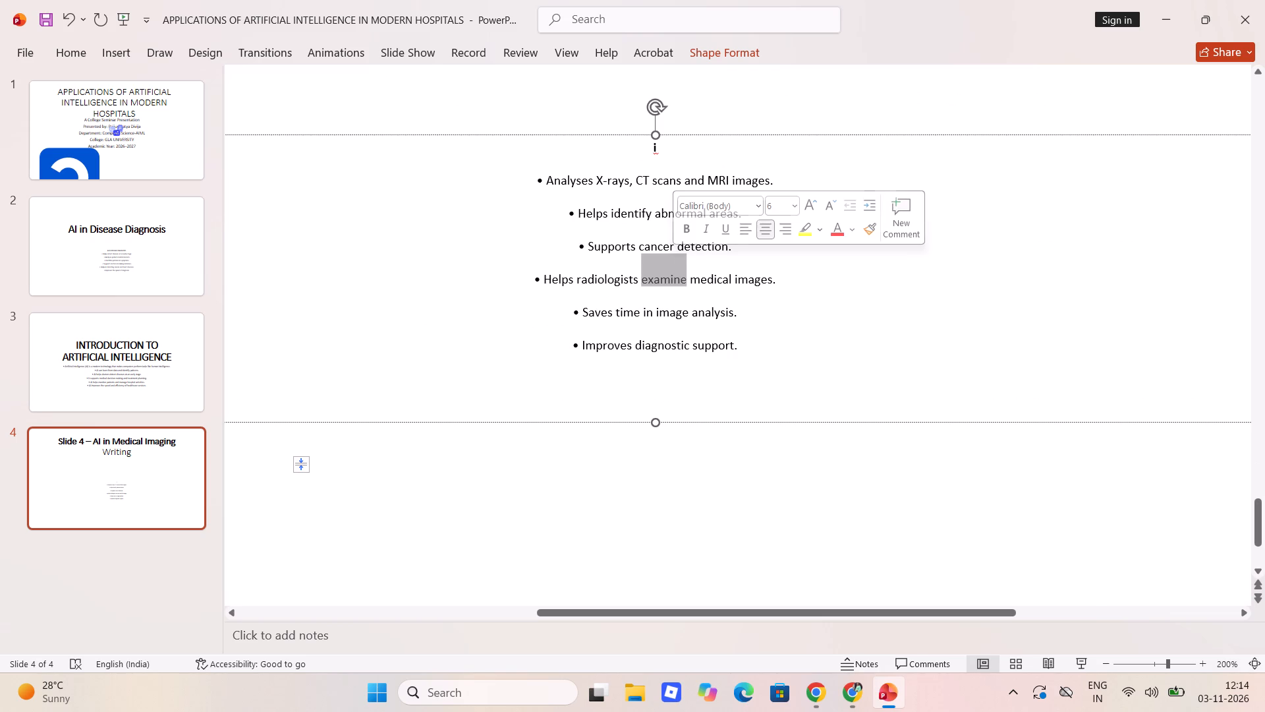
left_click(653, 105)
left_click(653, 105)
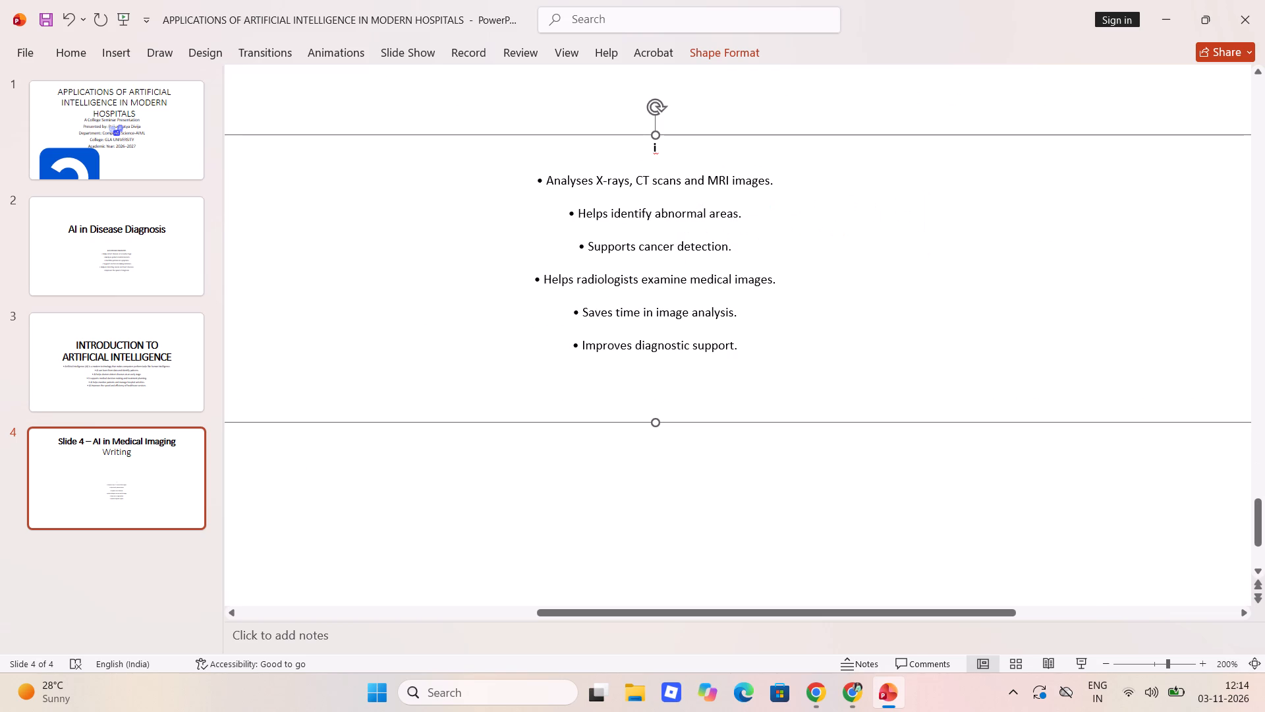
left_click(661, 146)
key("BackSpace")
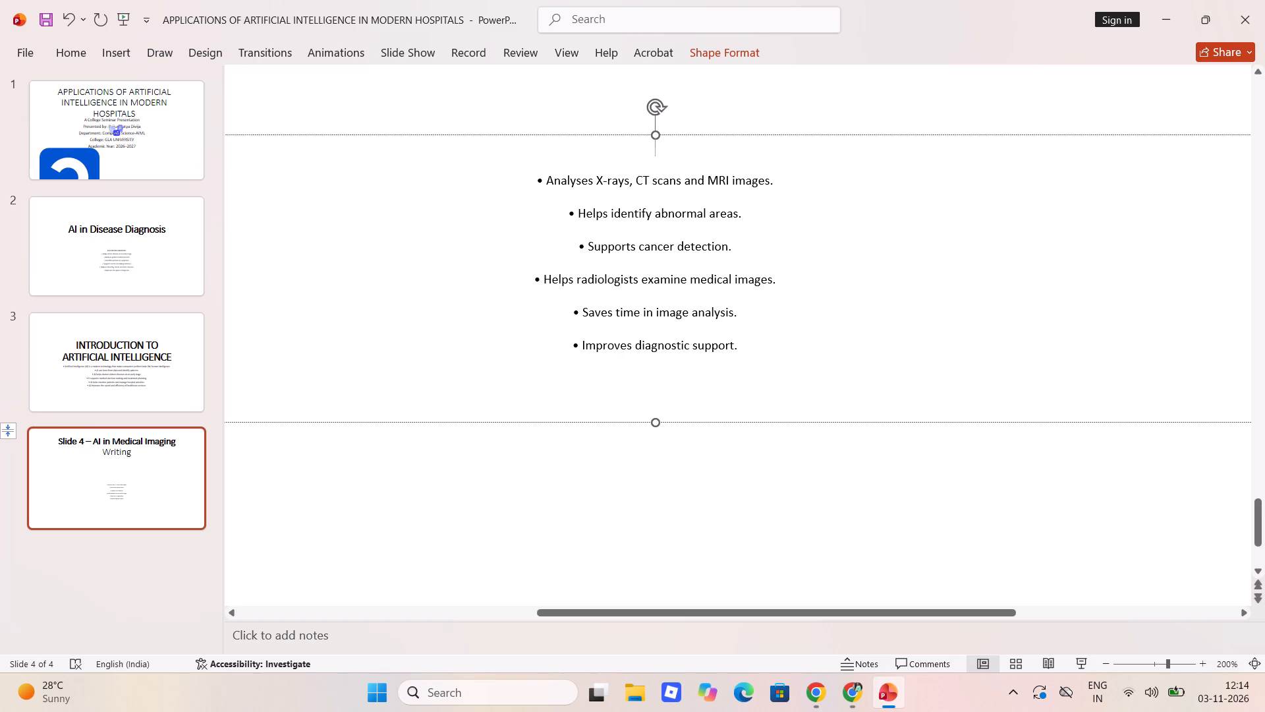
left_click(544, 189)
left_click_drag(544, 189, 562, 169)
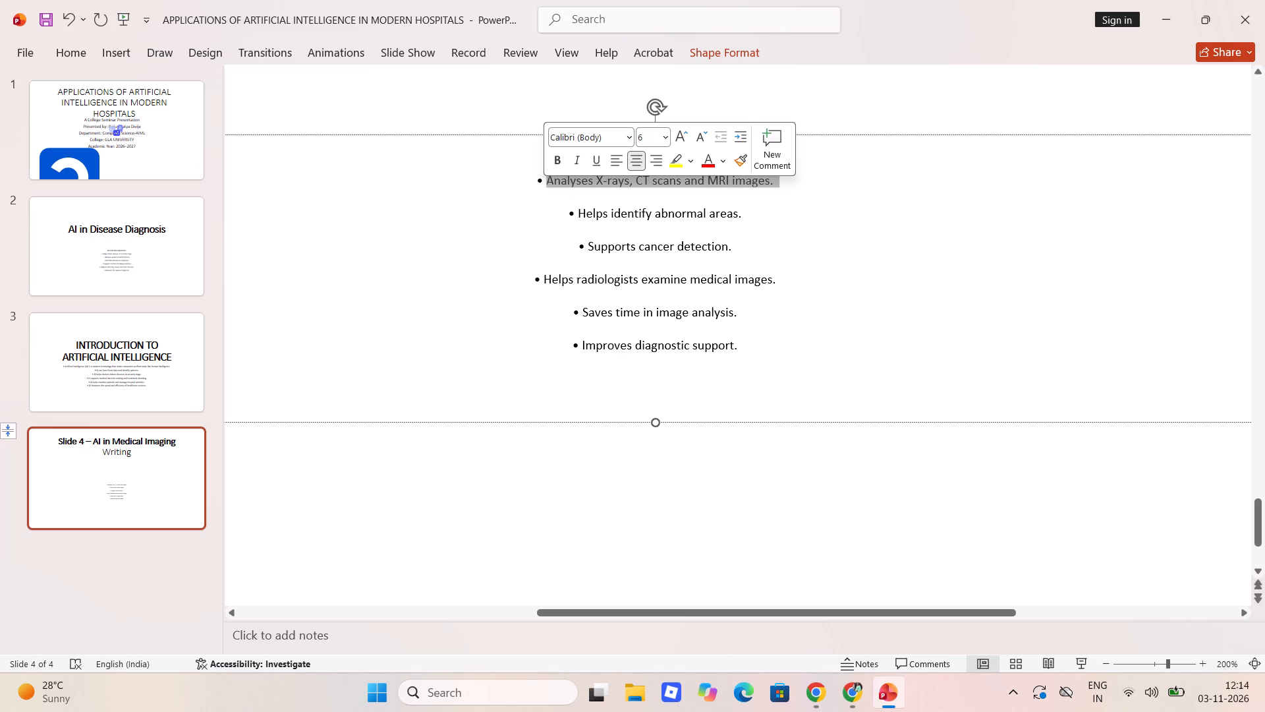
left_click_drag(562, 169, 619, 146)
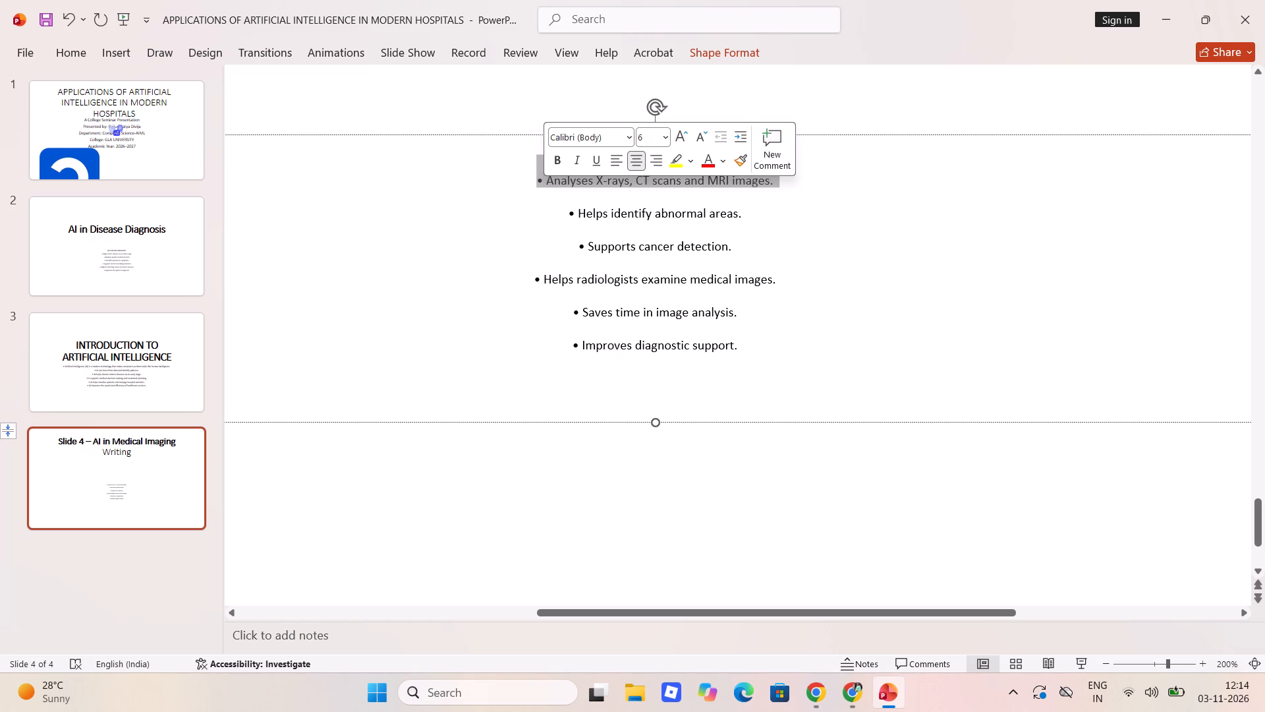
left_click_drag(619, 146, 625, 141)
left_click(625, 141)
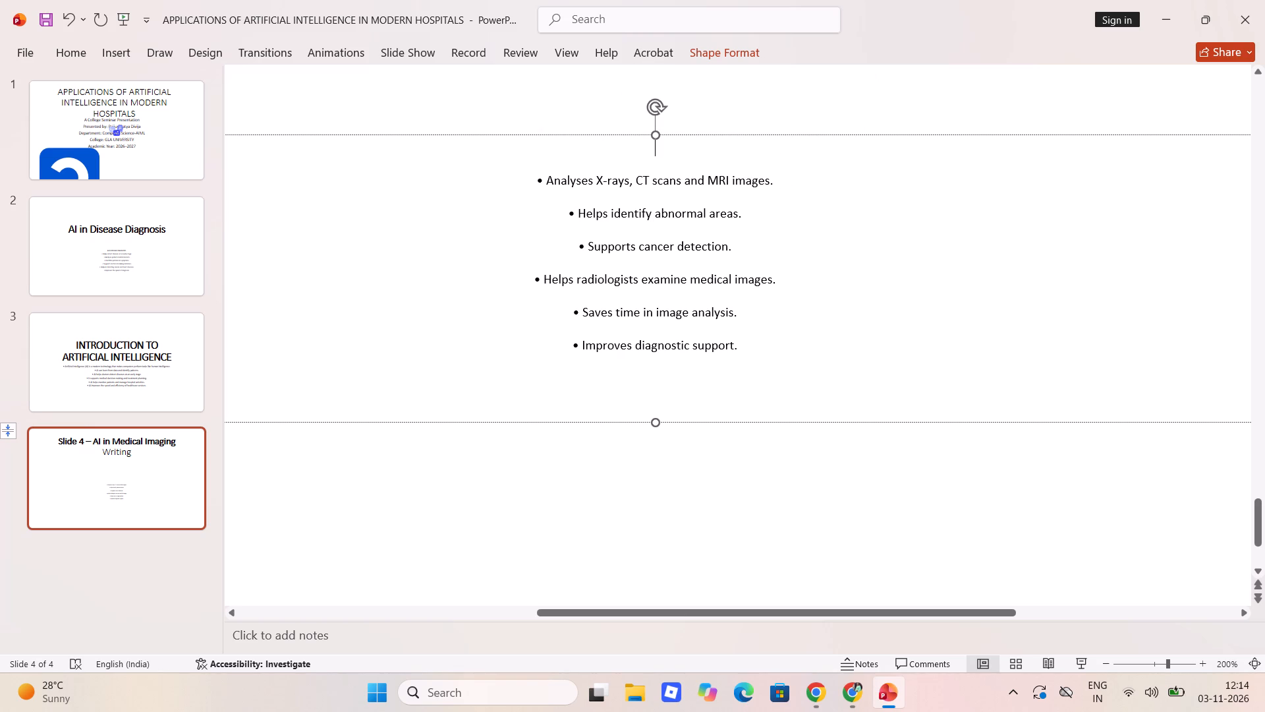
Set the font size of the word "Helps" in the "Helps identify abnormal areas." bullet to 10.5.
left_click(606, 194)
double_click(589, 189)
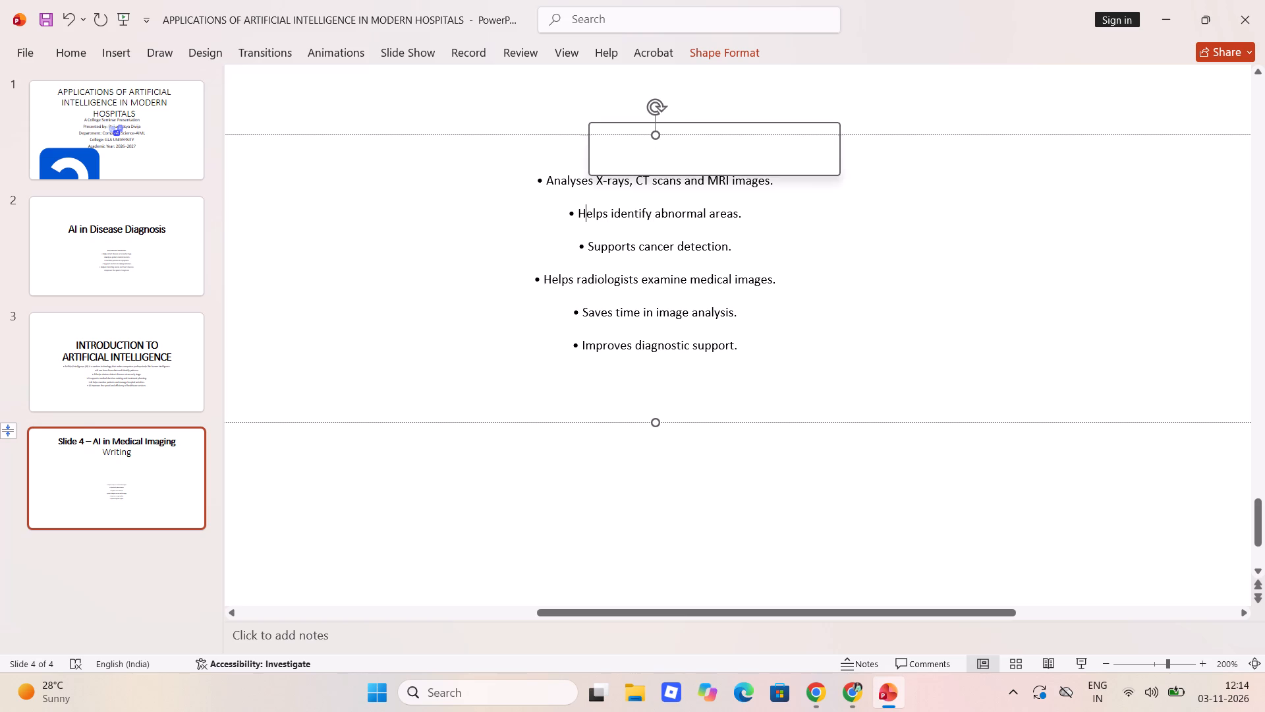
left_click(710, 142)
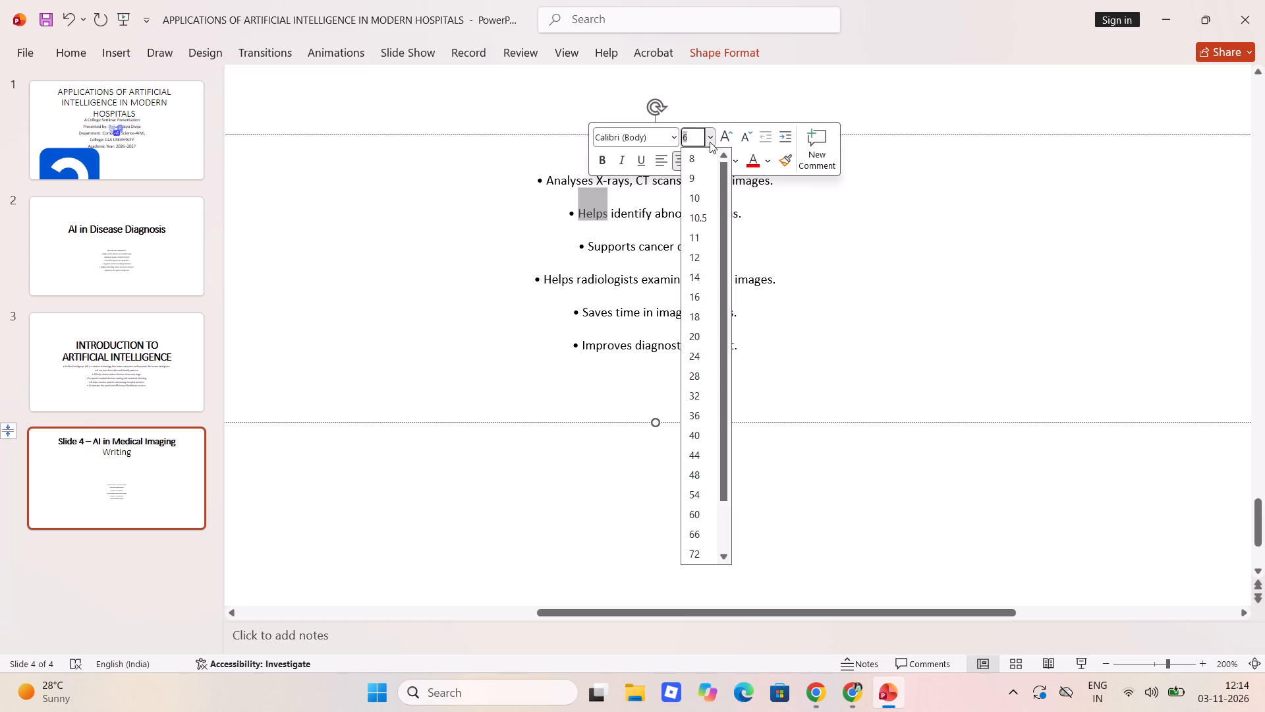
left_click(709, 217)
Set the font size of the bullet mark before "Supports cancer detection." to 10.
double_click(566, 261)
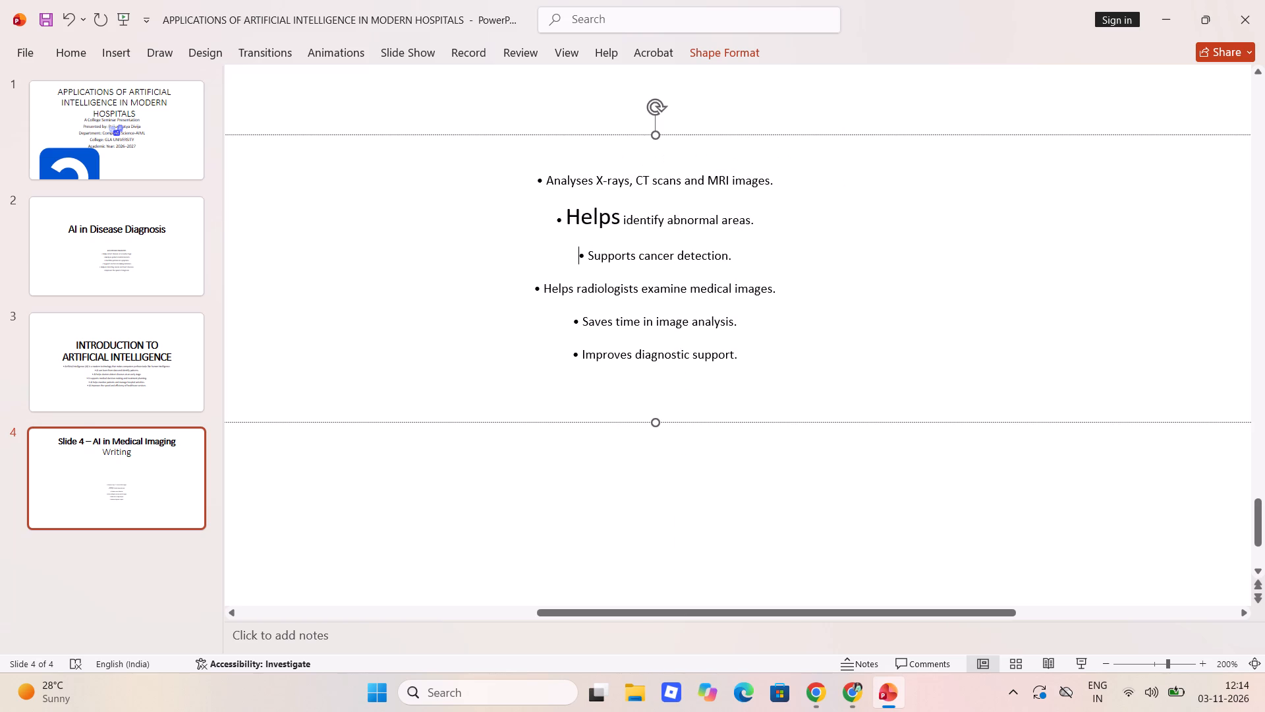
left_click(689, 203)
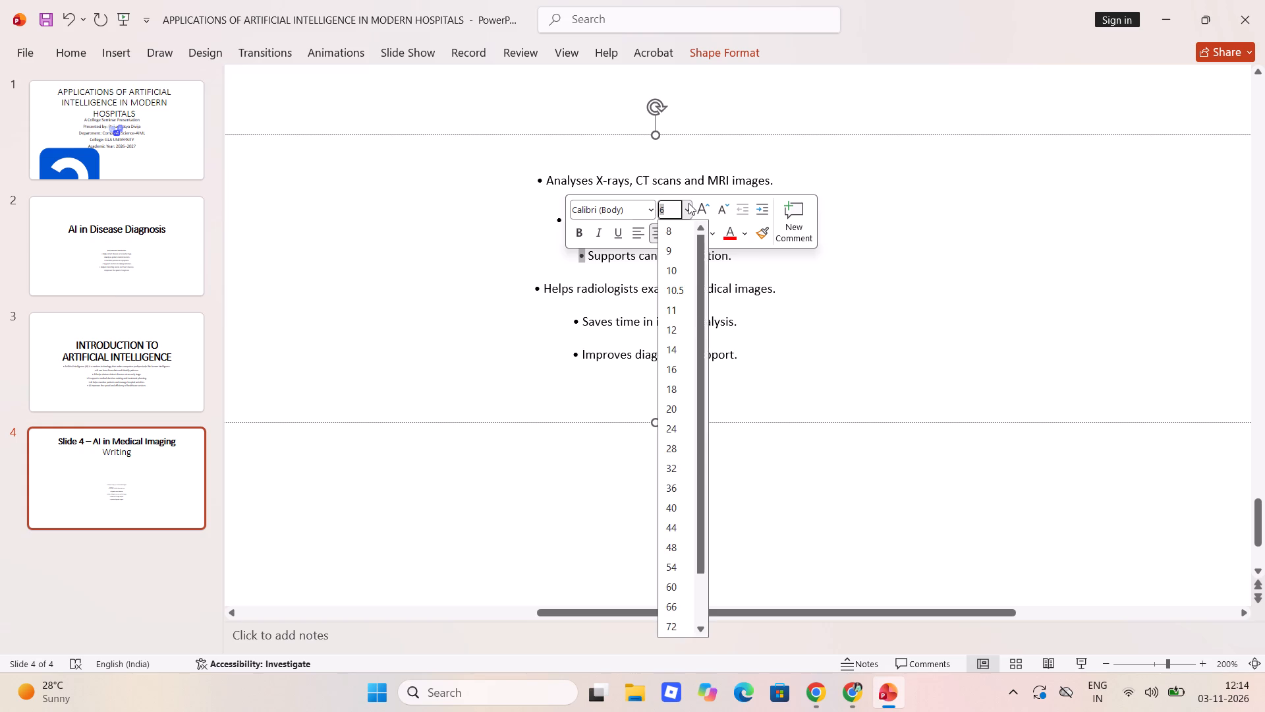
left_click(686, 265)
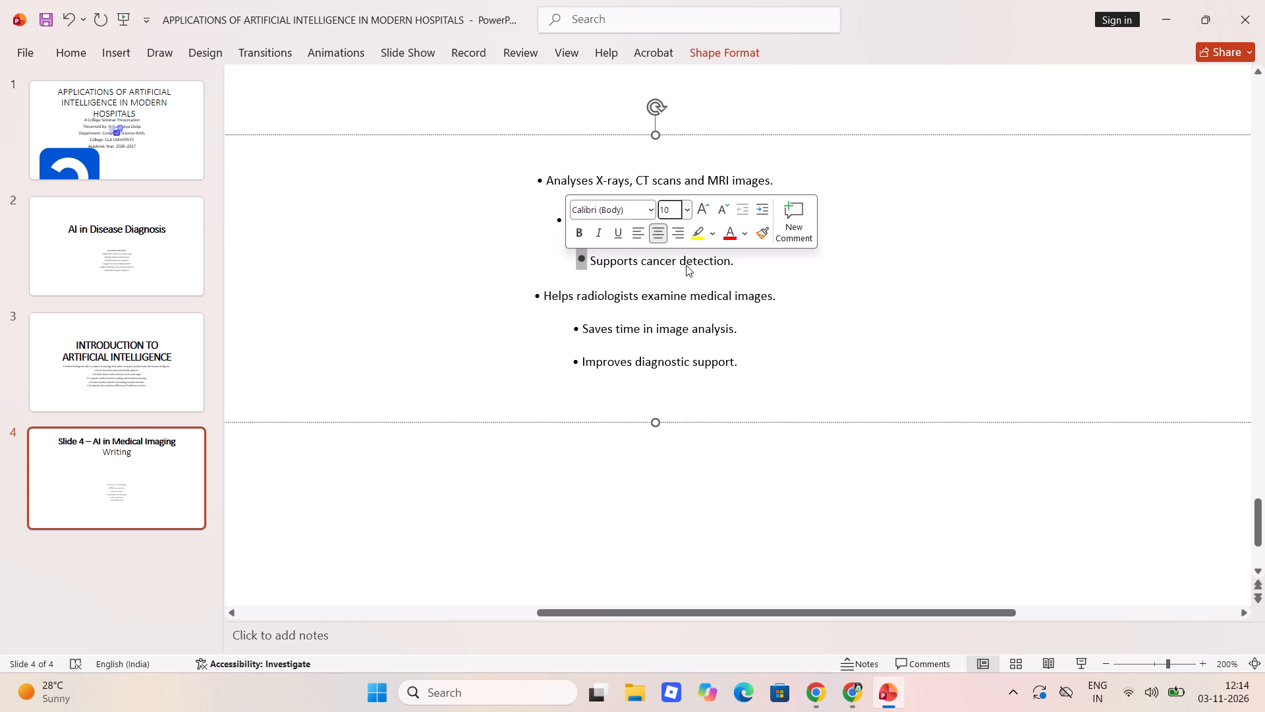
left_click(836, 277)
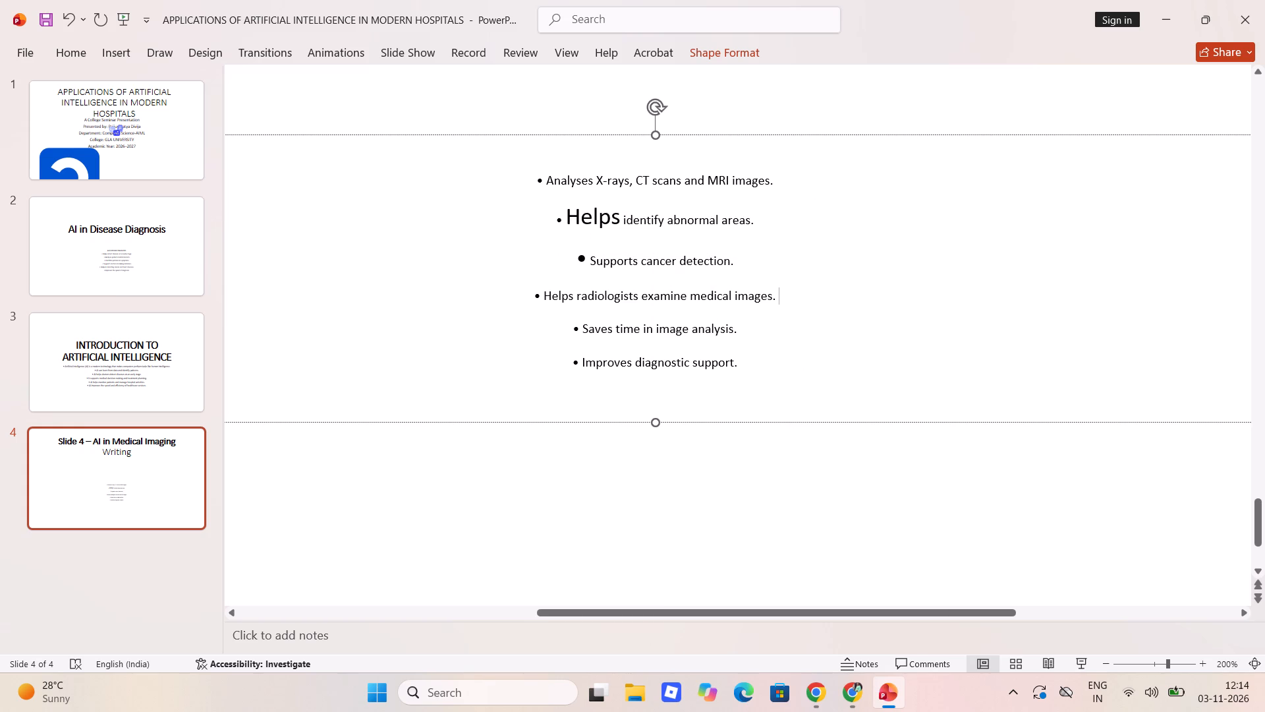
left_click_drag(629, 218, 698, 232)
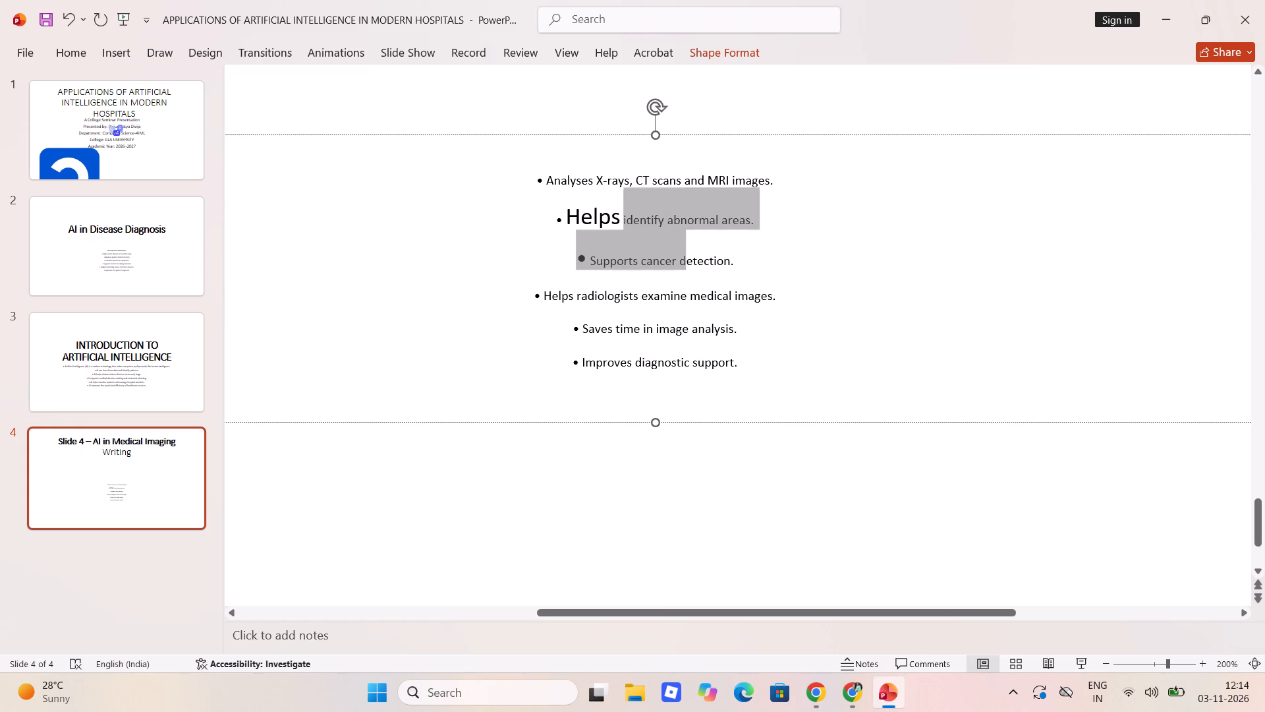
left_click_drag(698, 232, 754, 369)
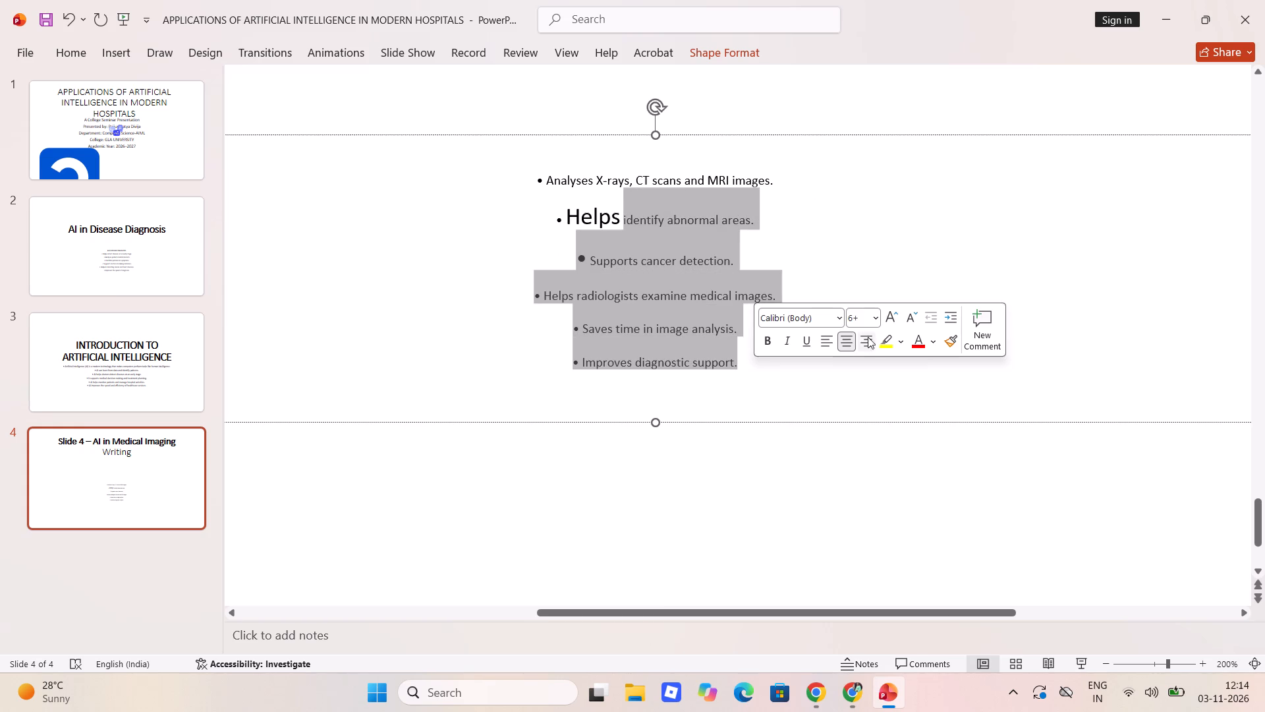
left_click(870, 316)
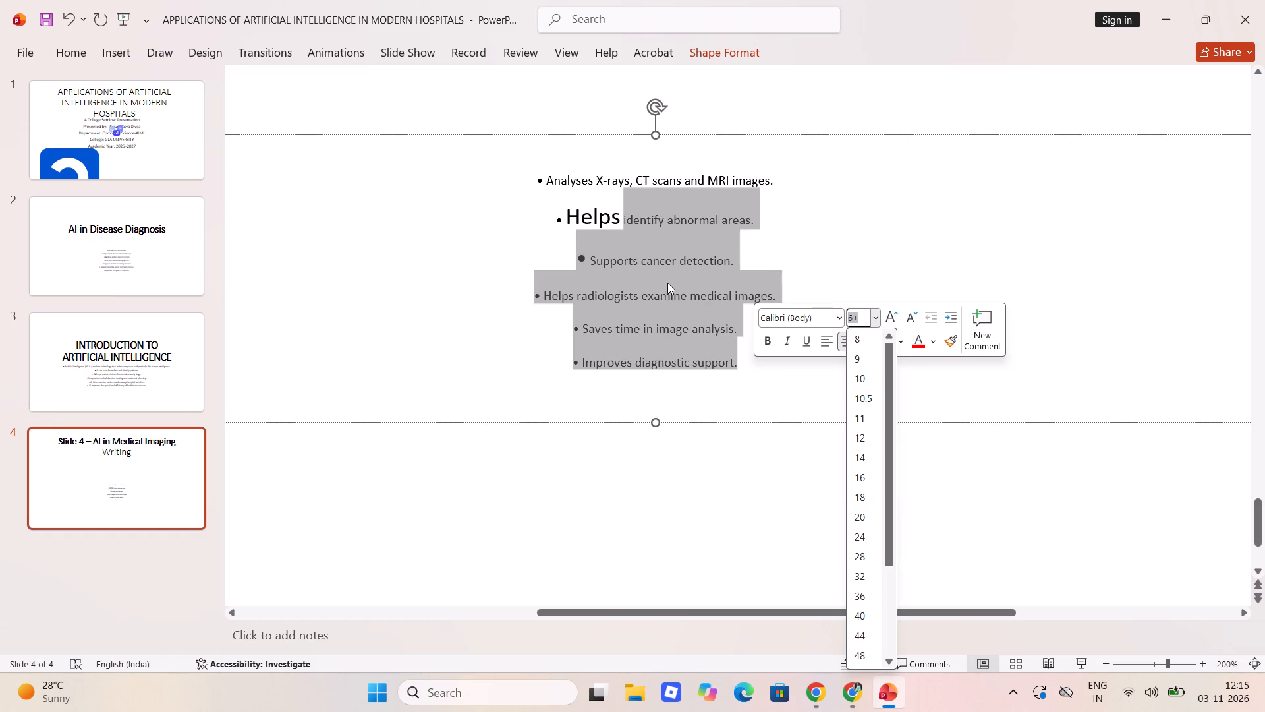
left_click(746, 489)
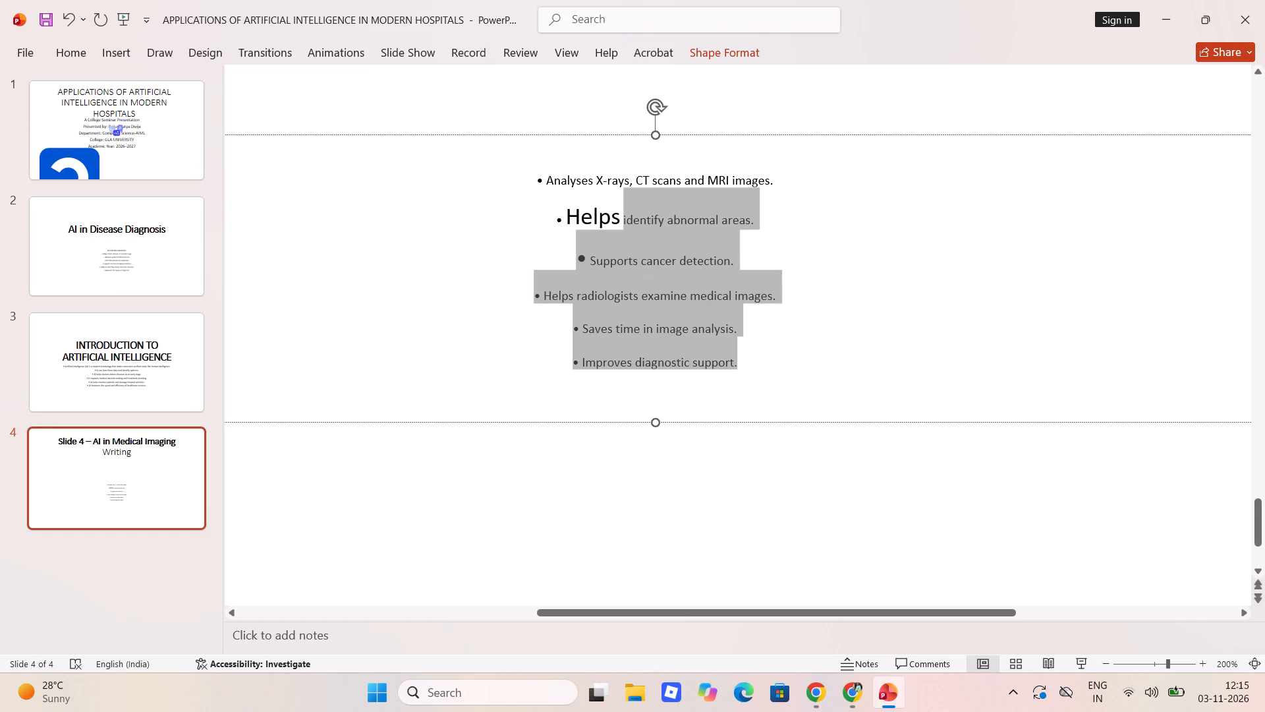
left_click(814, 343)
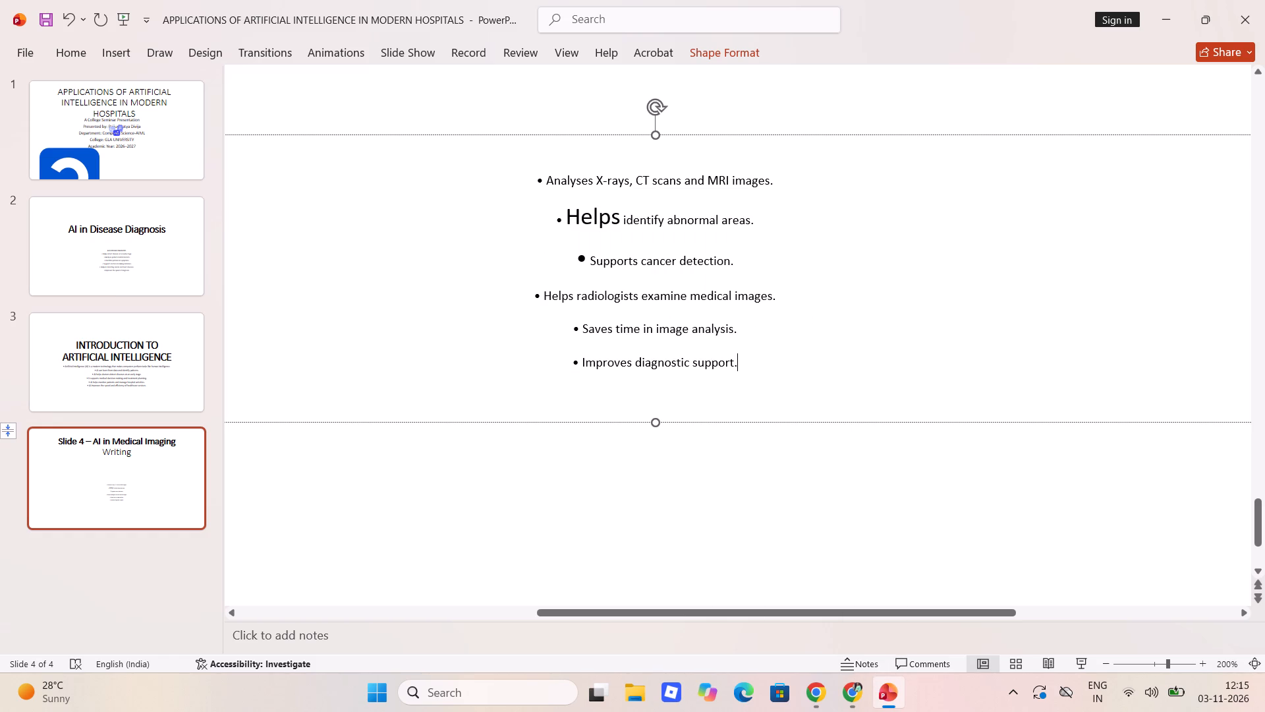
Set the font size of slide 4's subtitle text from "identify abnormal areas." through the last bullet to 10.
left_click(634, 210)
left_click_drag(634, 210, 685, 349)
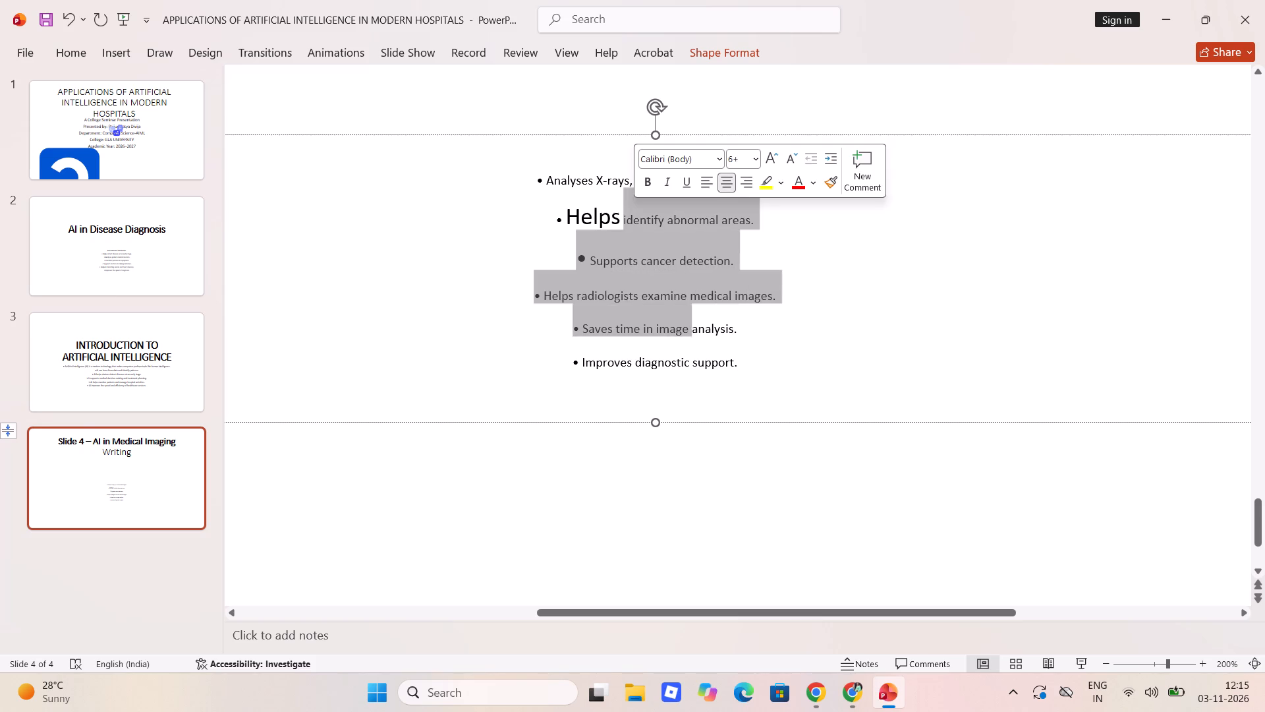
left_click_drag(685, 349, 694, 382)
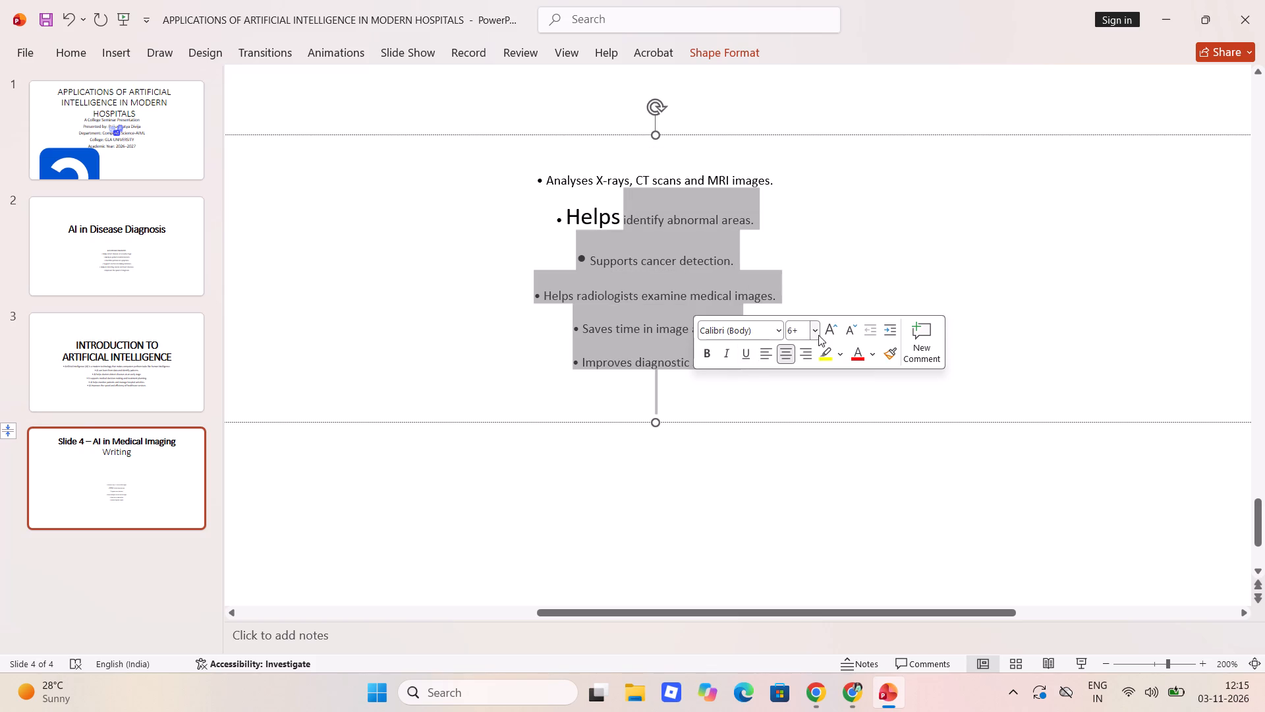
double_click(818, 335)
left_click(818, 335)
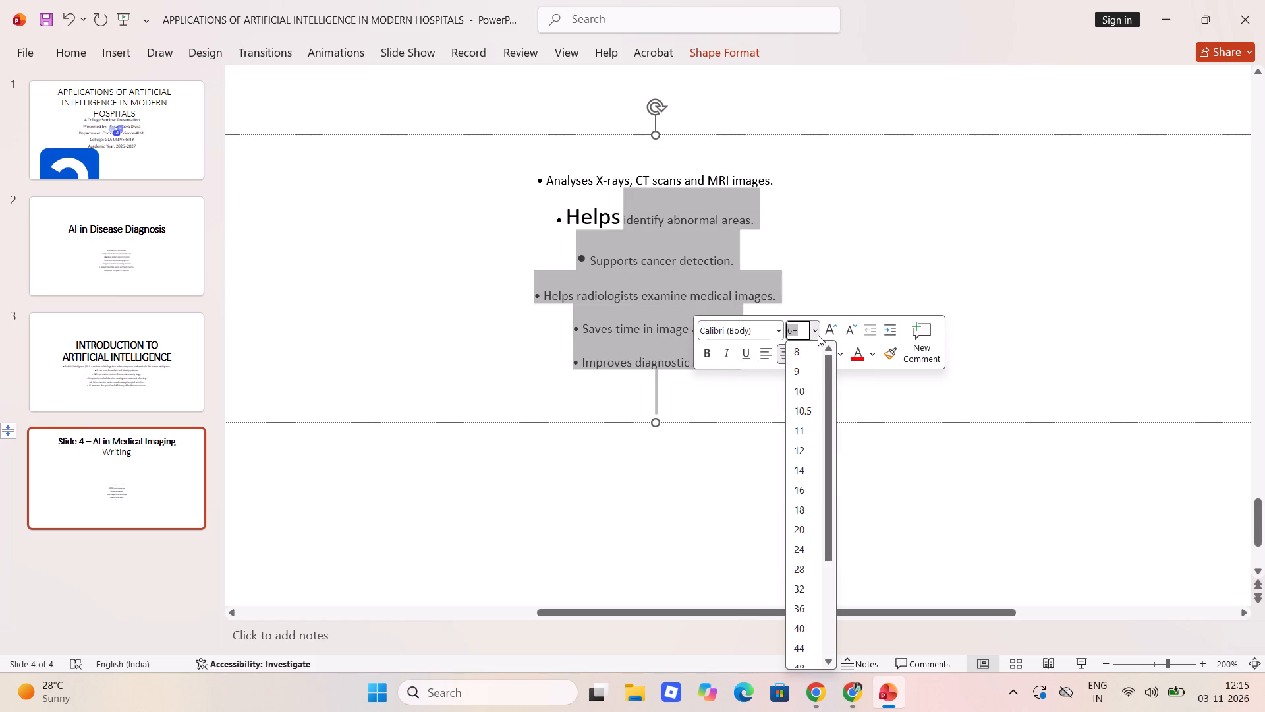
left_click(818, 396)
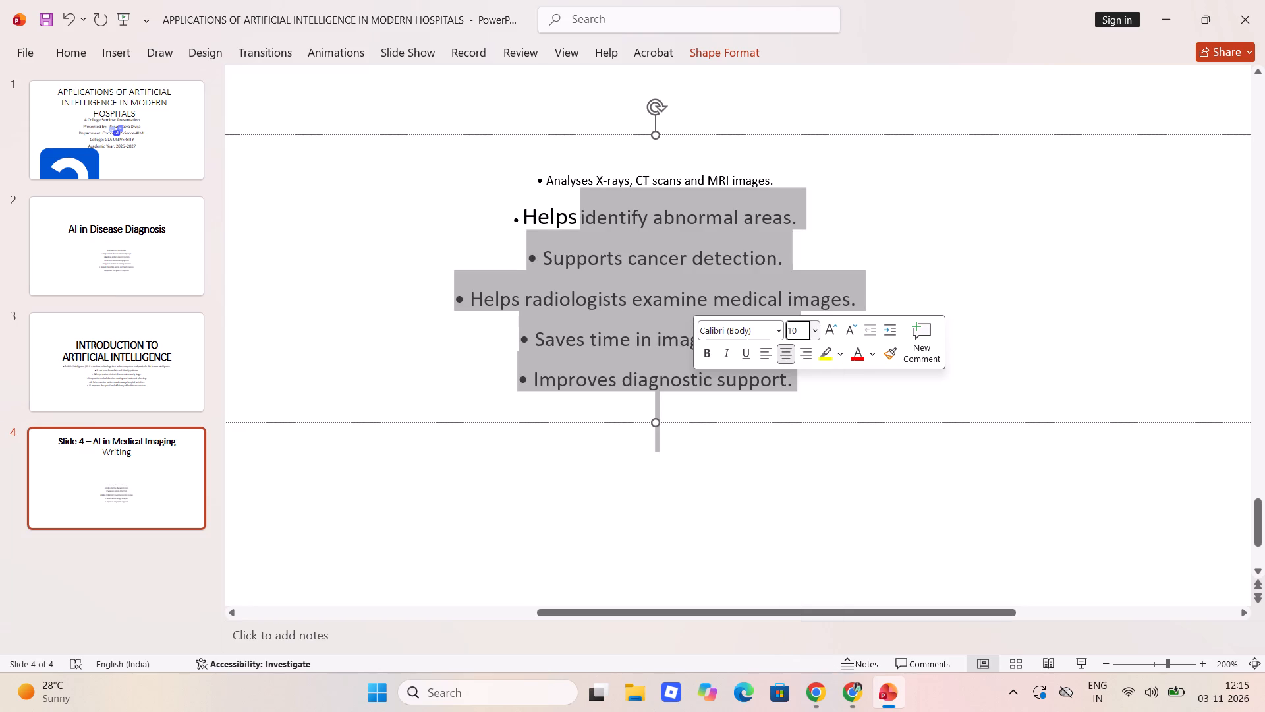
Save the presentation.
key("ctrl+s")
left_click(1086, 127)
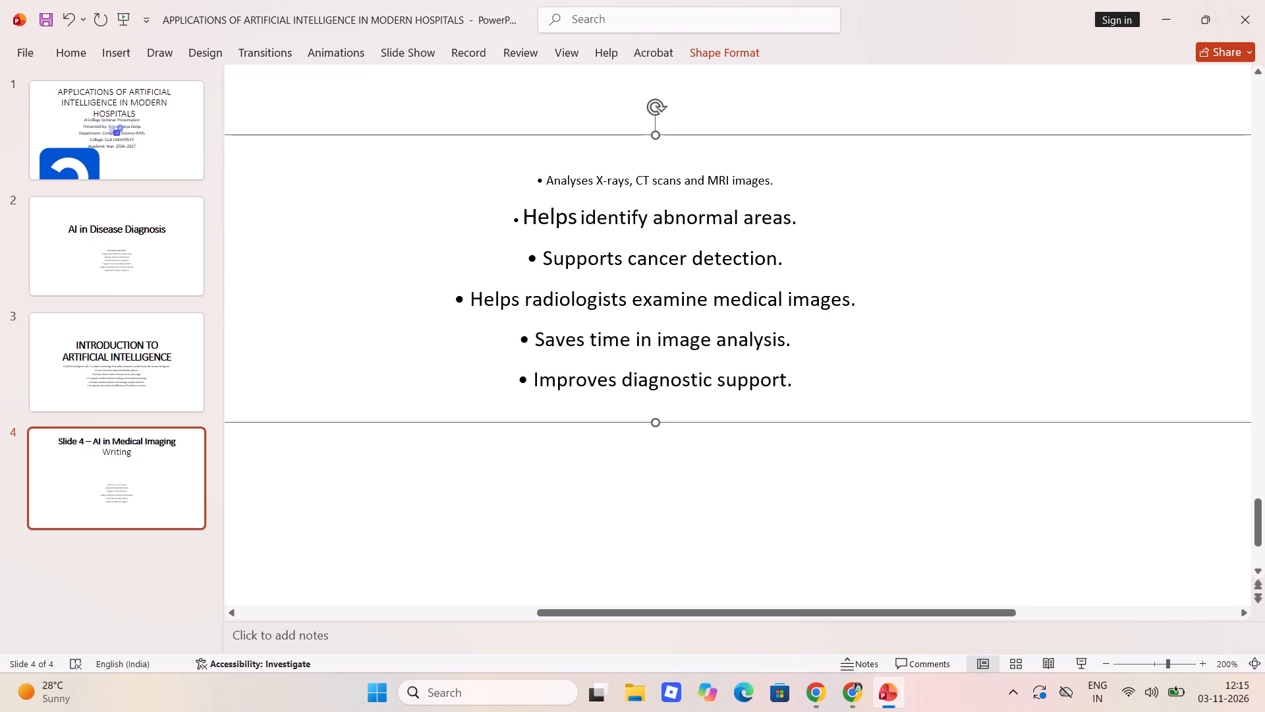
Delete the "Analyses X-rays, CT scans and MRI images." bullet, including its bullet mark, from slide 4's subtitle.
left_click(546, 173)
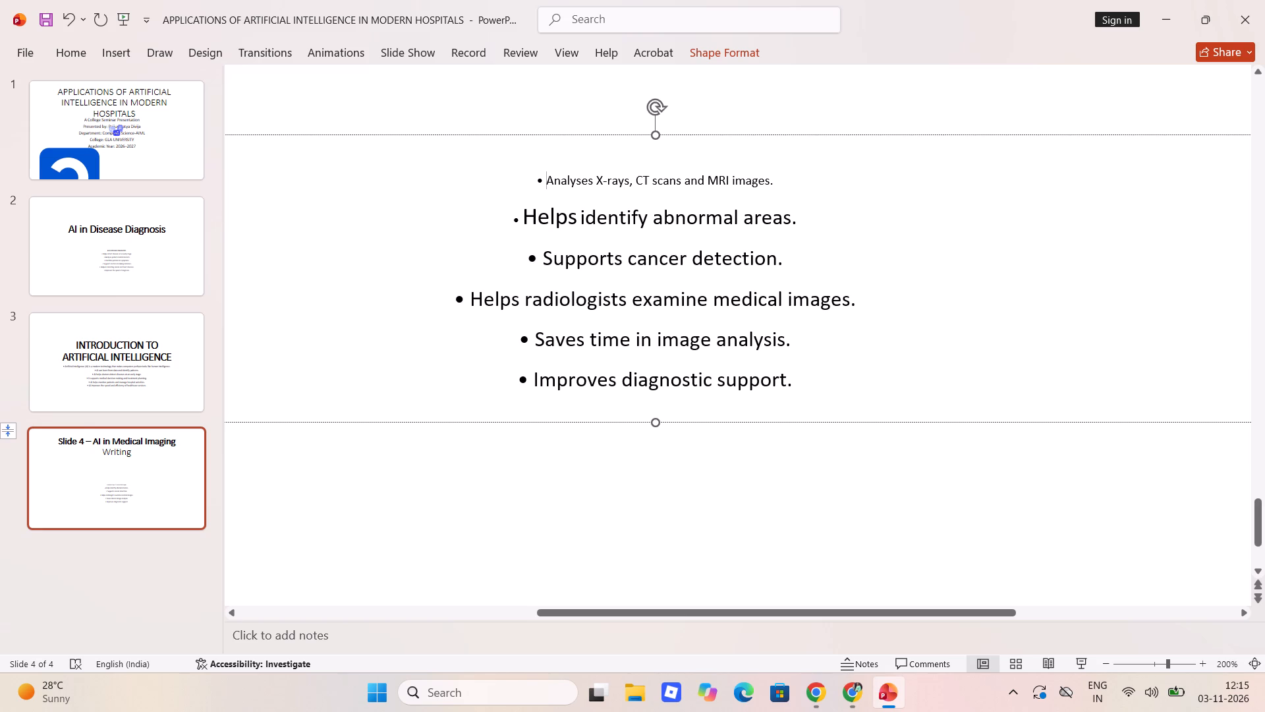
left_click(778, 178)
key("BackSpace")
key("BackSpace")
key("BackSpace")
key("BackSpace")
key("BackSpace")
key("BackSpace")
key("BackSpace")
key("BackSpace")
key("BackSpace")
key("BackSpace")
key("BackSpace")
key("BackSpace")
key("BackSpace")
key("BackSpace")
key("BackSpace")
key("BackSpace")
key("BackSpace")
key("BackSpace")
key("BackSpace")
key("BackSpace")
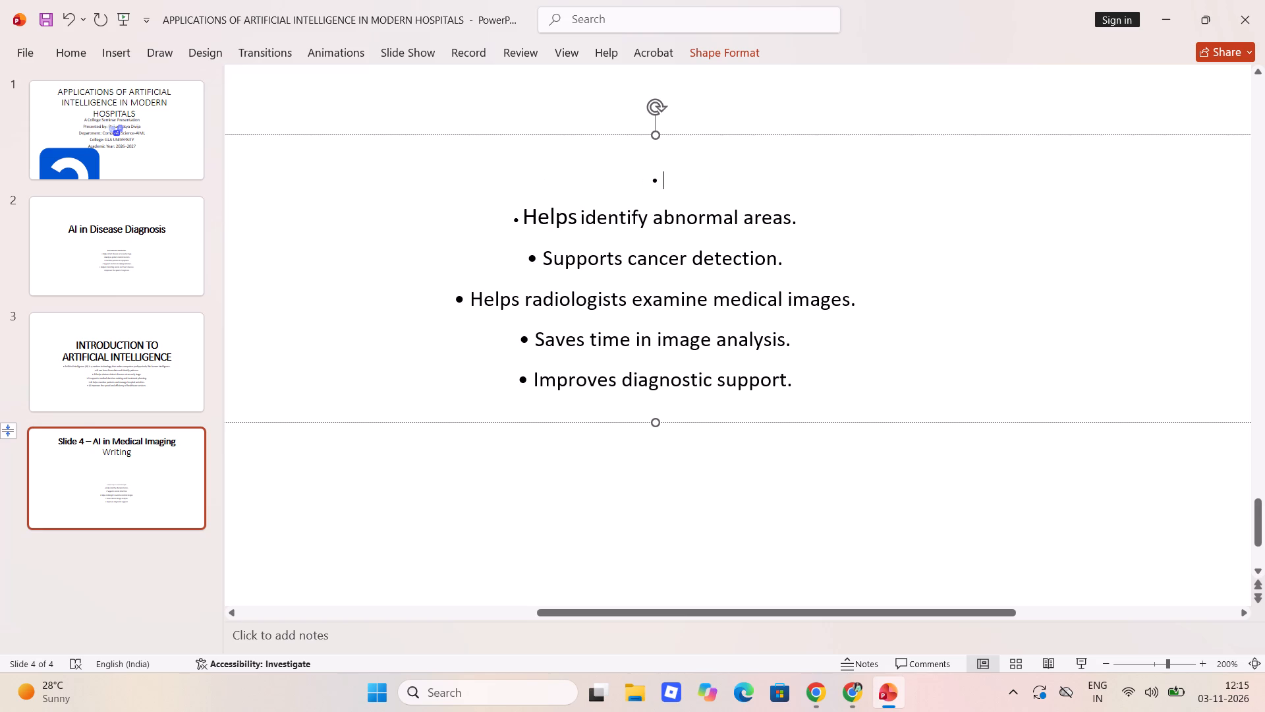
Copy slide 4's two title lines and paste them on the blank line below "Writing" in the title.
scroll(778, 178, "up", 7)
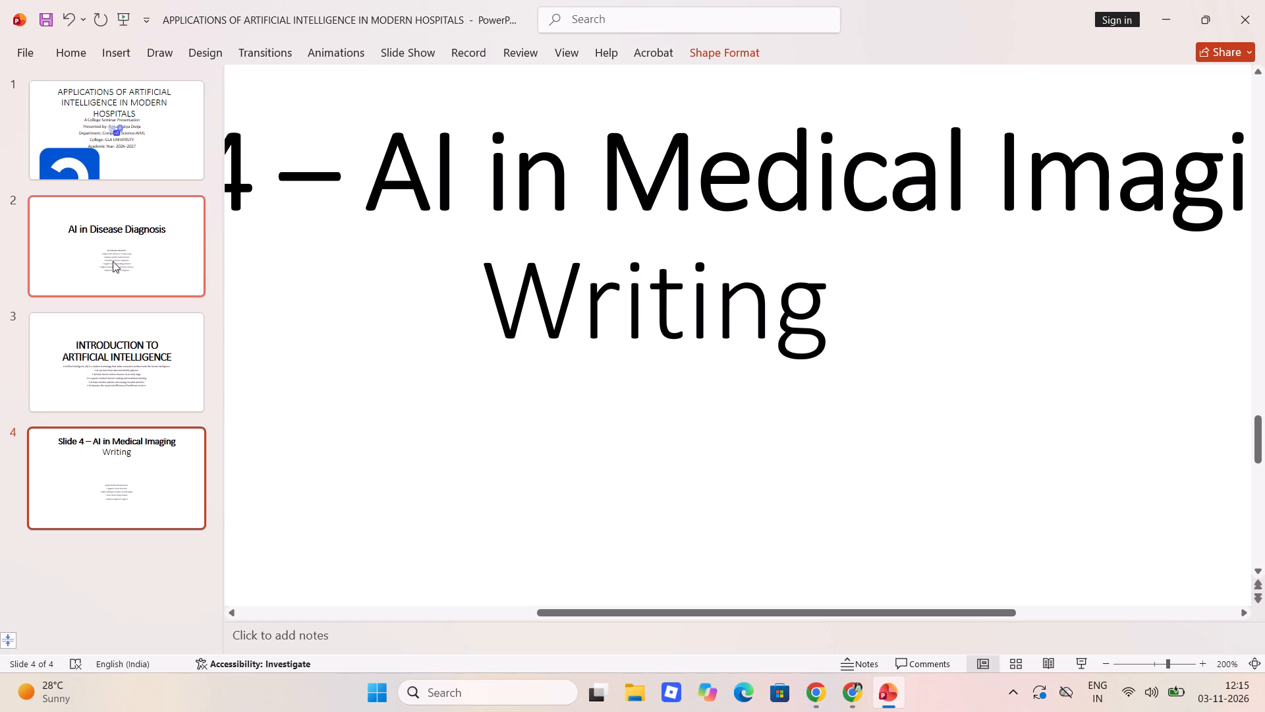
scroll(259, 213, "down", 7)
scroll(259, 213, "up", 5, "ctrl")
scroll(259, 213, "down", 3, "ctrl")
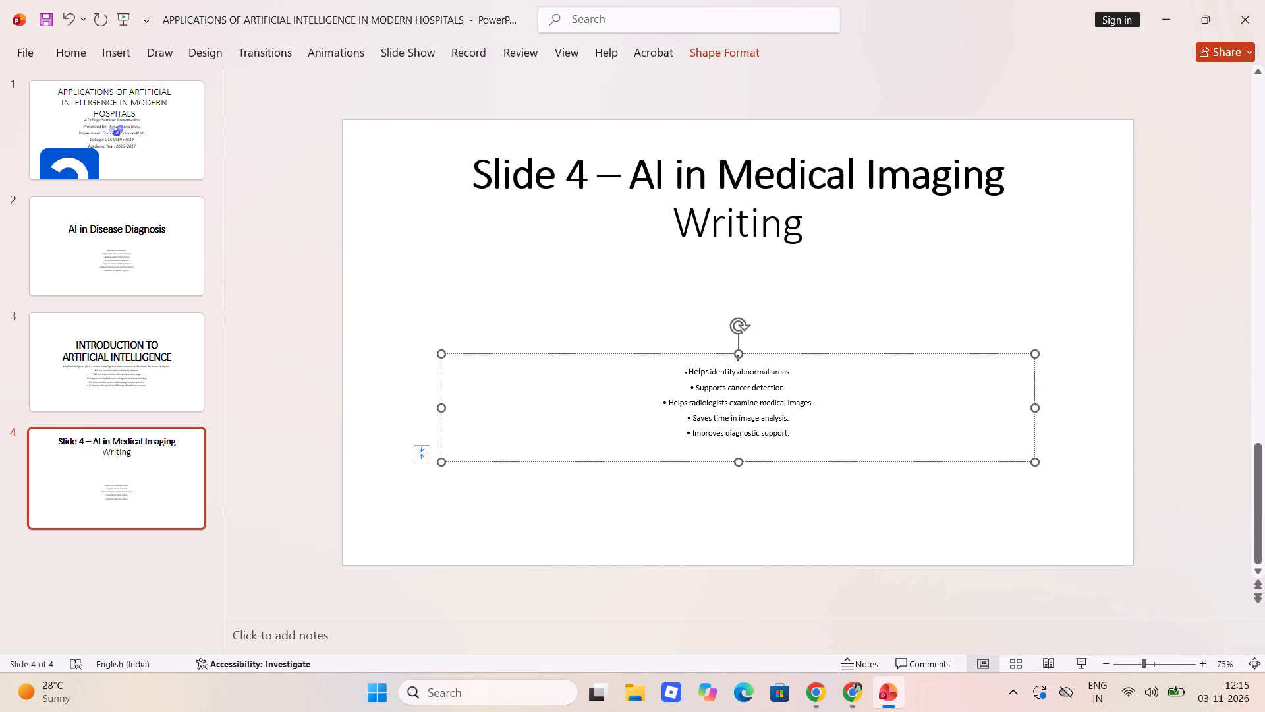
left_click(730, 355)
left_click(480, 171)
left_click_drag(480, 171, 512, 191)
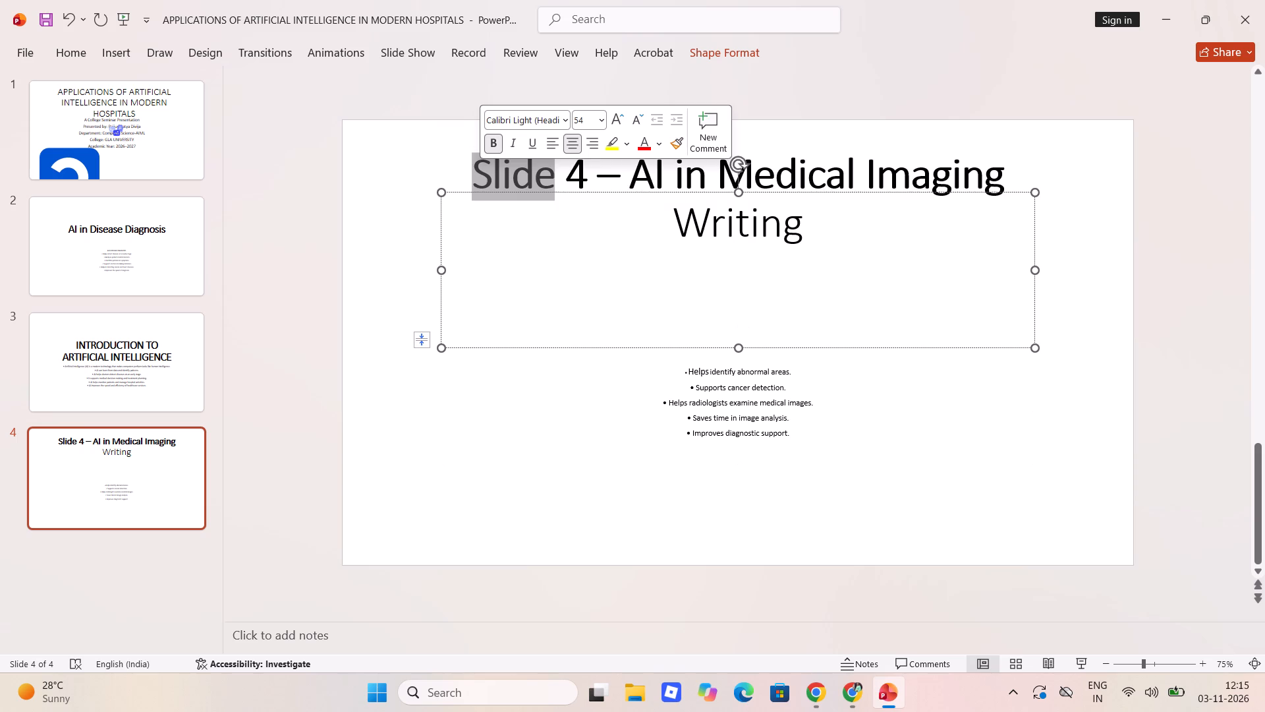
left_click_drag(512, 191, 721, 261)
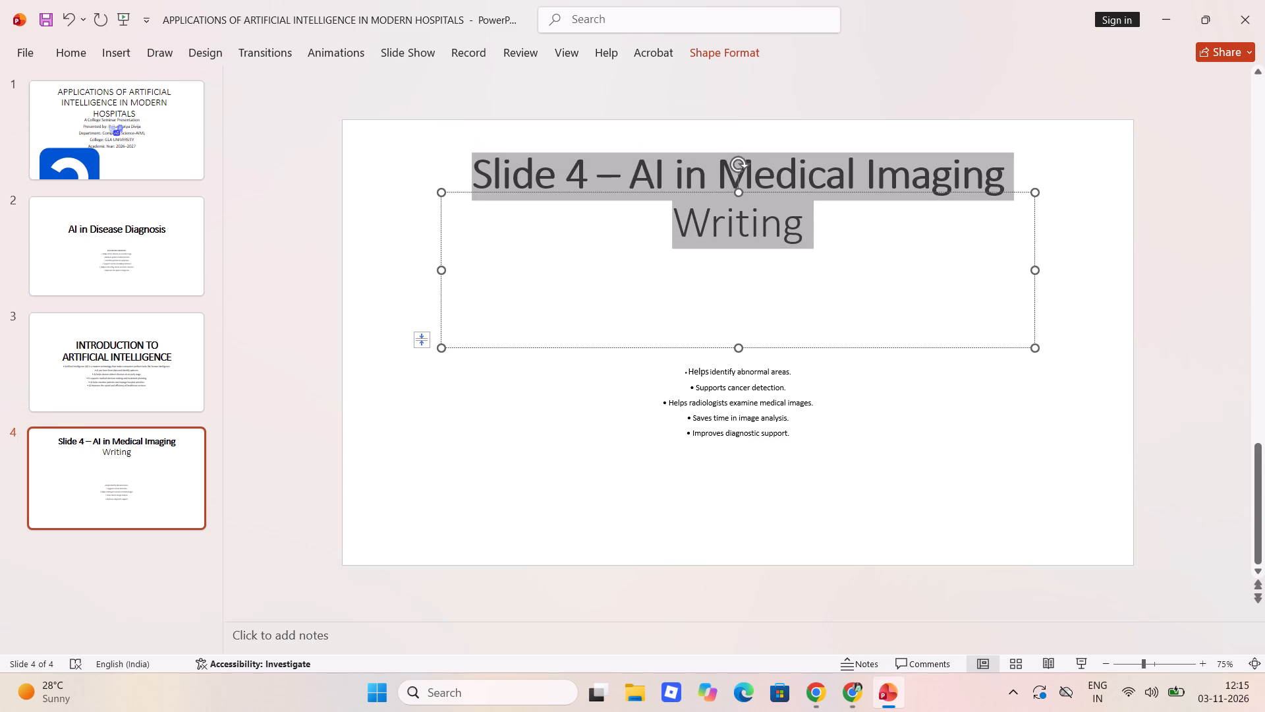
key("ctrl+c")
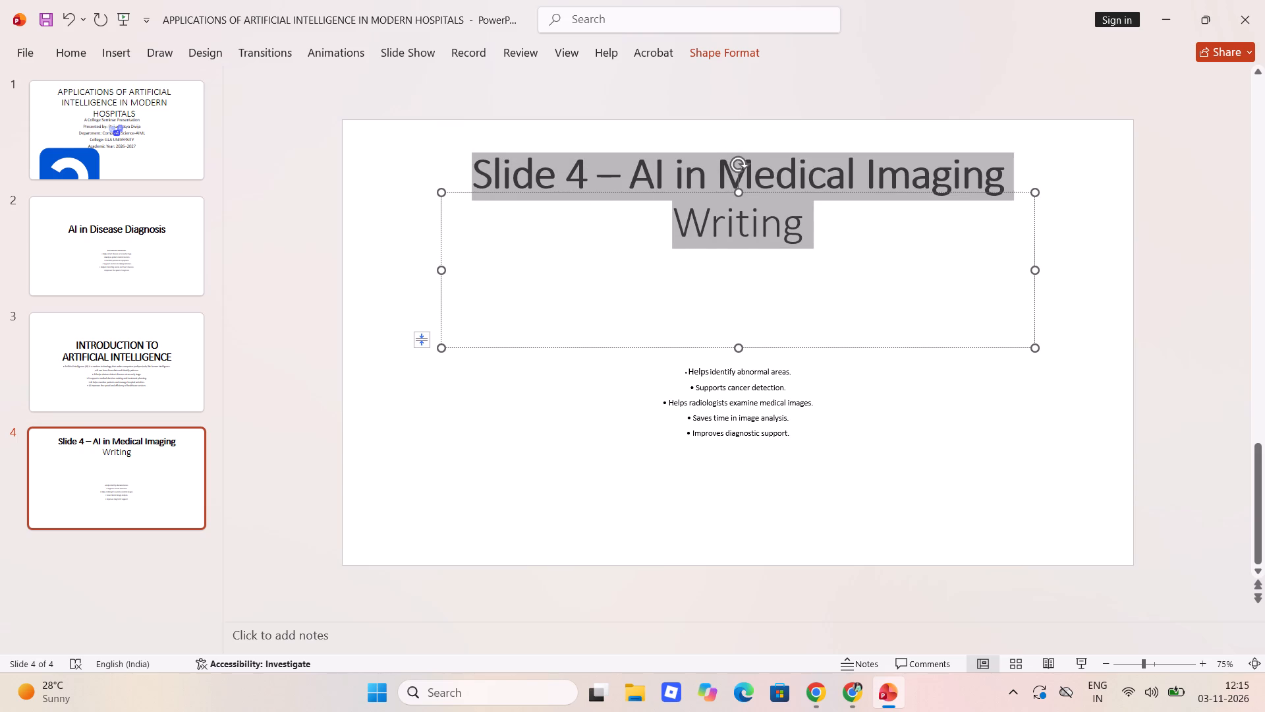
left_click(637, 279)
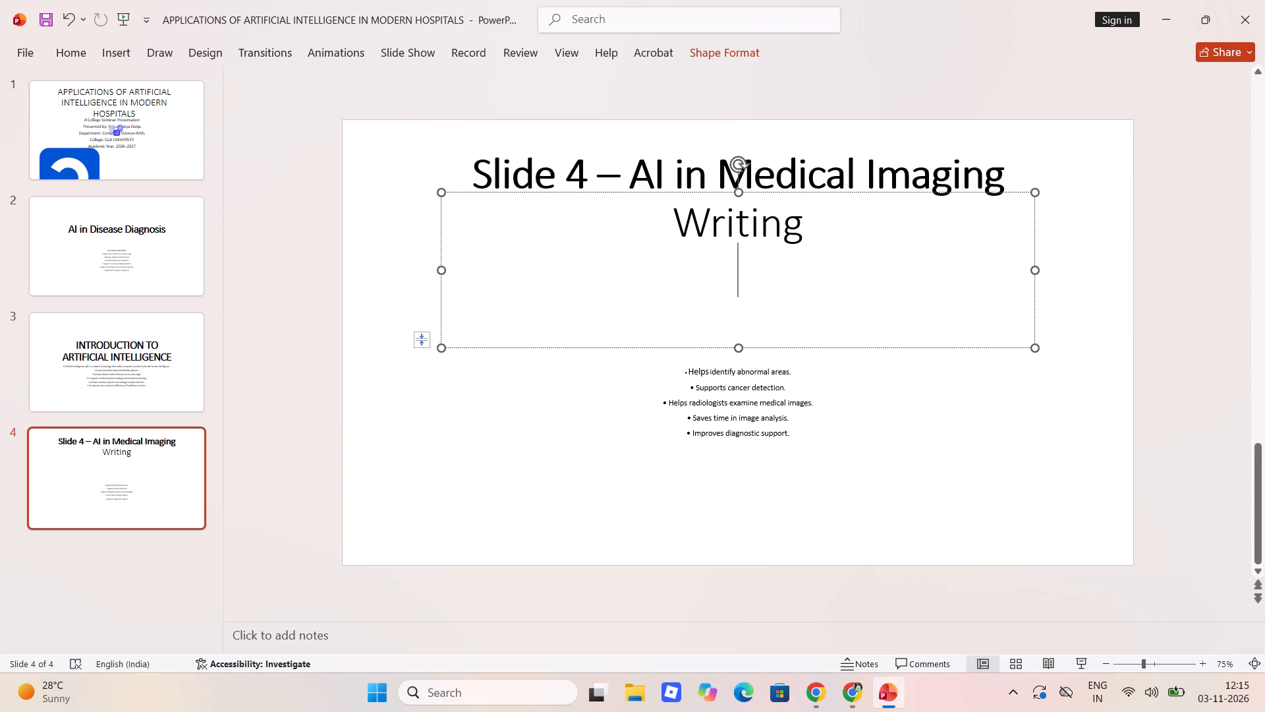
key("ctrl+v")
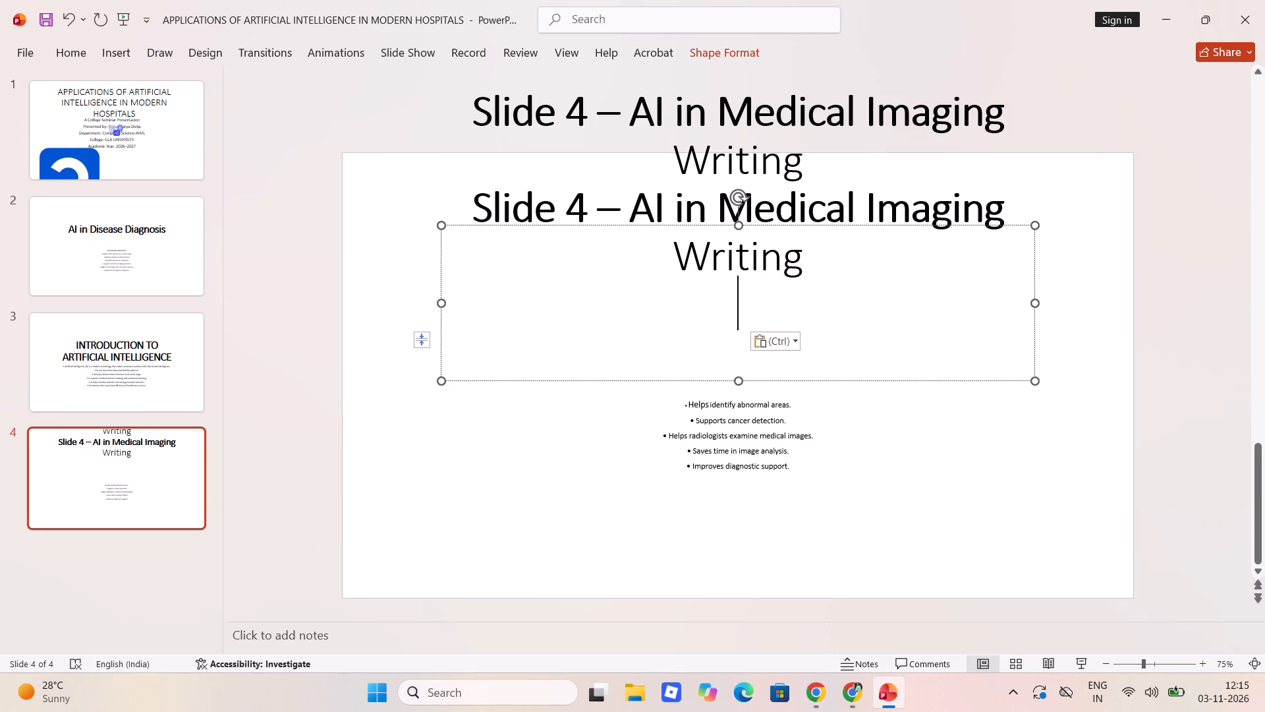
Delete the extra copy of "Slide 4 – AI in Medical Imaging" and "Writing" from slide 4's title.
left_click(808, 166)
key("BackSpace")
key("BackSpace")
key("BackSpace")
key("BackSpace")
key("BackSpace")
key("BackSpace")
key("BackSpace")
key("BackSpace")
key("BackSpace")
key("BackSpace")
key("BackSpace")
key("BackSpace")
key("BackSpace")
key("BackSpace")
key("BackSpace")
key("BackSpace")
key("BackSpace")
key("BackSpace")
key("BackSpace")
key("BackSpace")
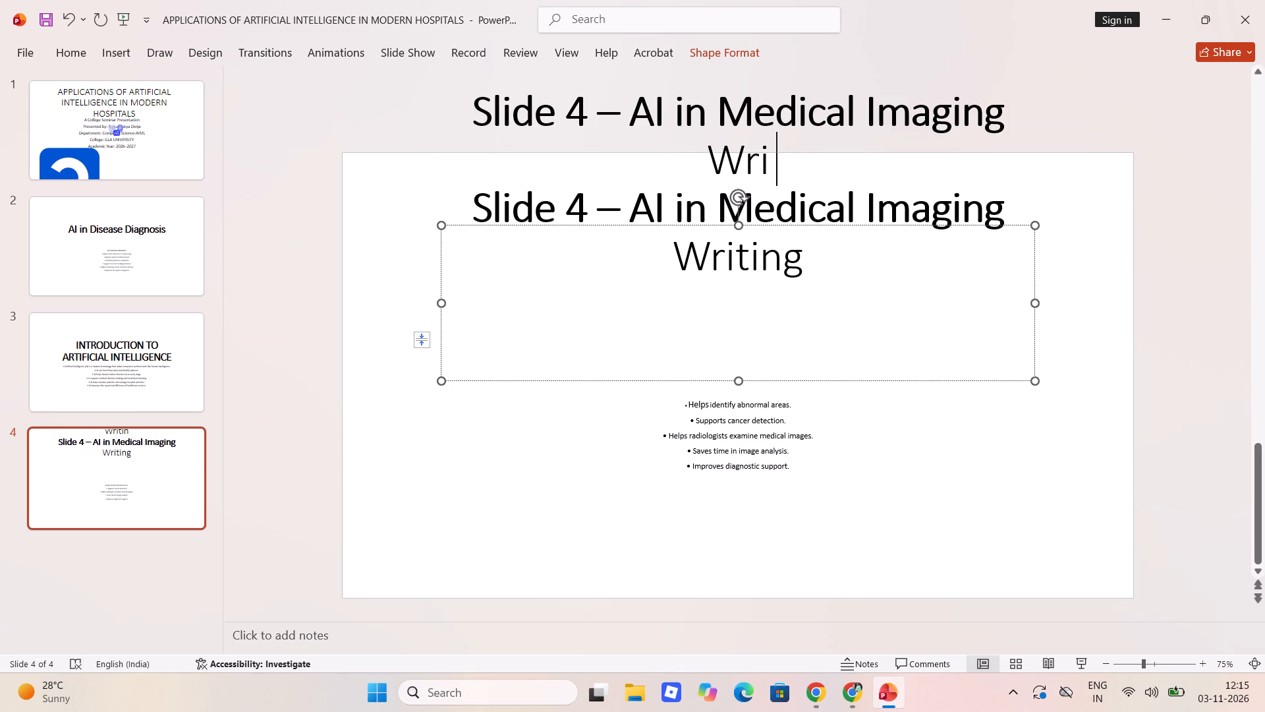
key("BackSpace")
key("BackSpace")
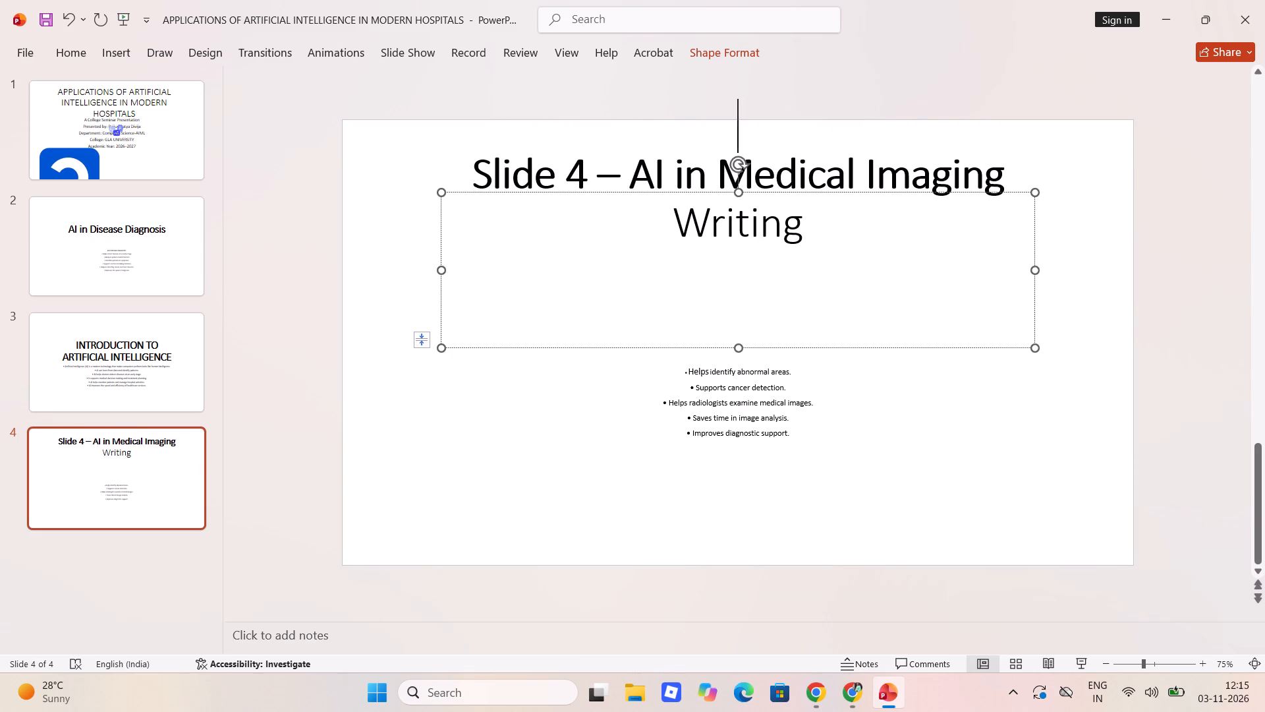
Remove the "Writing" line from slide 4's title so that it reads only "Slide 4 – AI in Medical Imaging".
left_click(860, 241)
key("BackSpace")
key("BackSpace")
key("BackSpace")
key("BackSpace")
key("BackSpace")
key("BackSpace")
key("BackSpace")
key("BackSpace")
key("BackSpace")
key("BackSpace")
key("BackSpace")
key("BackSpace")
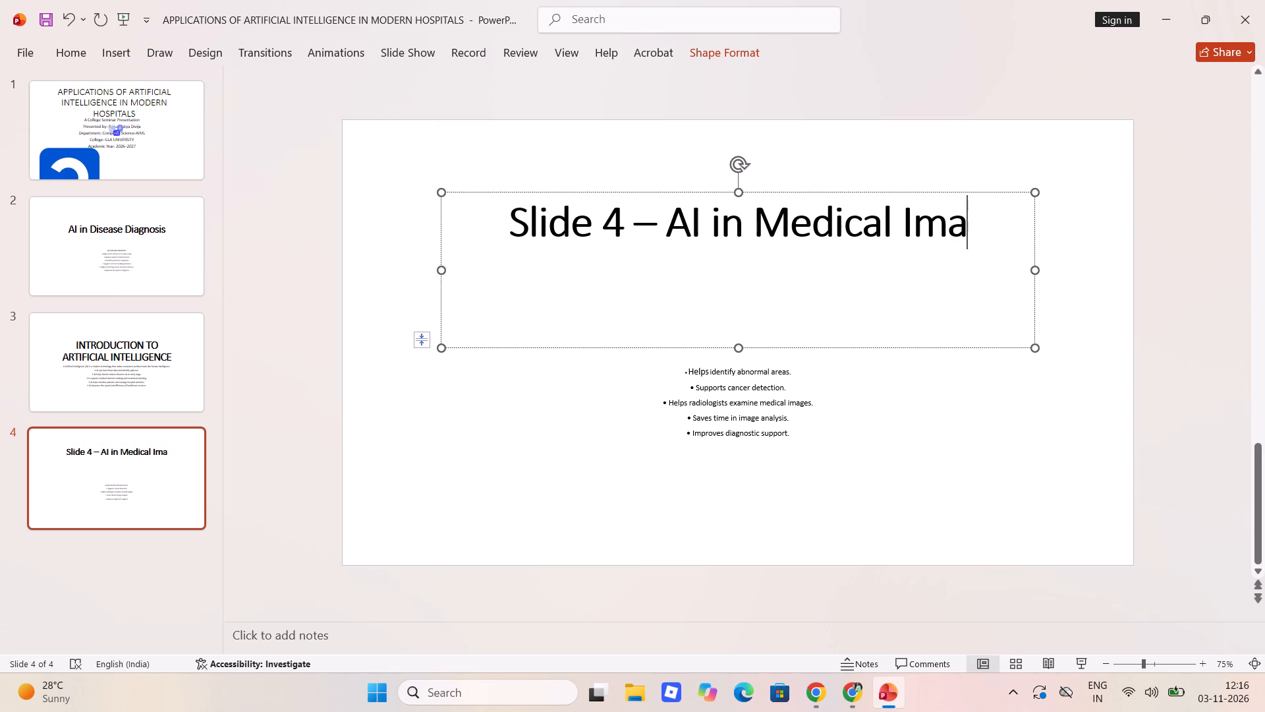
left_click(819, 711)
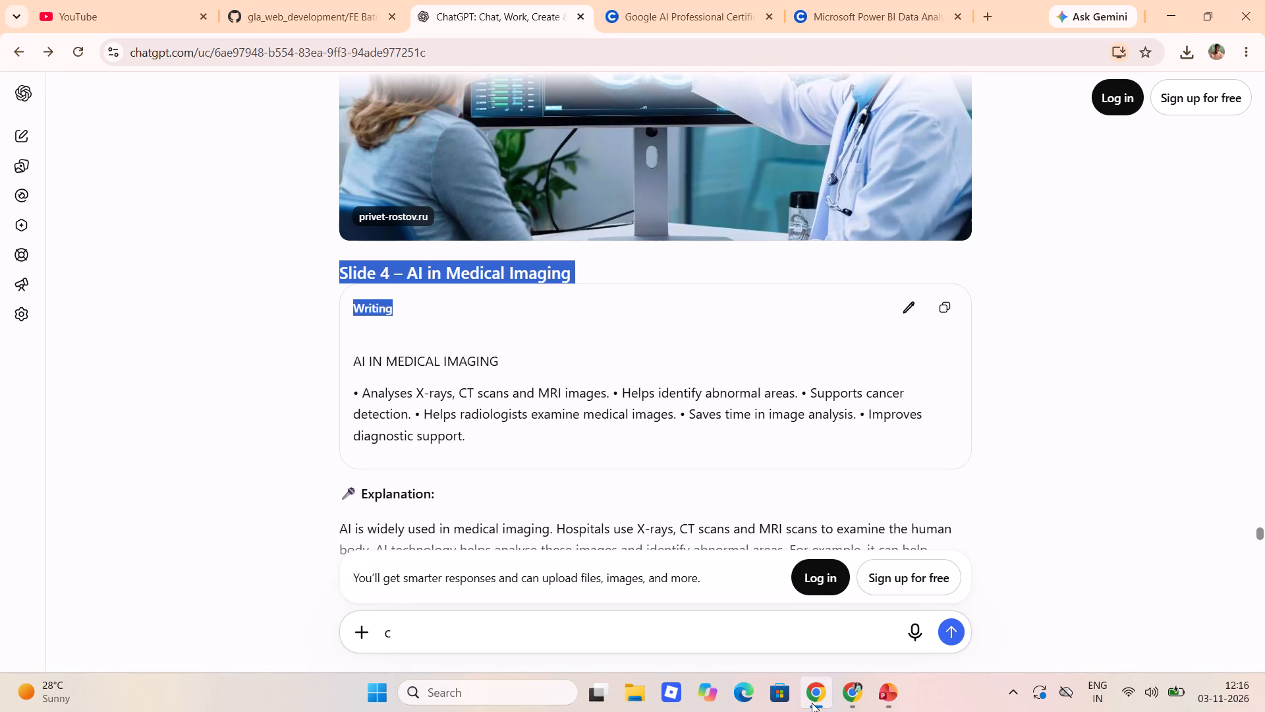
left_click(891, 693)
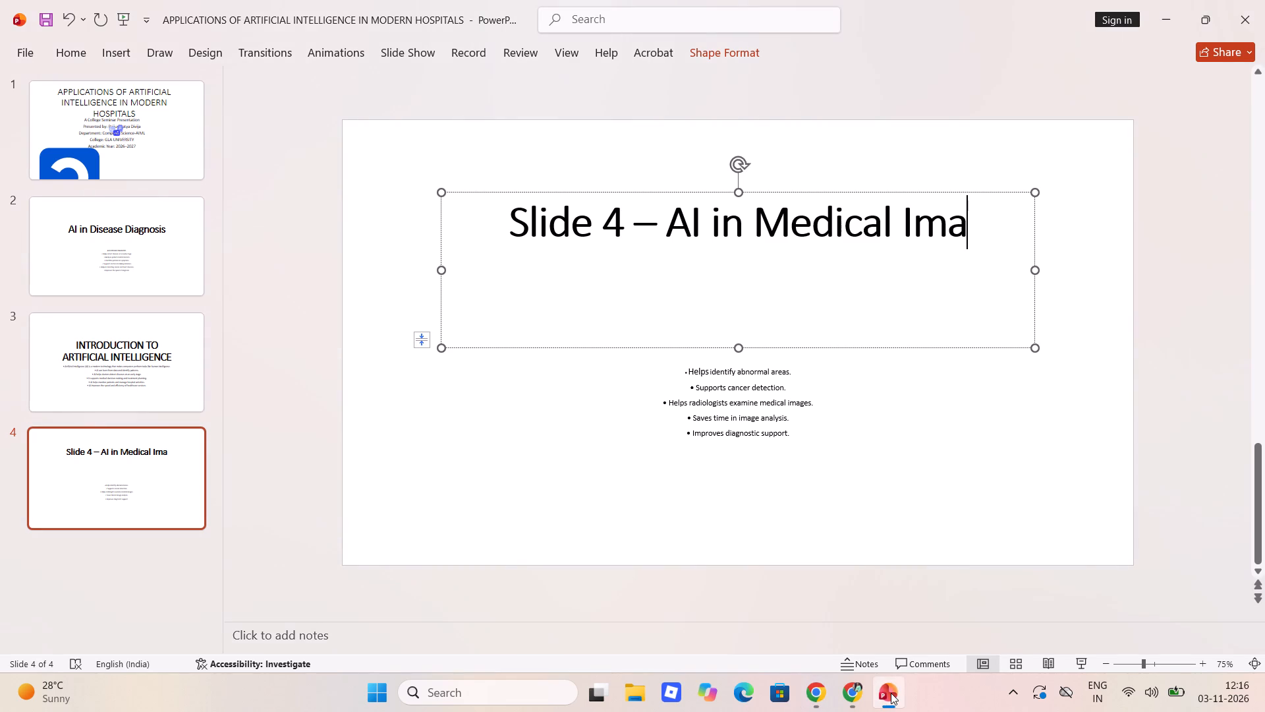
type("gi")
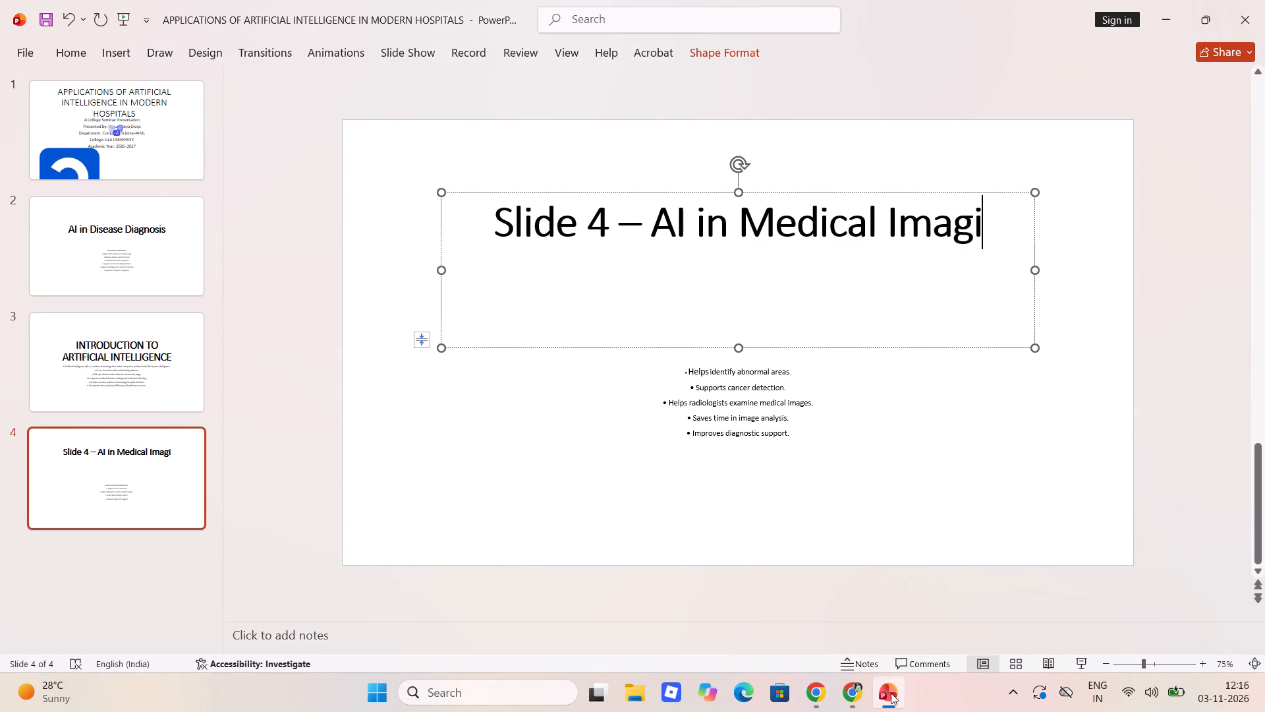
type("ng")
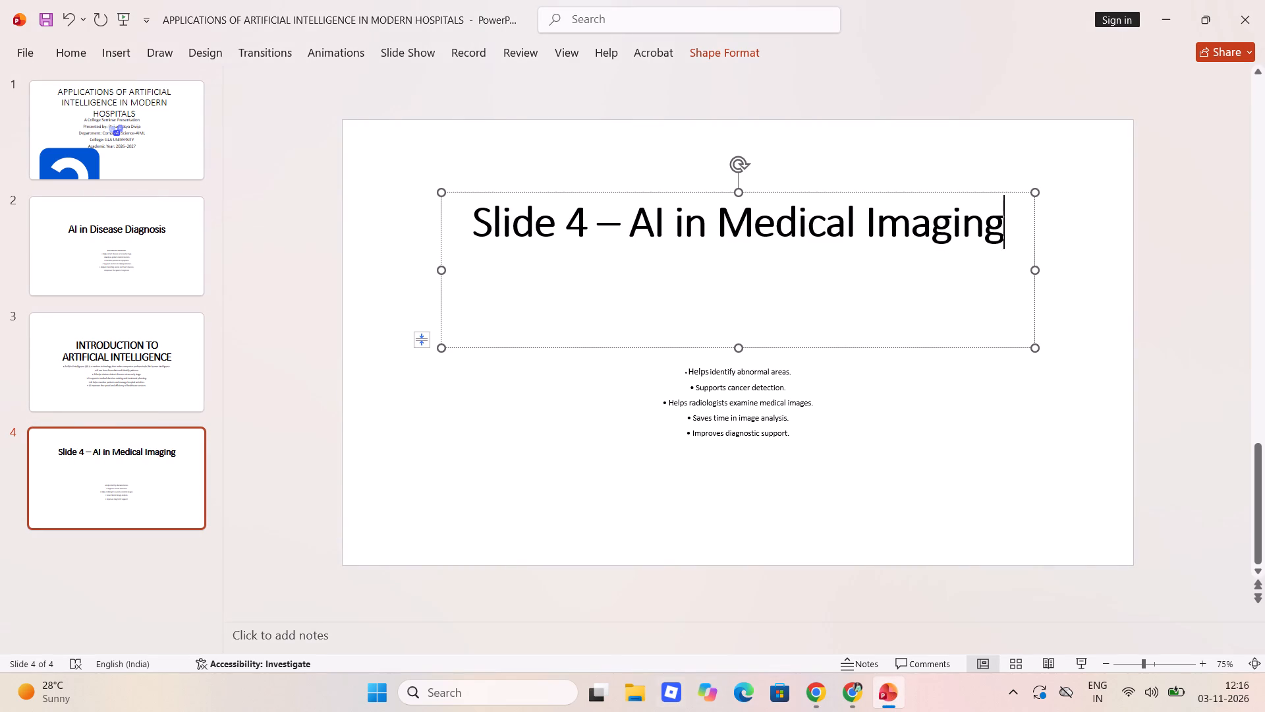
Set the font size of slide 4's title to 54.
left_click(477, 208)
left_click_drag(477, 208, 1039, 229)
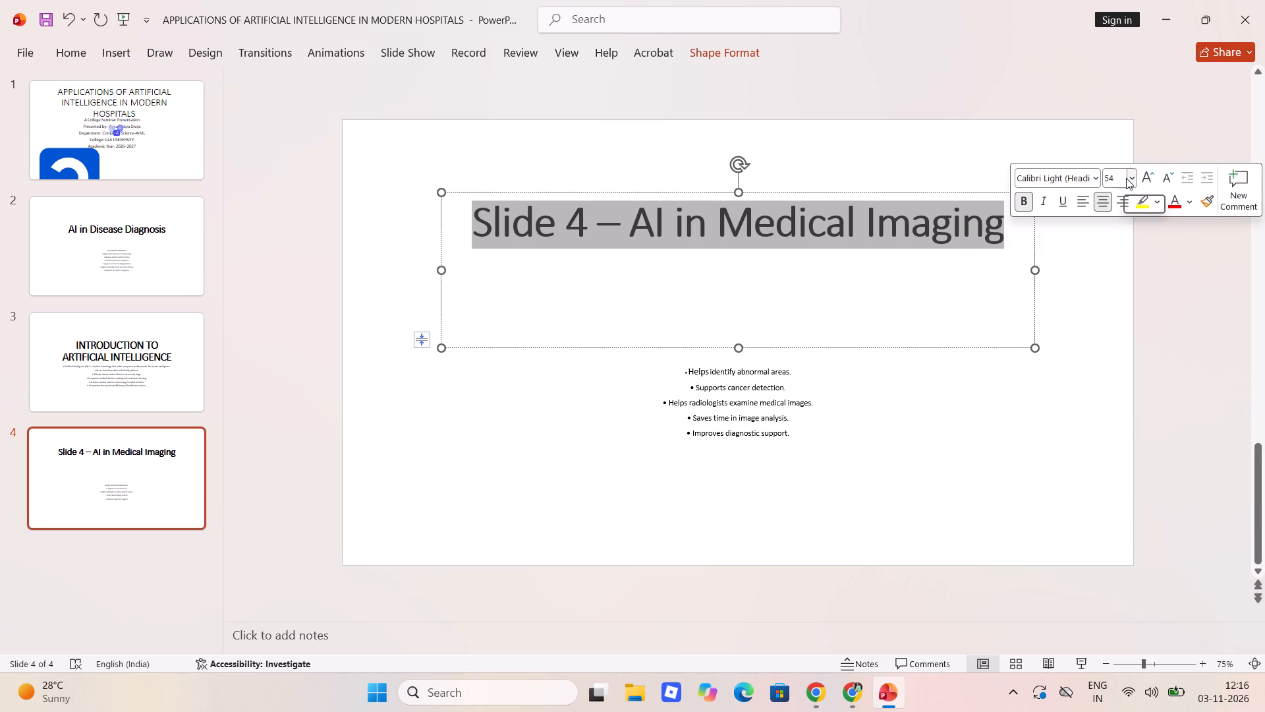
left_click(1127, 178)
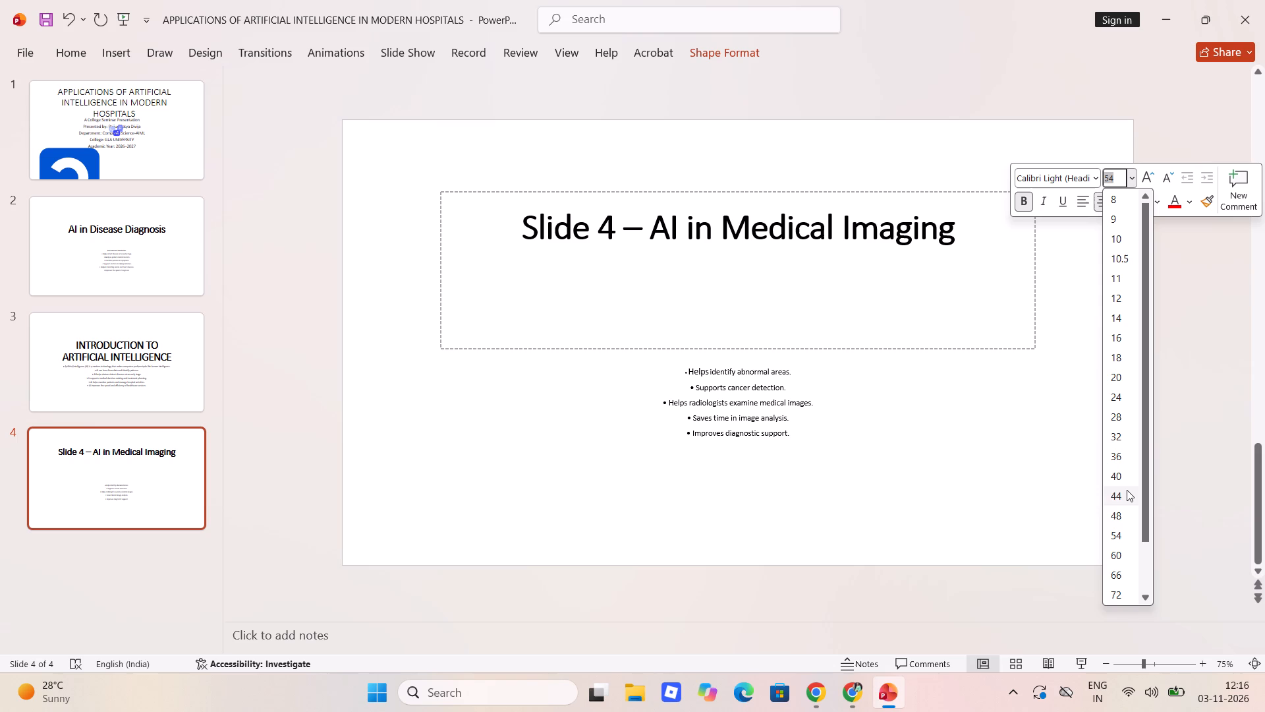
left_click(1126, 530)
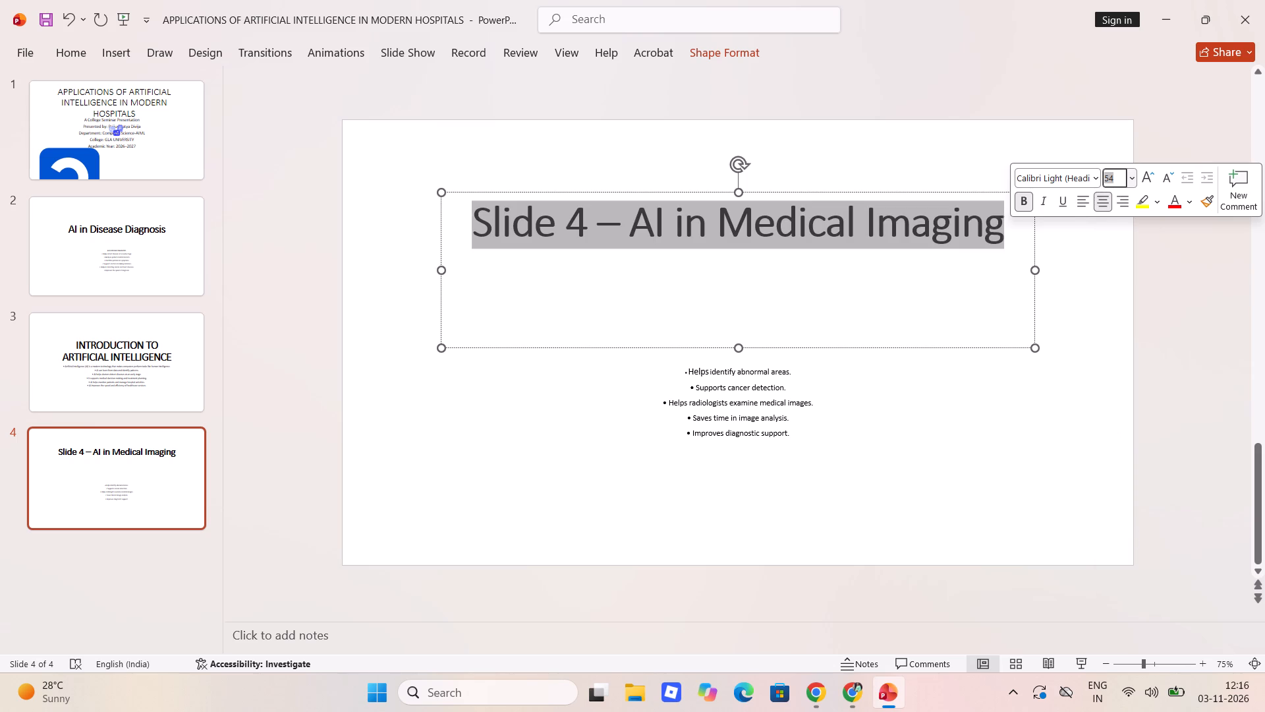
left_click(922, 407)
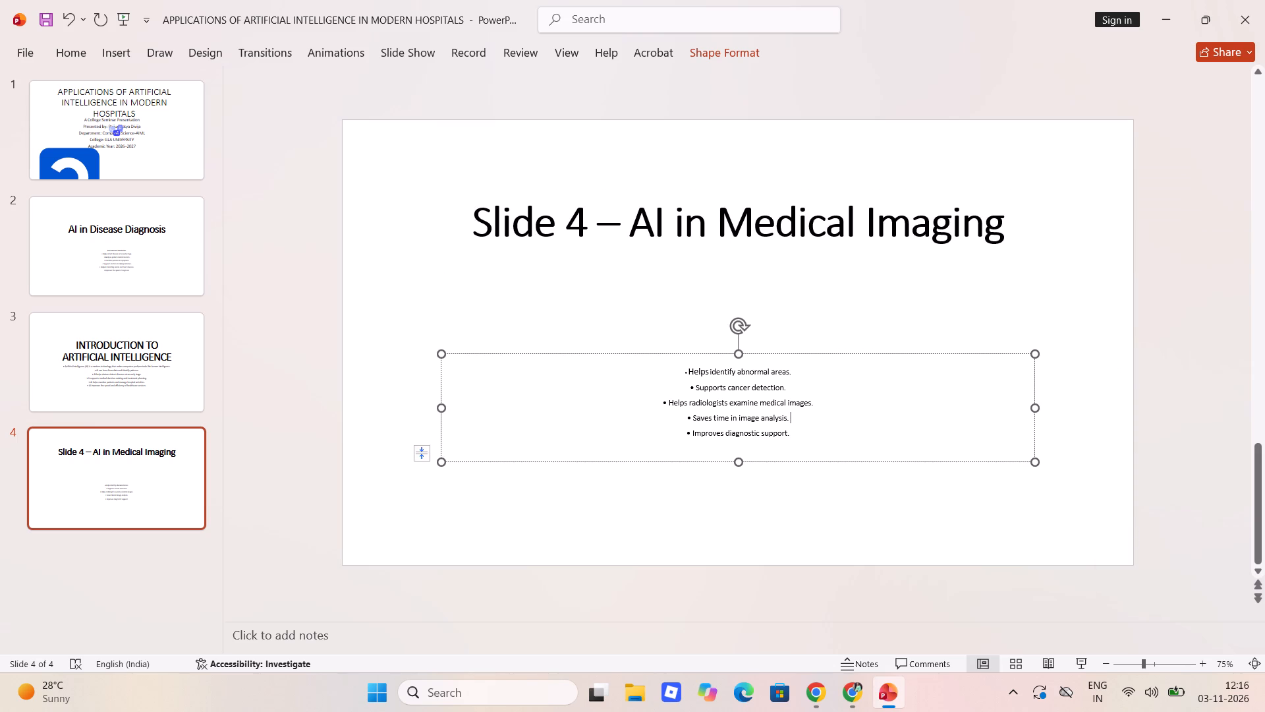
Enlarge slide 4's body text box upward so that its top edge sits just below the title.
left_click_drag(739, 355, 717, 301)
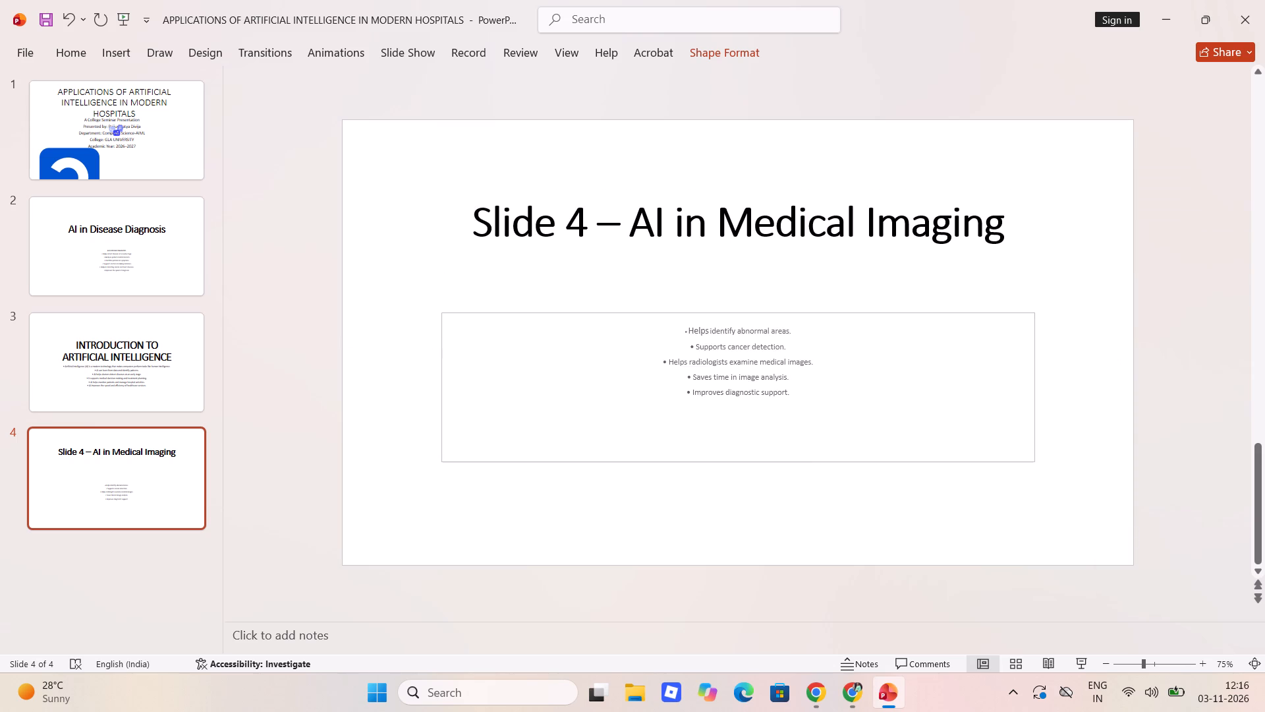
left_click_drag(717, 301, 702, 259)
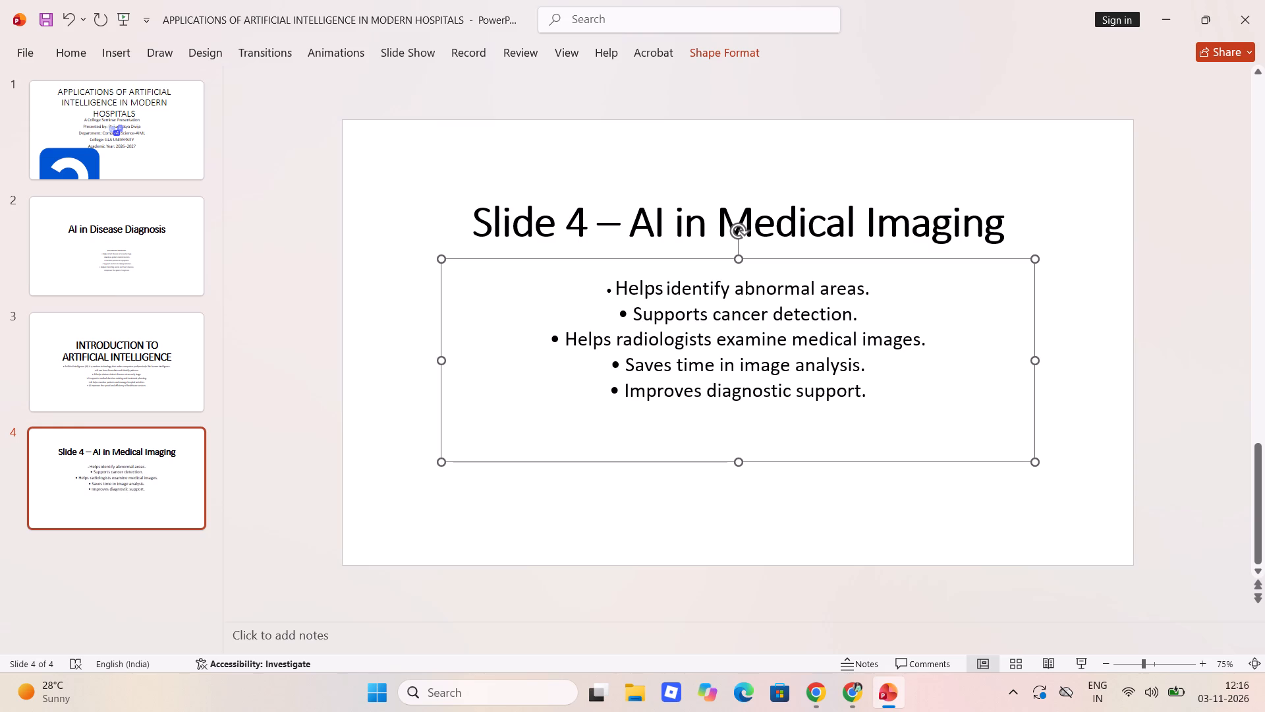
Add the note "slide4" to slide 4 and save the presentation.
left_click(271, 636)
type("slide4")
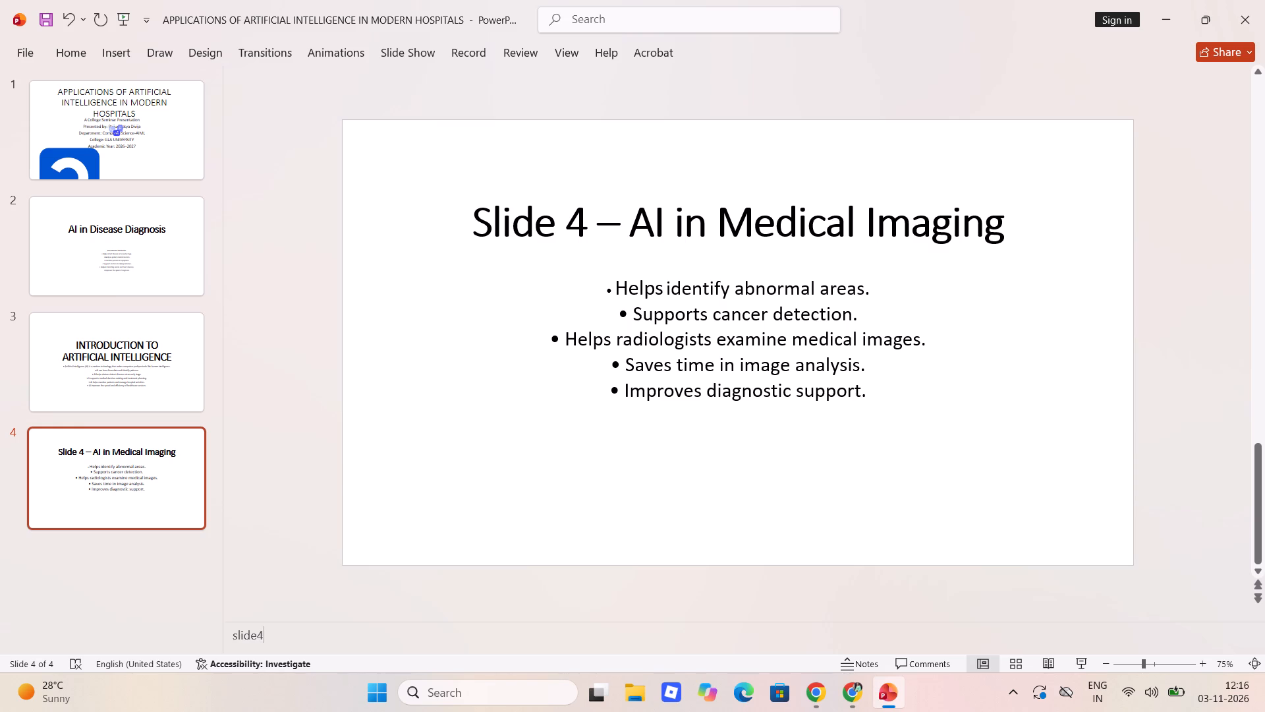
key("ctrl+s")
Add a new slide after slide 4.
left_click_drag(271, 636, 28, 379)
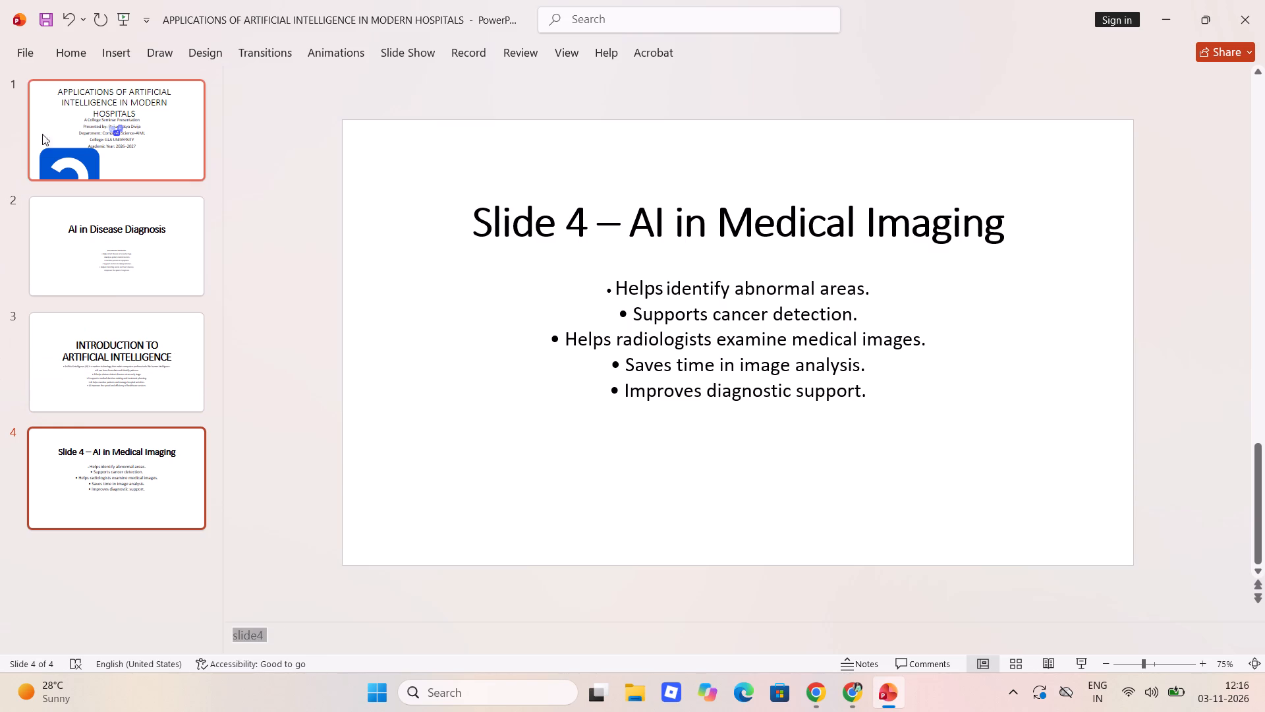
left_click(62, 49)
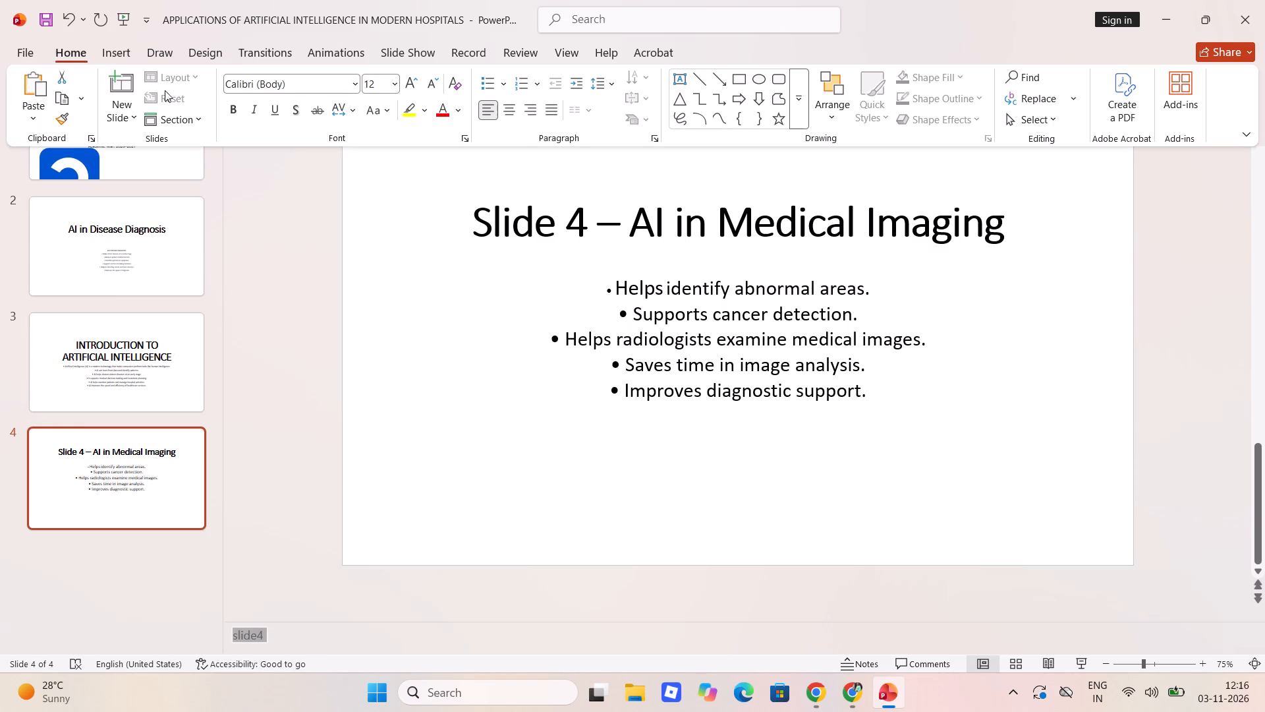
left_click(128, 95)
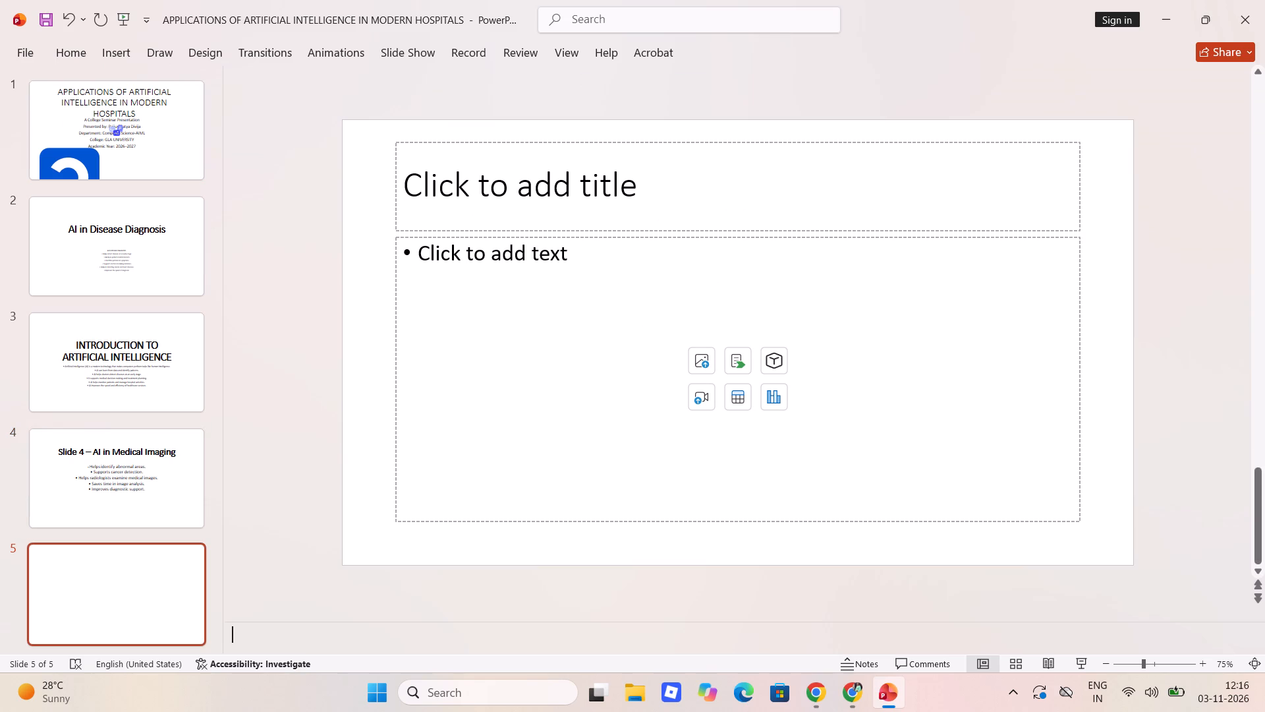
left_click(825, 708)
scroll(624, 380, "down", 1)
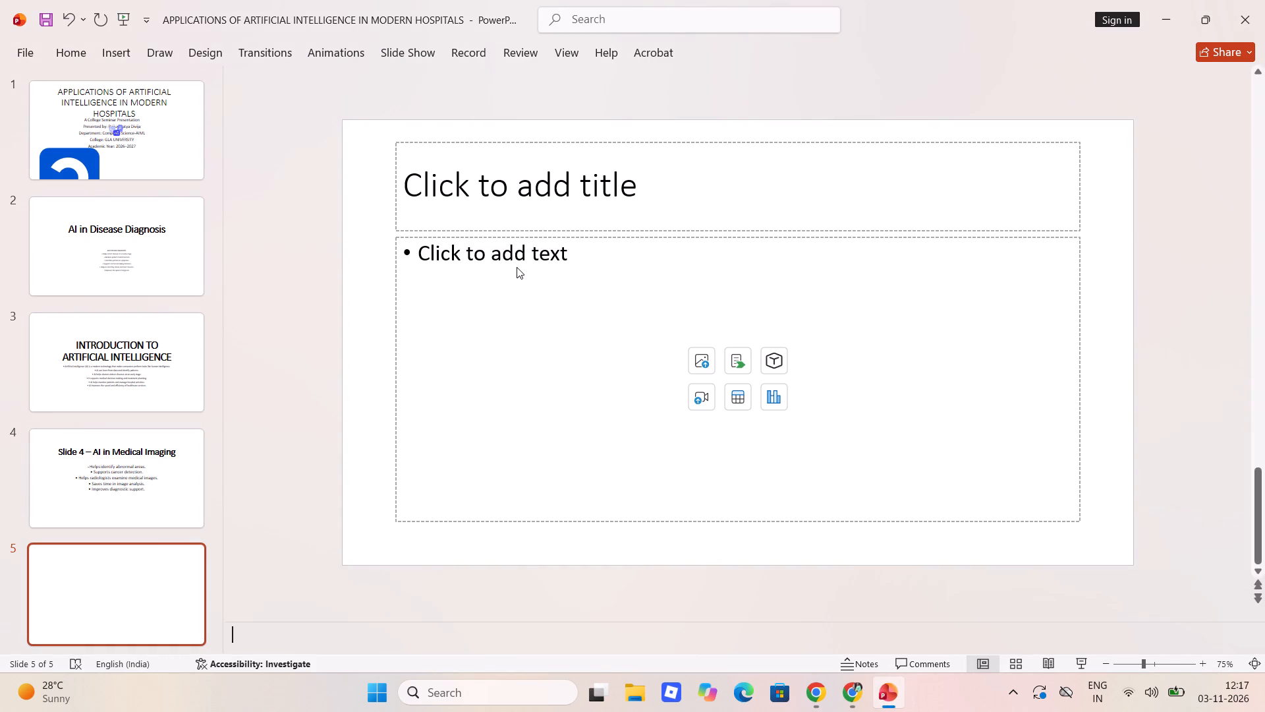
key("ctrl+v")
left_click(496, 264)
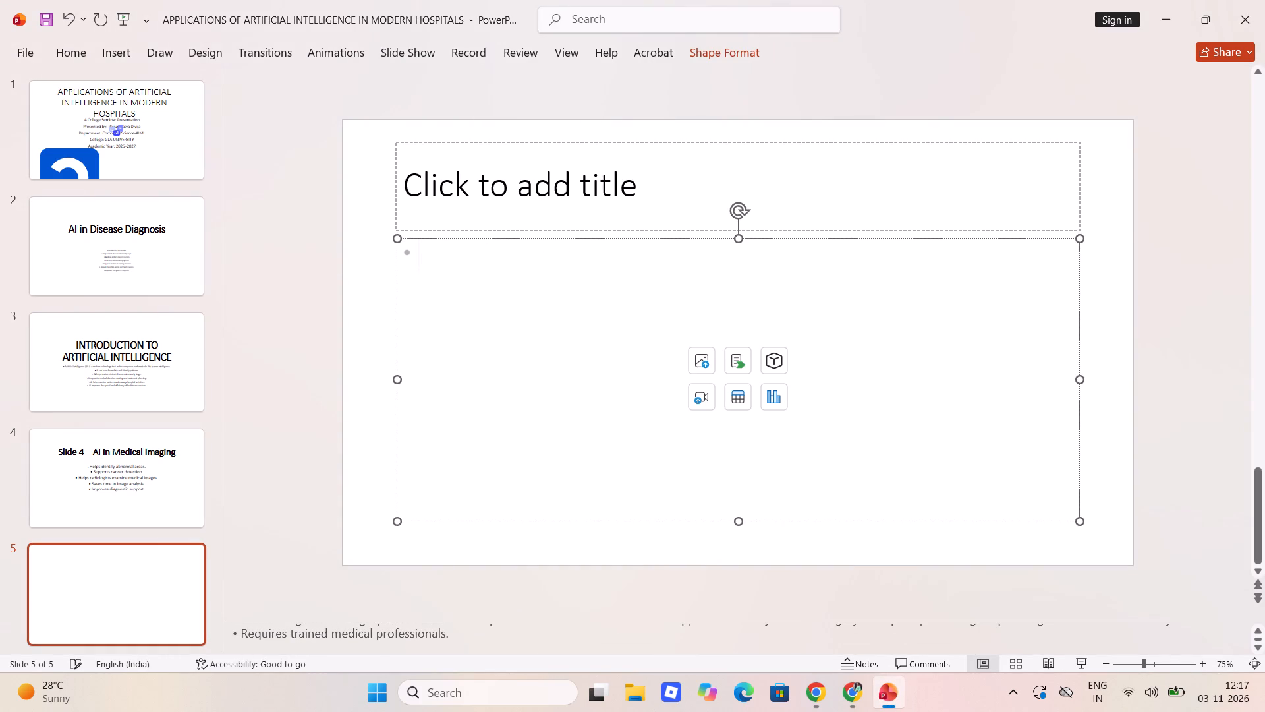
key("ctrl+v")
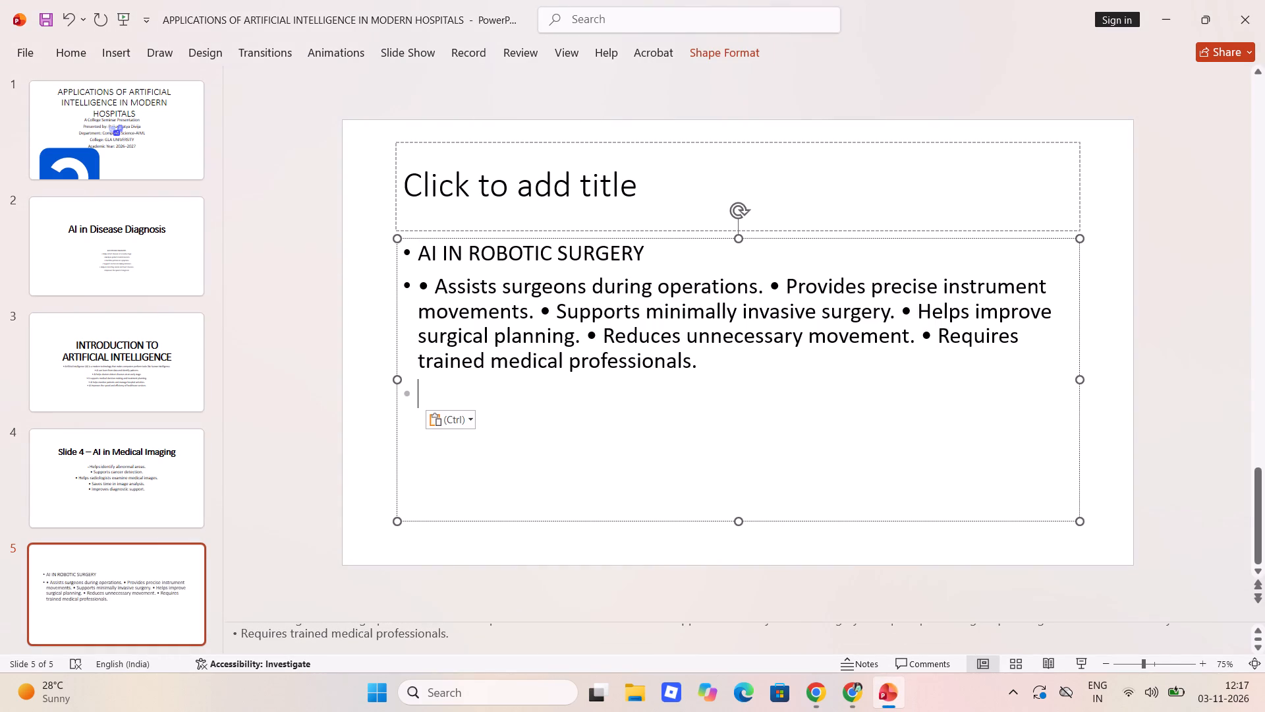
Split slide 5's body paragraph so that each of the six robotic surgery points starts on its own line.
left_click(762, 289)
key("Return")
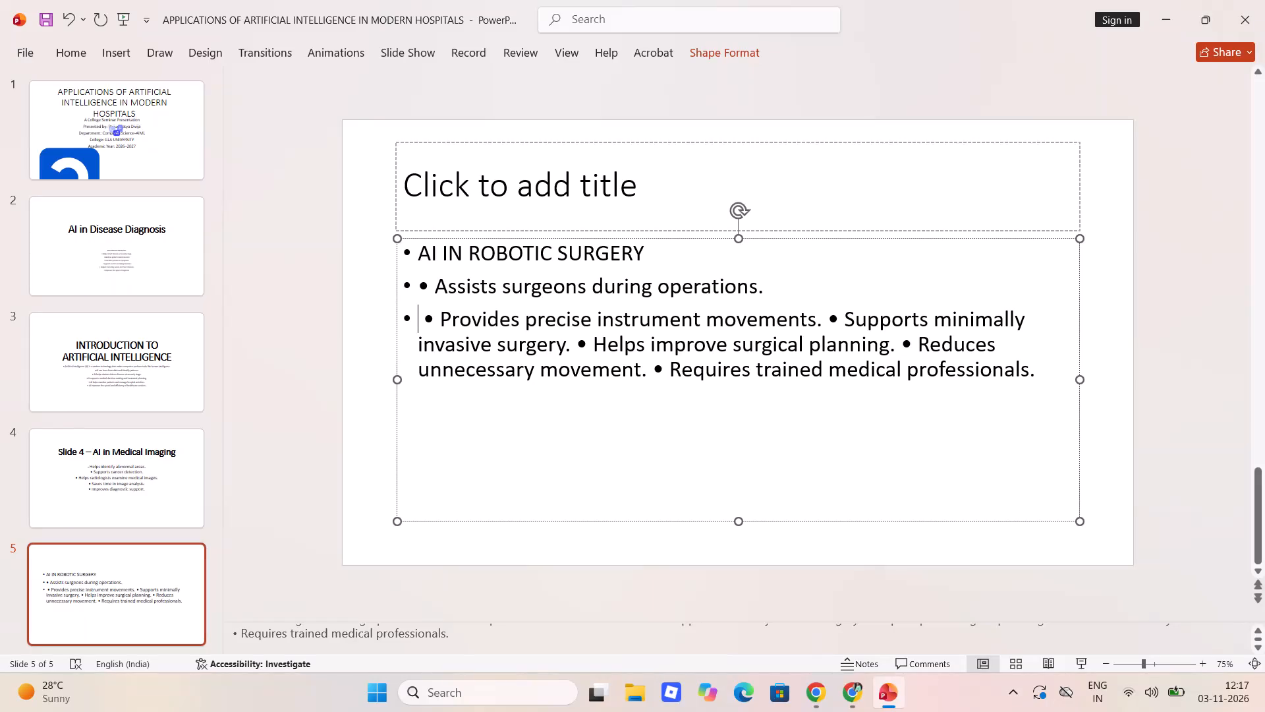
left_click(829, 322)
key("Return")
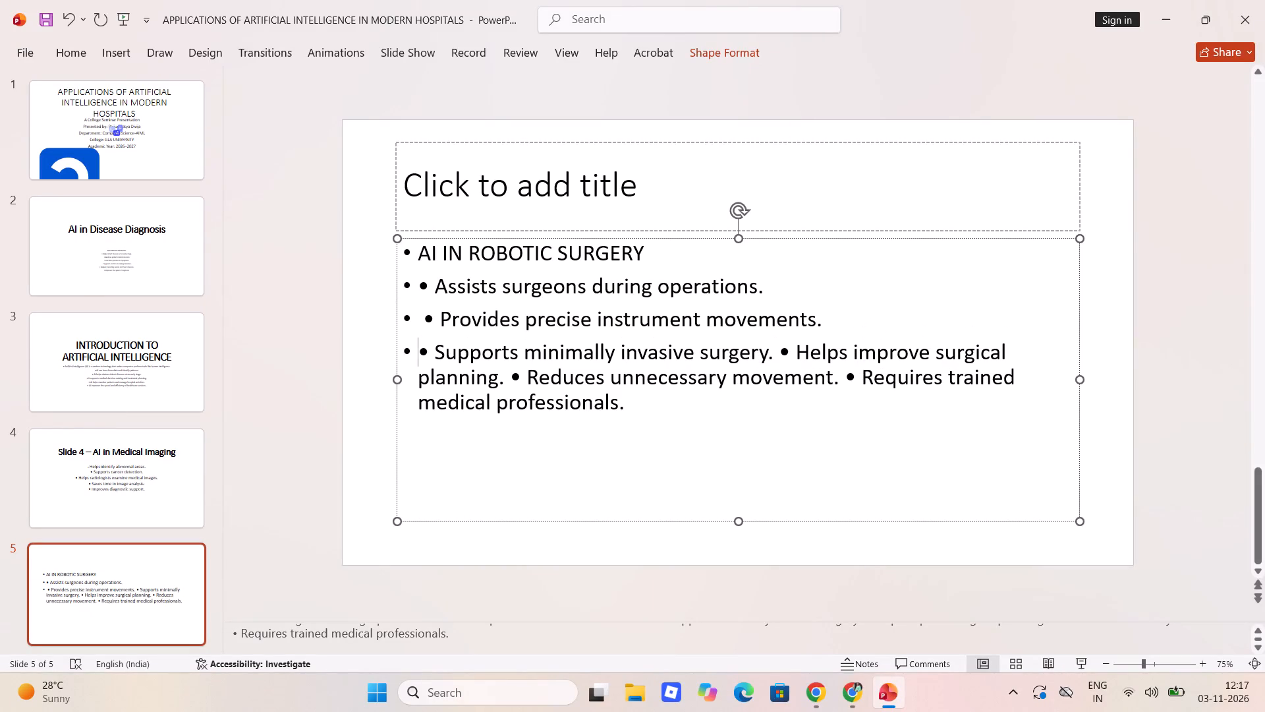
left_click(777, 359)
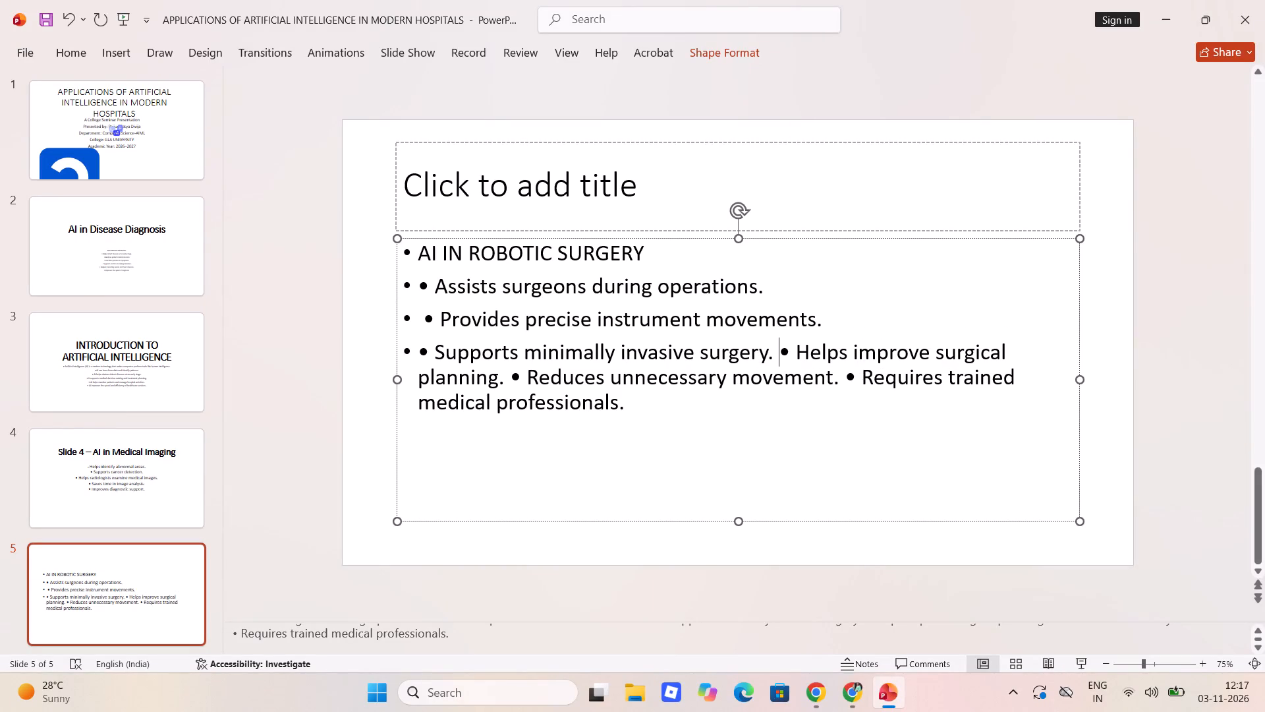
key("Return")
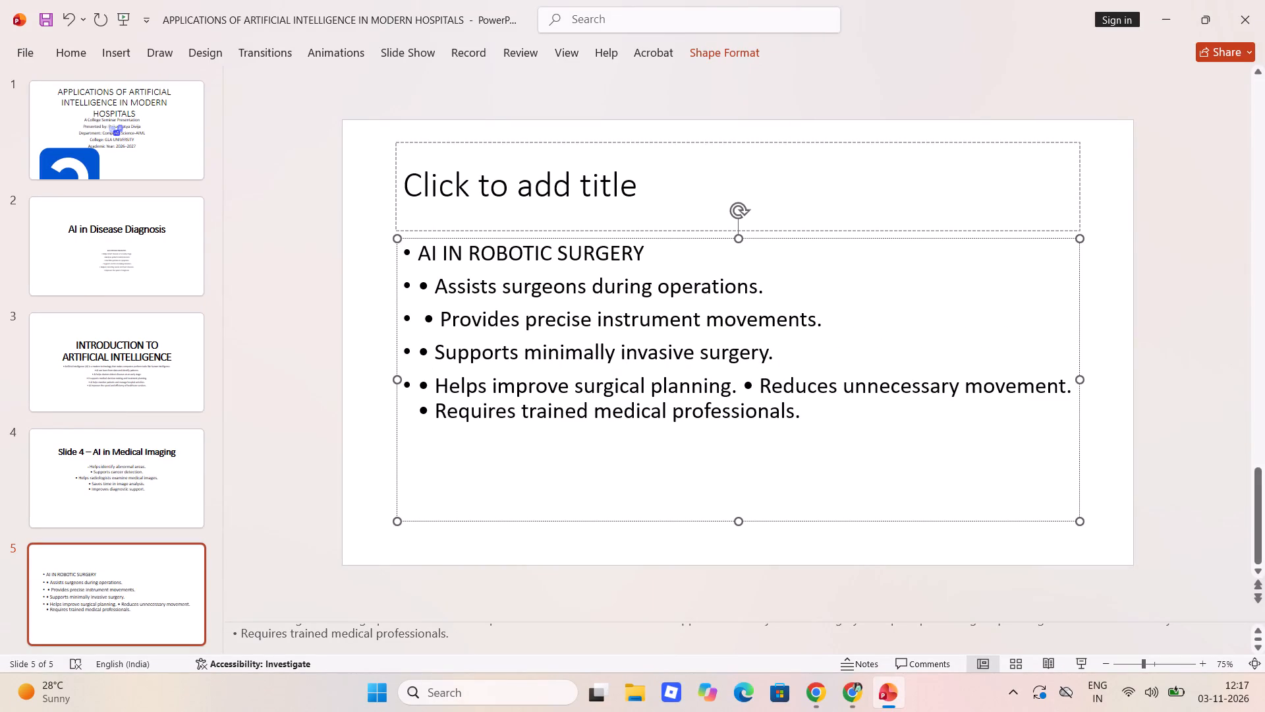
left_click(738, 392)
key("Return")
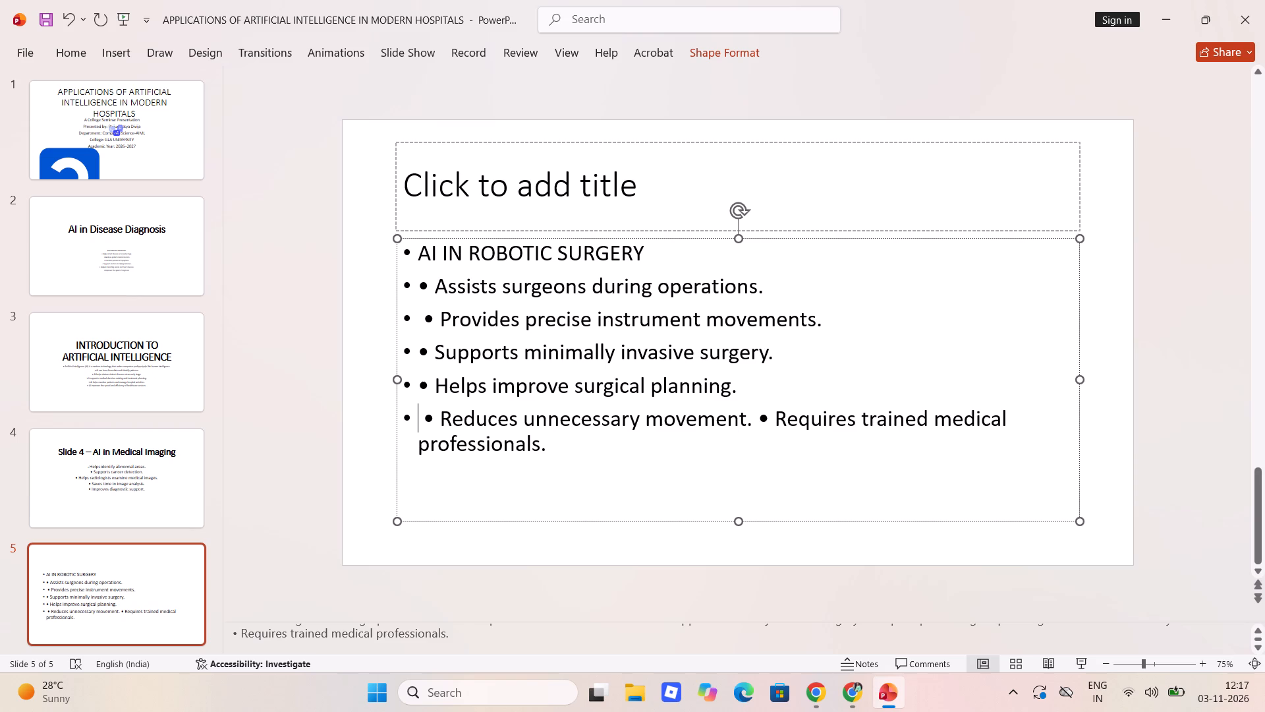
left_click(757, 421)
key("Return")
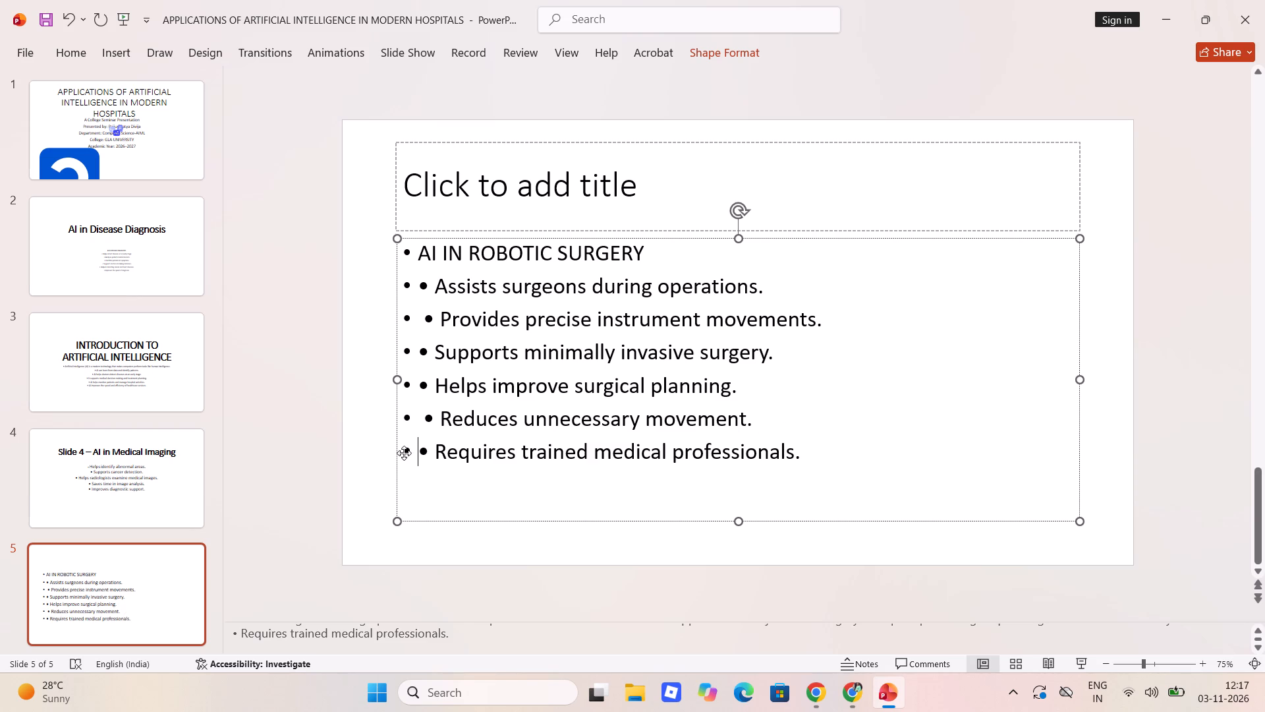
Delete the duplicate pasted bullet characters in front of all six points in slide 5's body.
left_click(438, 318)
key("BackSpace")
key("BackSpace")
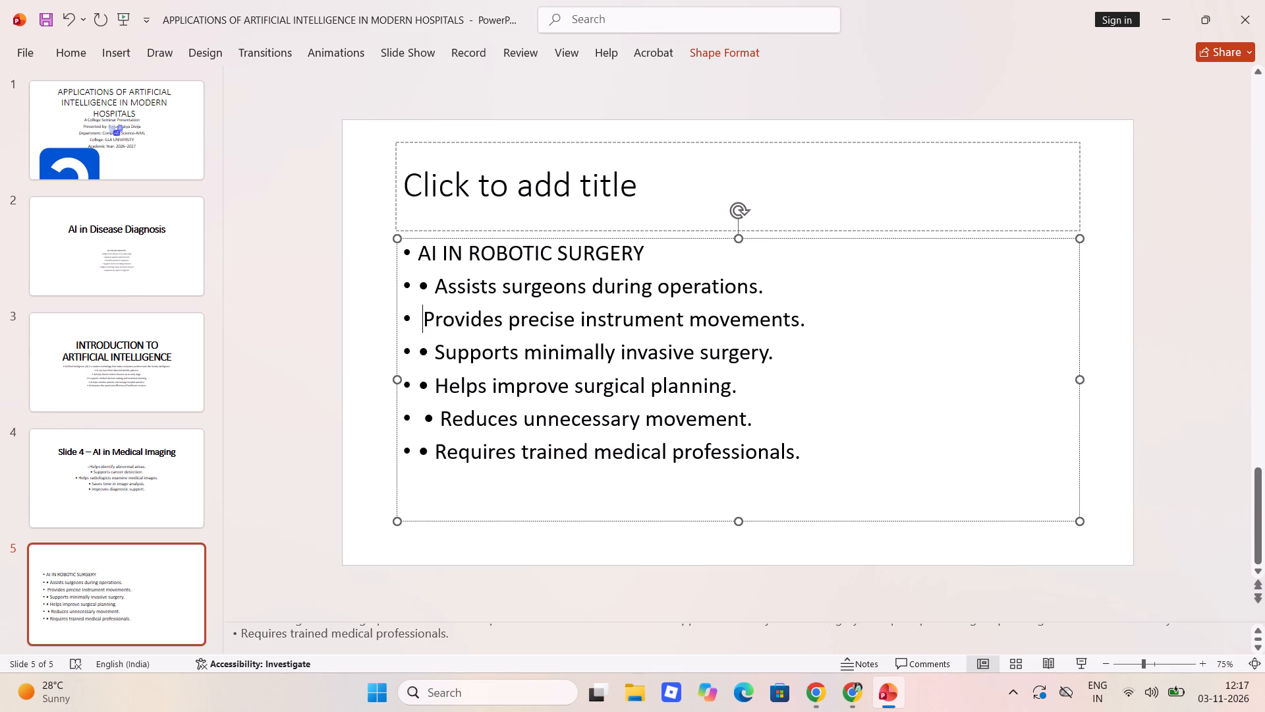
left_click(426, 286)
key("BackSpace")
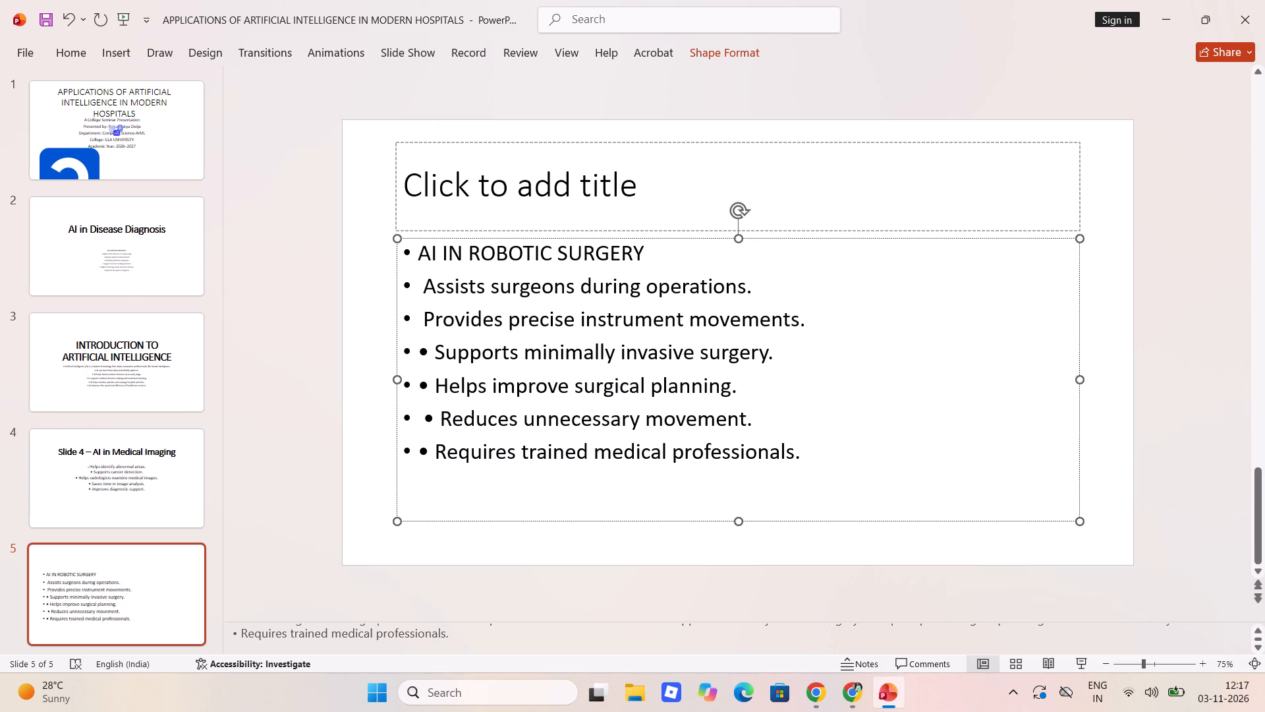
left_click(431, 355)
key("BackSpace")
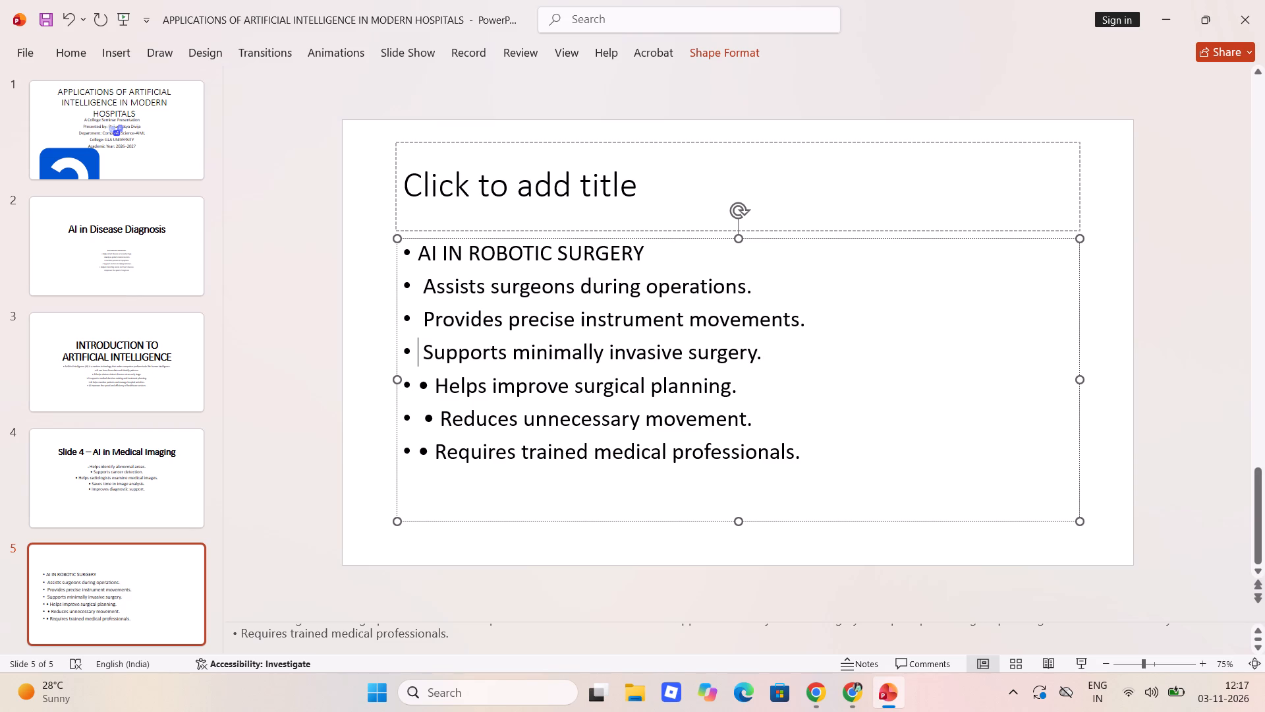
left_click(432, 390)
key("BackSpace")
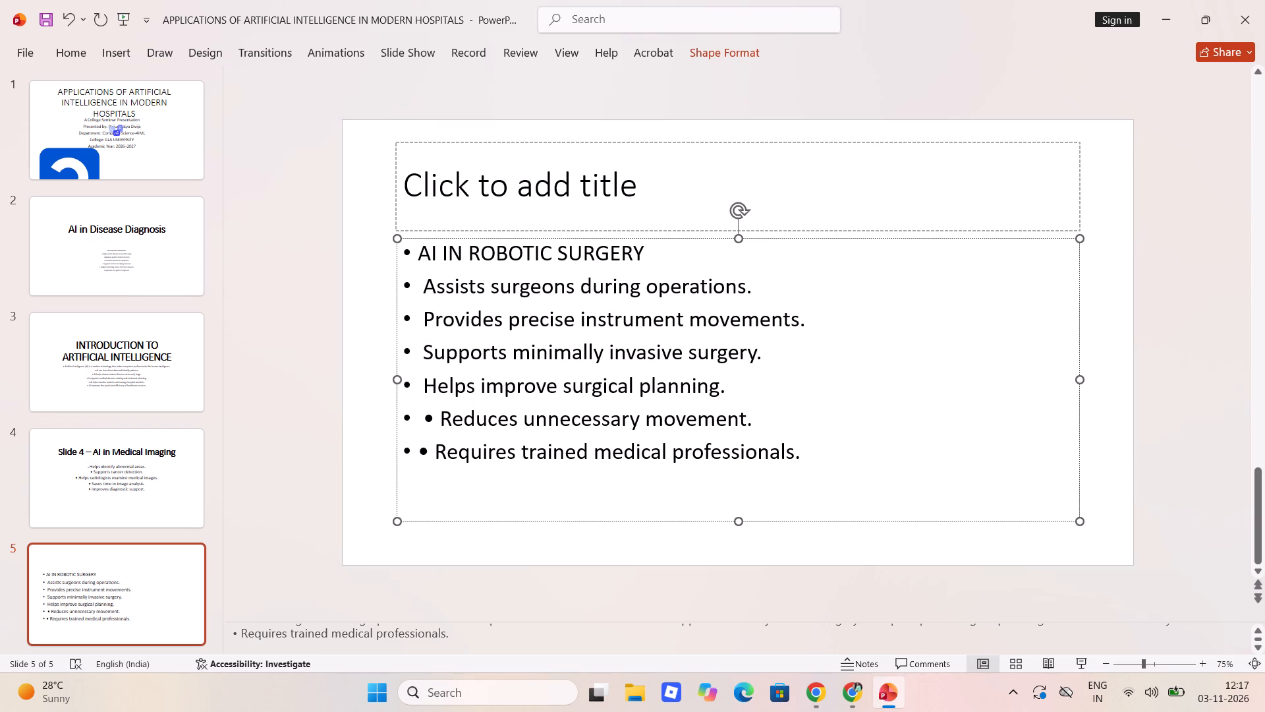
left_click(433, 425)
key("BackSpace")
left_click(428, 460)
key("BackSpace")
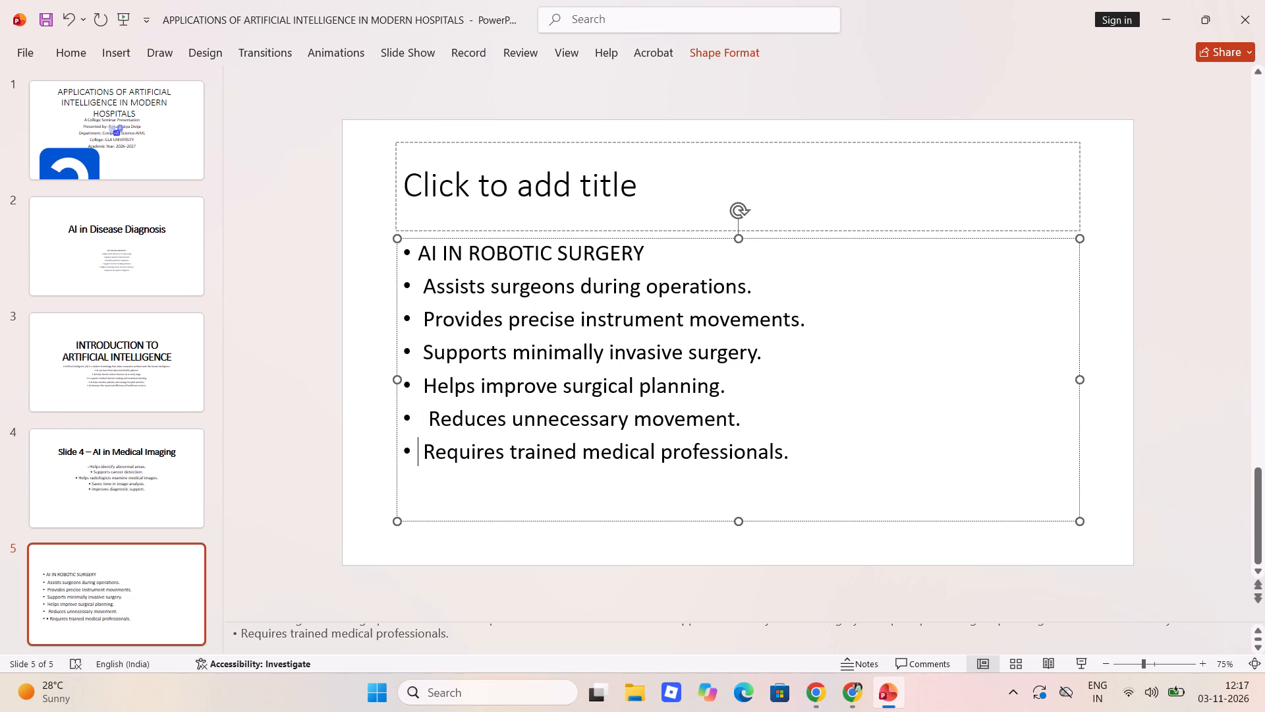
Replace the list bullets with asterisks on slide 5's last three points, from "Requires trained medical professionals." up to "Helps improve surgical planning.".
key("BackSpace")
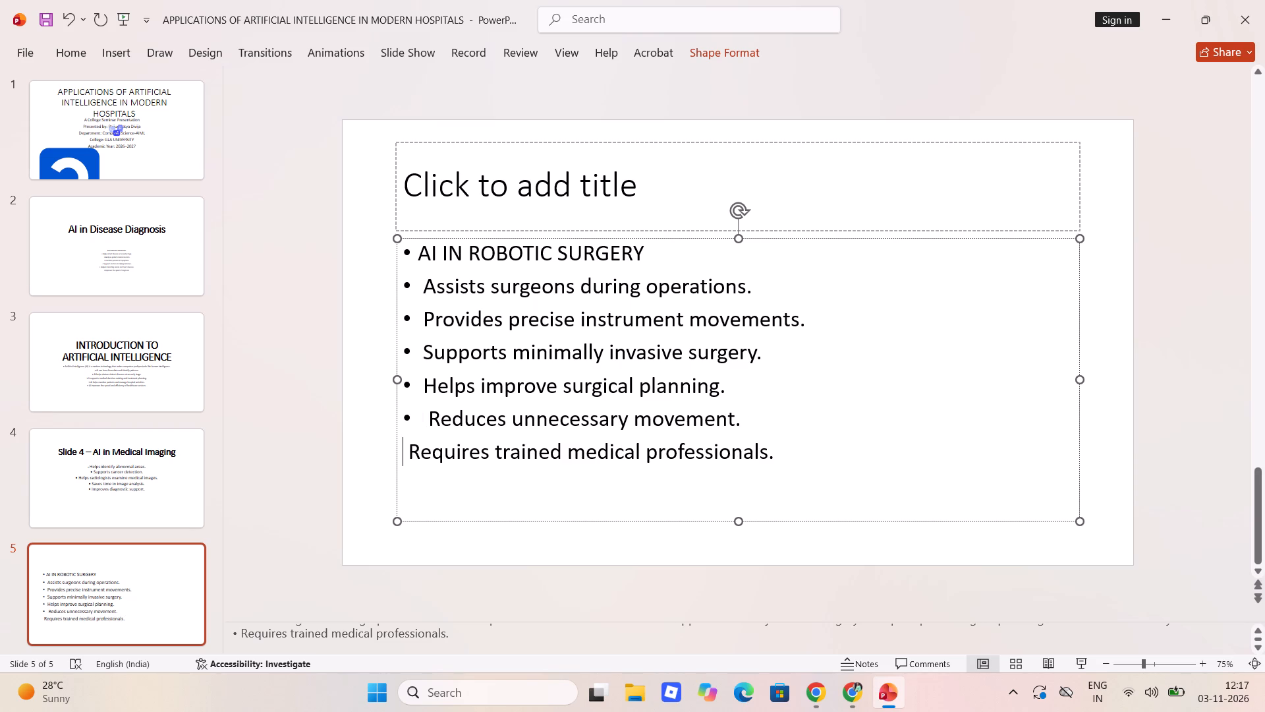
key("shift+greater")
key("BackSpace")
key("period")
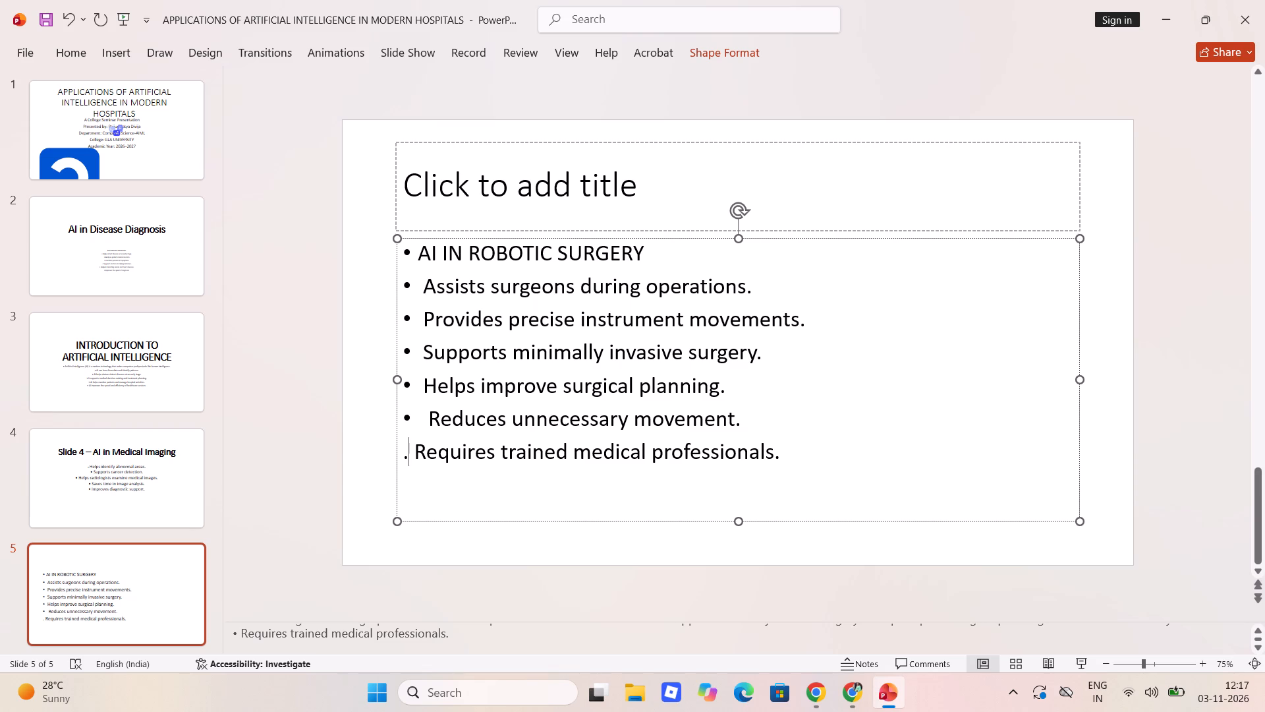
key("BackSpace")
key("asterisk")
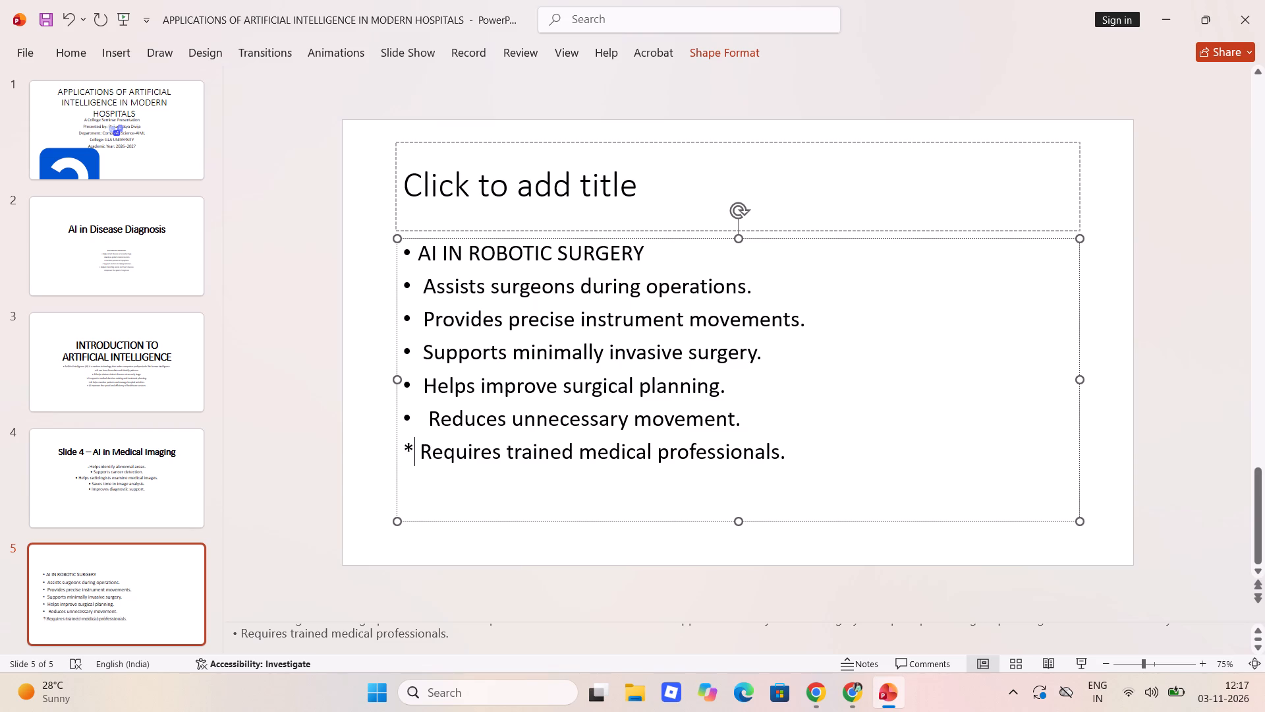
left_click(416, 423)
key("BackSpace")
type("**")
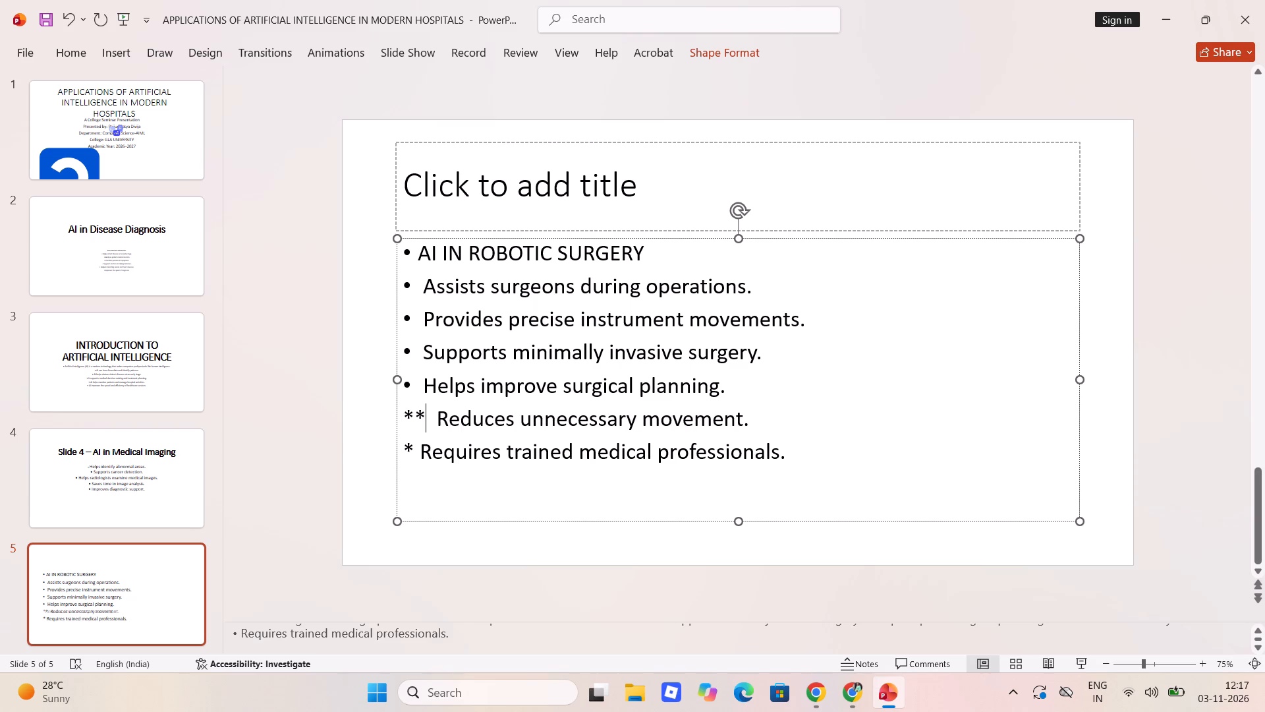
left_click(416, 423)
key("BackSpace")
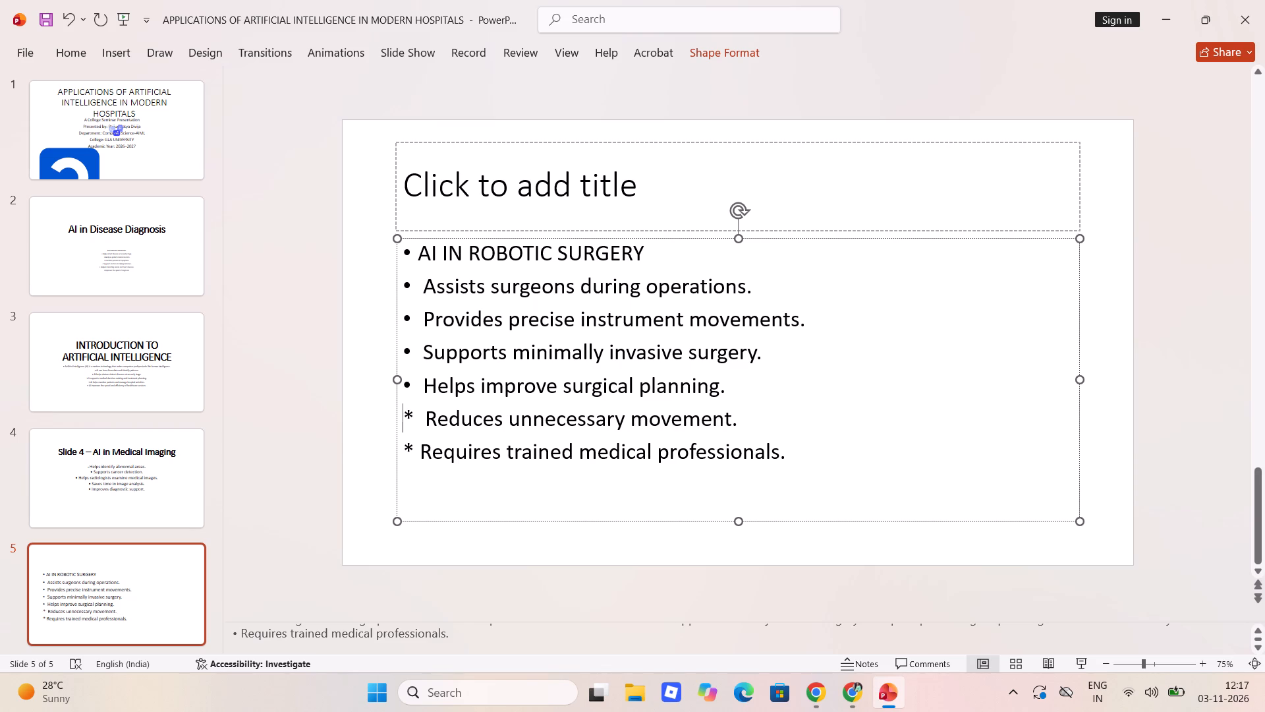
left_click(418, 383)
key("BackSpace")
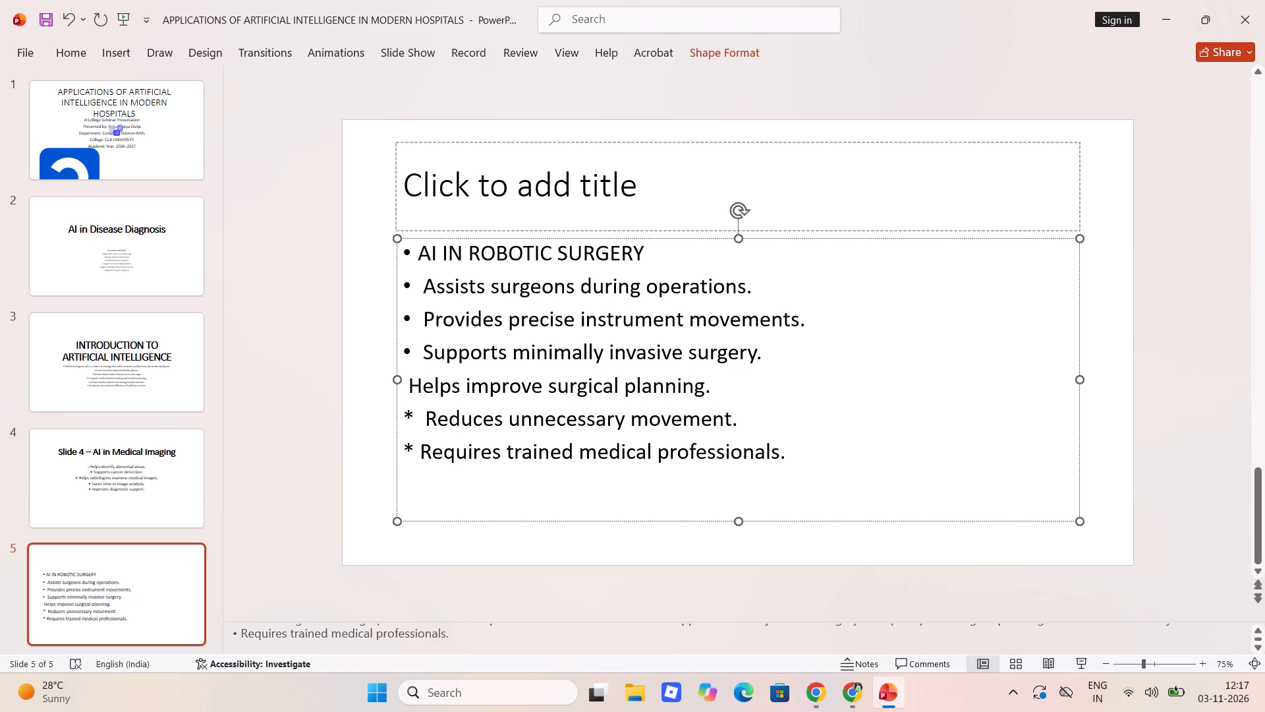
key("asterisk")
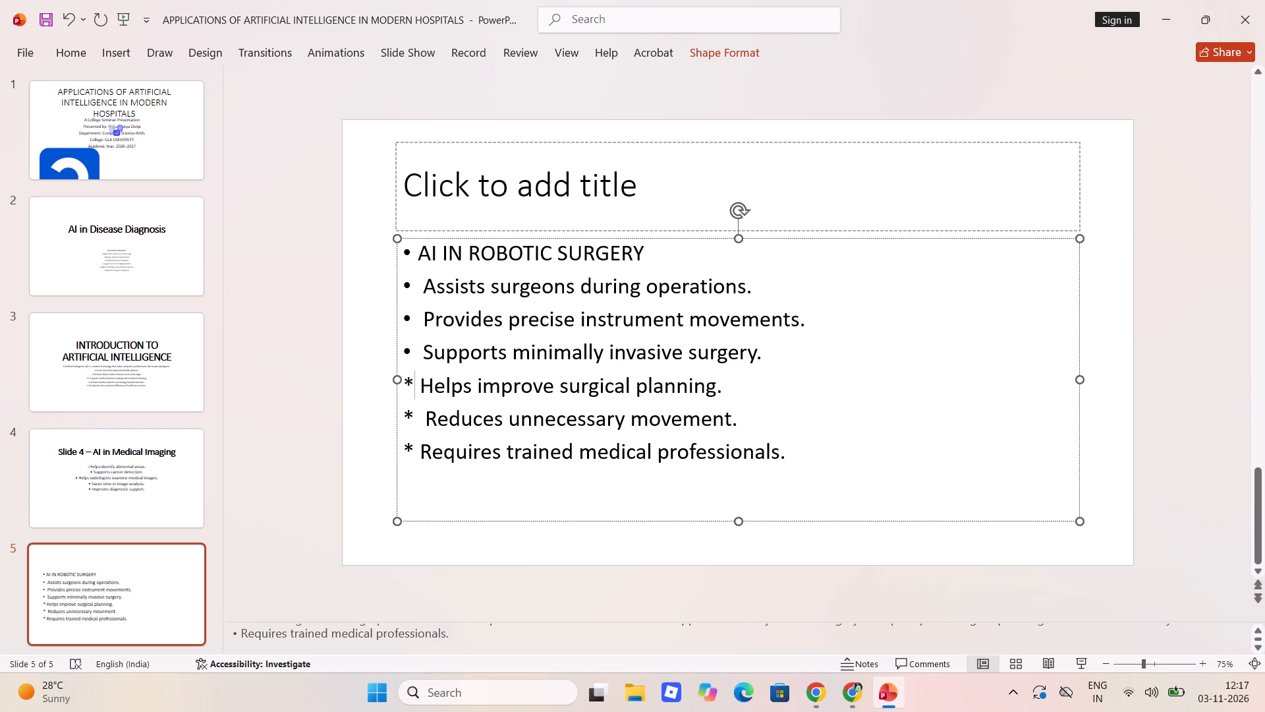
Replace the list bullets with asterisks on slide 5's remaining lines, from "Supports minimally invasive surgery." up to "AI IN ROBOTIC SURGERY".
left_click(416, 347)
key("BackSpace")
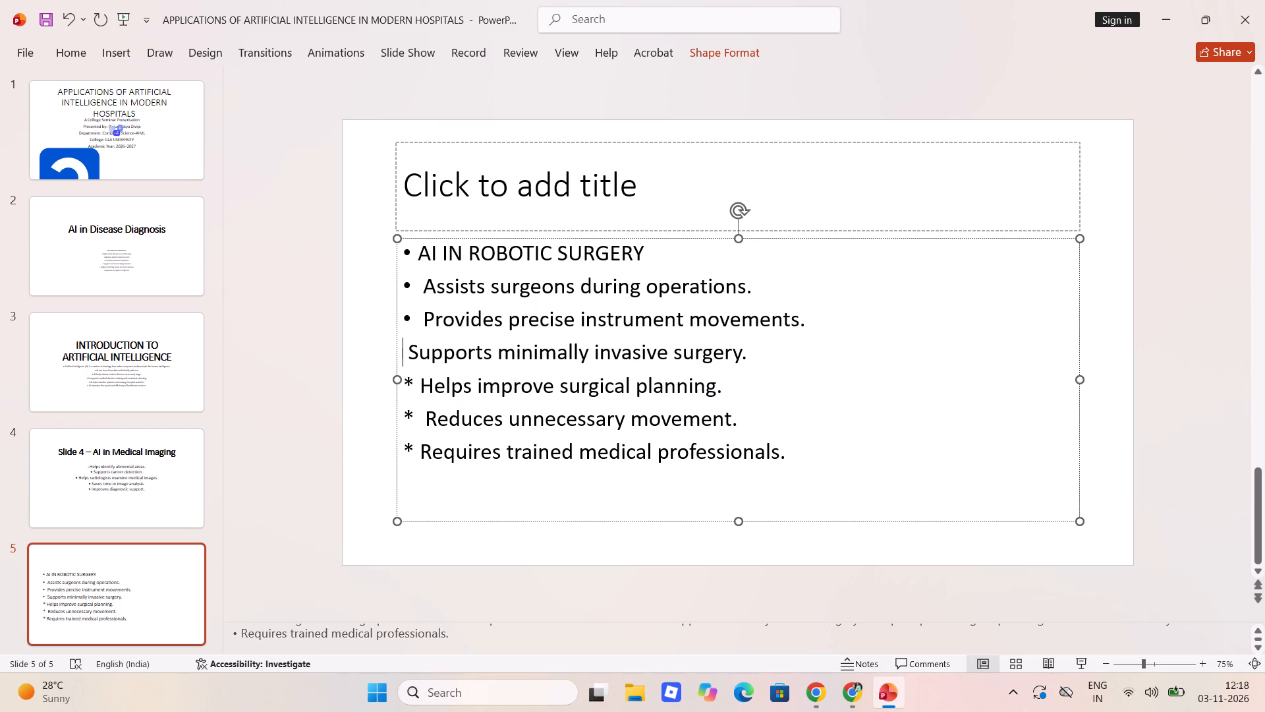
key("asterisk")
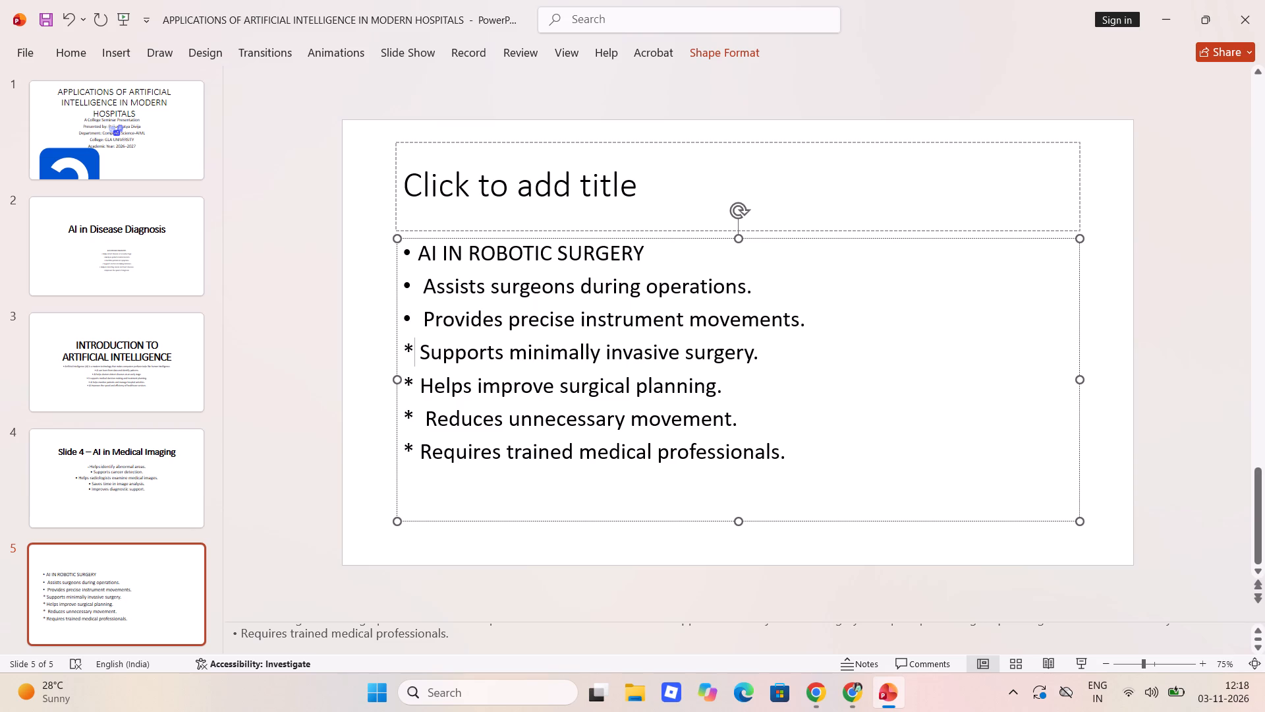
left_click(415, 316)
key("BackSpace")
key("asterisk")
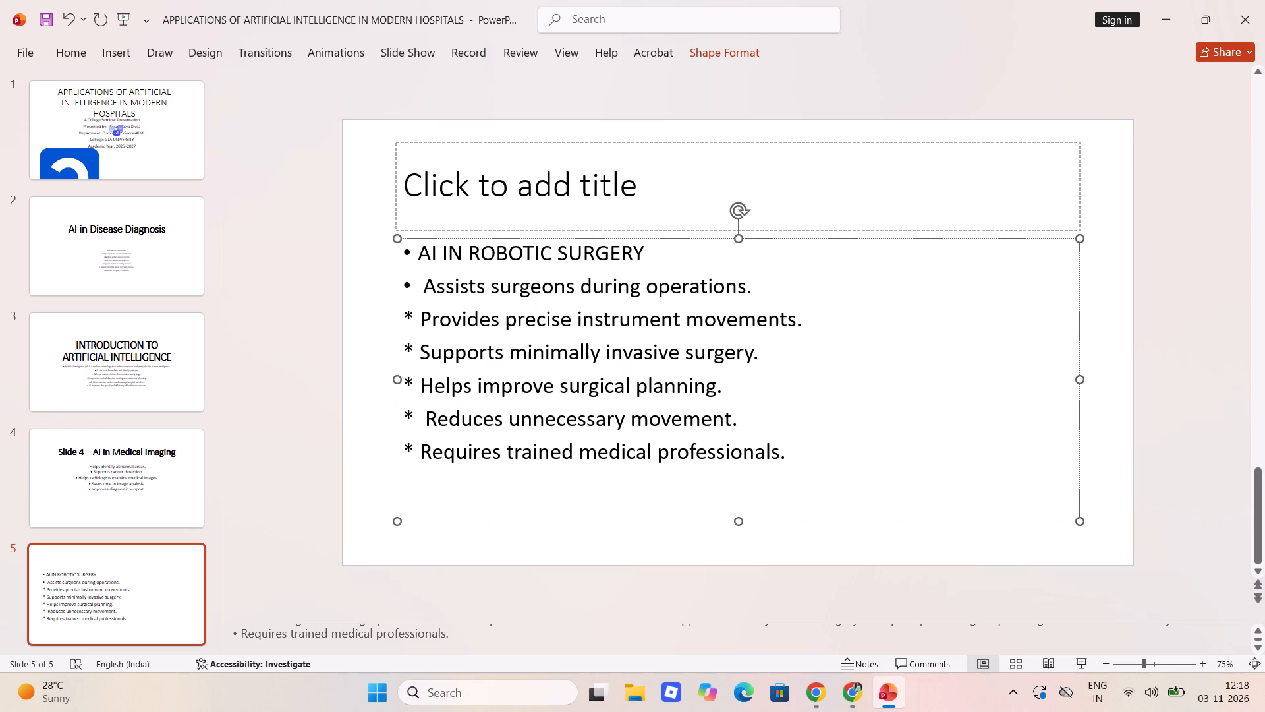
left_click(416, 283)
key("BackSpace")
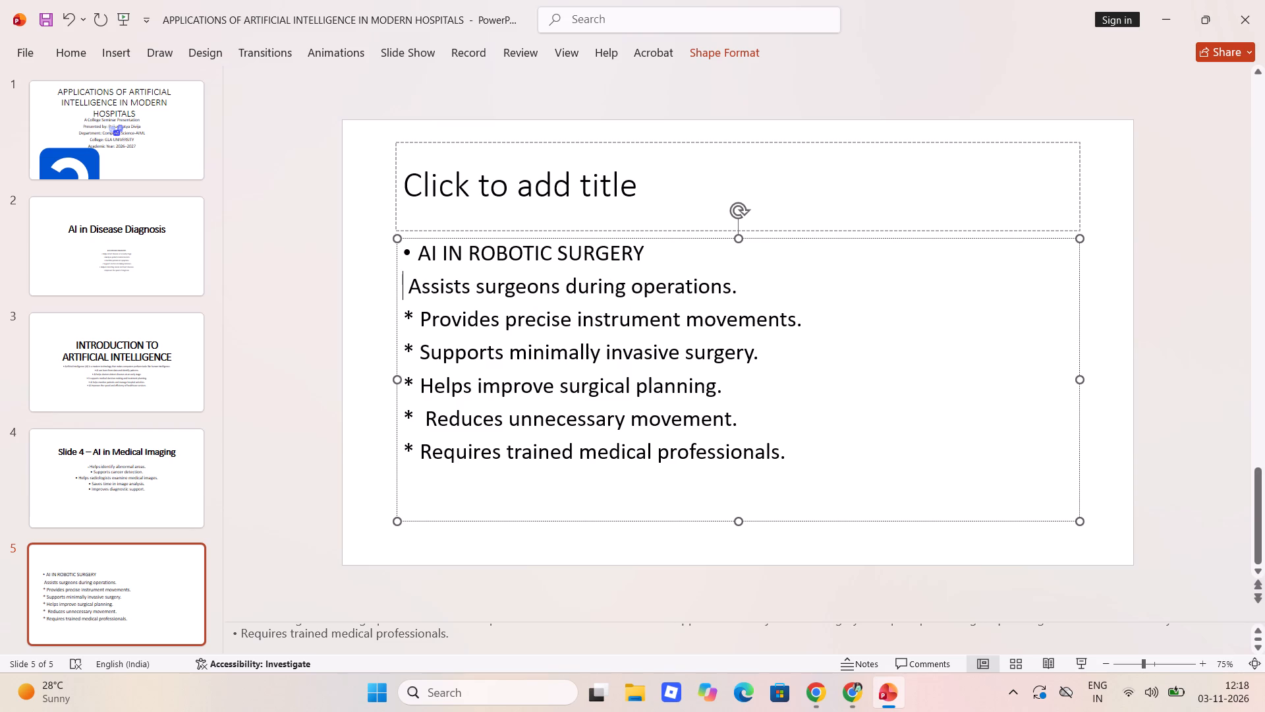
key("asterisk")
left_click(414, 251)
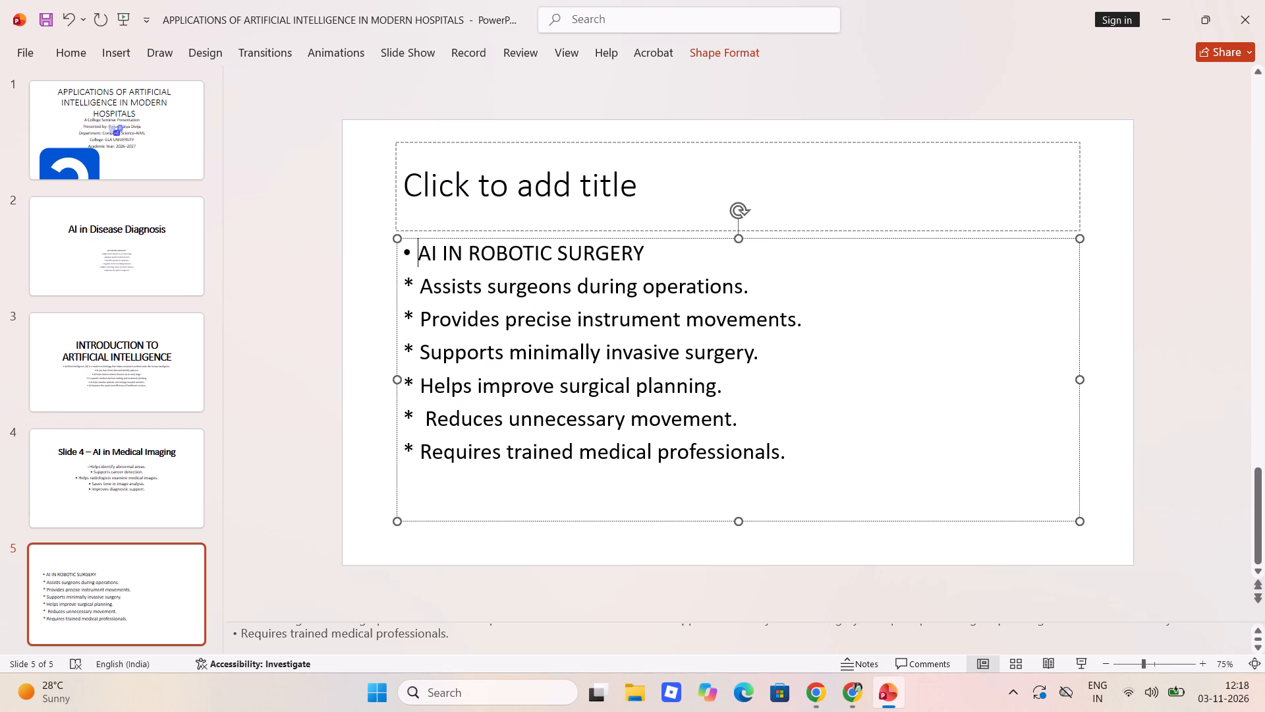
key("BackSpace")
key("asterisk")
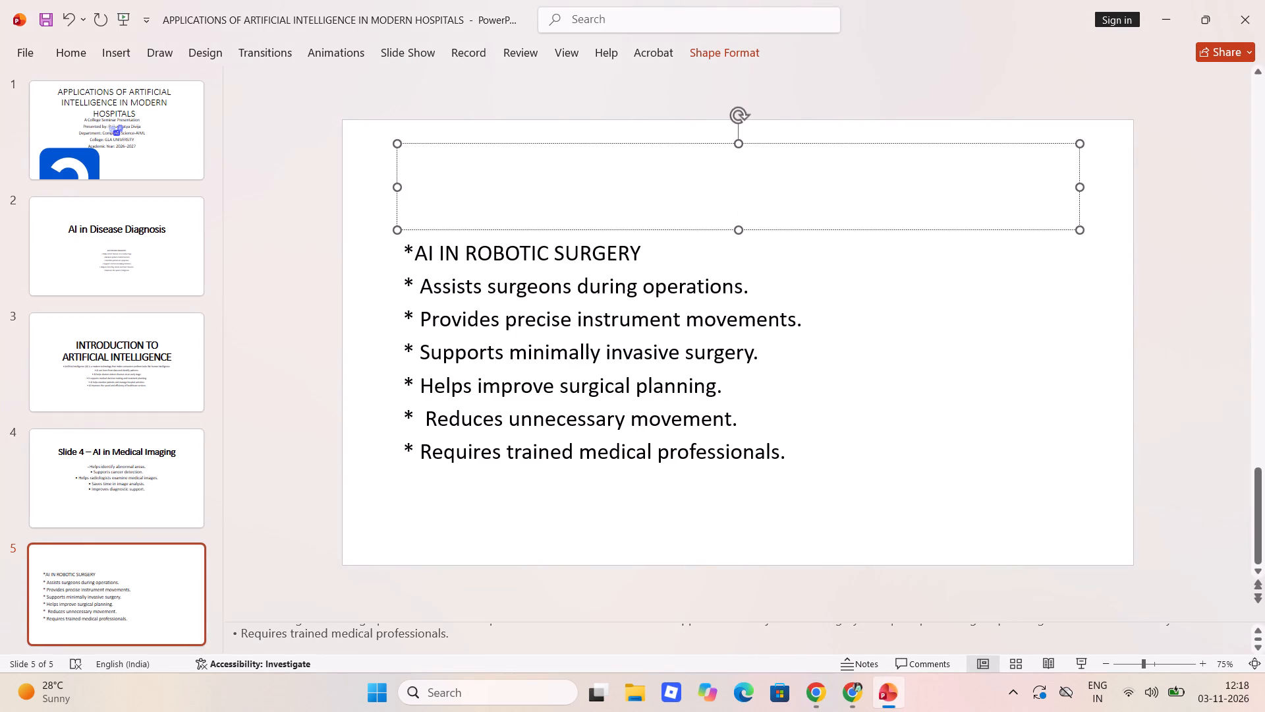
key("ctrl+v")
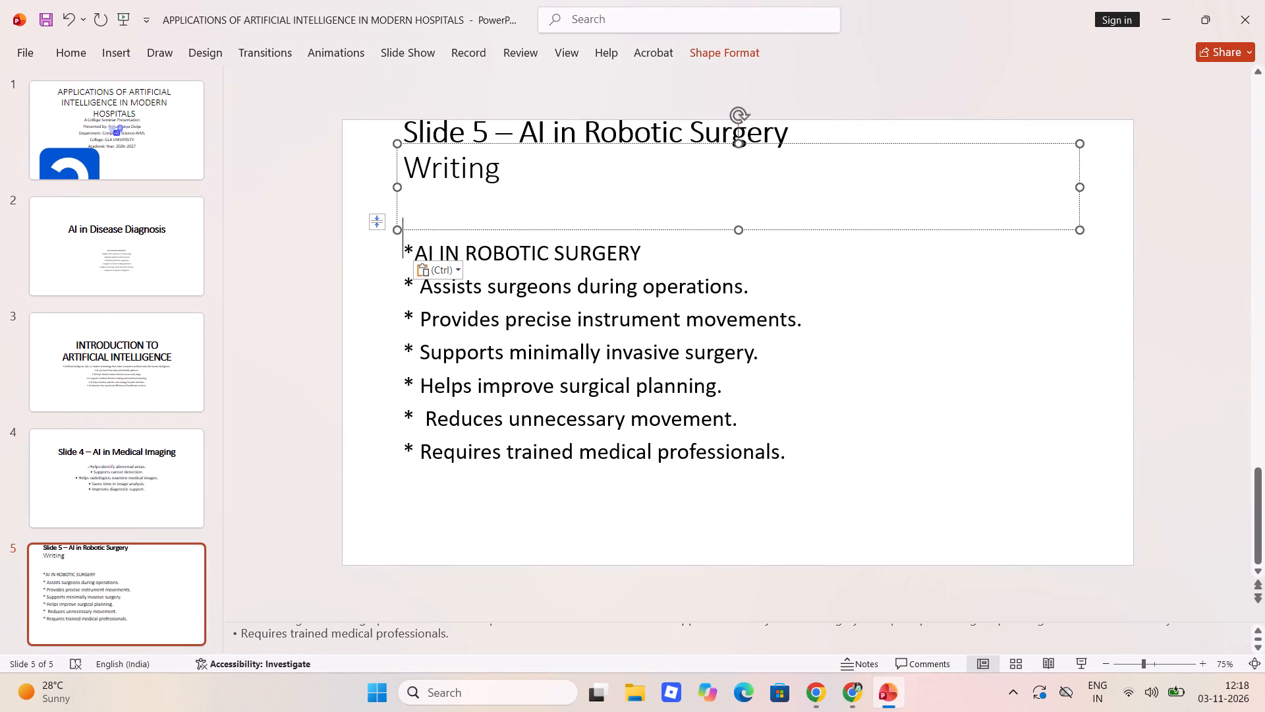
Delete the stray word "Writing" from slide 5's title.
left_click(507, 170)
key("BackSpace")
key("BackSpace")
key("BackSpace")
key("BackSpace")
key("BackSpace")
key("BackSpace")
key("BackSpace")
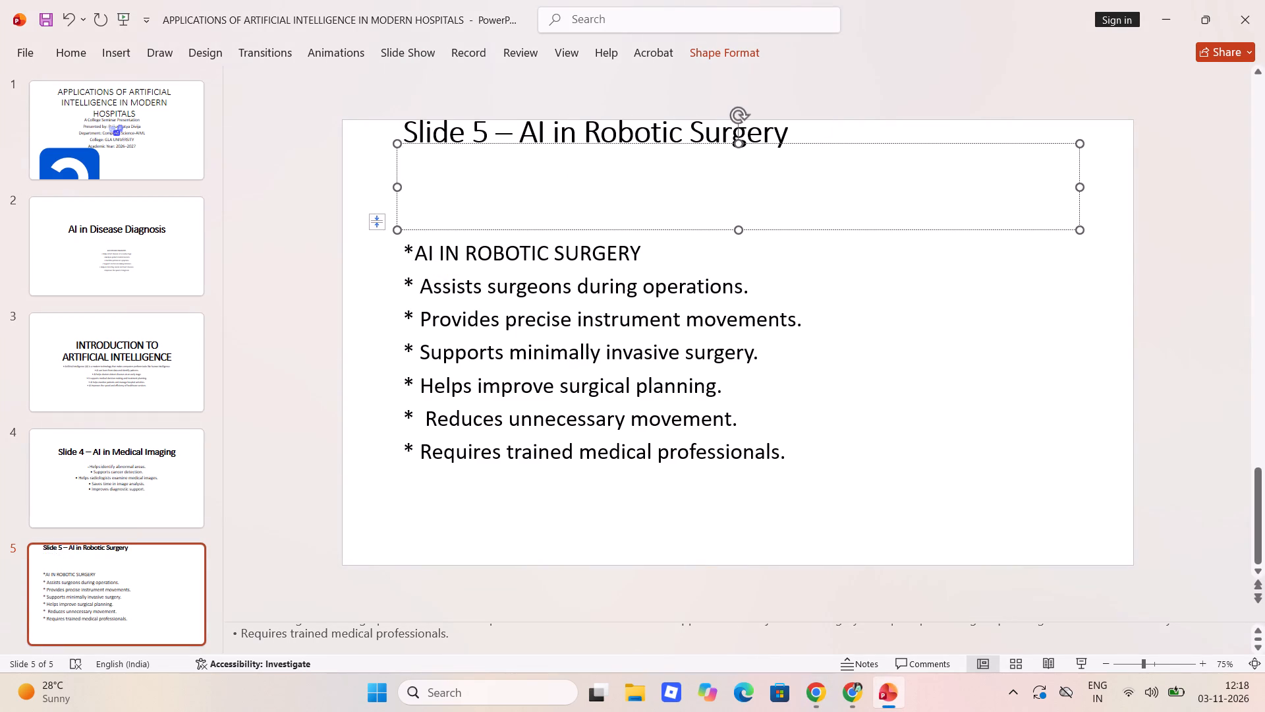
Select the whole "Slide 5 – AI in Robotic Surgery" title text and open its font size choices.
double_click(677, 134)
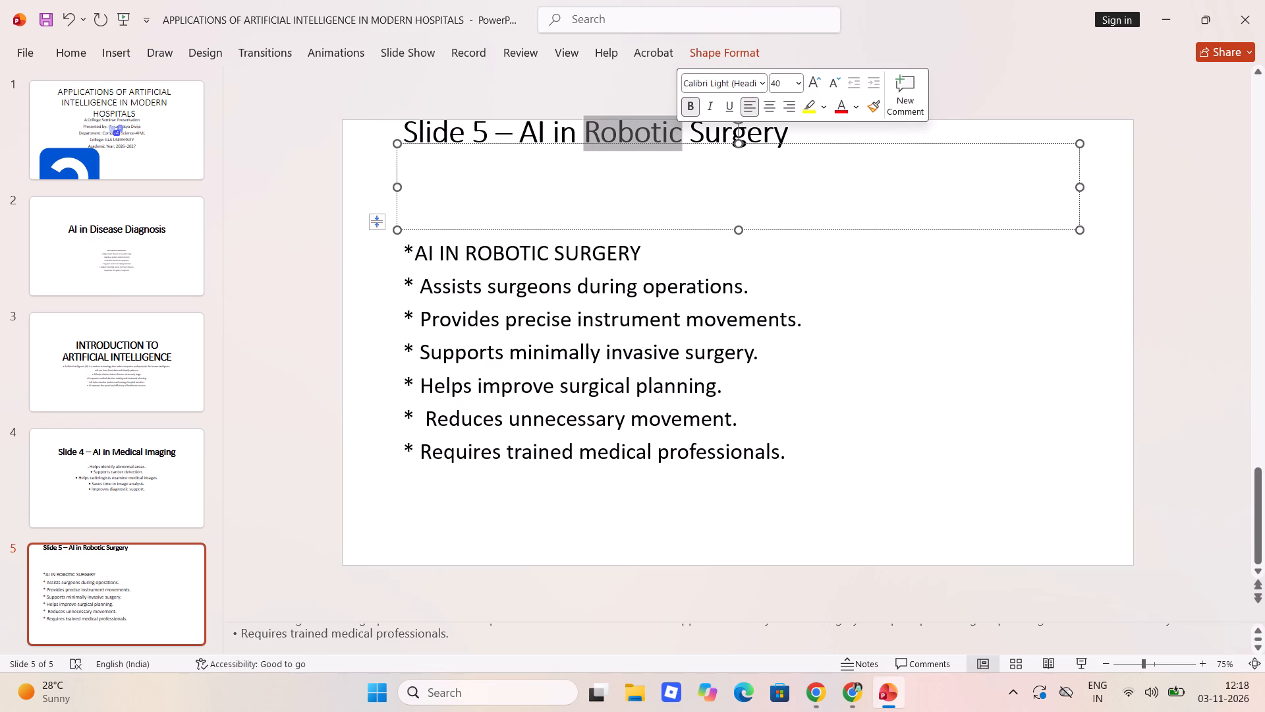
double_click(419, 134)
left_click_drag(419, 134, 519, 154)
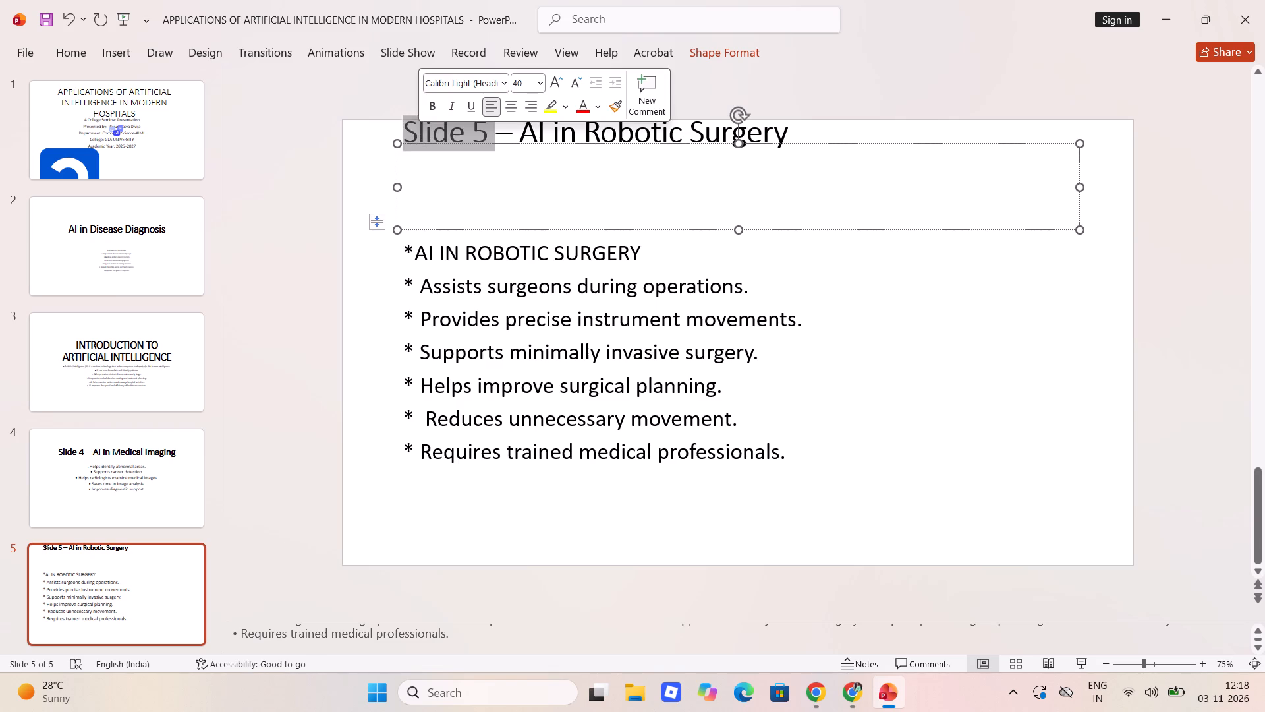
left_click_drag(519, 154, 679, 63)
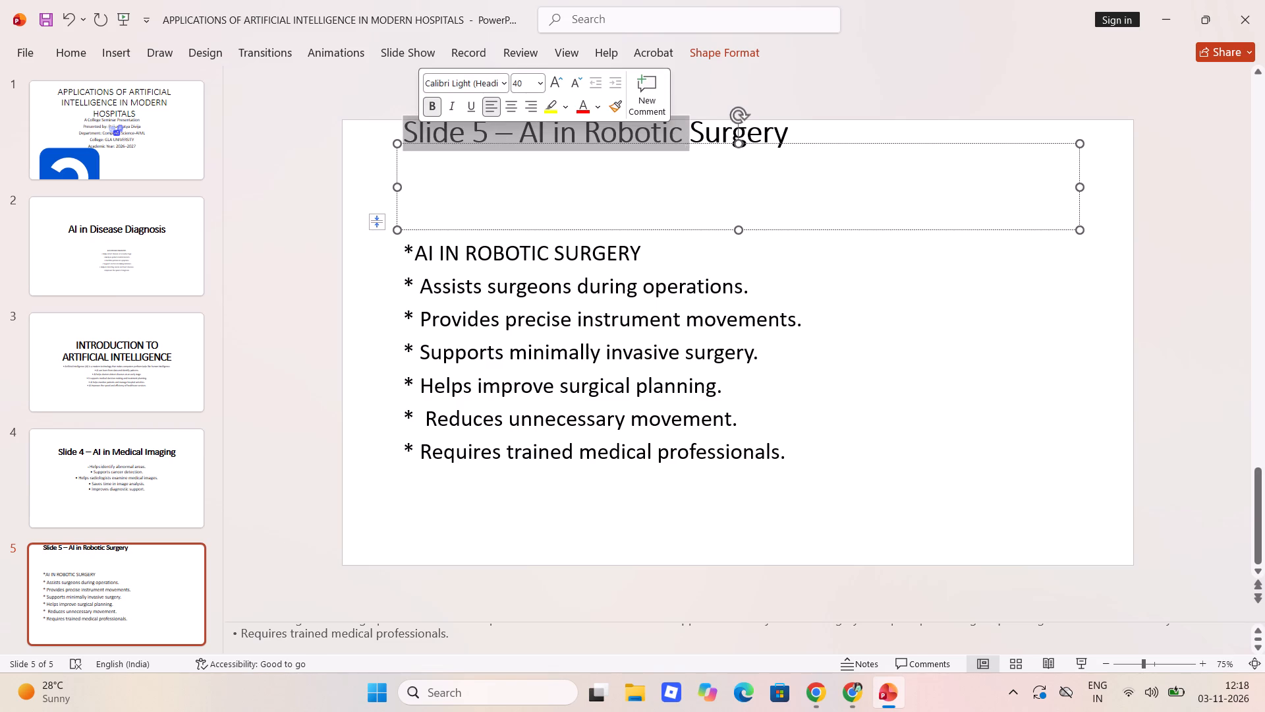
left_click_drag(679, 63, 545, 98)
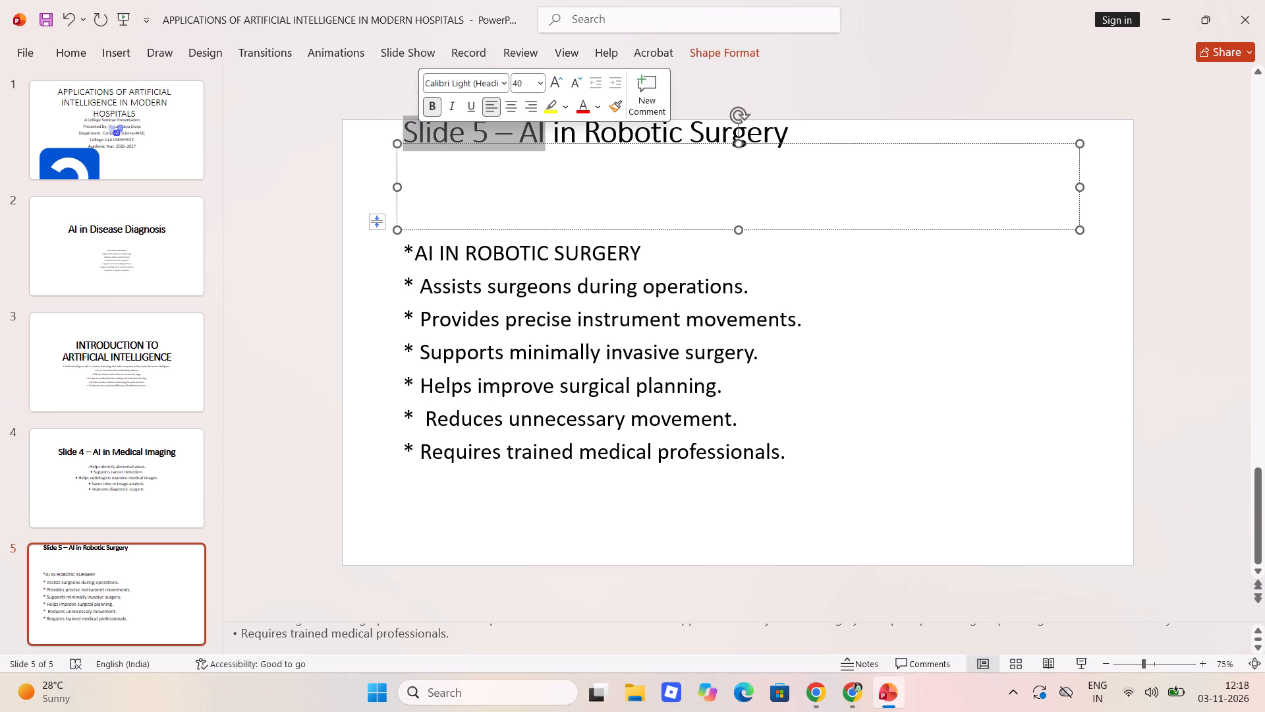
left_click_drag(545, 98, 810, 129)
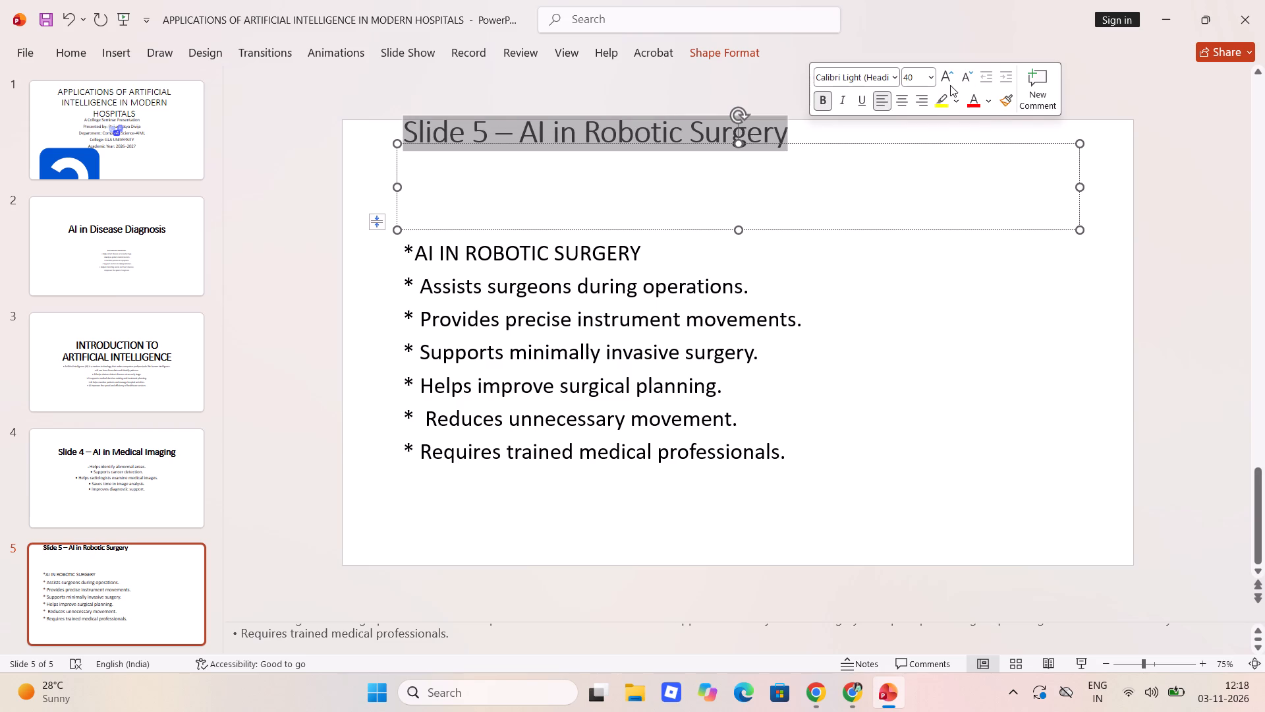
left_click(934, 82)
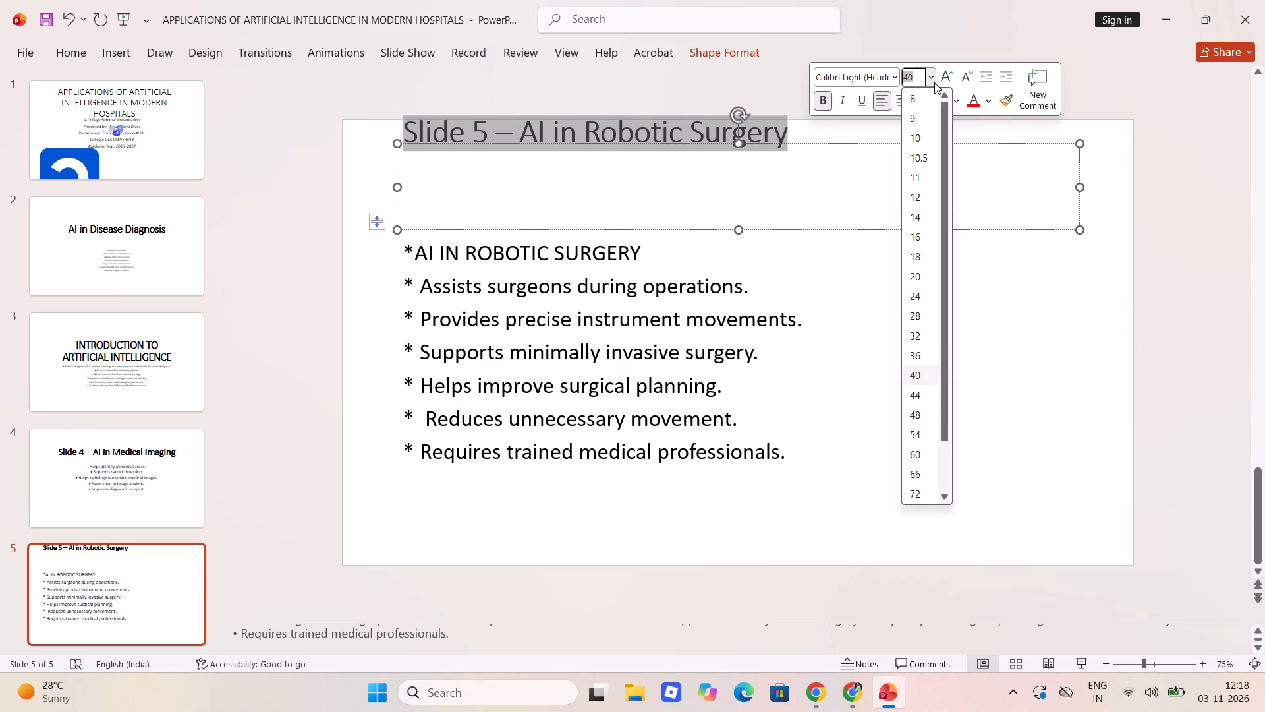
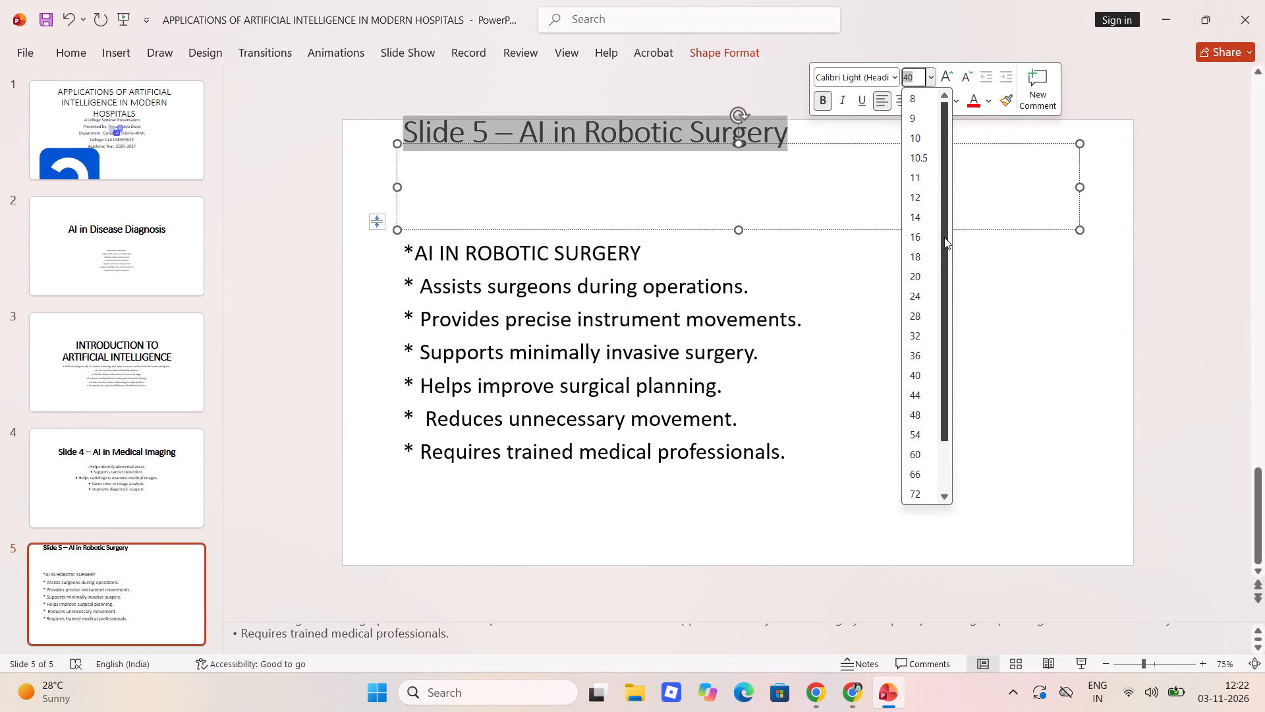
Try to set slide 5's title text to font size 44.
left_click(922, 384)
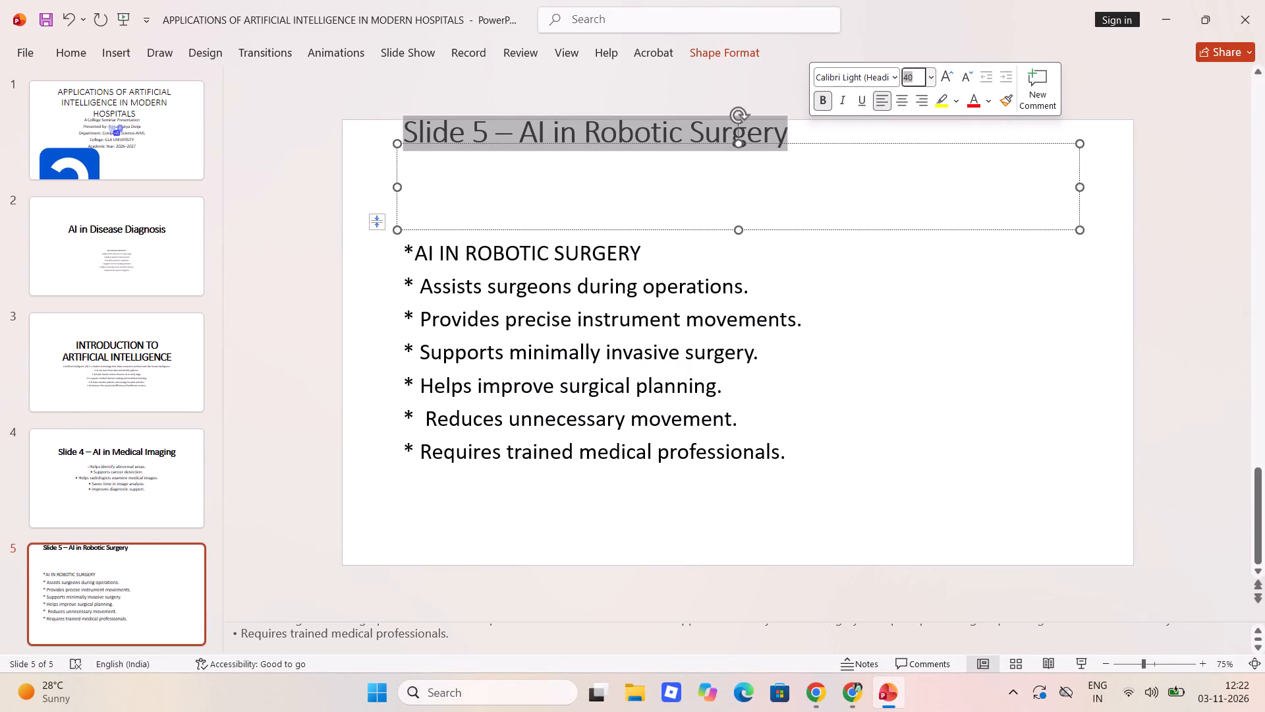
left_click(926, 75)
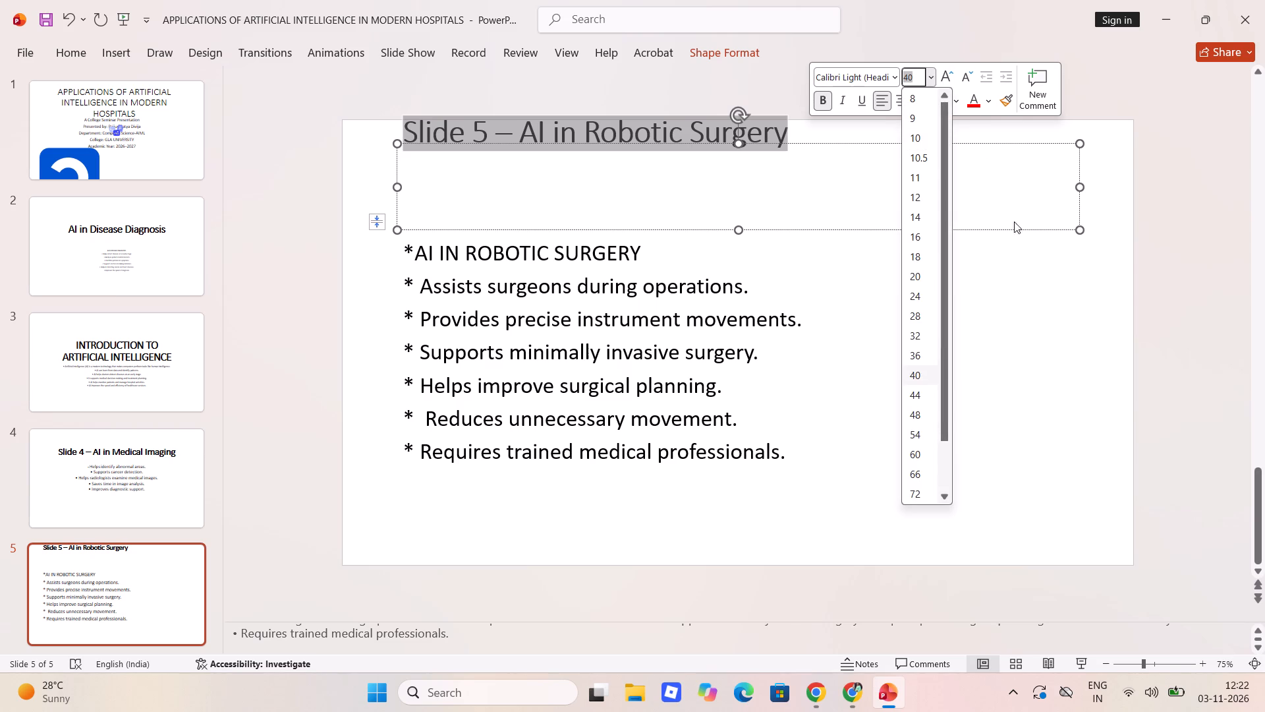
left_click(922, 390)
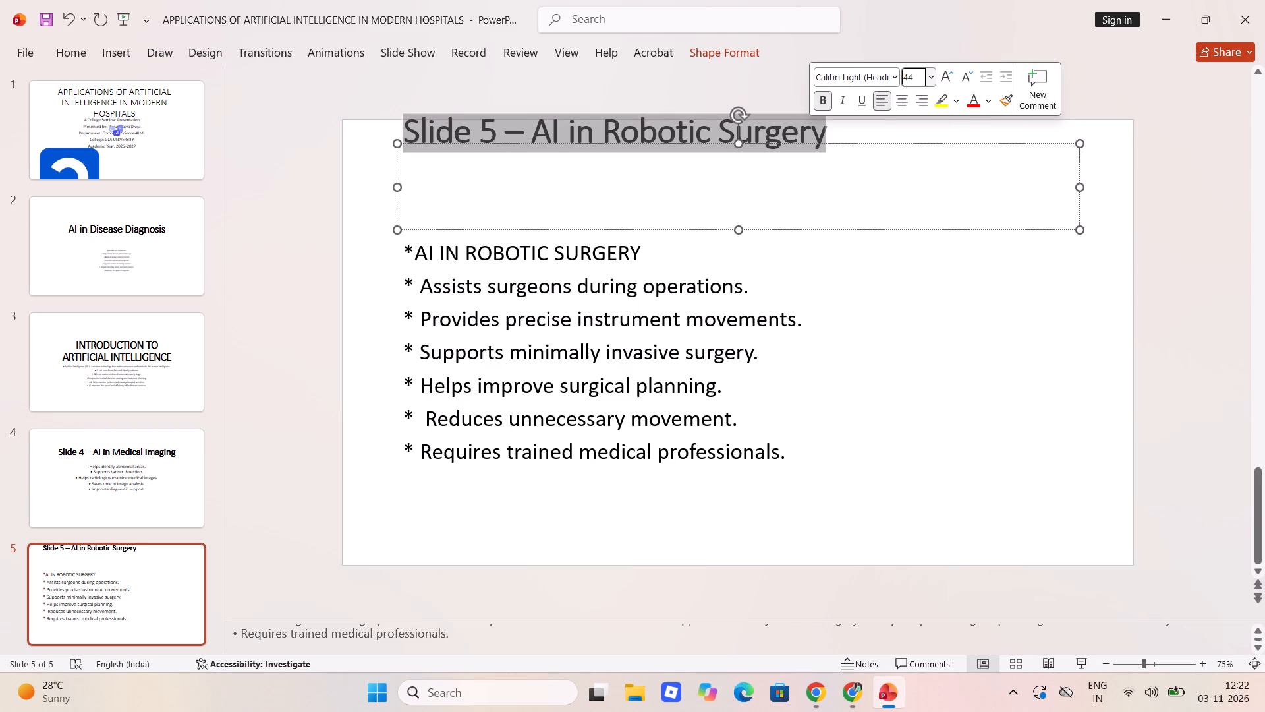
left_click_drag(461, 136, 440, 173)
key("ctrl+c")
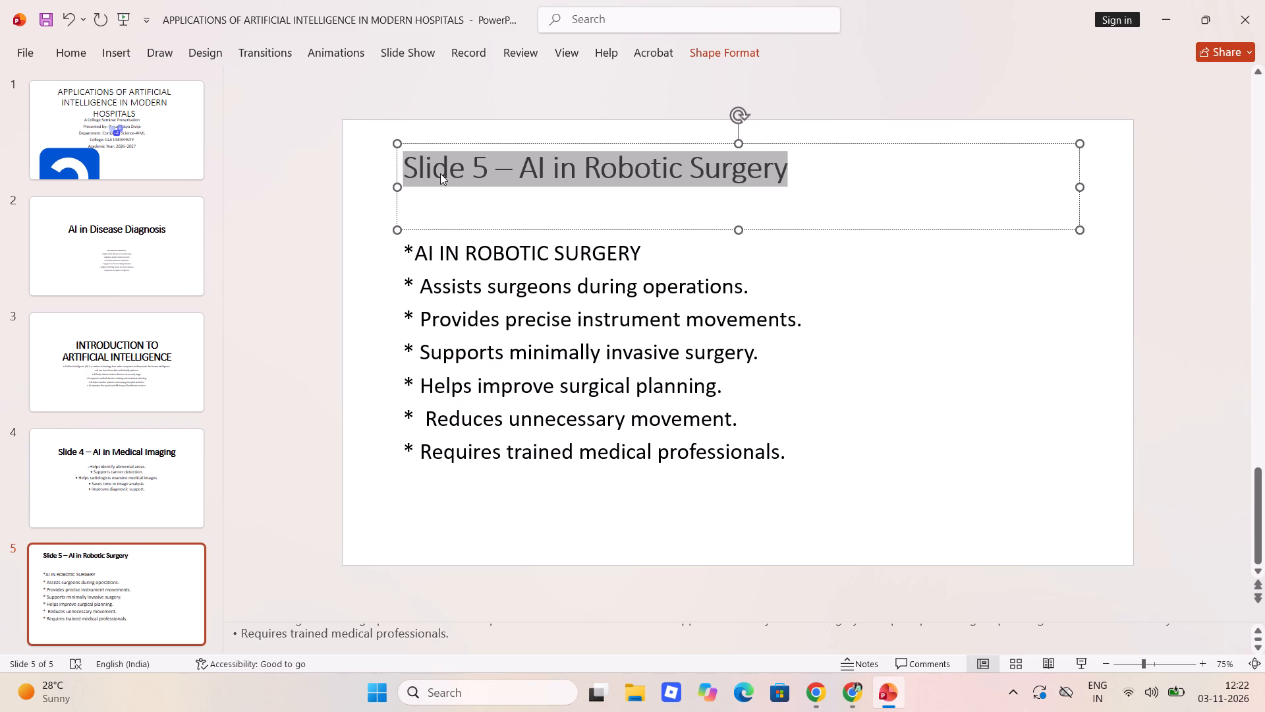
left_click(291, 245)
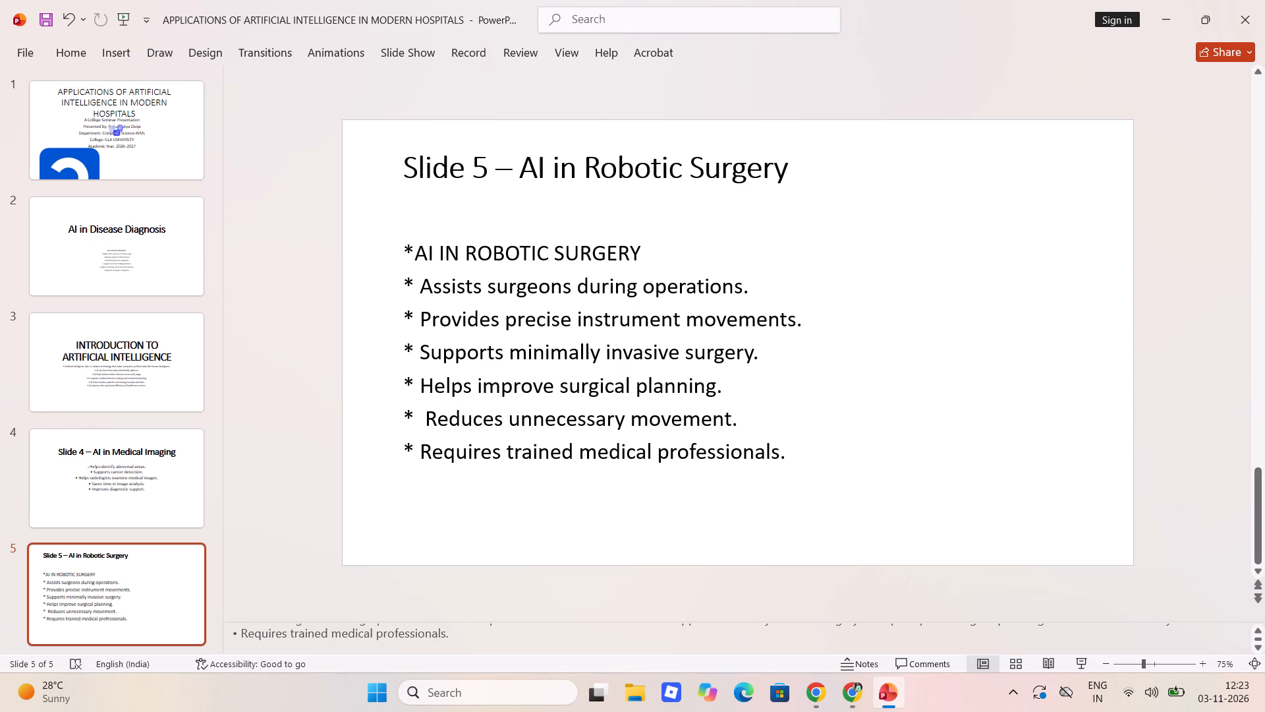
Italicize the title "Slide 5 – AI in Robotic Surgery" and set its font size to 44.
left_click_drag(407, 169, 801, 160)
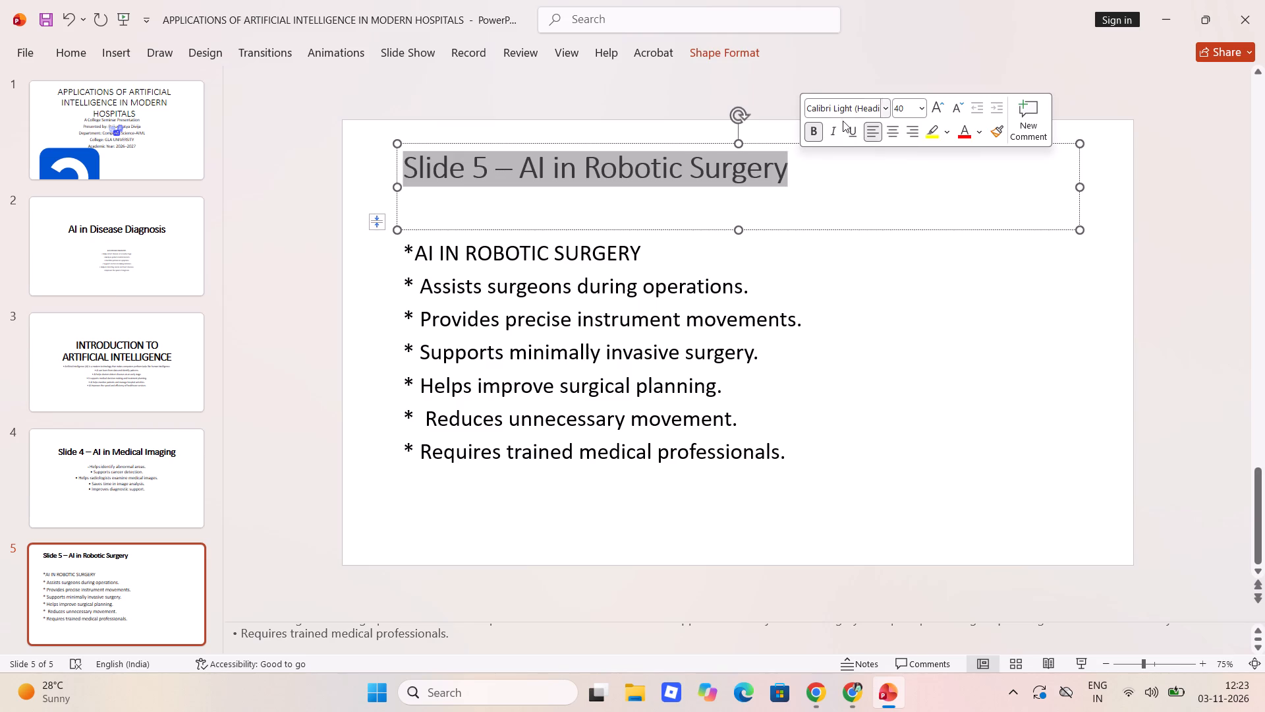
left_click(837, 125)
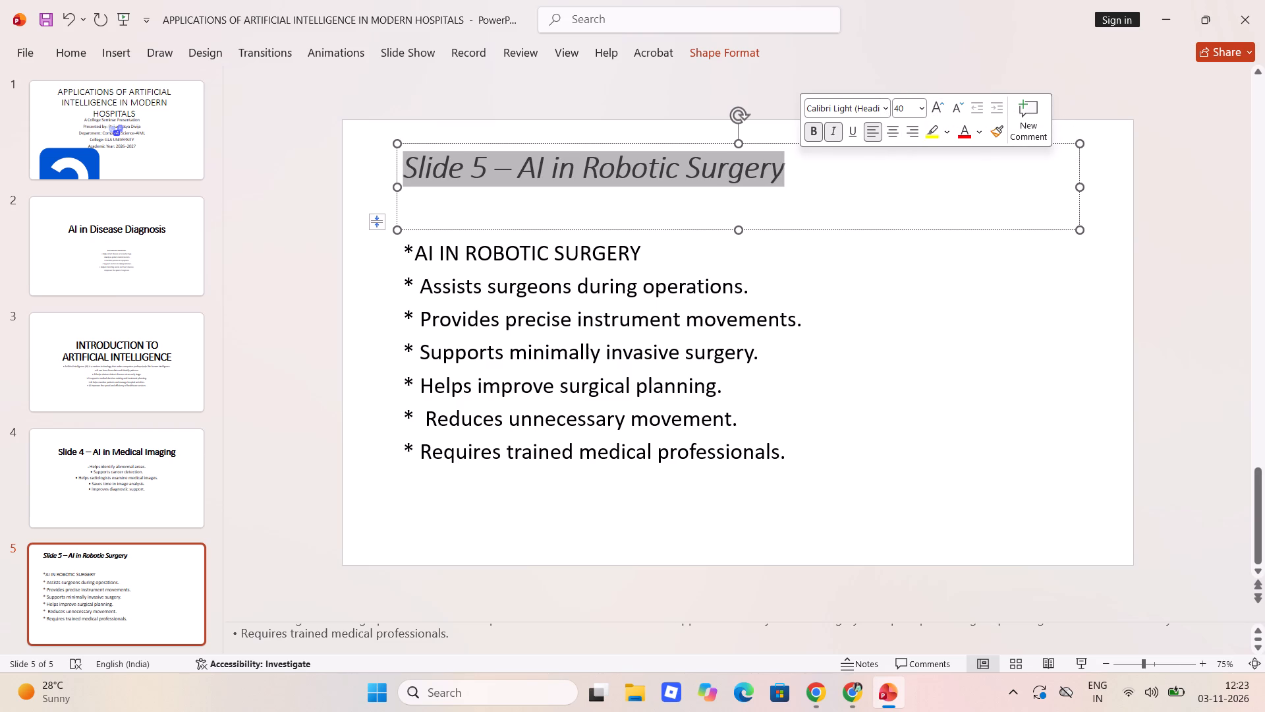
left_click(878, 108)
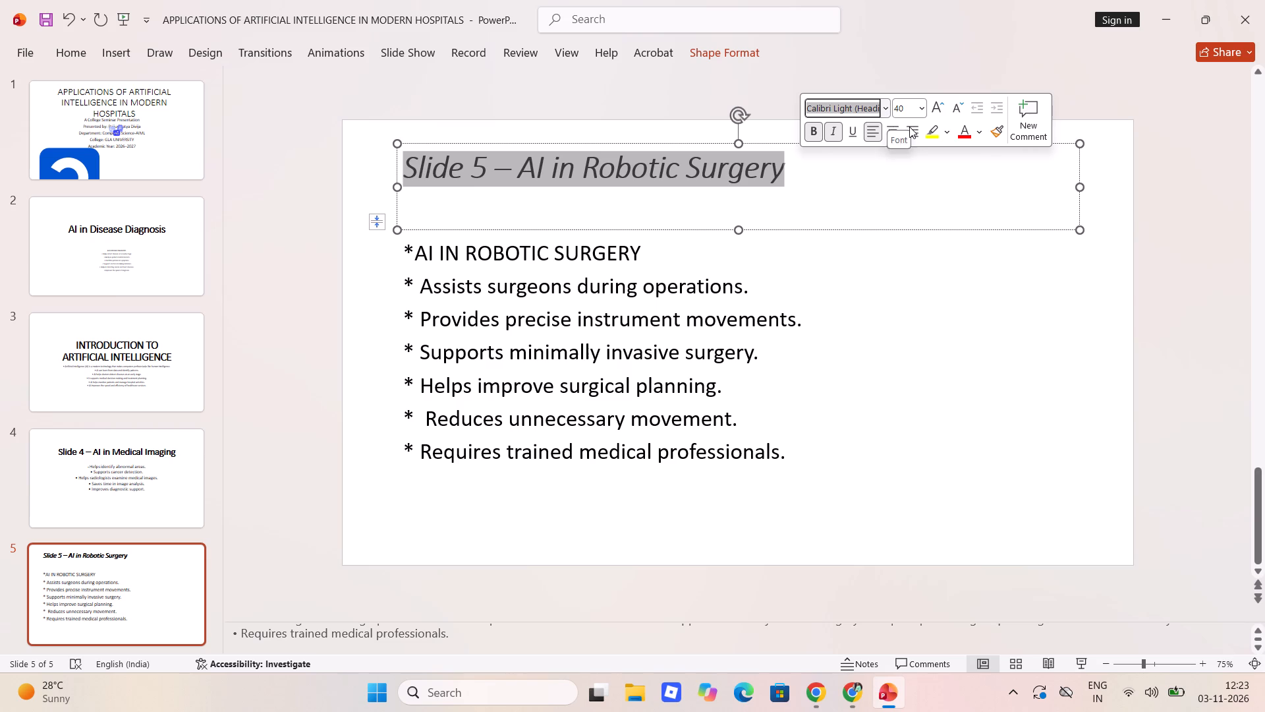
left_click(918, 107)
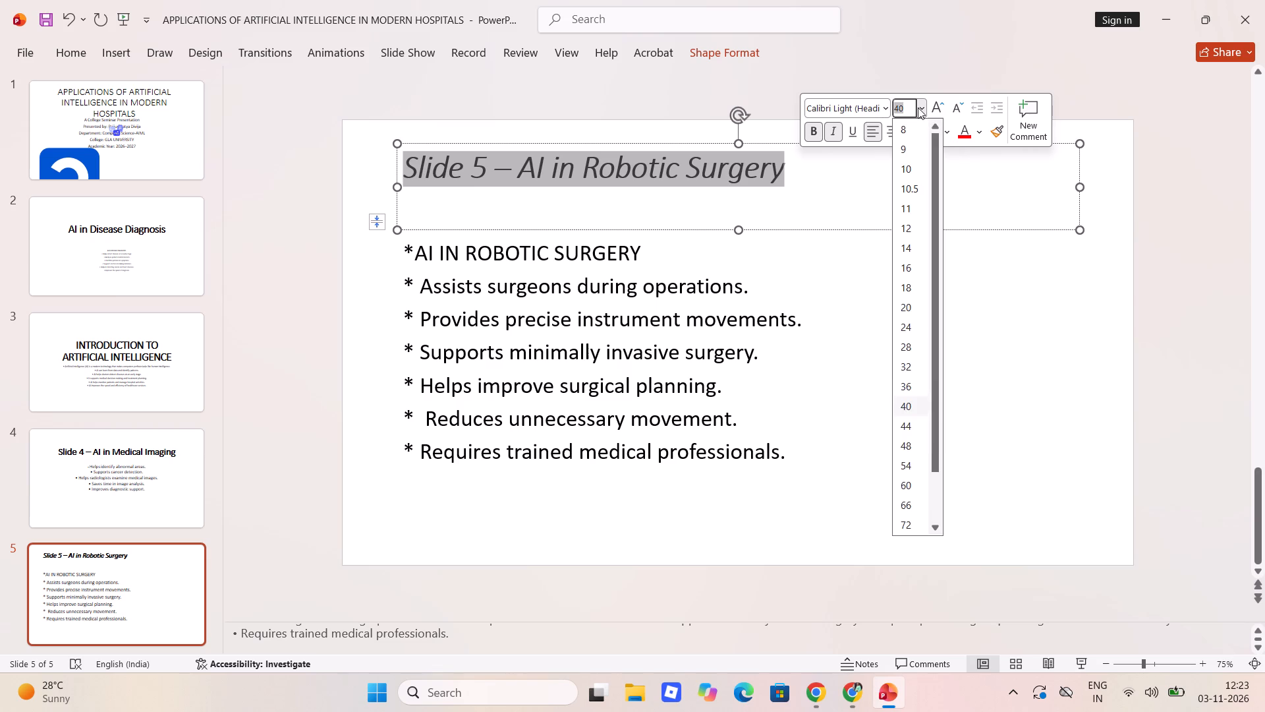
left_click(907, 419)
left_click(907, 419)
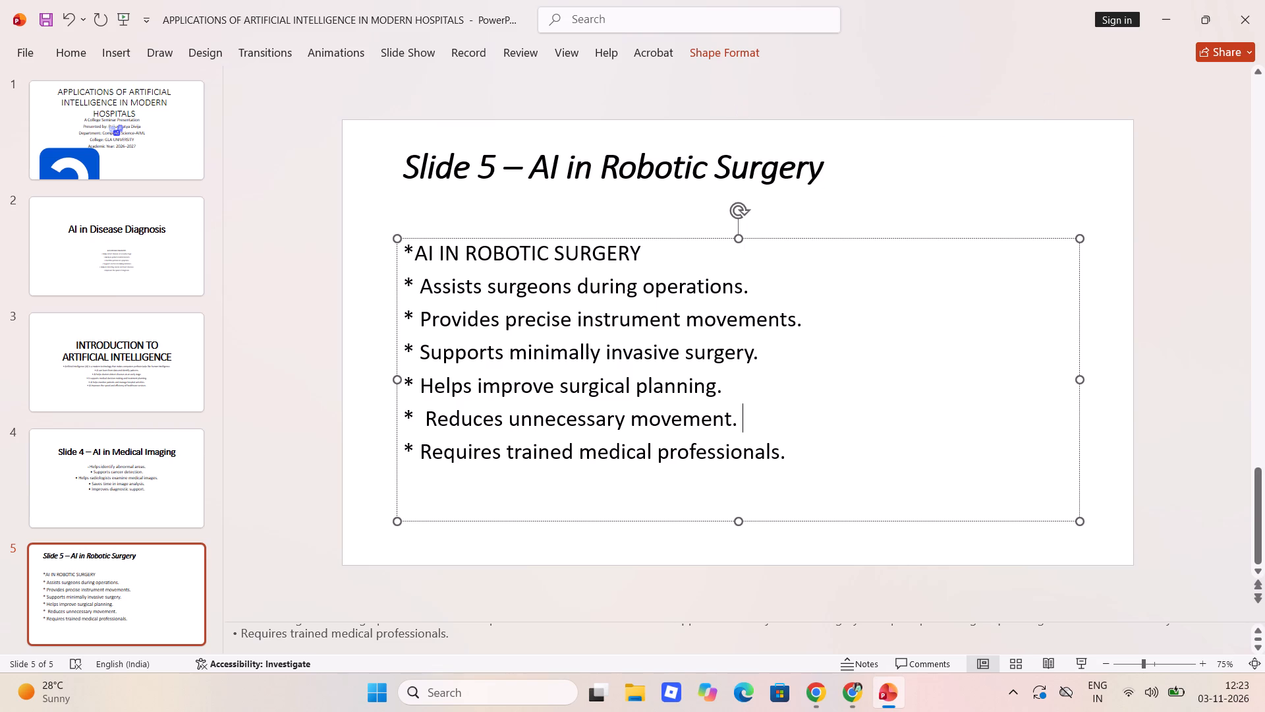
Remove the empty line below slide 5's title, keeping the title text as "Slide 5 – AI in Robotic Surgery".
left_click(895, 211)
left_click(895, 211)
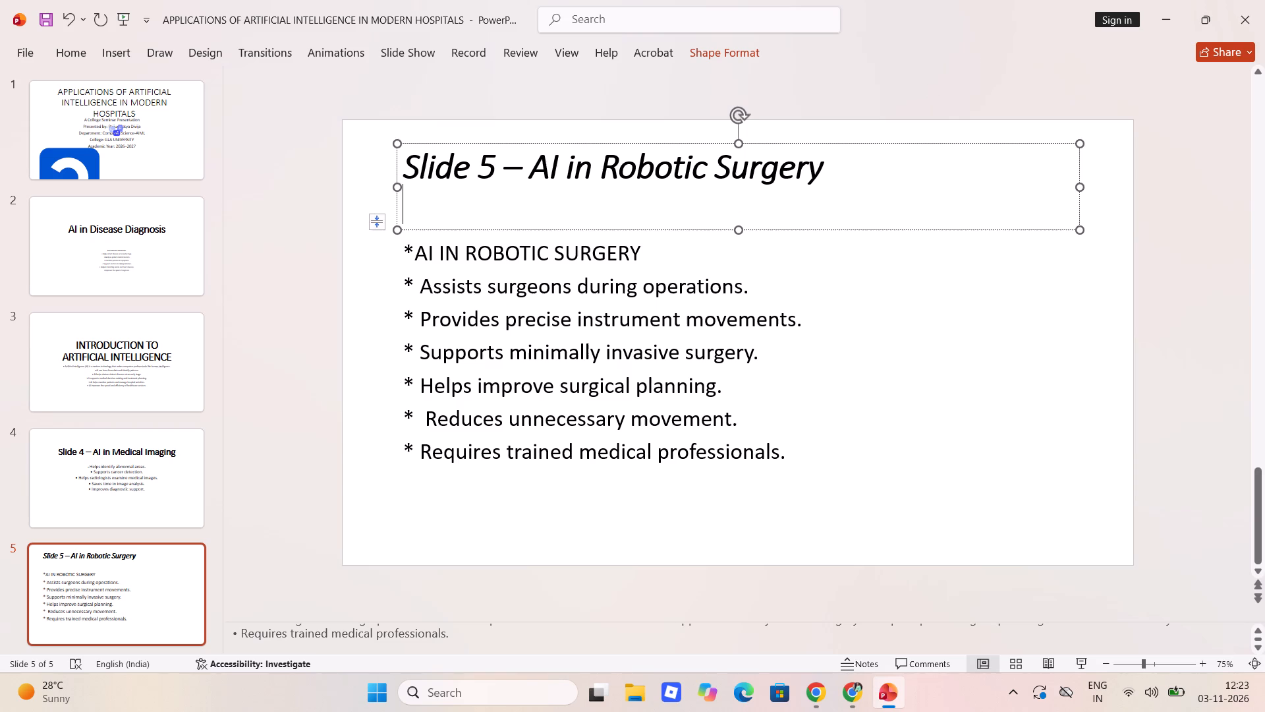
key("BackSpace")
key("BackSpace")
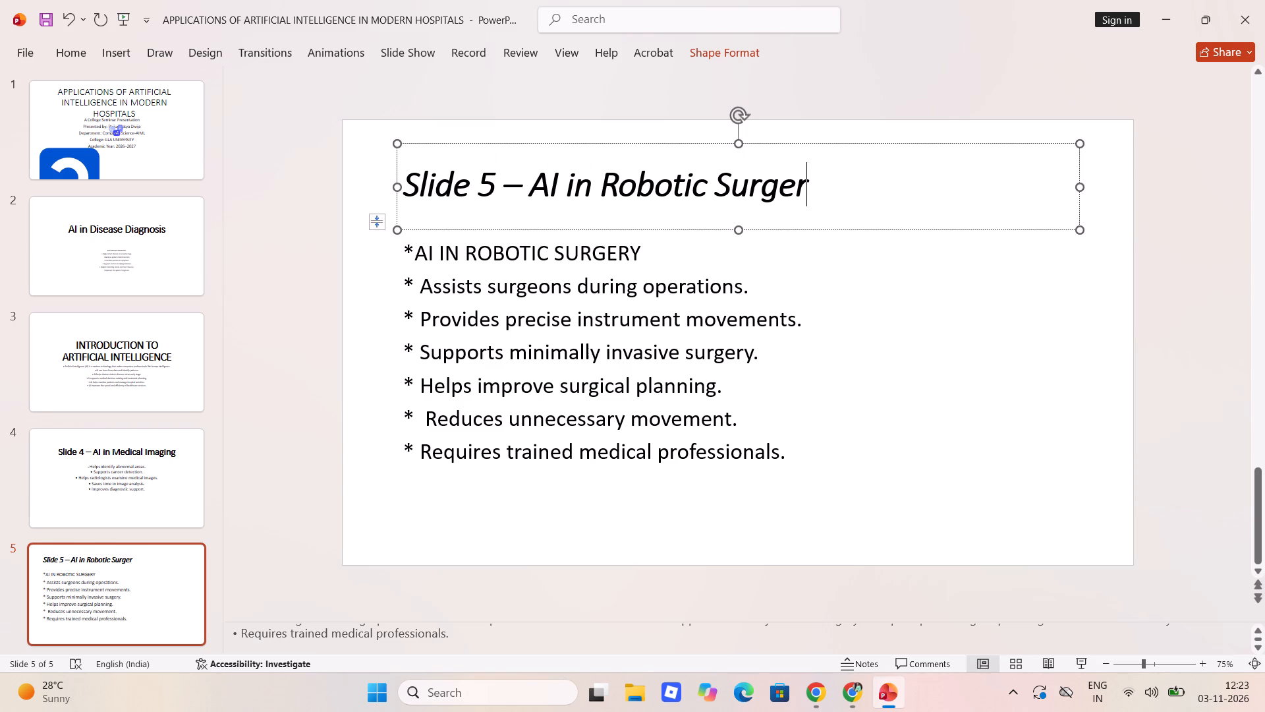
key("y")
left_click(925, 421)
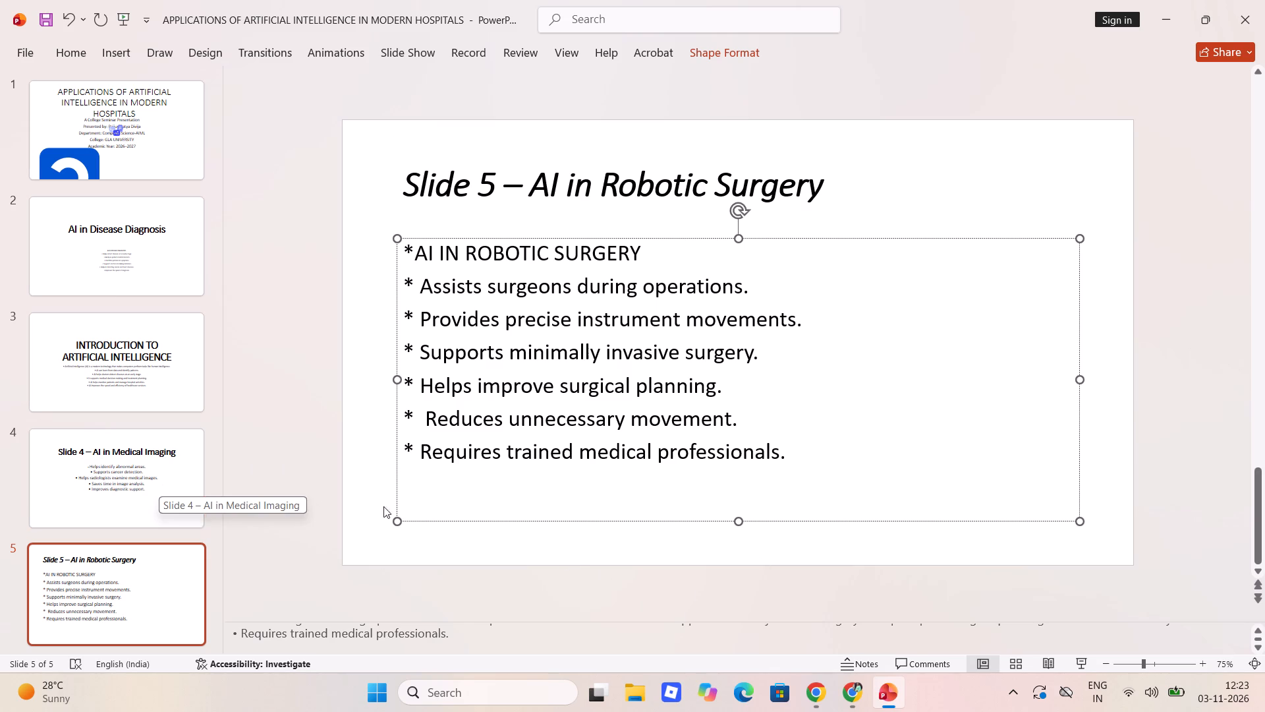
left_click(571, 572)
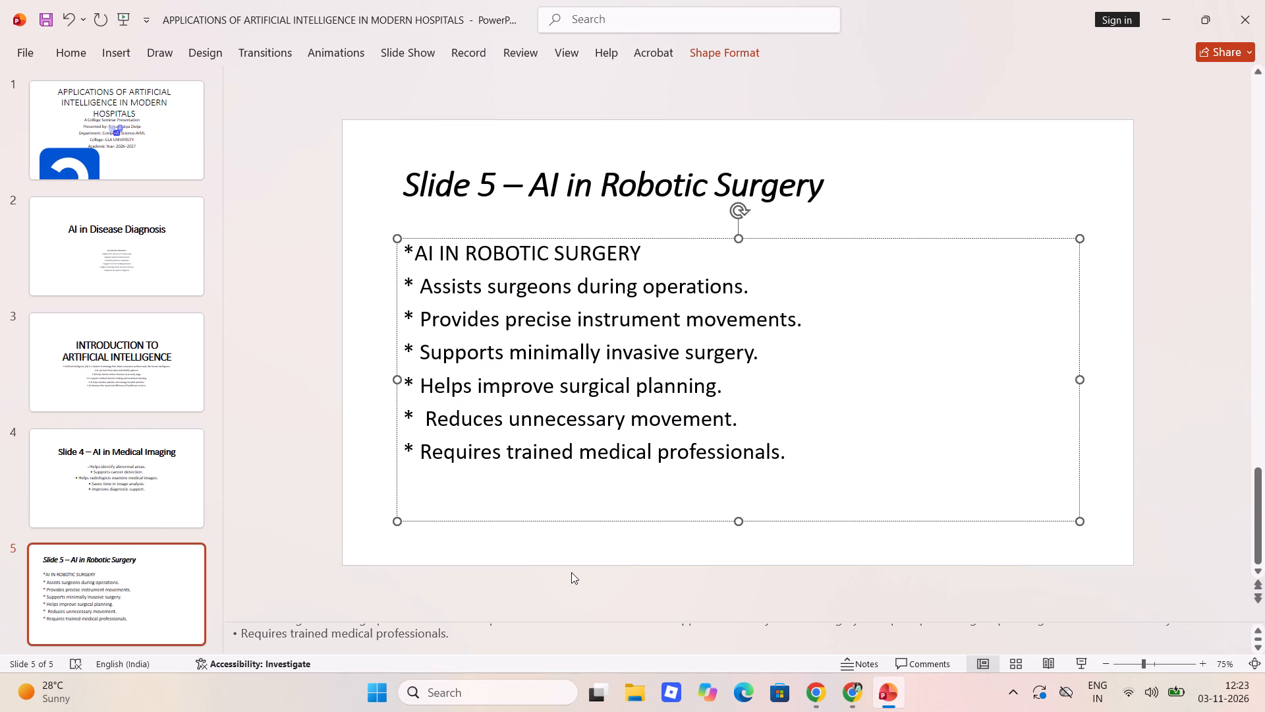
Save the presentation.
key("ctrl+s")
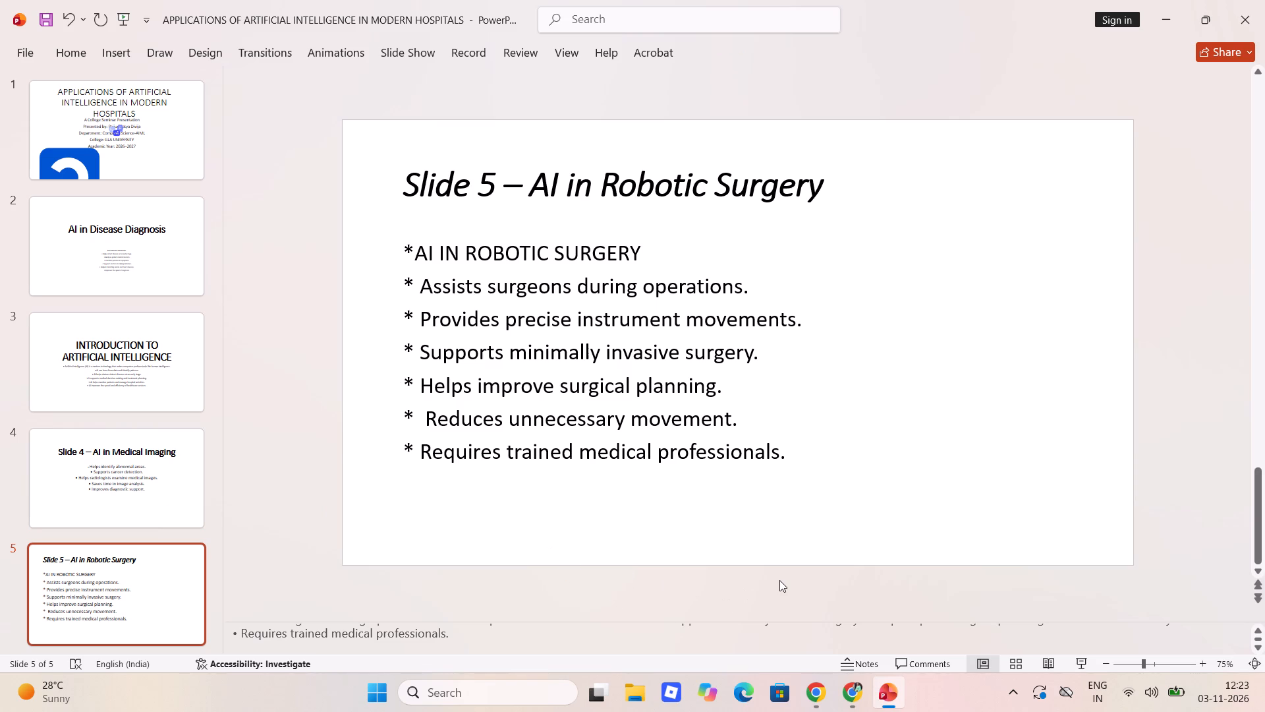
Add a new title-and-content slide after slide 5.
left_click(70, 55)
left_click(117, 88)
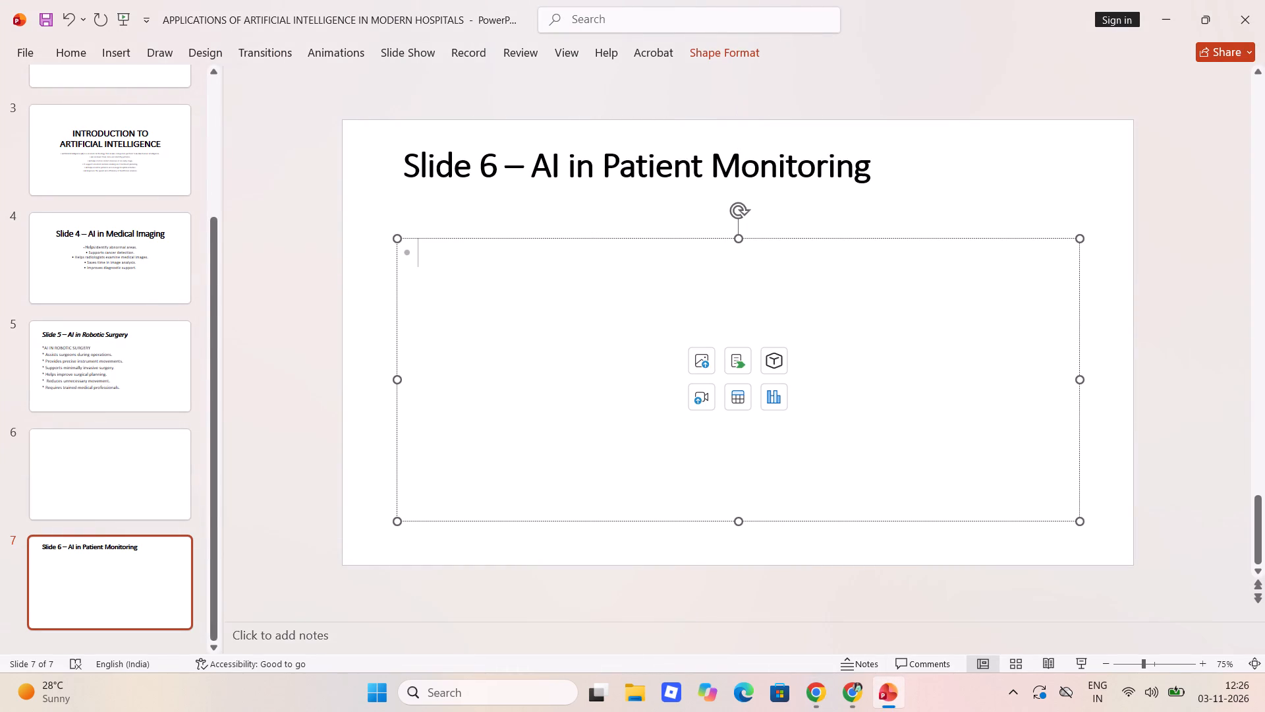
key("ctrl+v")
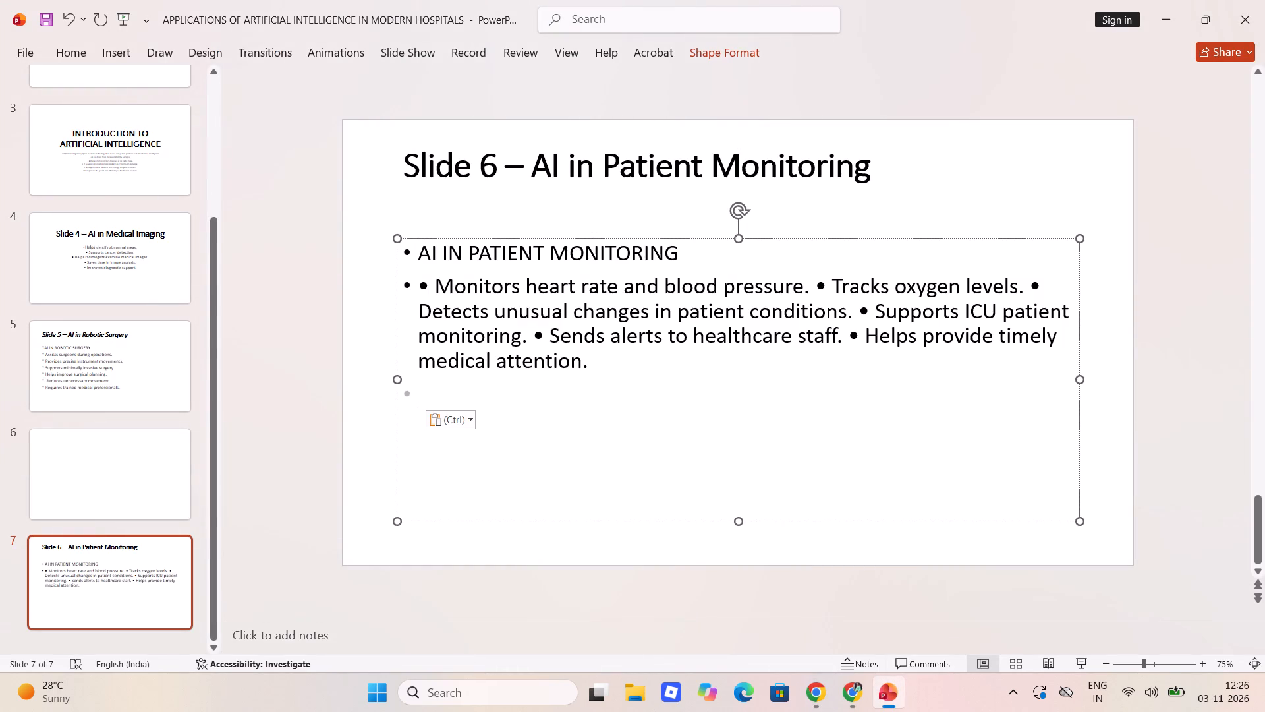
Break the run-on patient monitoring text on slide 7 so that each of its six points stands on its own line.
scroll(604, 300, "up", 3)
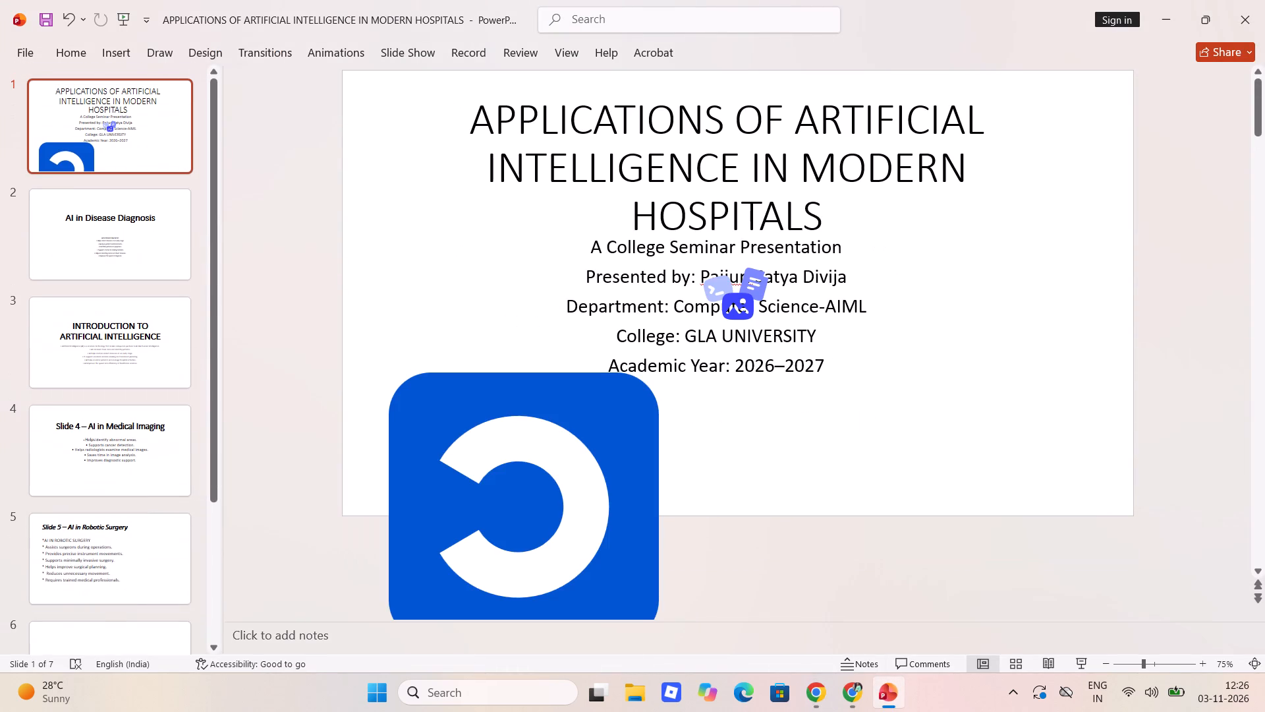
scroll(59, 616, "down", 4)
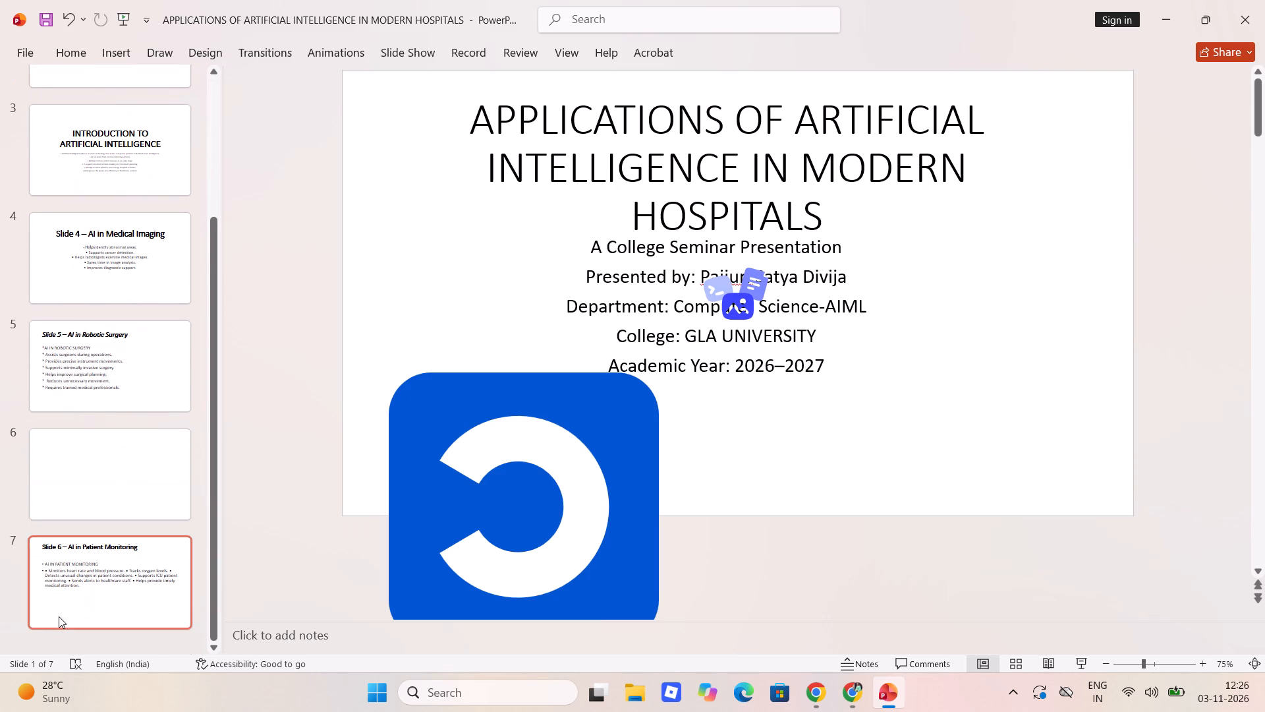
left_click(59, 616)
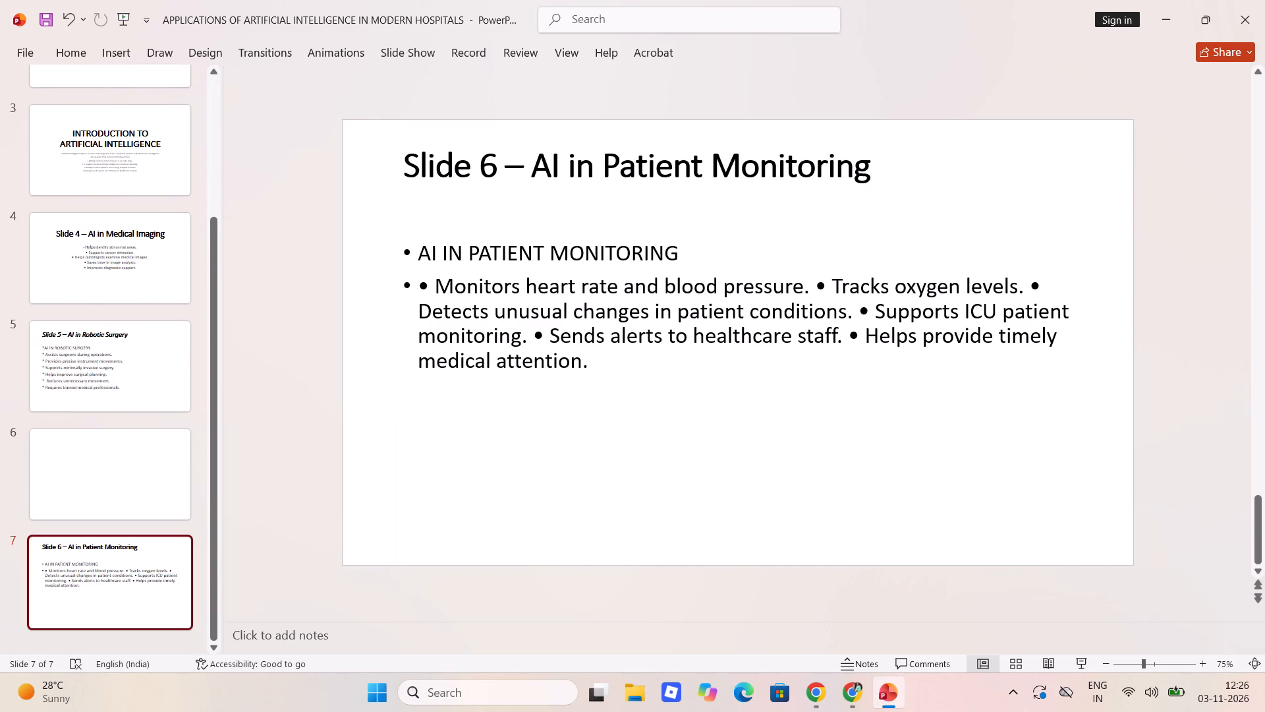
left_click(816, 287)
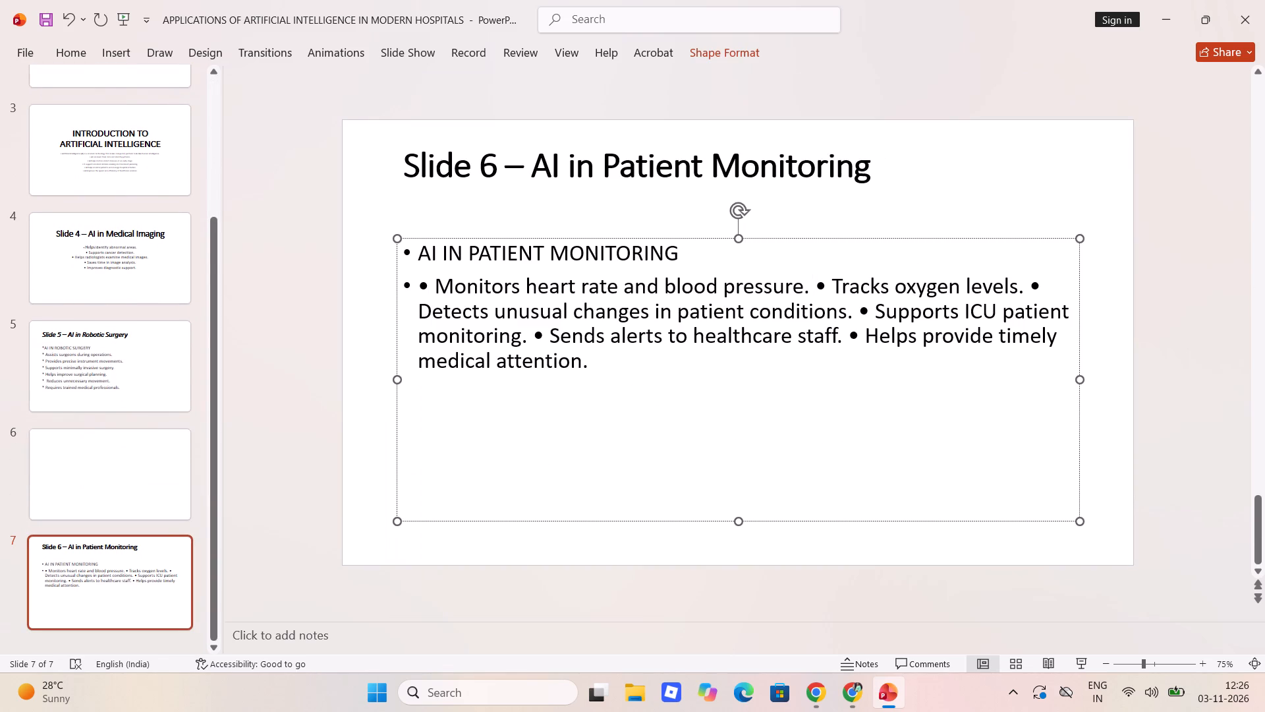
key("Return")
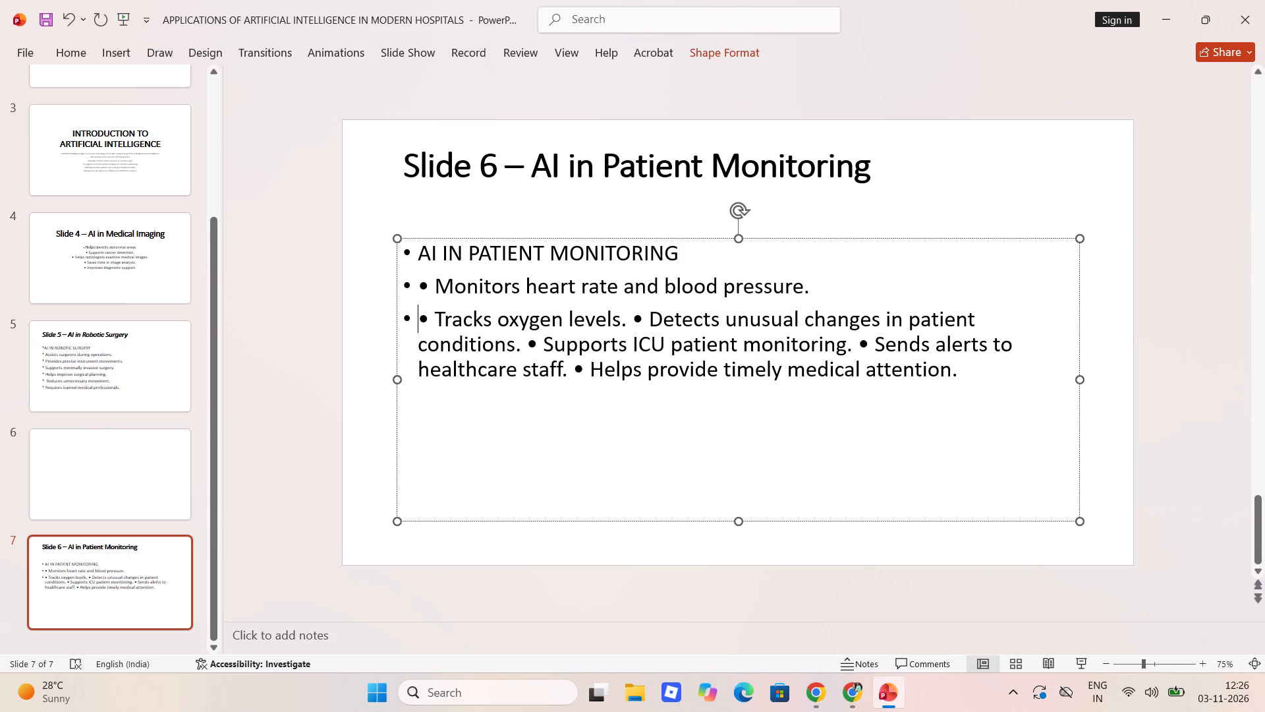
left_click(625, 322)
key("Return")
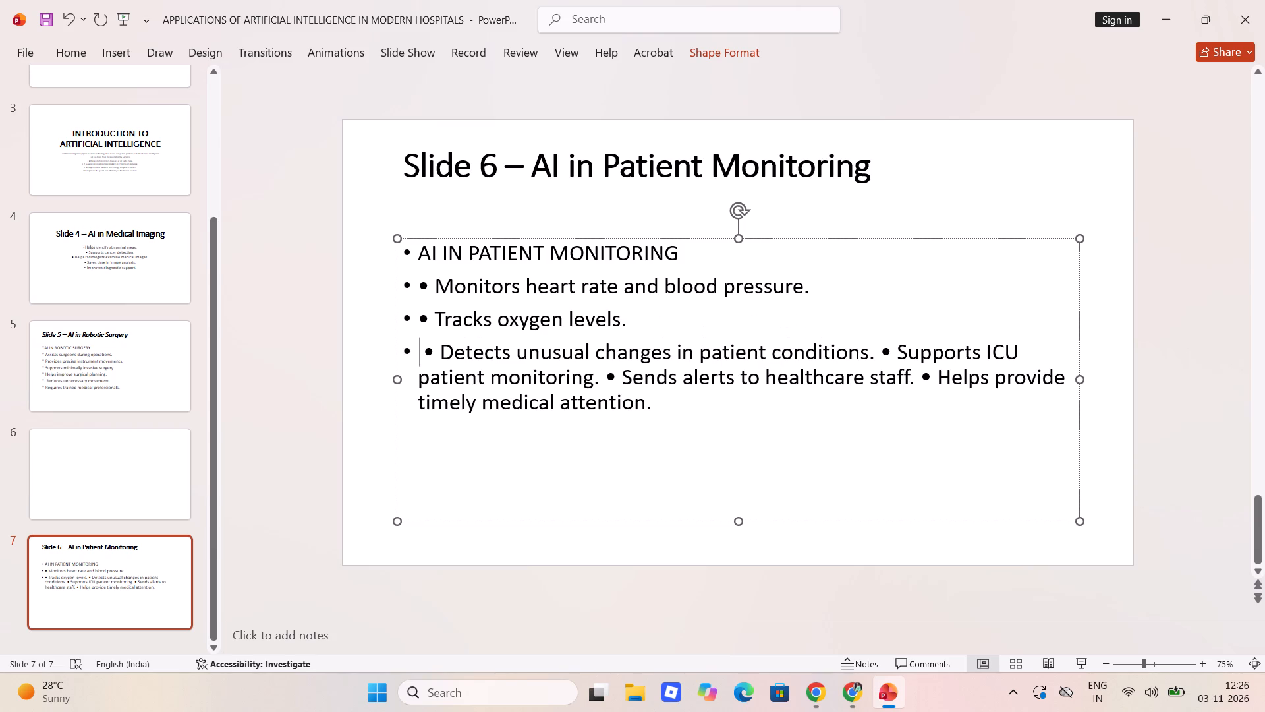
left_click(877, 355)
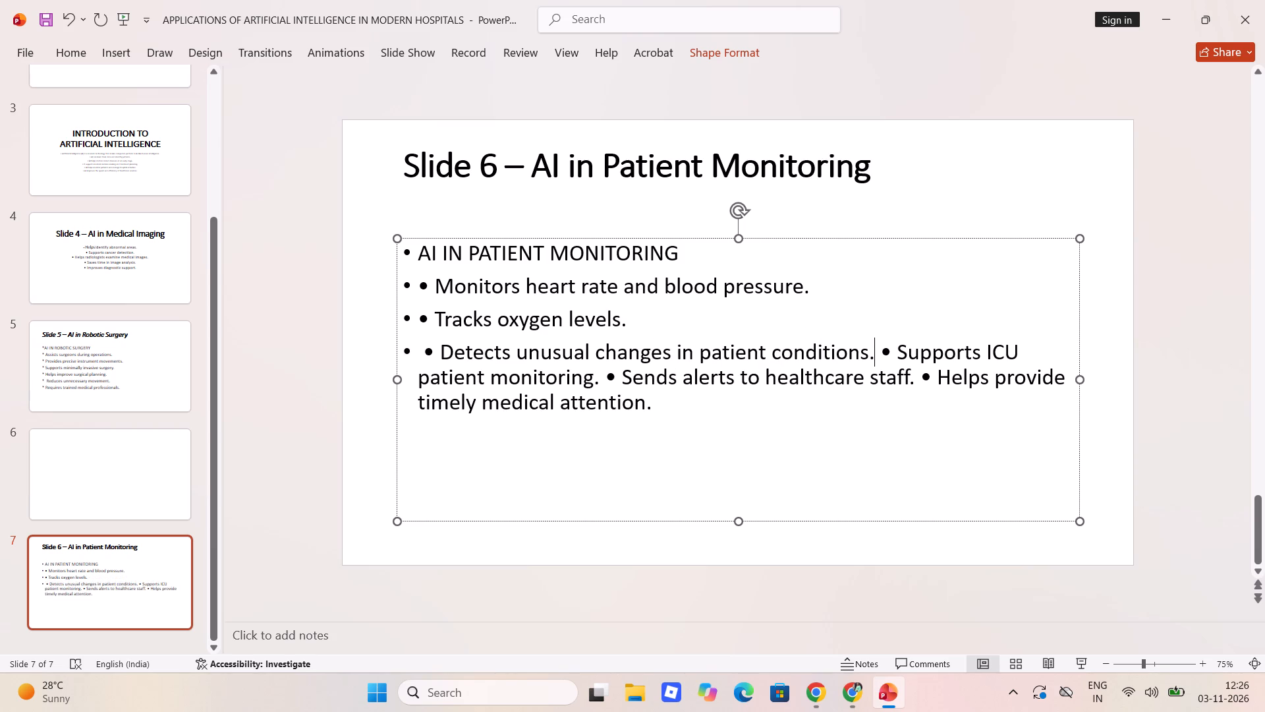
key("Return")
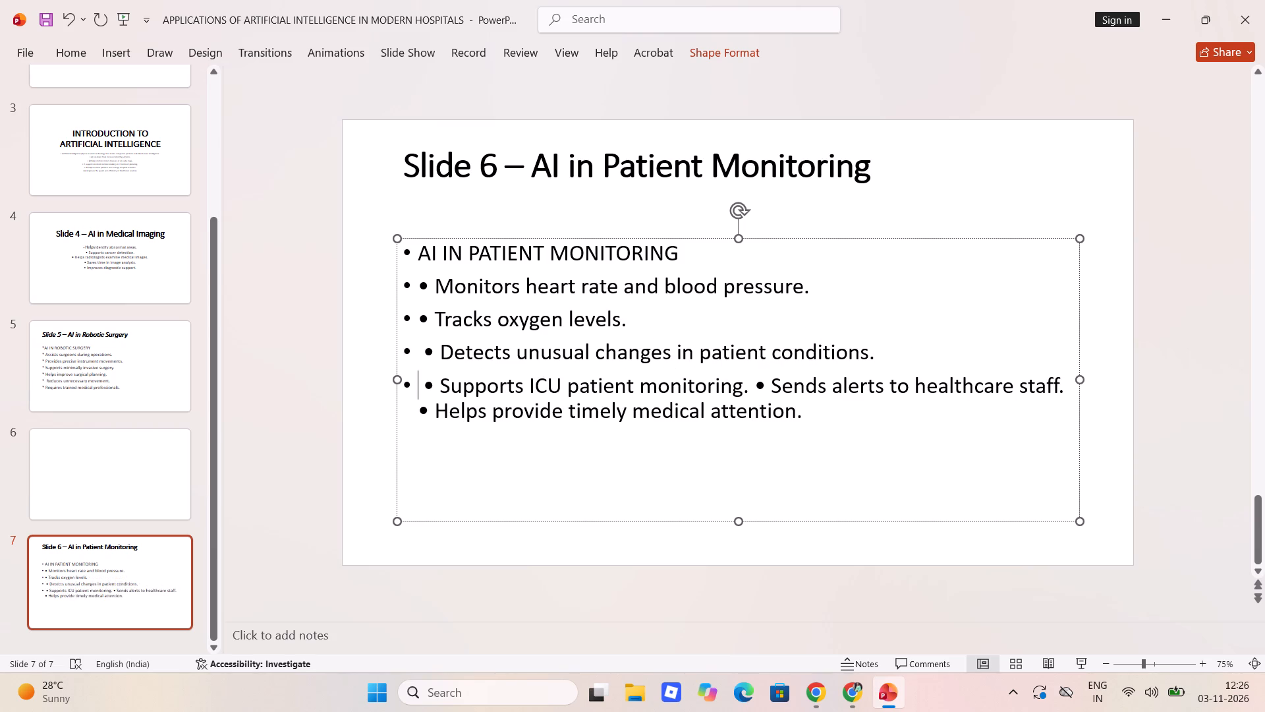
left_click(753, 388)
key("Return")
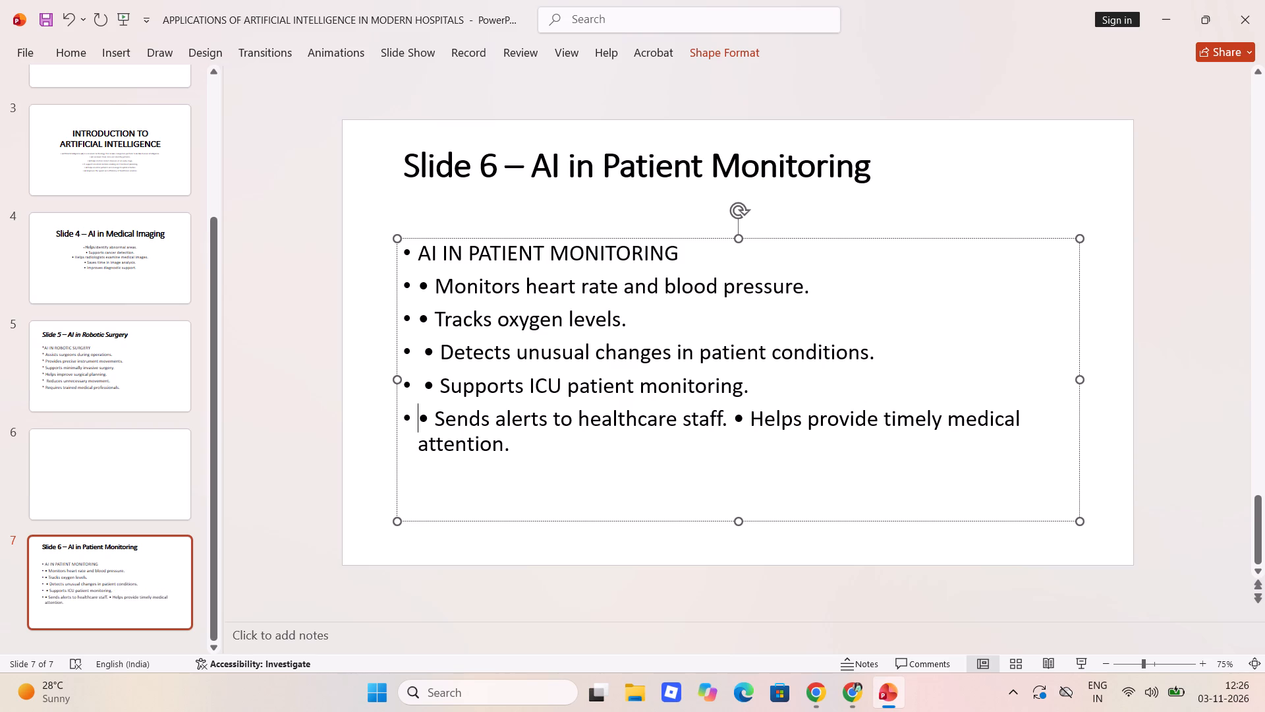
left_click(735, 421)
key("Return")
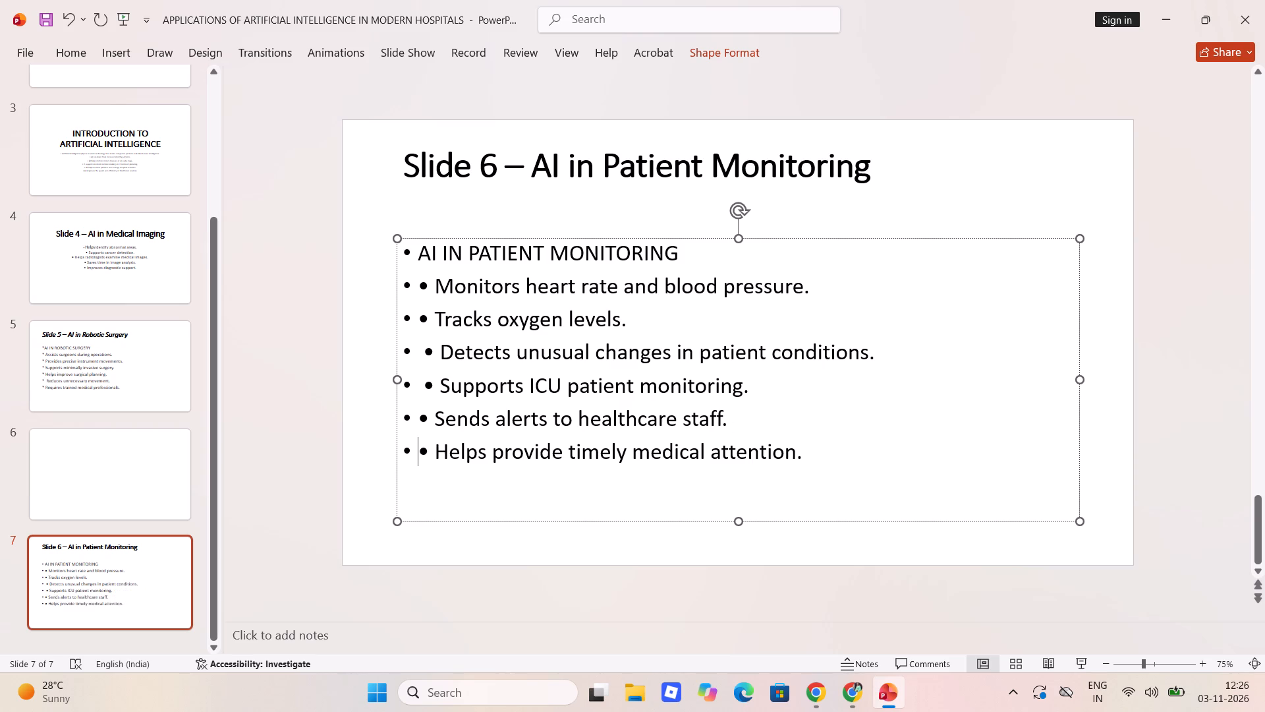
Remove the duplicate outer bullet from each of the six patient monitoring points on slide 7, leaving one bullet per line.
left_click(410, 459)
left_click(410, 459)
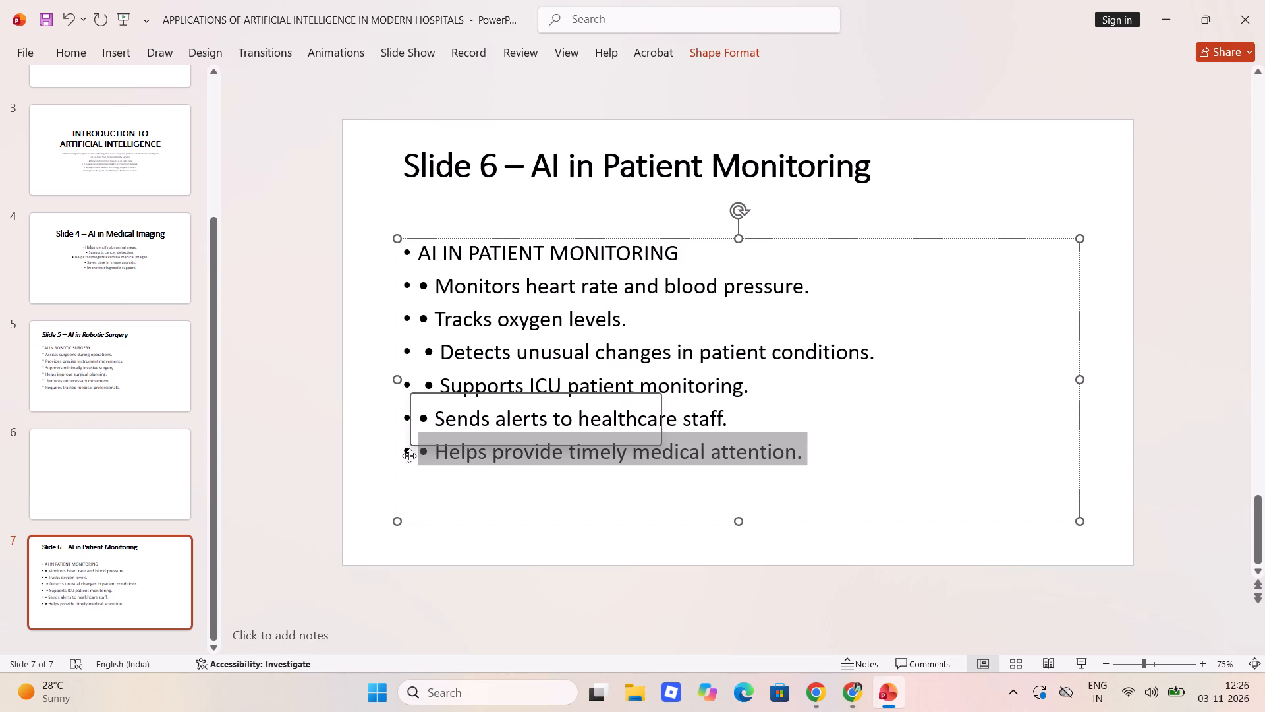
left_click(411, 469)
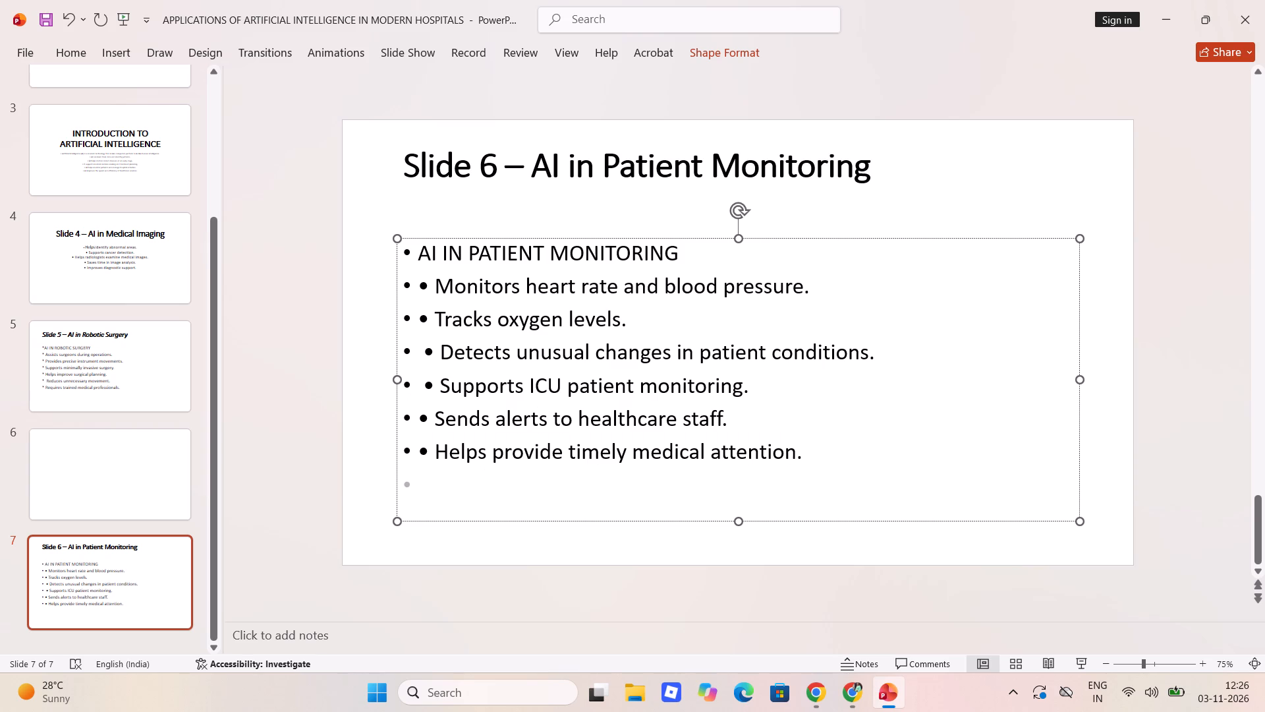
left_click(413, 456)
key("BackSpace")
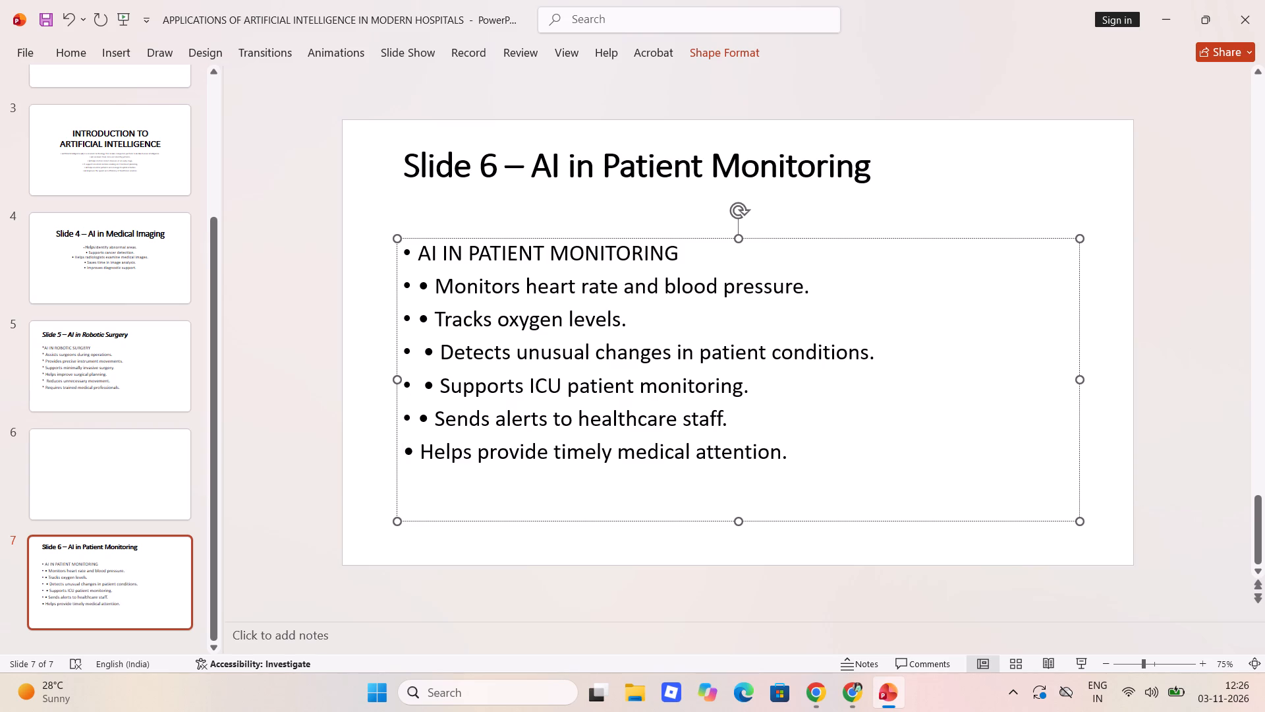
left_click(413, 421)
key("BackSpace")
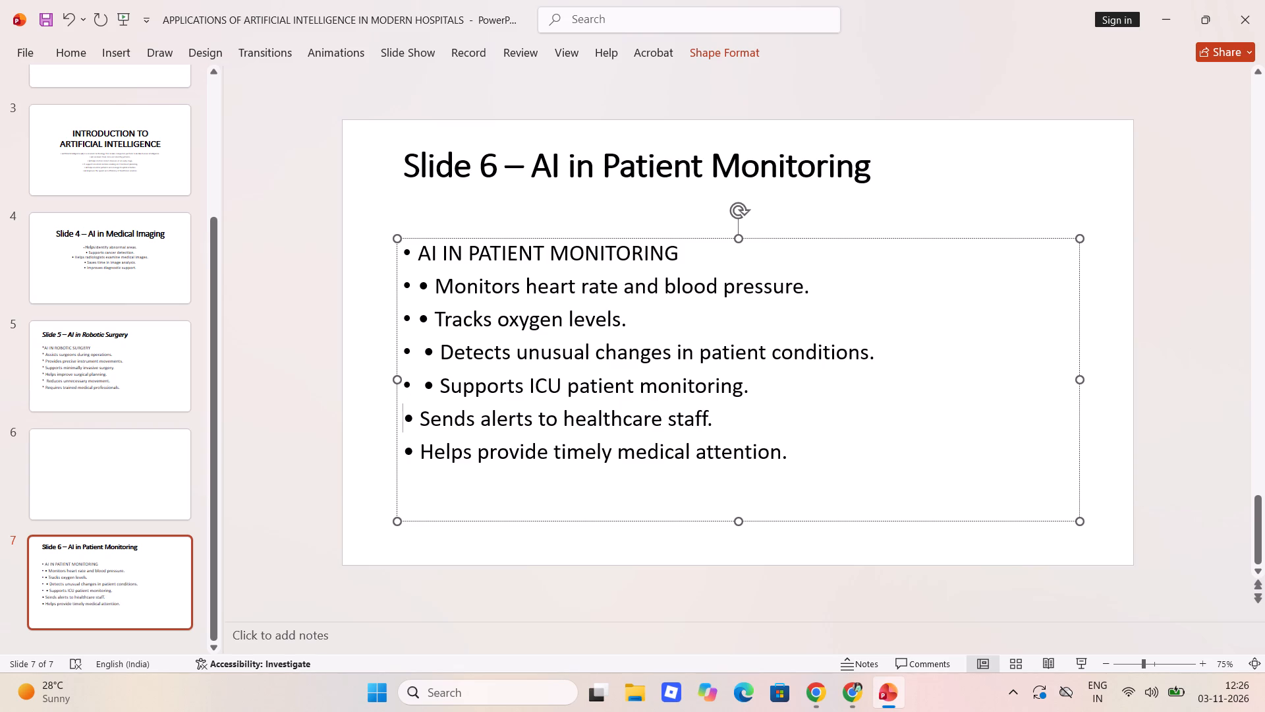
left_click(413, 390)
key("BackSpace")
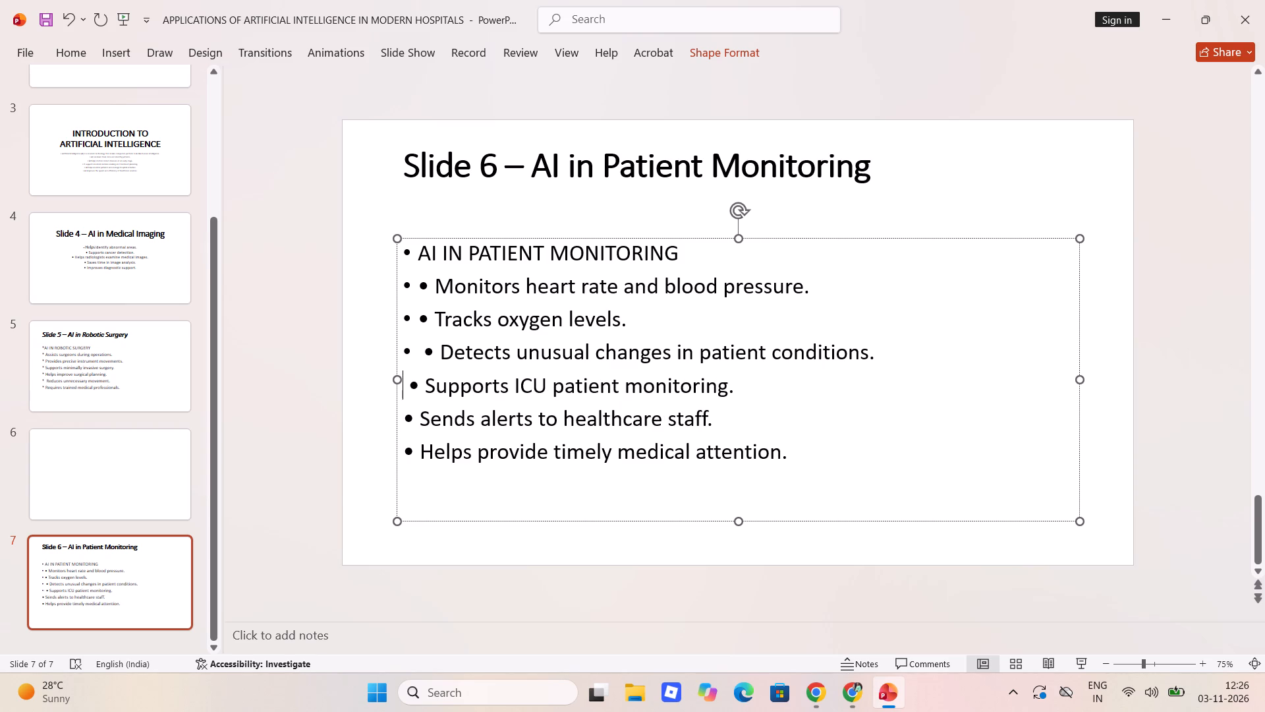
left_click(414, 351)
key("BackSpace")
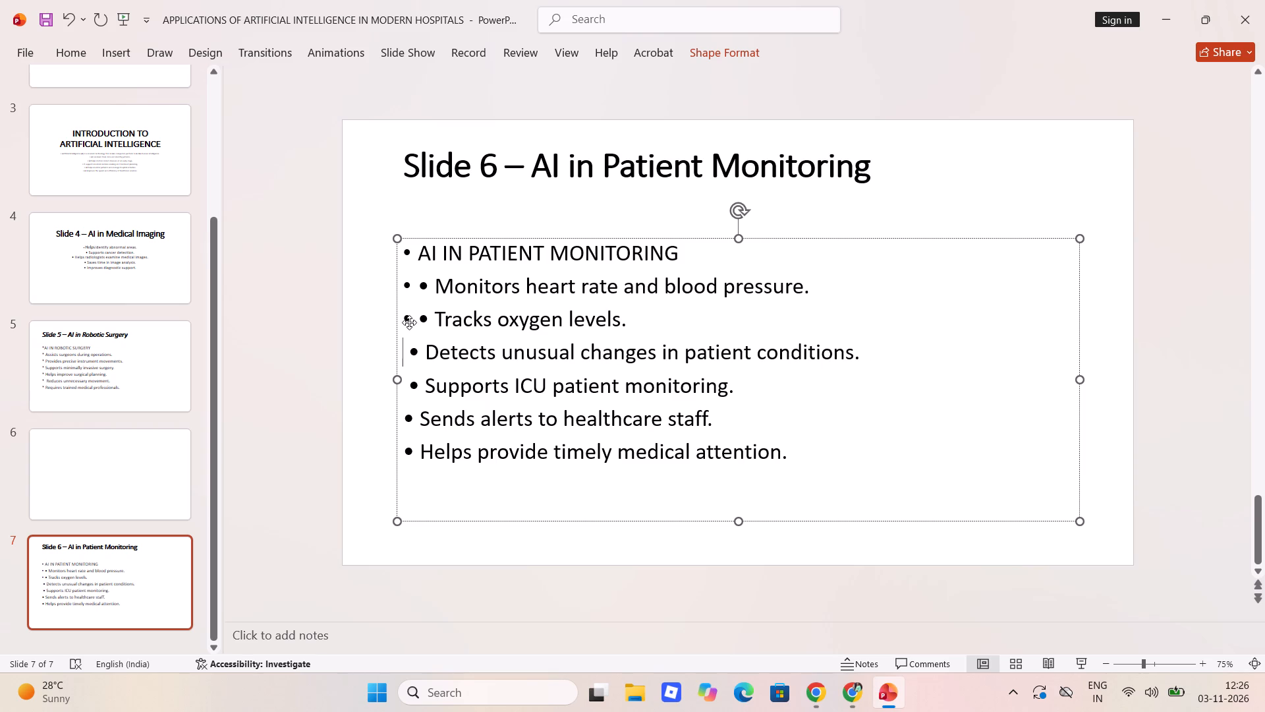
left_click(409, 322)
left_click(409, 322)
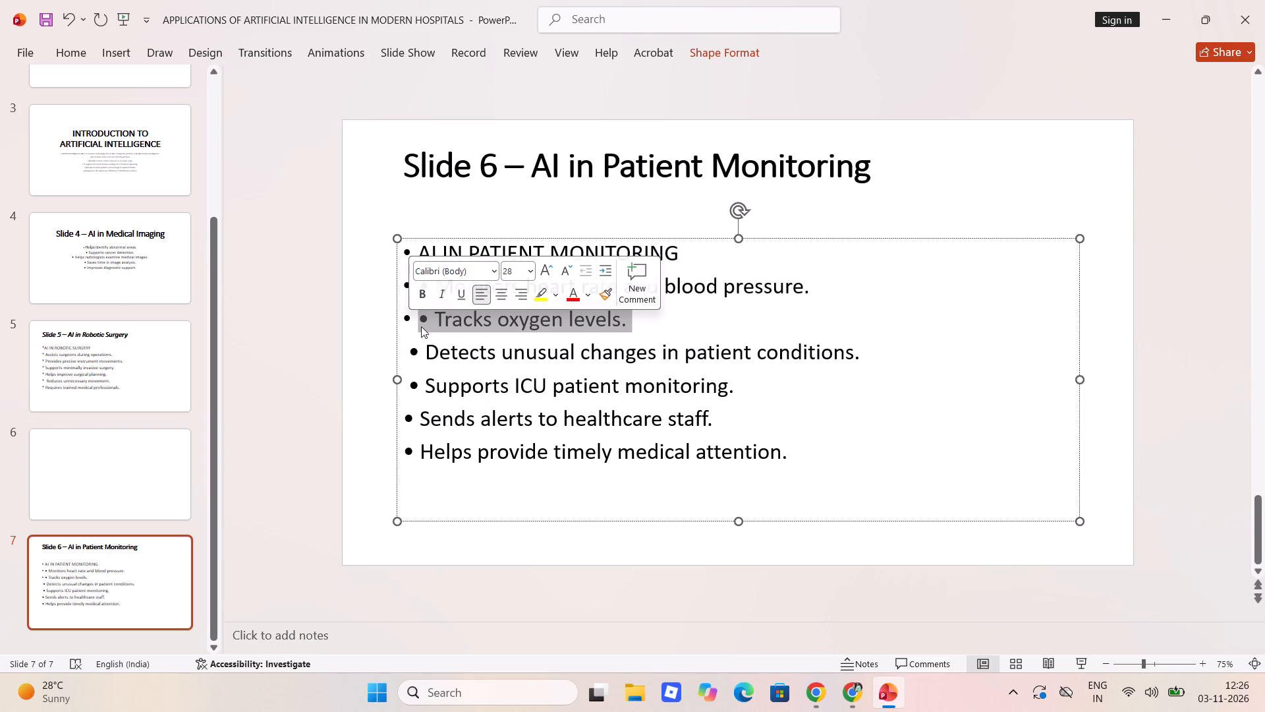
left_click(415, 324)
key("BackSpace")
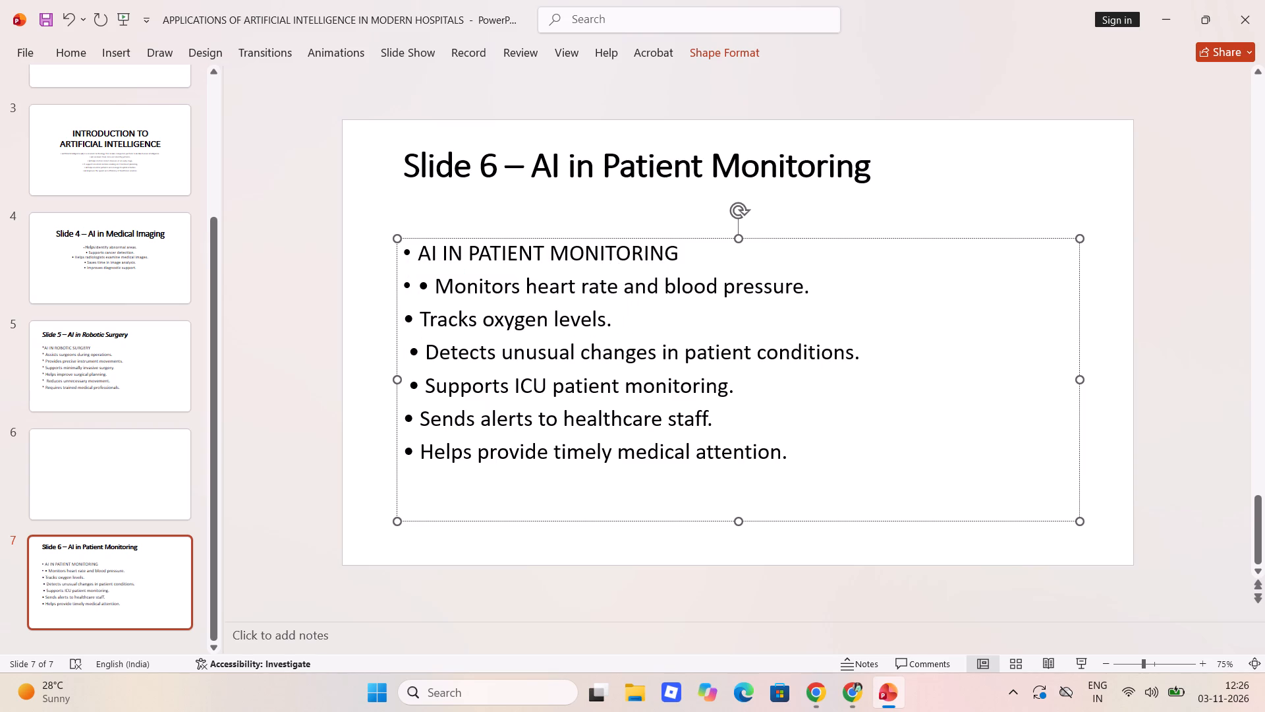
left_click(411, 283)
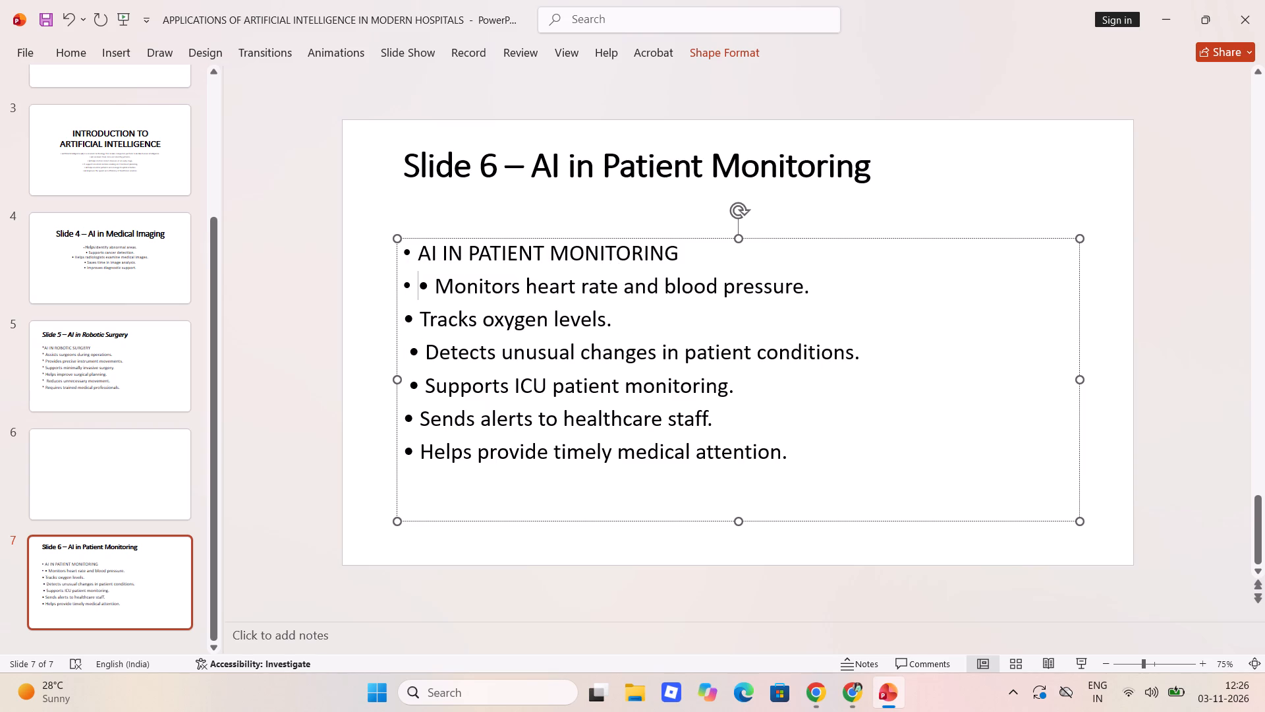
left_click(420, 296)
key("BackSpace")
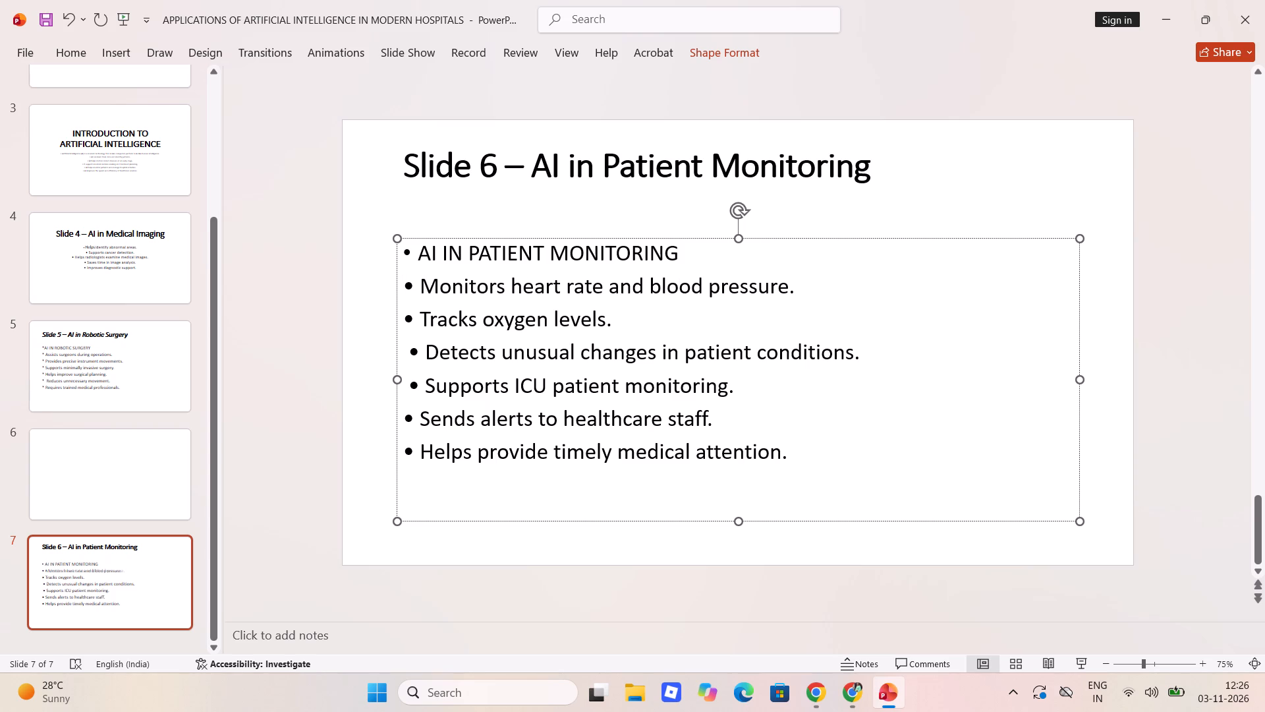
Delete the repeated "AI IN PATIENT MONITORING" line from the top of slide 7's body text.
left_click_drag(673, 253, 493, 266)
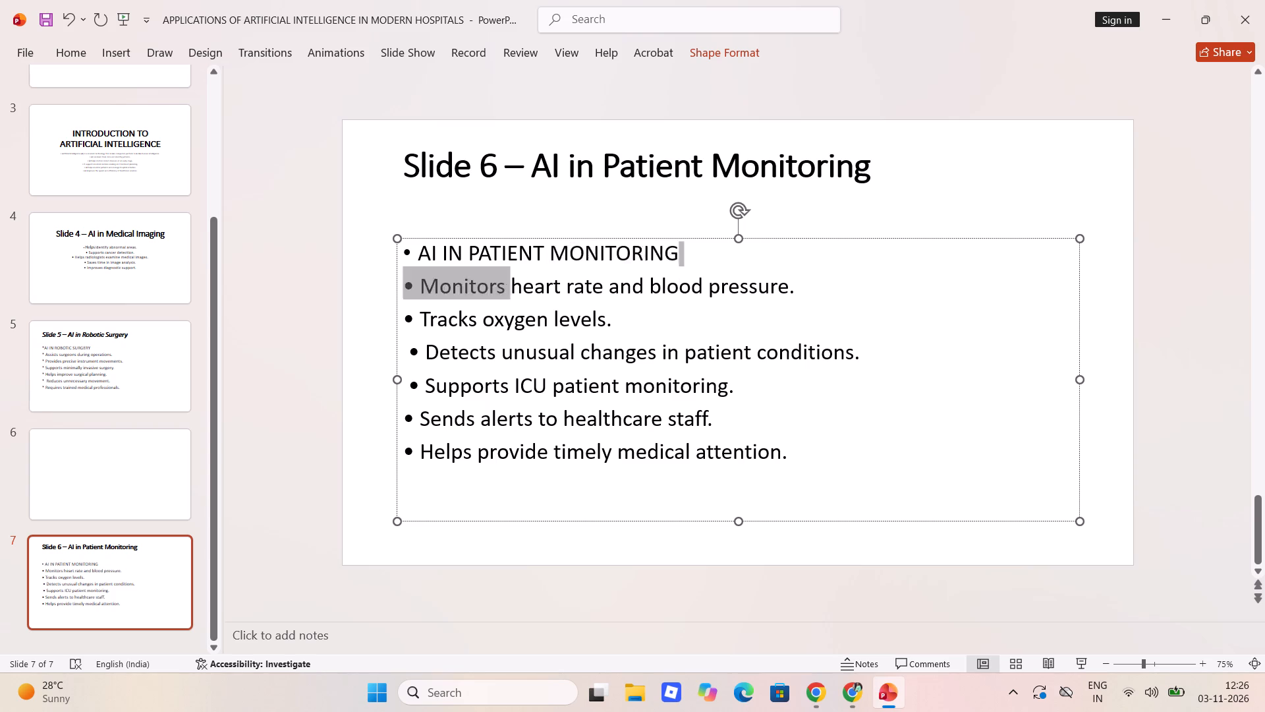
left_click_drag(493, 266, 449, 262)
key("BackSpace")
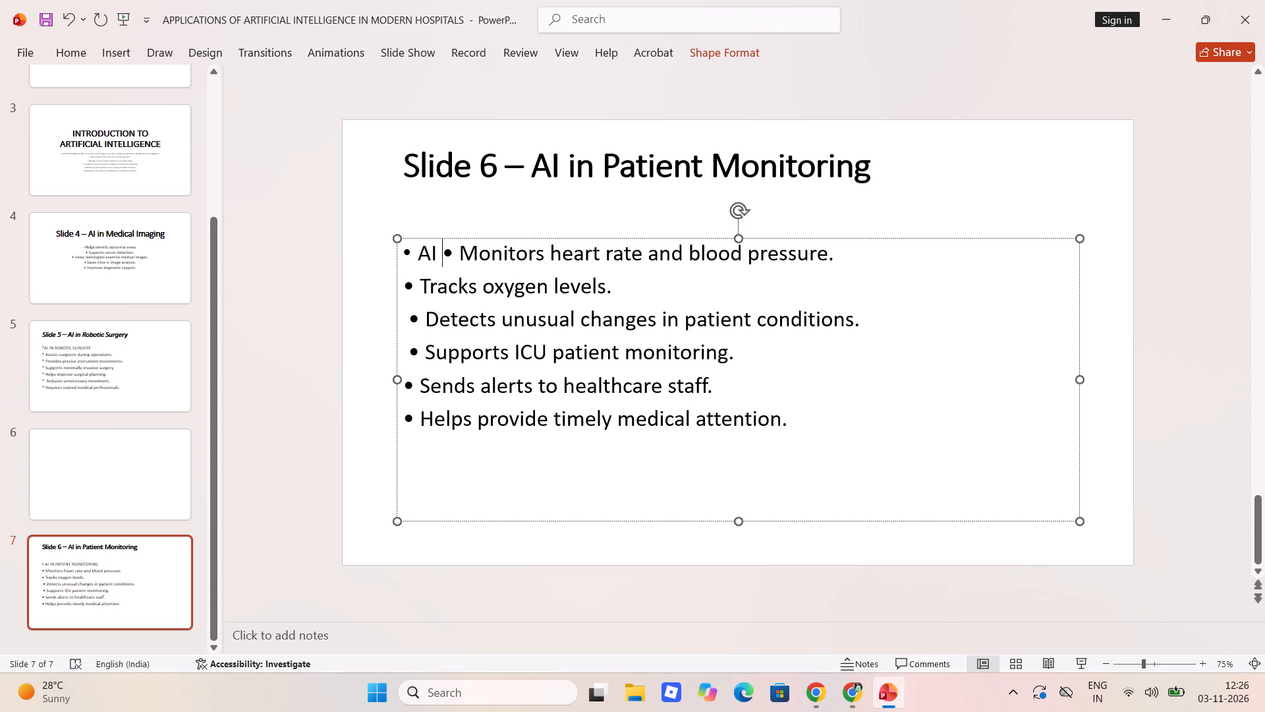
key("BackSpace")
key("BackSpace")
key("BackSpace")
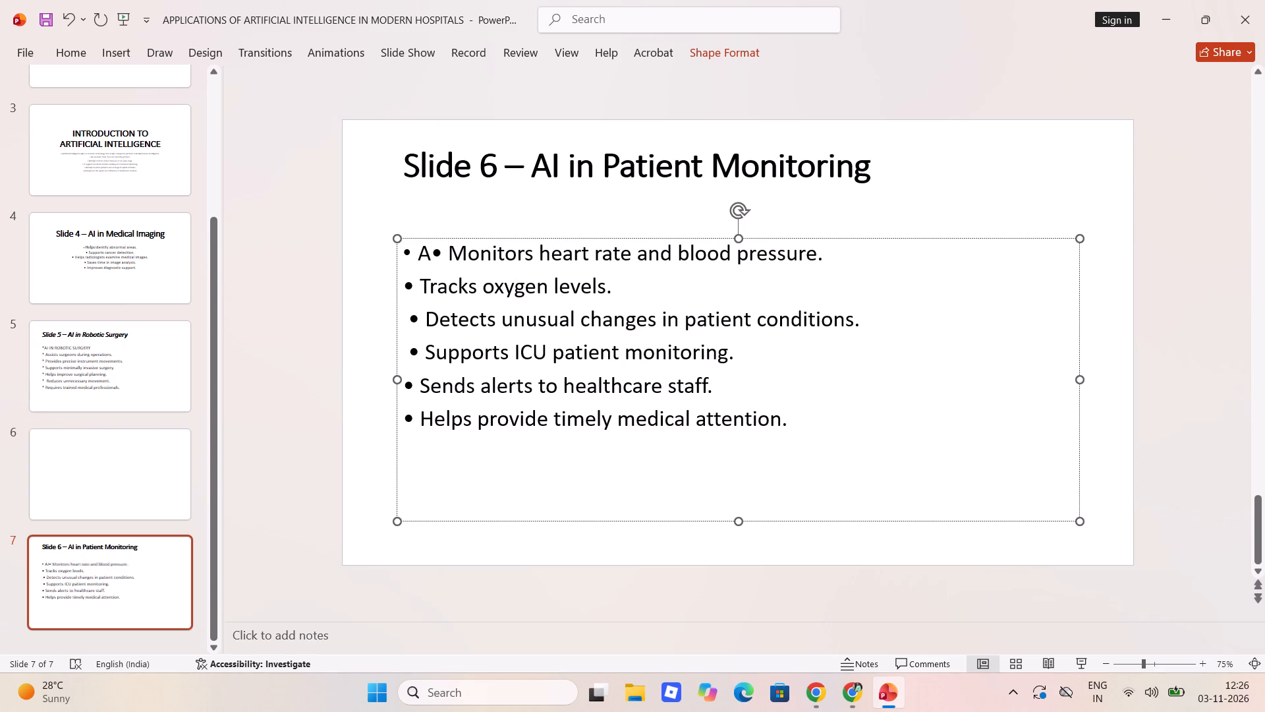
key("BackSpace")
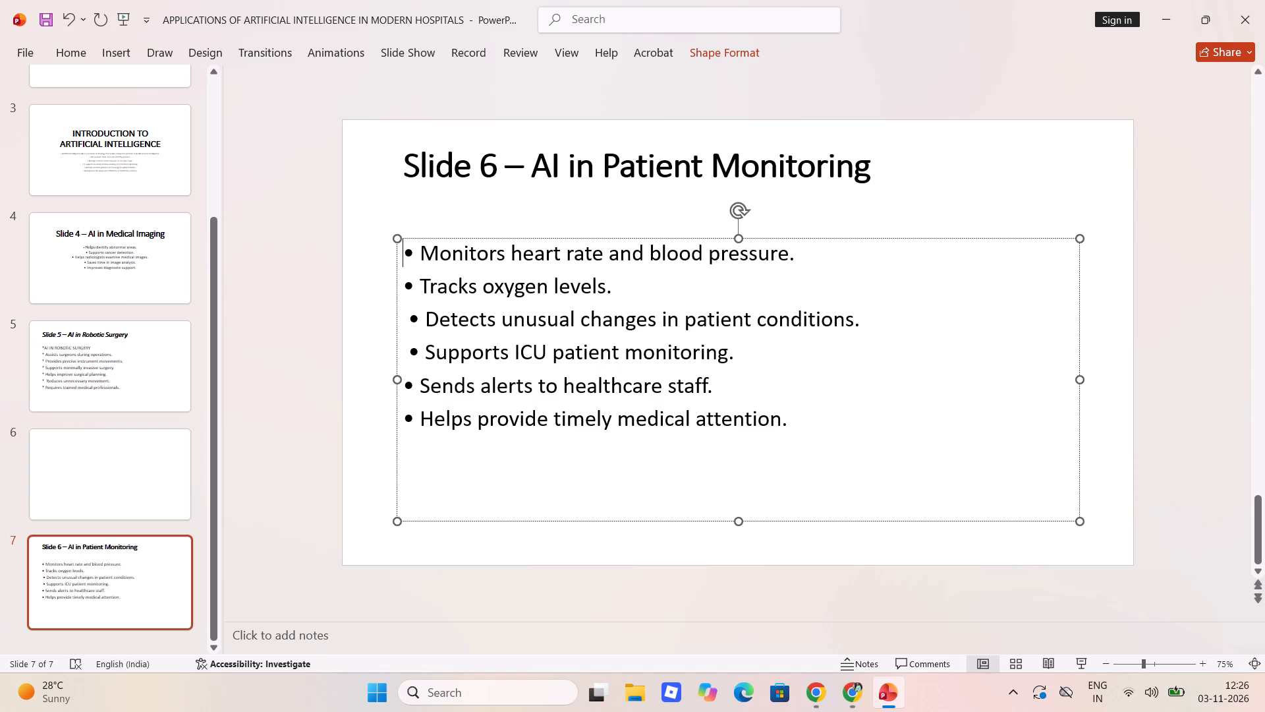
Centre-align the six patient monitoring points in slide 7's body.
left_click(412, 254)
left_click(710, 336)
left_click(424, 245)
left_click(419, 250)
left_click_drag(419, 250, 538, 552)
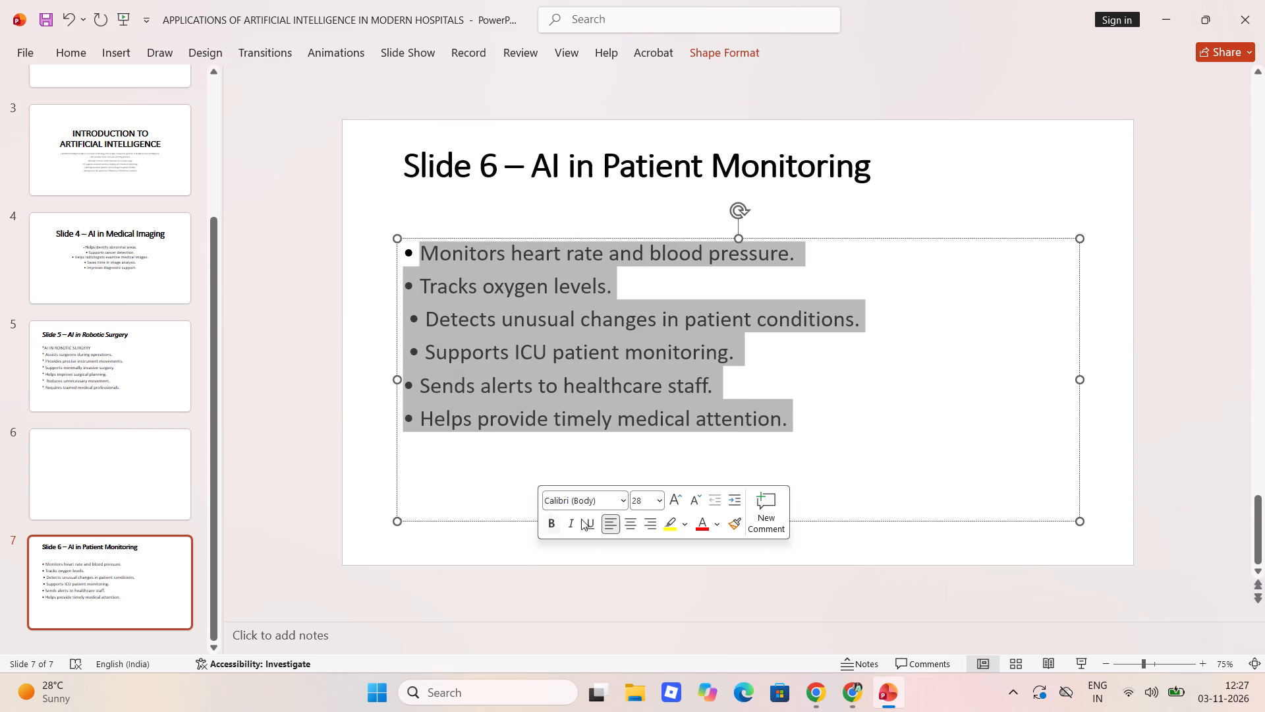
left_click(624, 527)
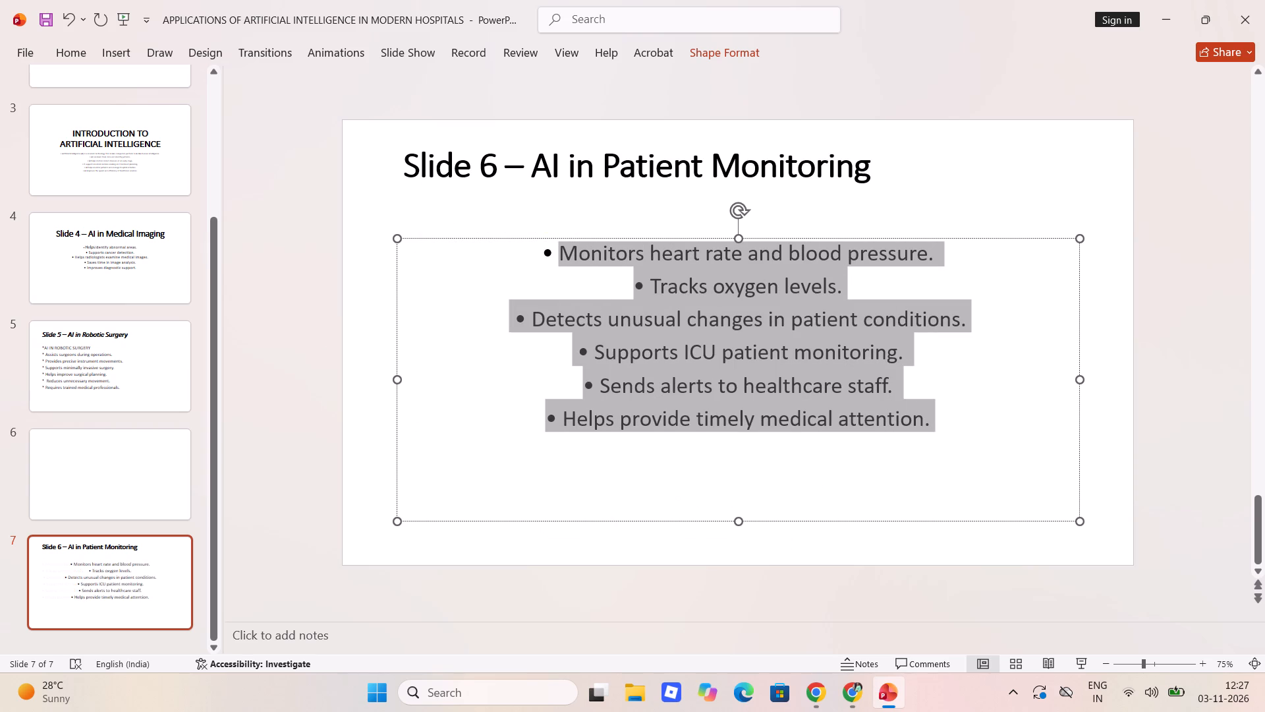
left_click(700, 522)
Save the presentation, keeping the line below the six points on slide 7 free of stray text and bullet.
key("ctrl+s")
key("s")
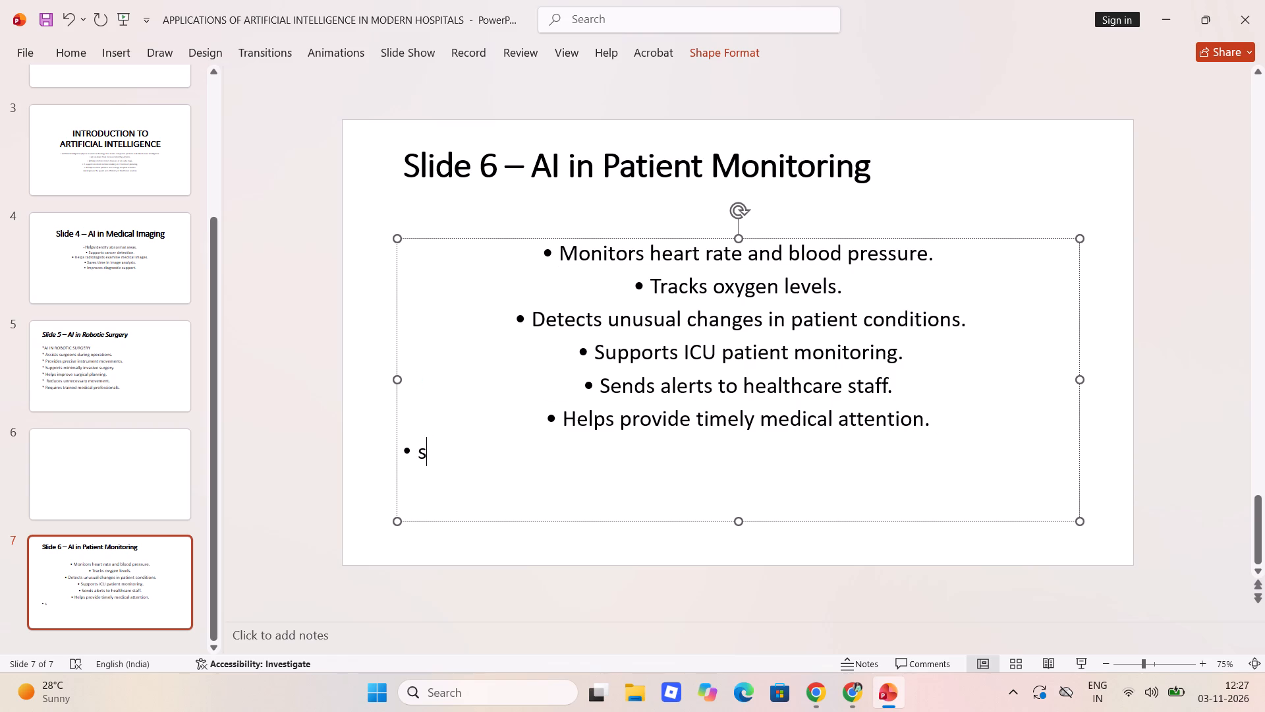
key("BackSpace")
key("BackSpace")
Shift the title box "Slide 6 – AI in Patient Monitoring" on slide 7 slightly down and to the right.
left_click_drag(411, 162, 509, 328)
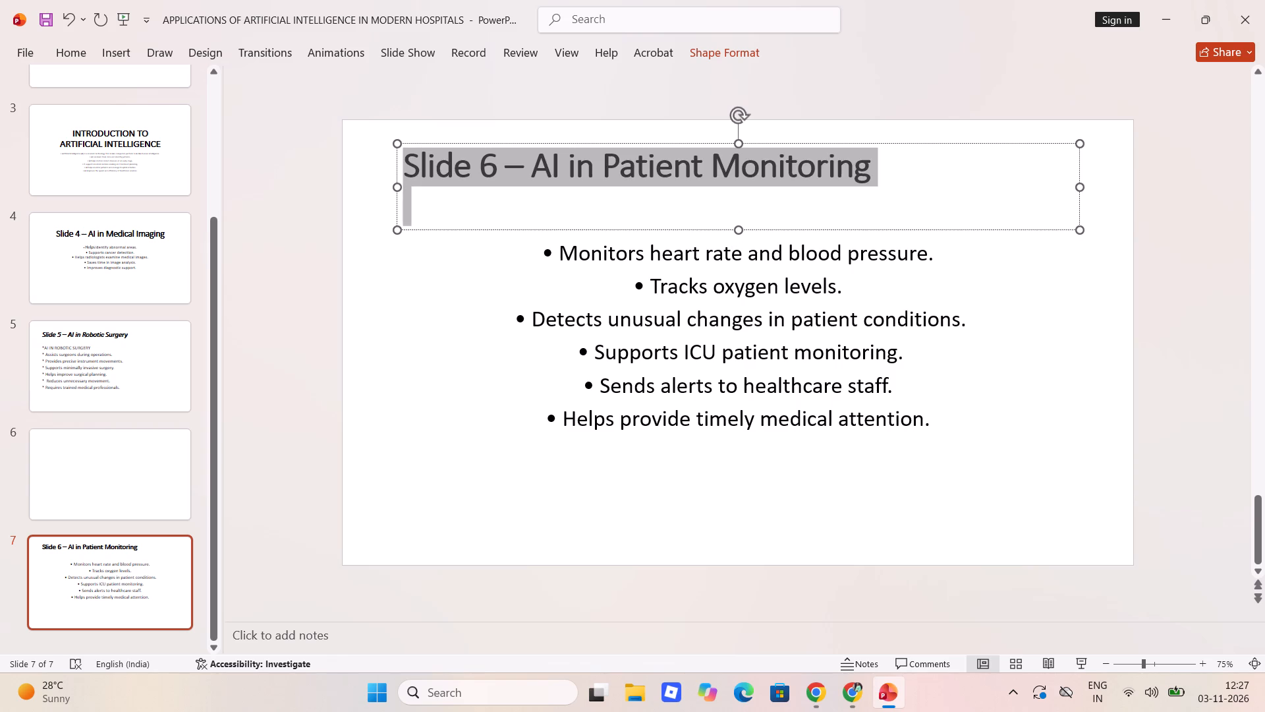
left_click_drag(509, 328, 598, 491)
left_click(509, 461)
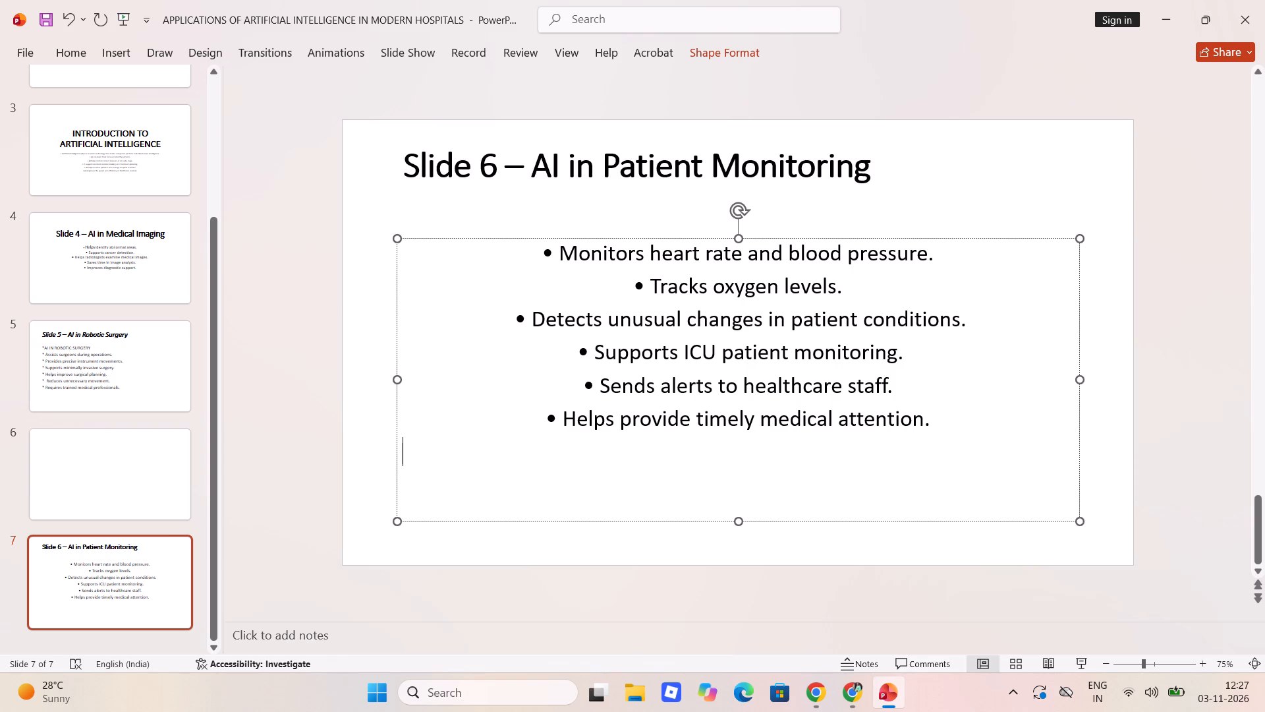
left_click(398, 148)
left_click_drag(398, 148, 485, 334)
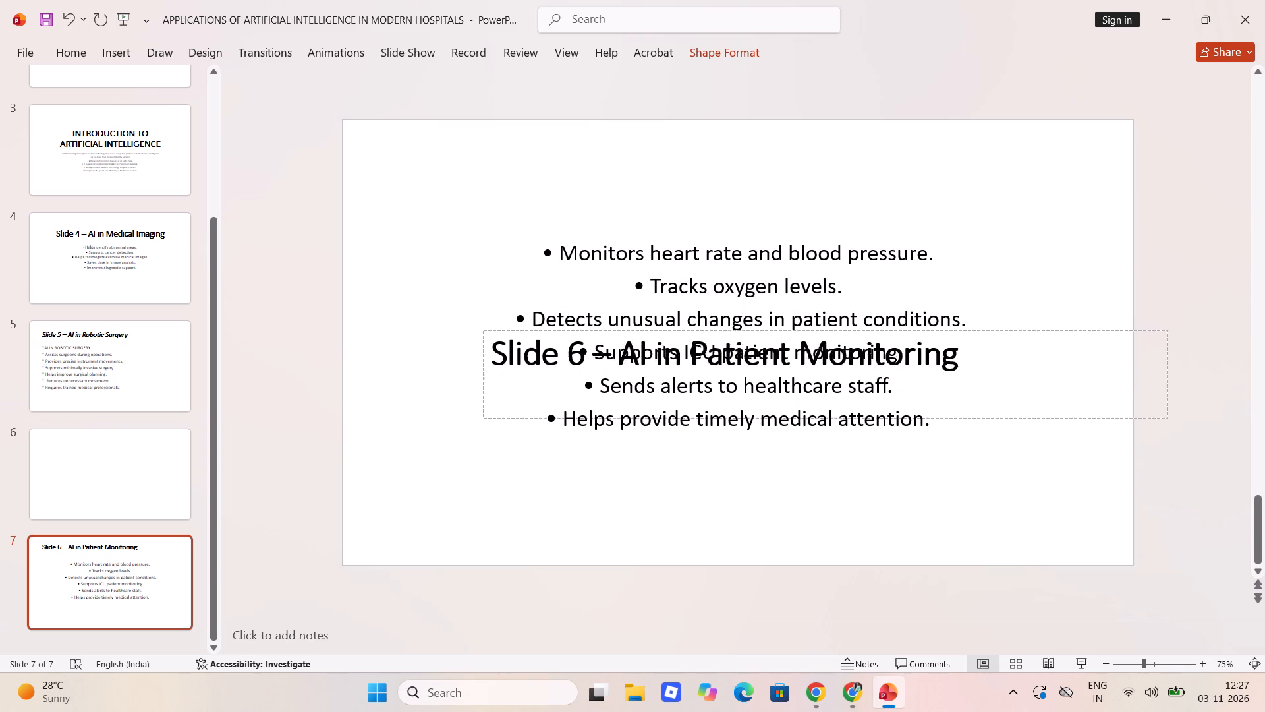
left_click_drag(485, 334, 406, 151)
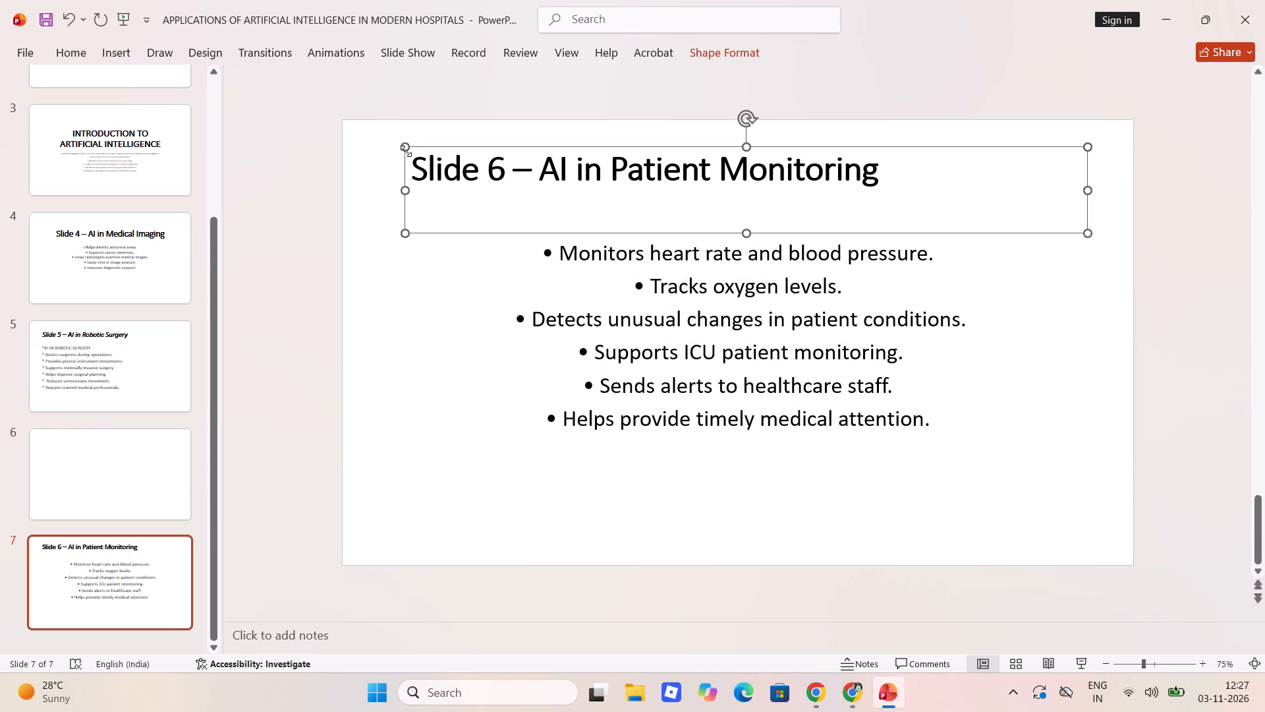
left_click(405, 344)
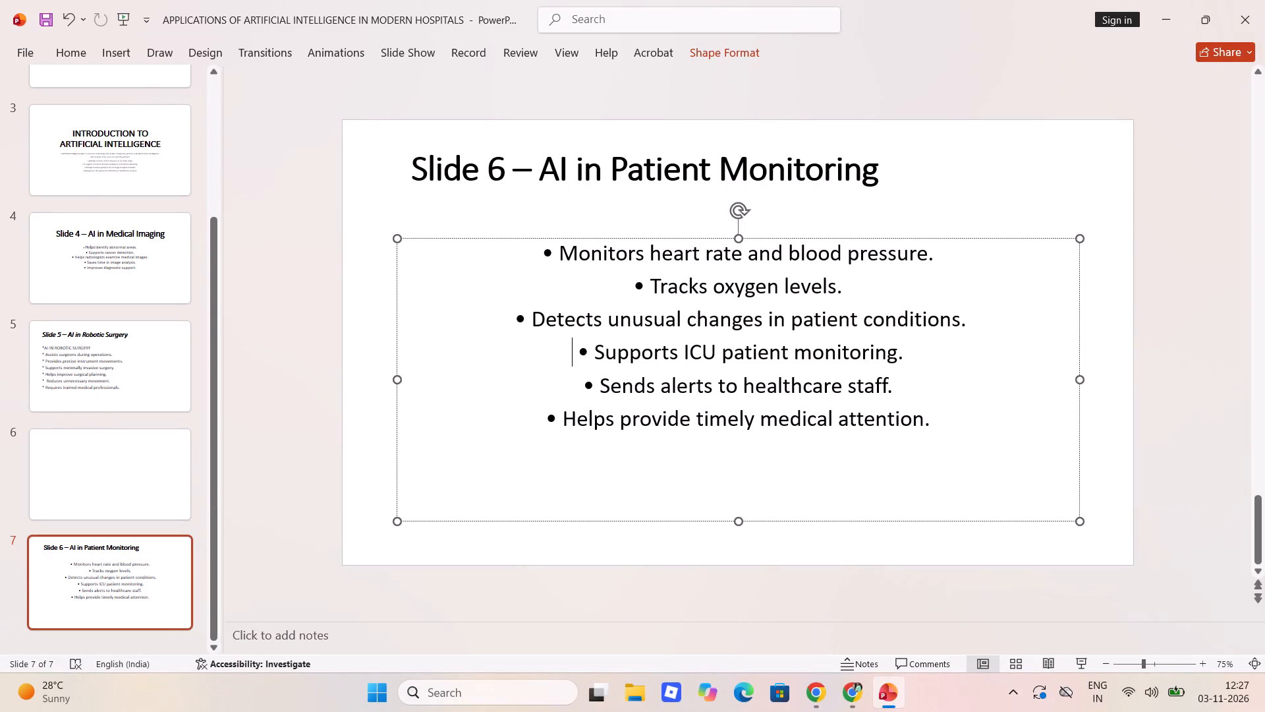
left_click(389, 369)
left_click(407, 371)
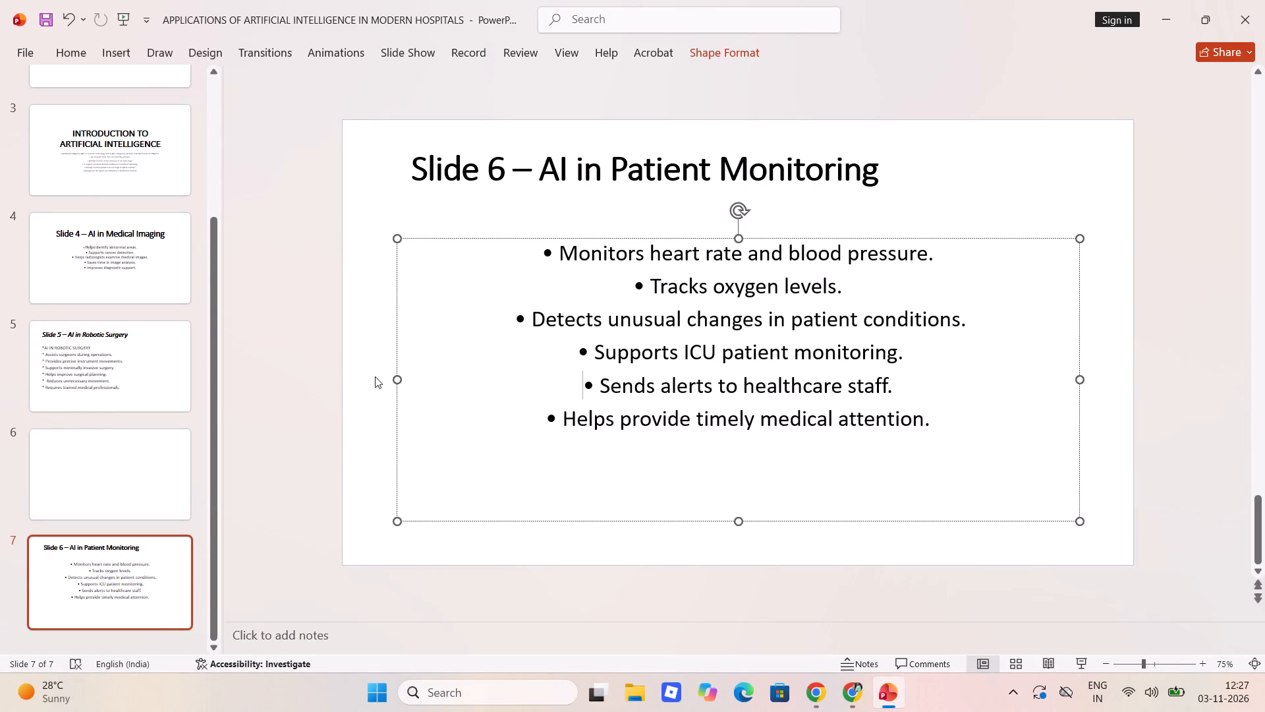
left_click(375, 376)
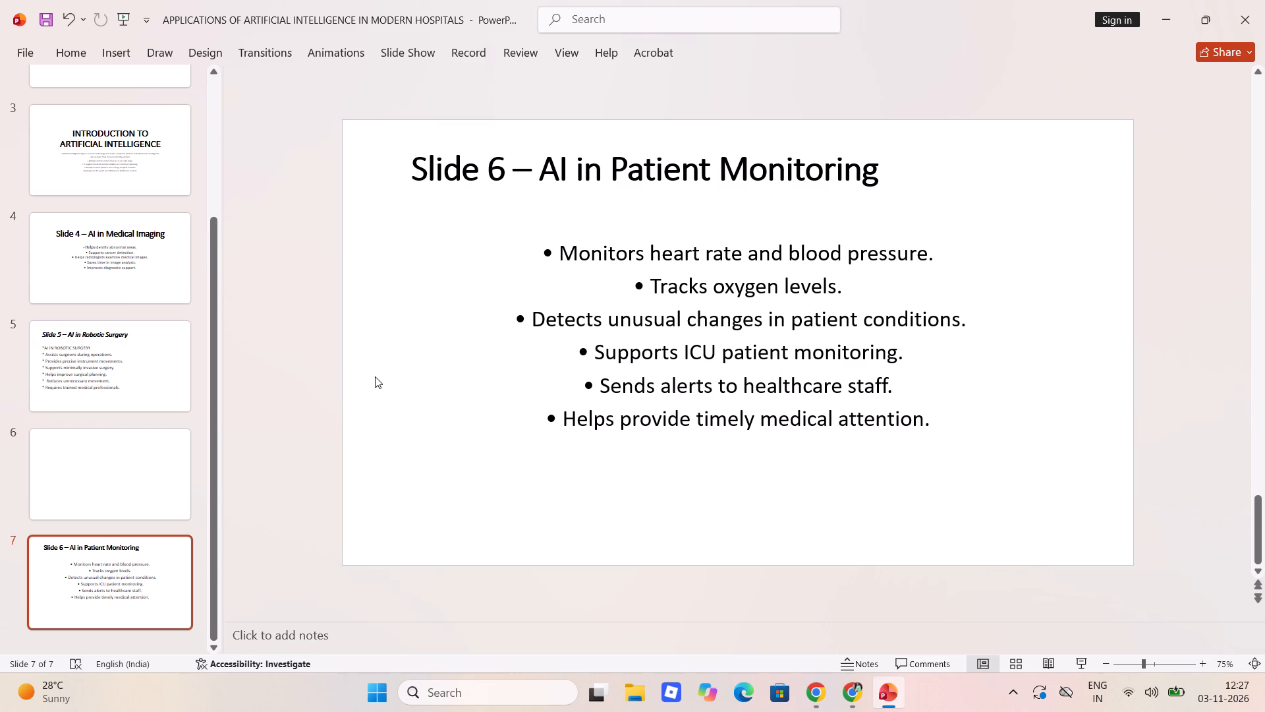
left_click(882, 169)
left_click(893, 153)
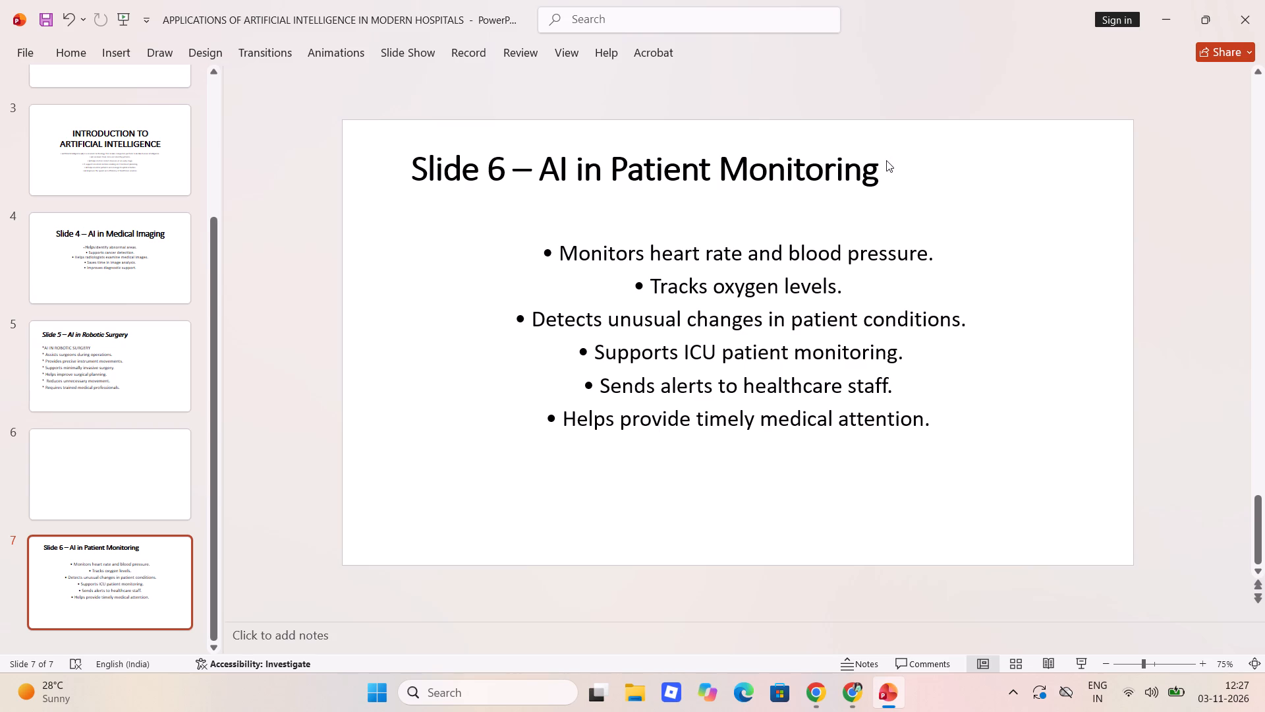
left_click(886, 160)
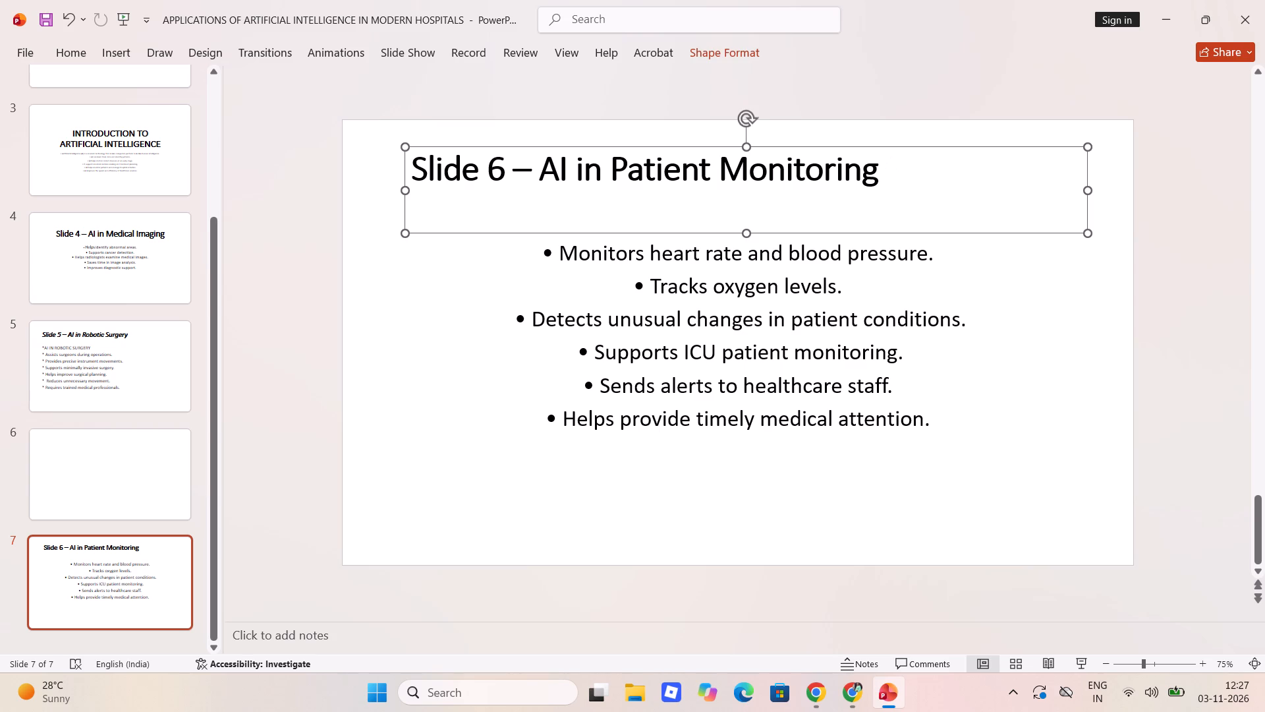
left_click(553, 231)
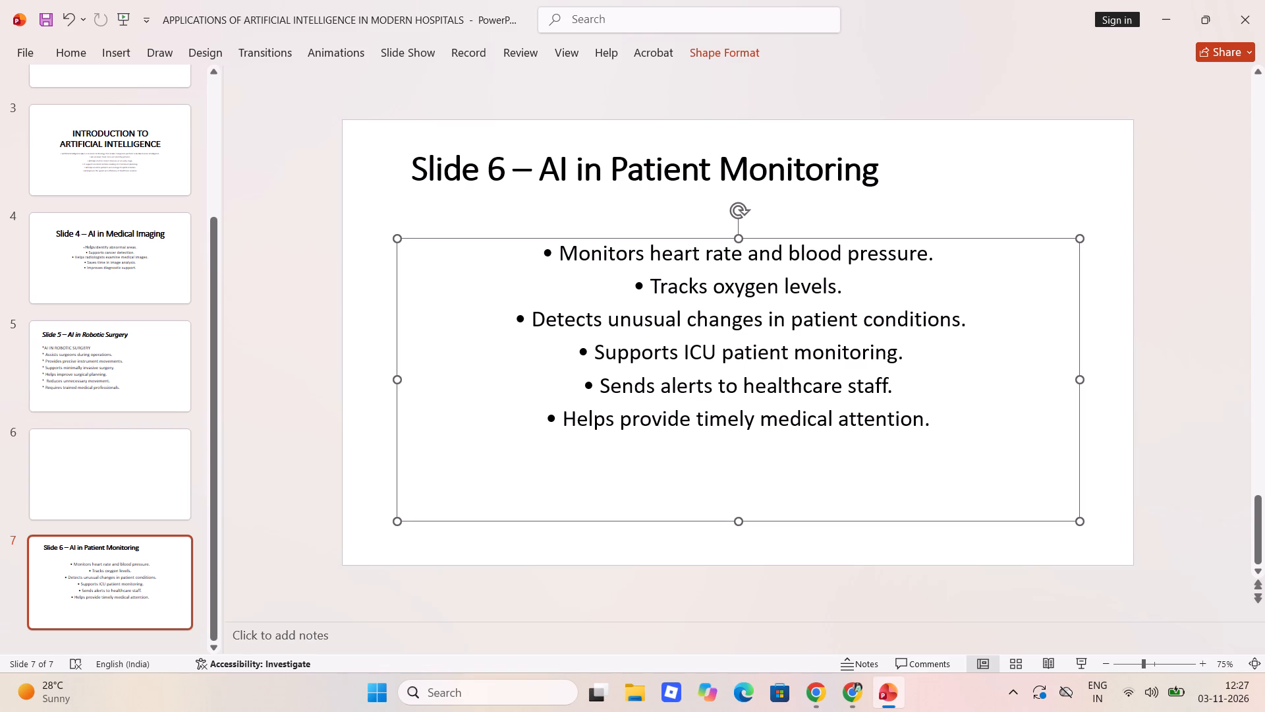
Extend the top edge of slide 7's body text box slightly upward, keeping it clear of the title, and save the presentation.
left_click_drag(741, 235, 733, 193)
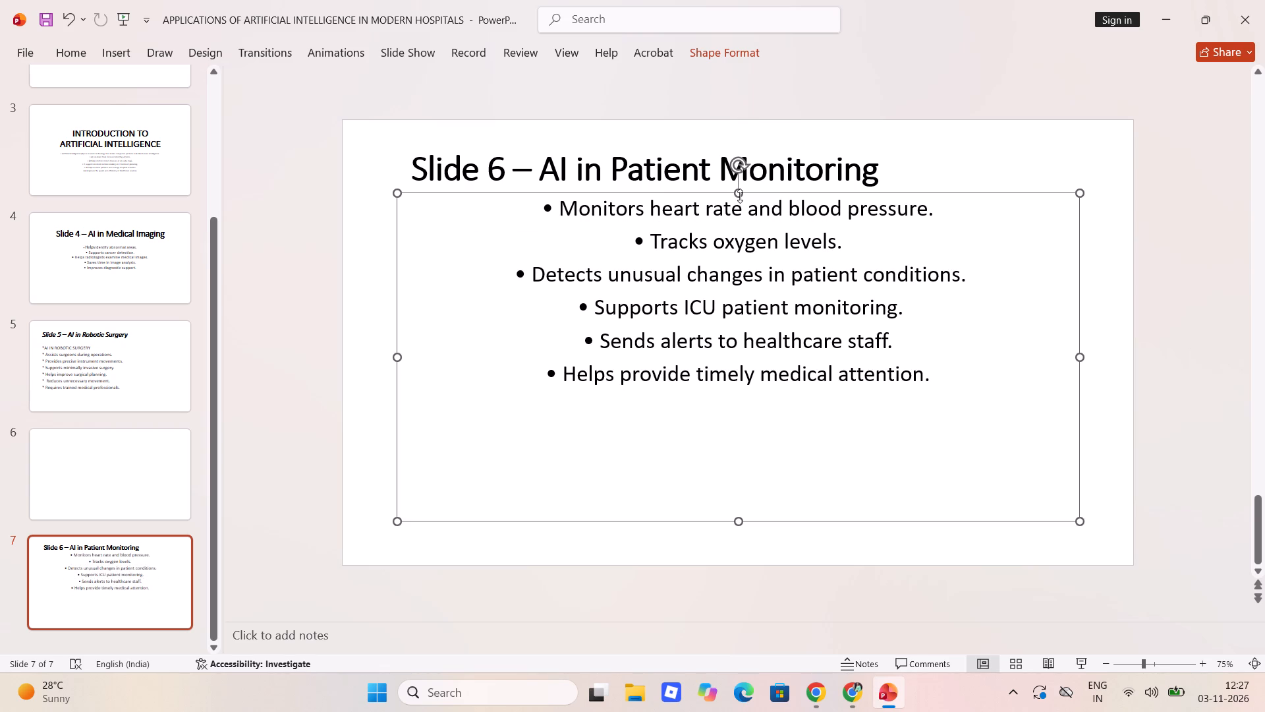
left_click(740, 196)
left_click_drag(740, 196, 716, 226)
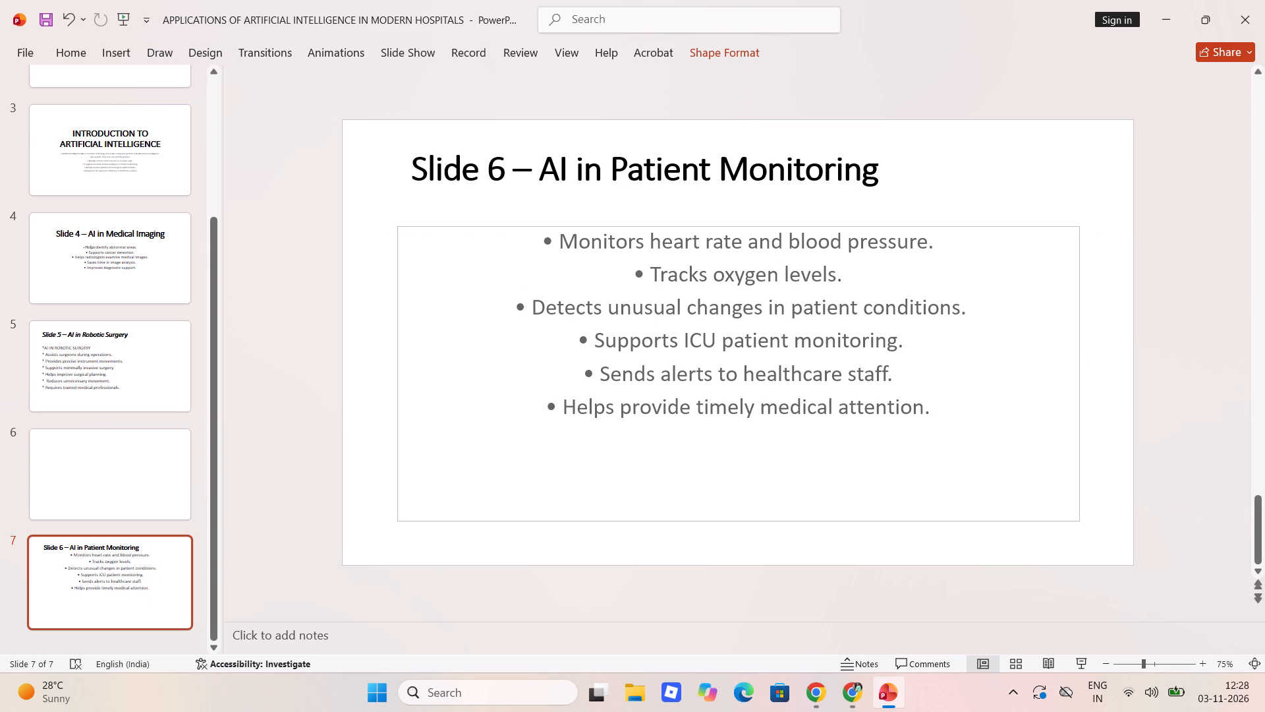
left_click_drag(716, 226, 615, 222)
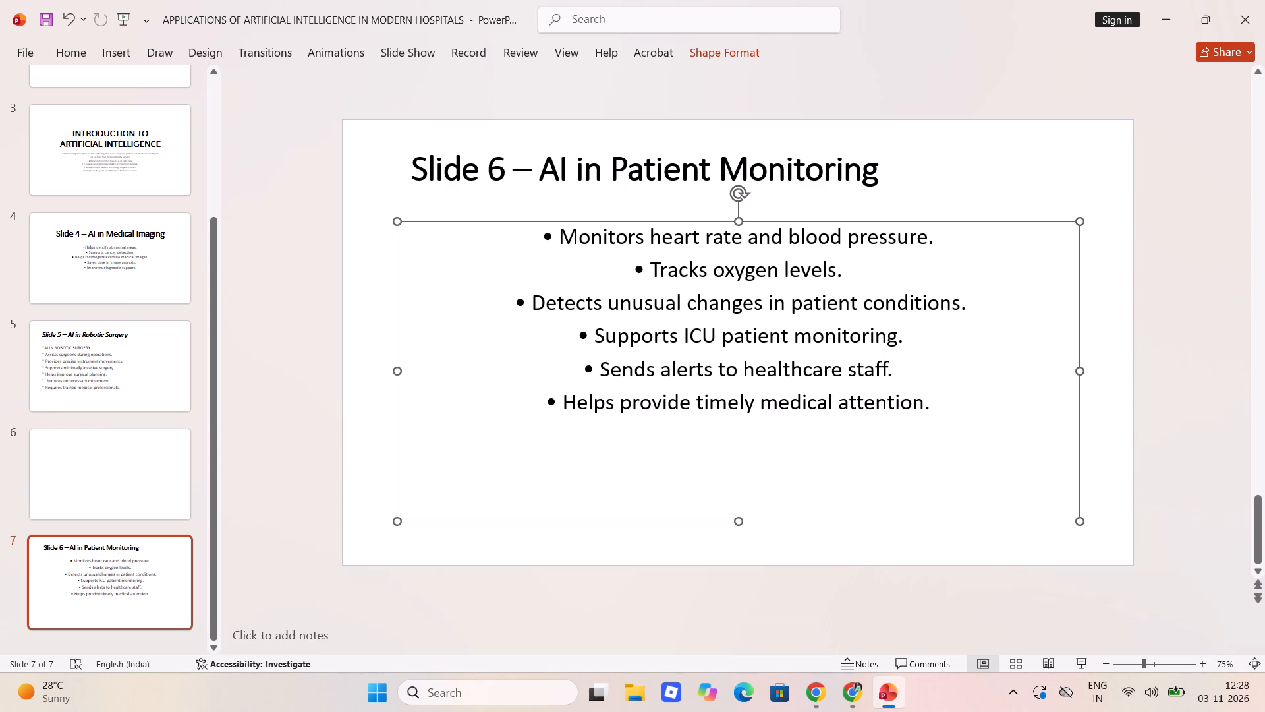
left_click(486, 446)
key("ctrl+s")
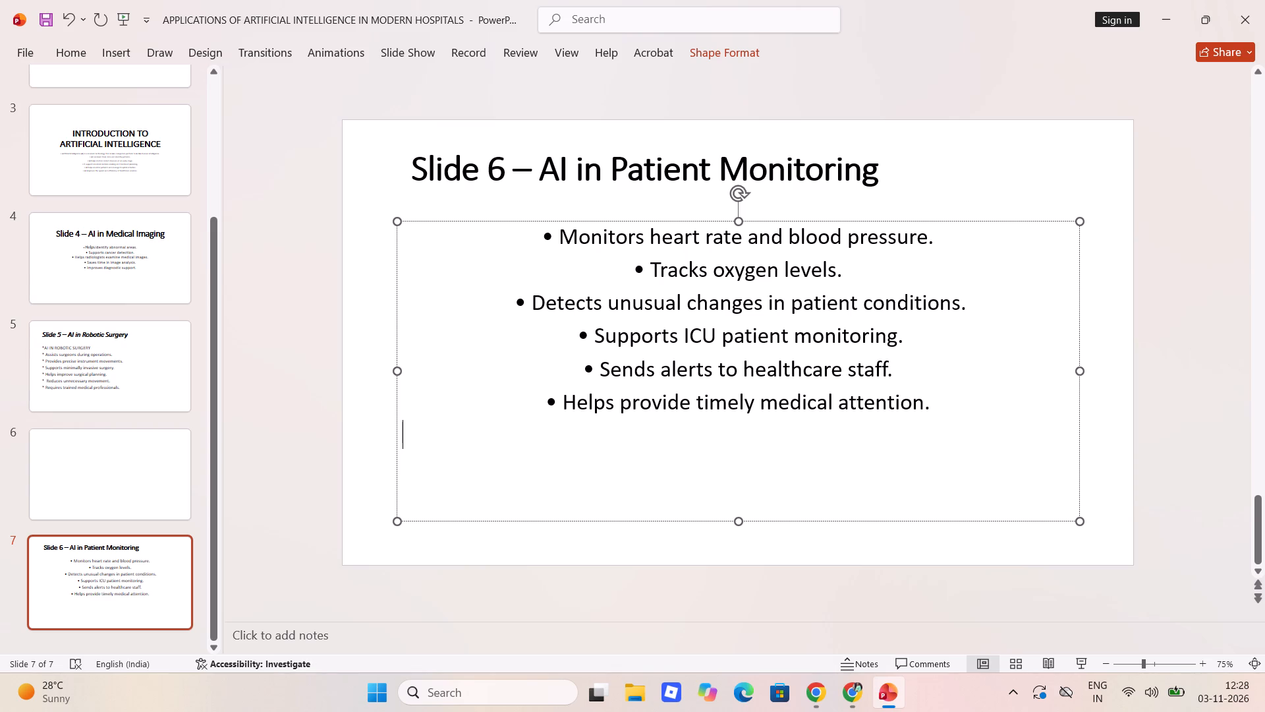
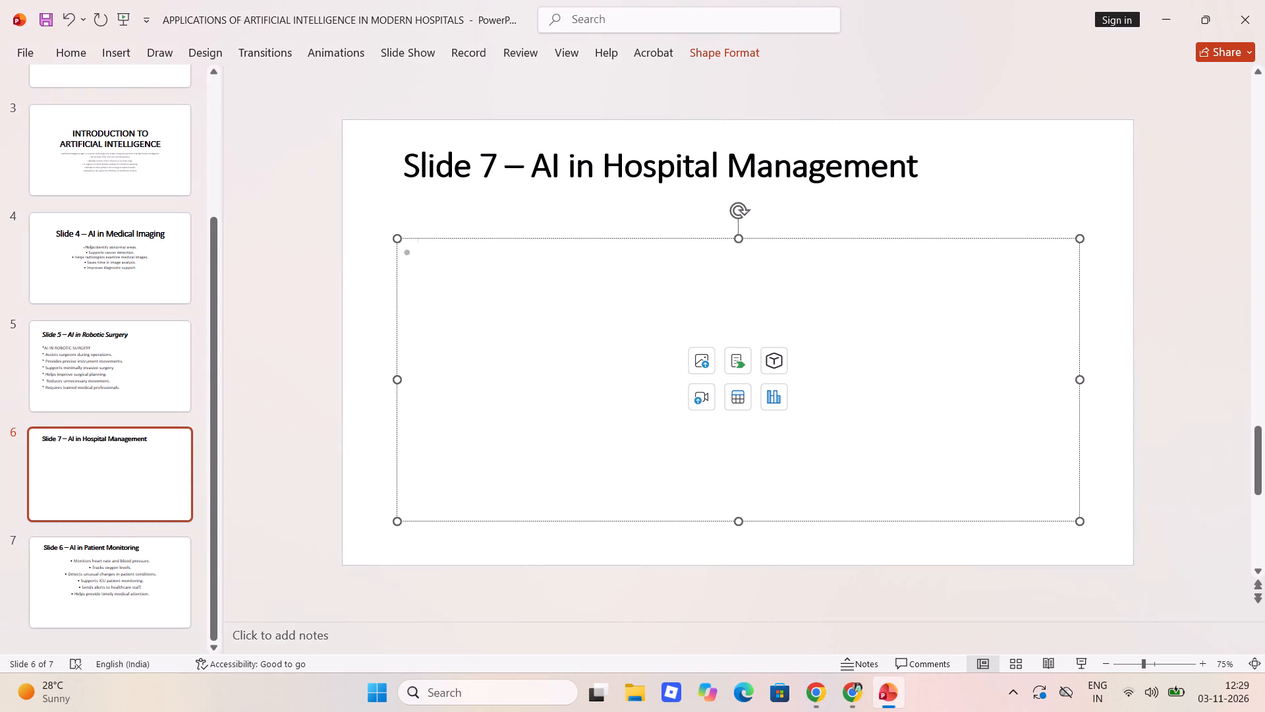
key("ctrl+v")
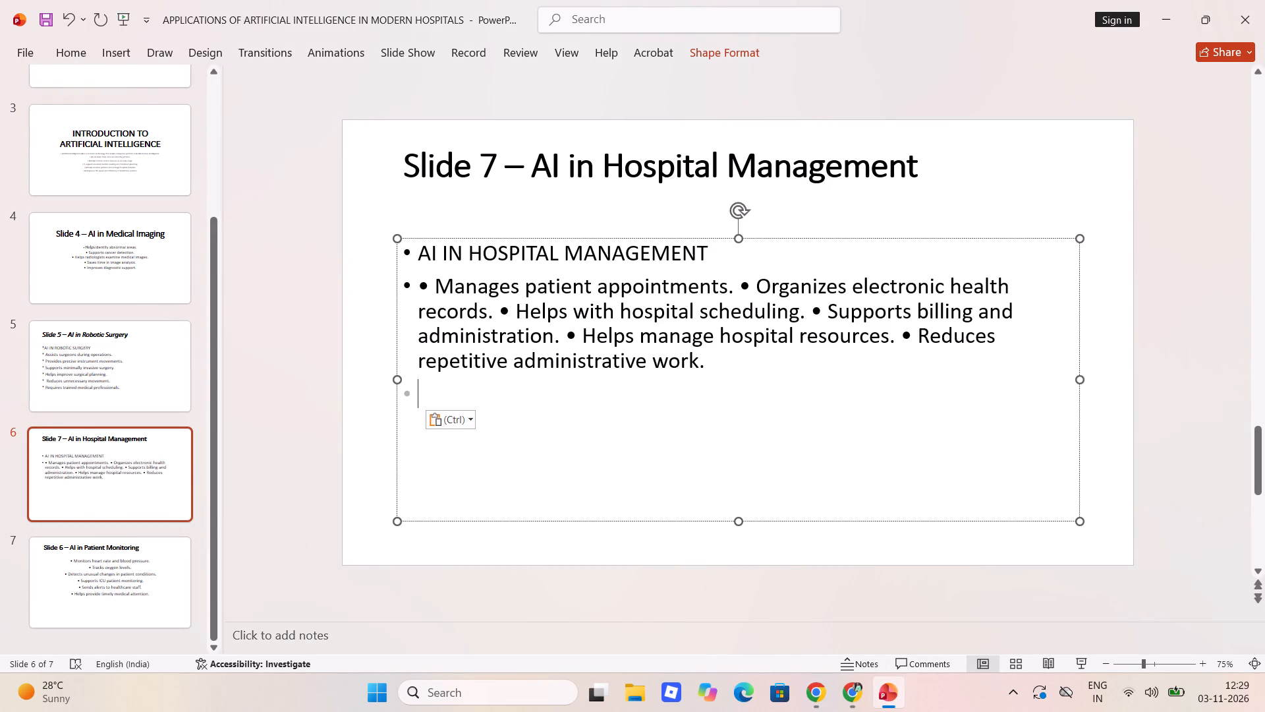
Split the pasted body paragraph so that each of the six hospital management points starts on its own line.
left_click(739, 283)
key("Return")
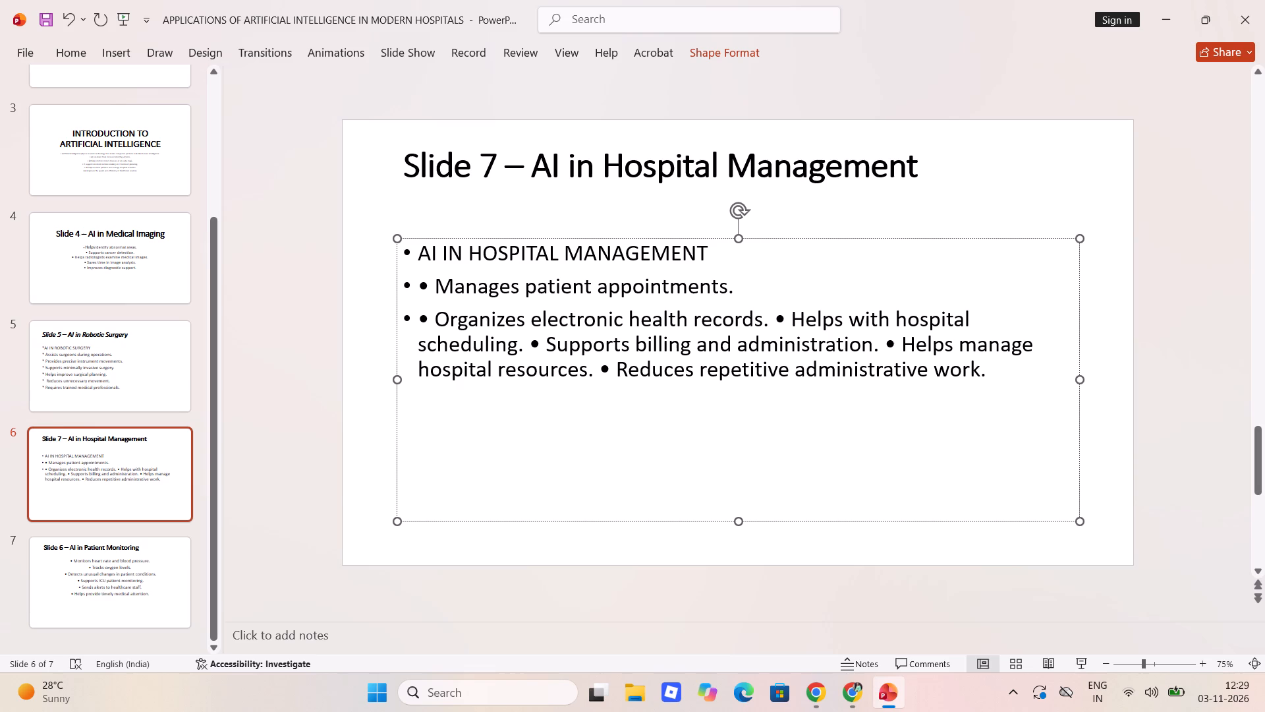
left_click(770, 321)
key("Return")
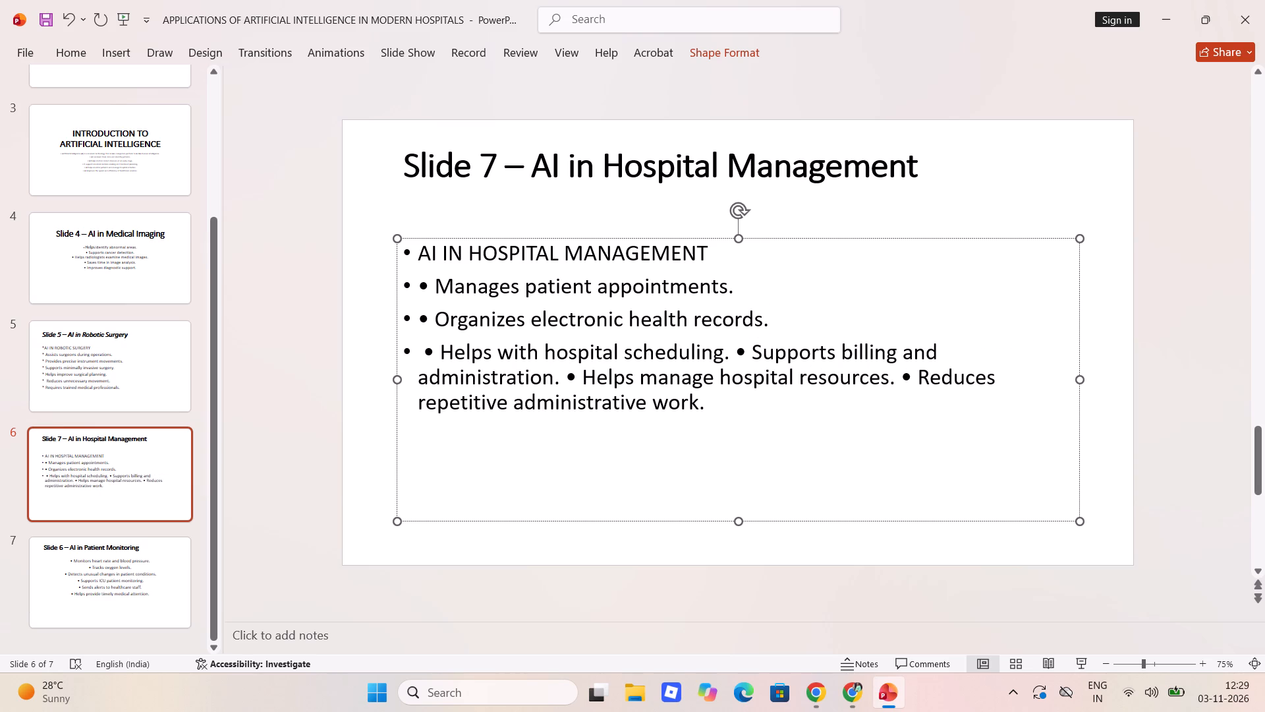
left_click(735, 354)
key("Return")
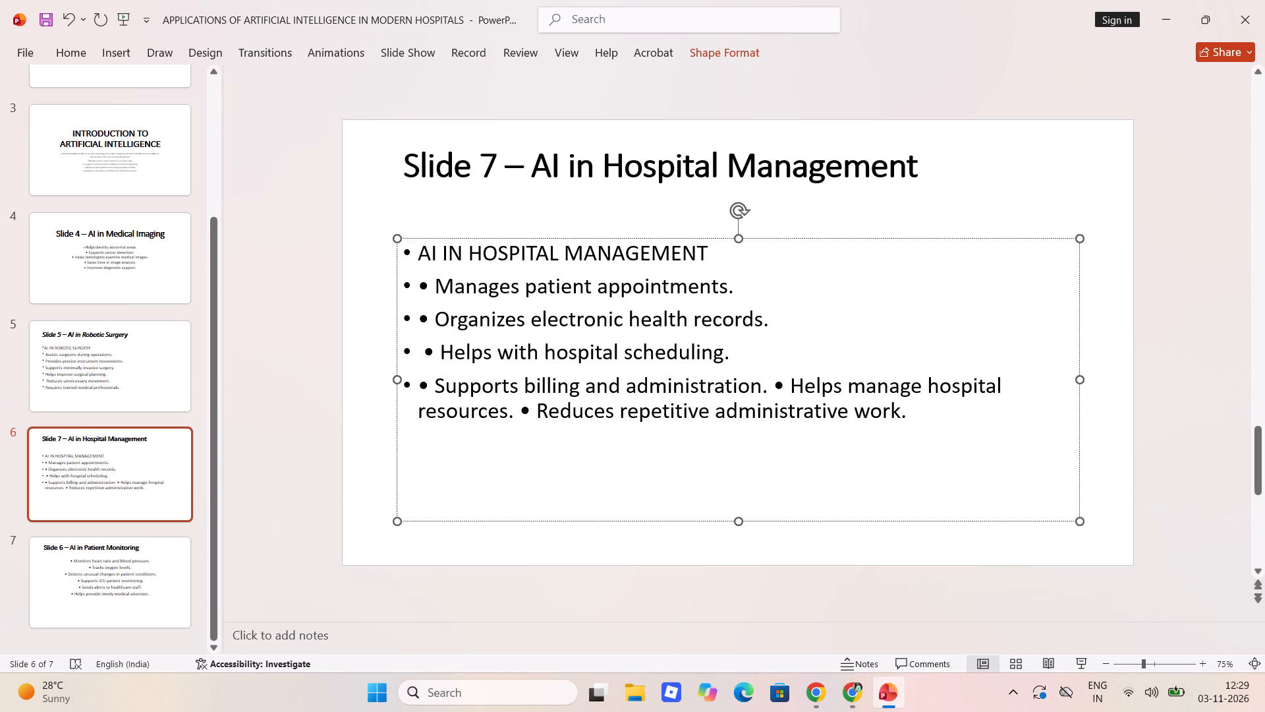
left_click(775, 393)
key("Return")
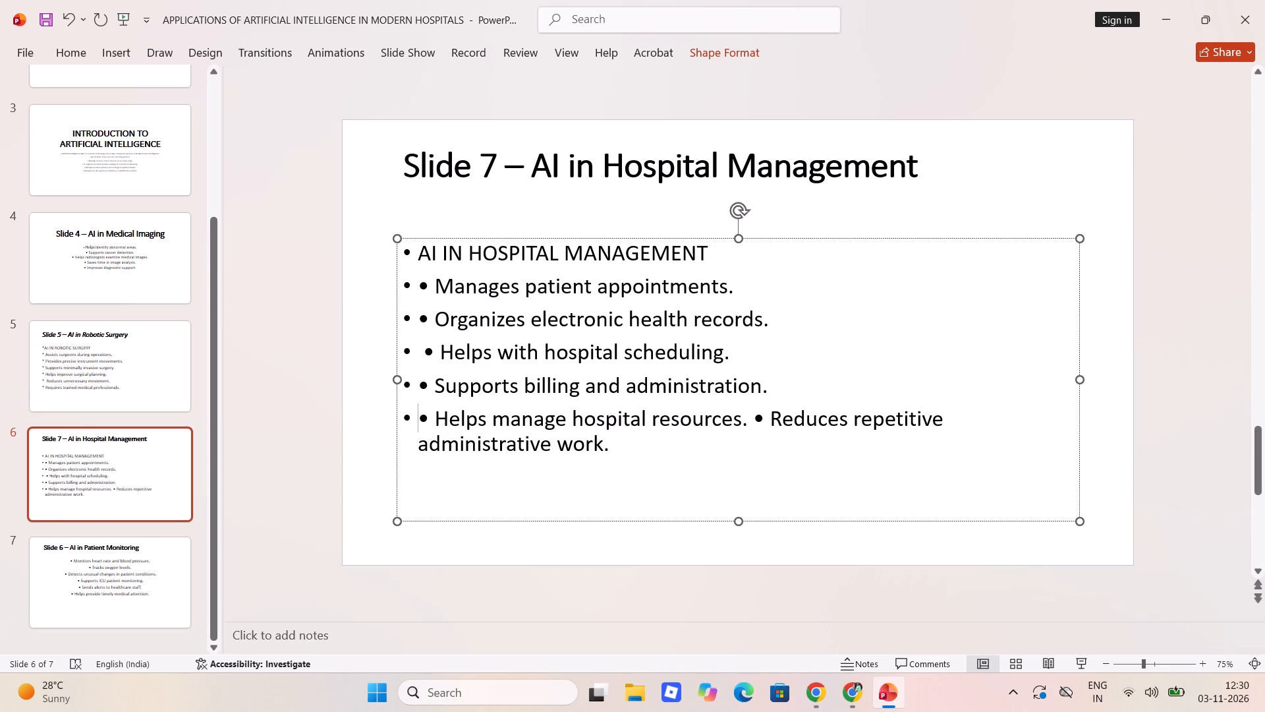
left_click(752, 417)
key("Return")
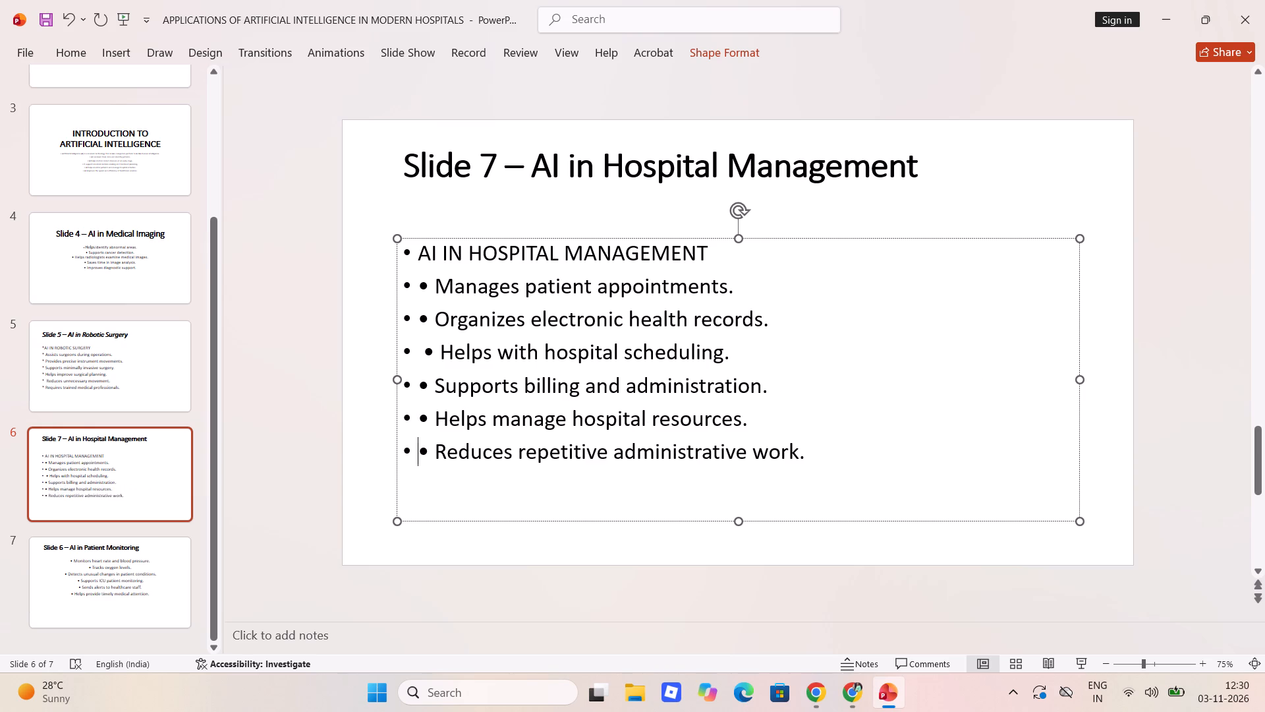
Remove the duplicate automatic bullet from each of the six points, from "Reduces repetitive administrative work" up to "Manages patient appointments".
key("BackSpace")
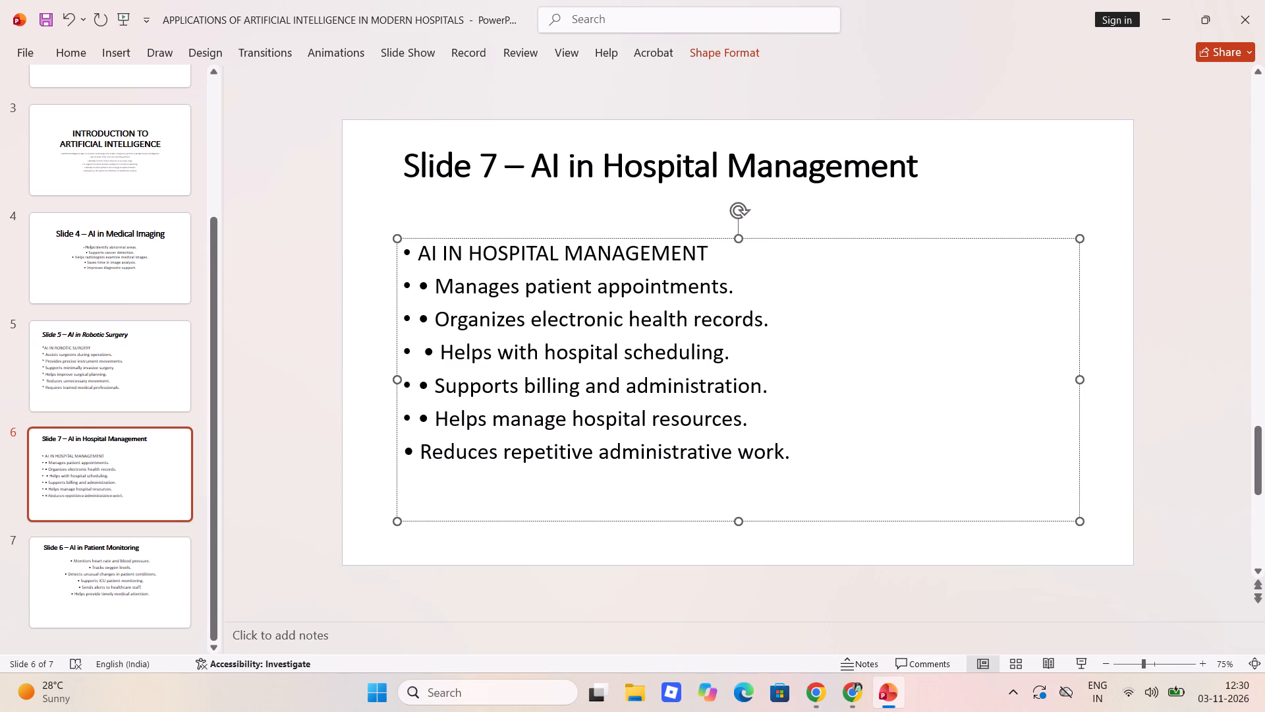
left_click(418, 412)
key("BackSpace")
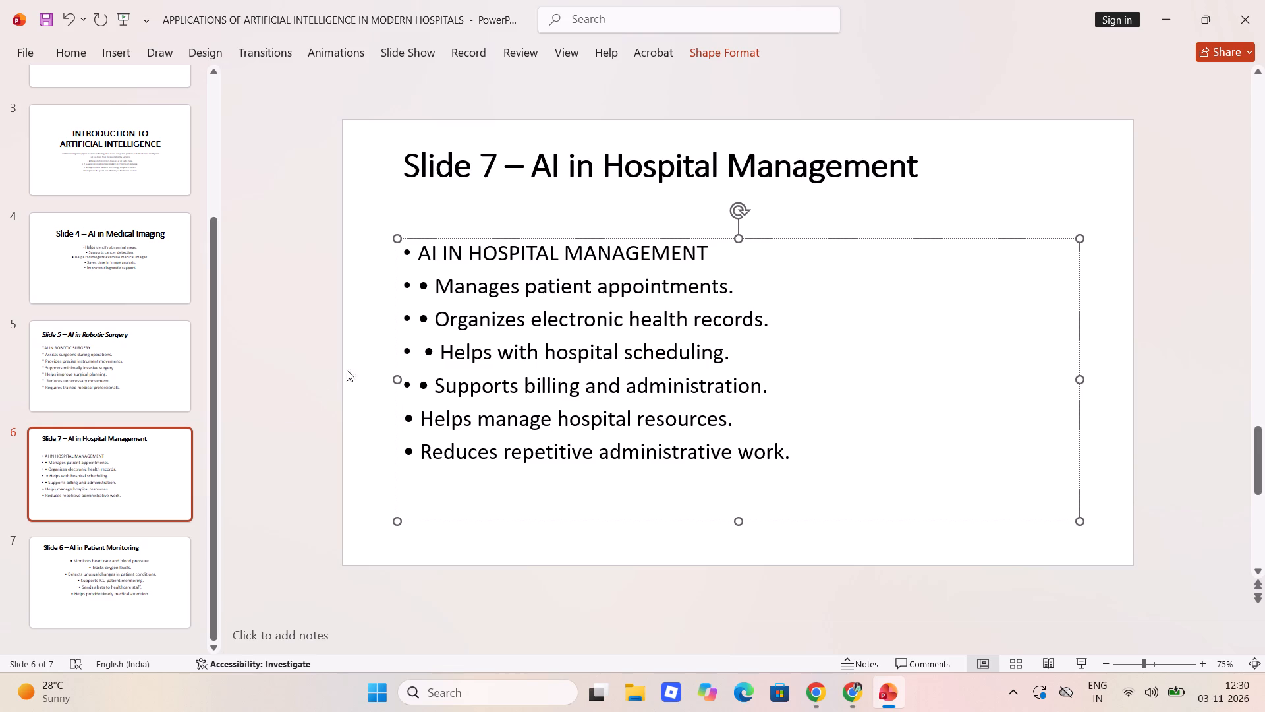
left_click(418, 384)
key("BackSpace")
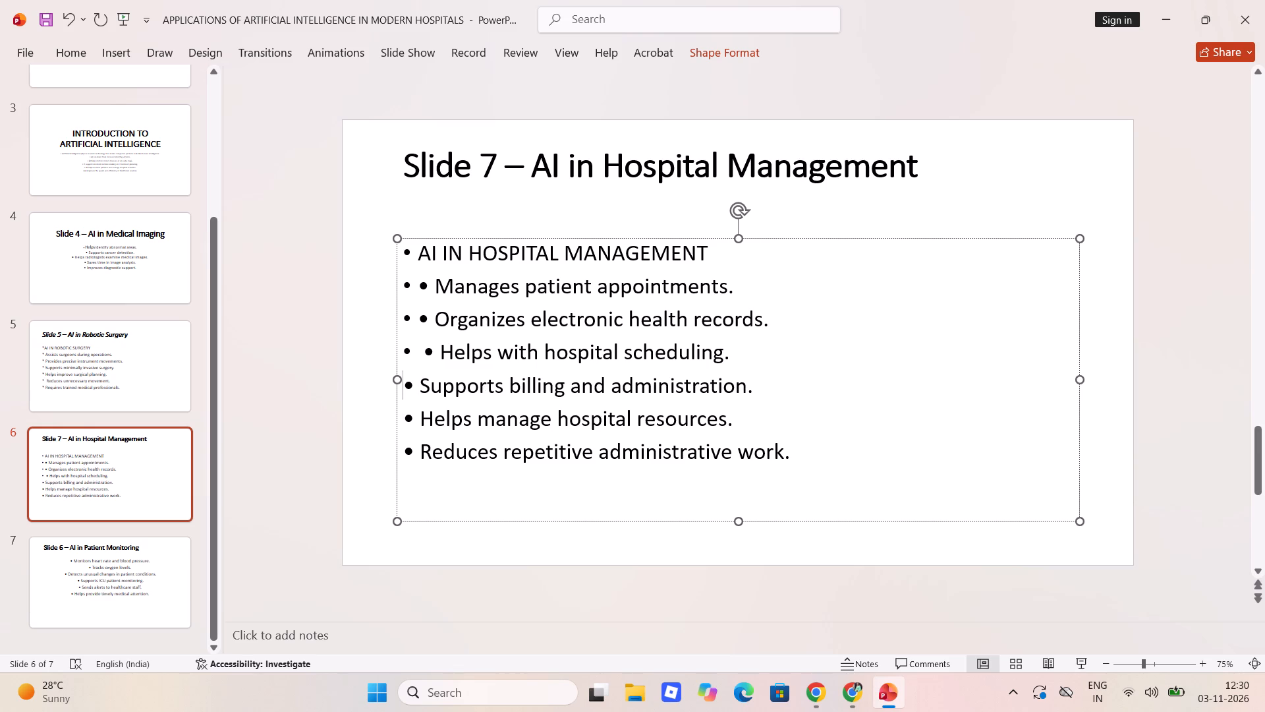
left_click(411, 359)
key("BackSpace")
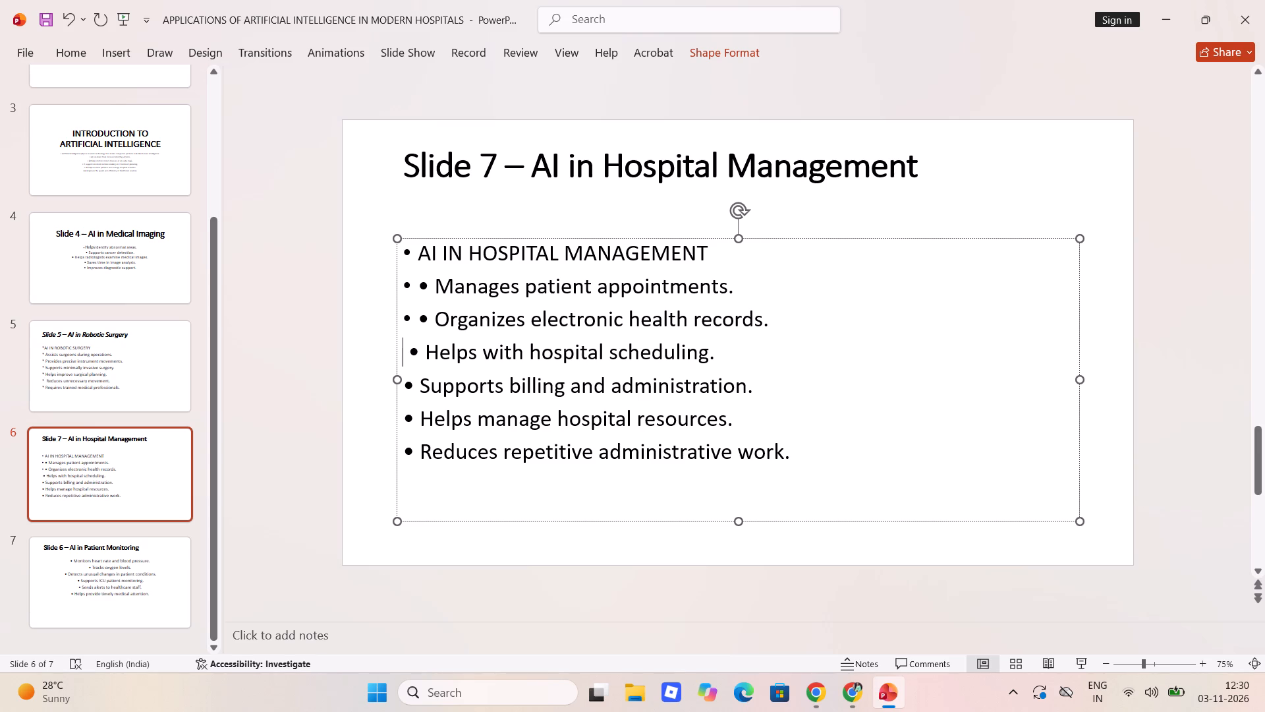
key("BackSpace")
key("Return")
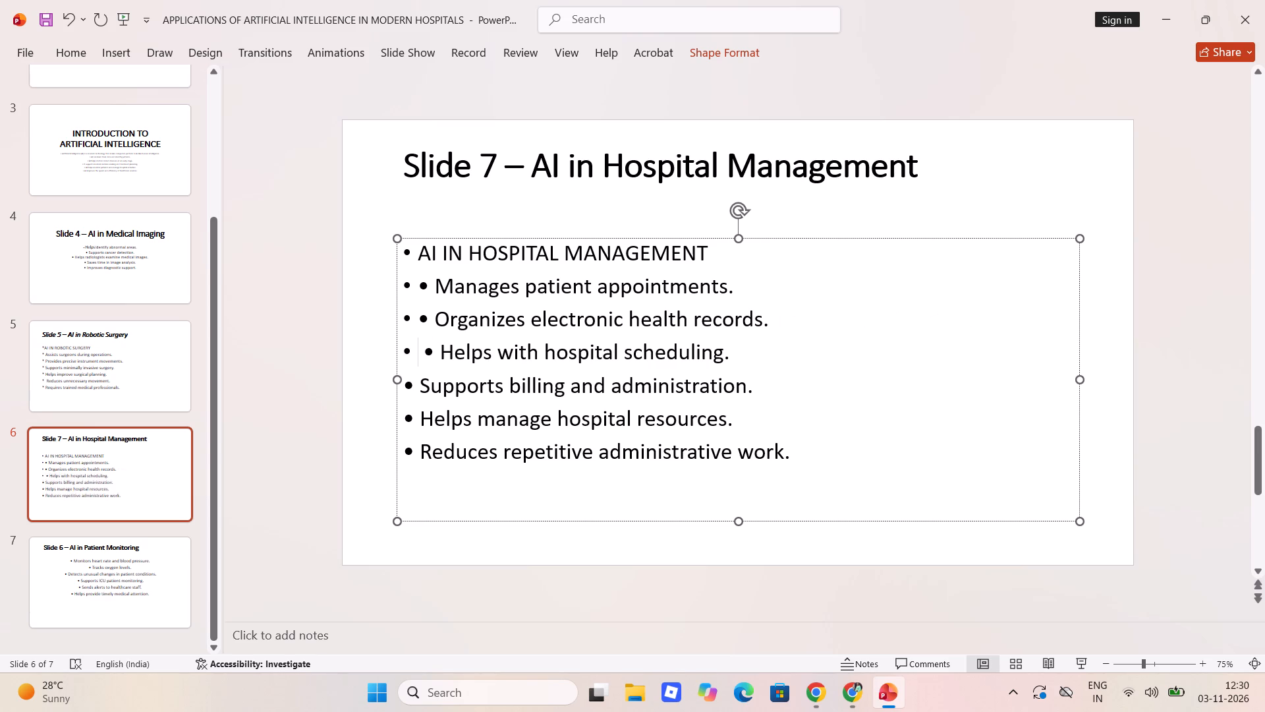
key("BackSpace")
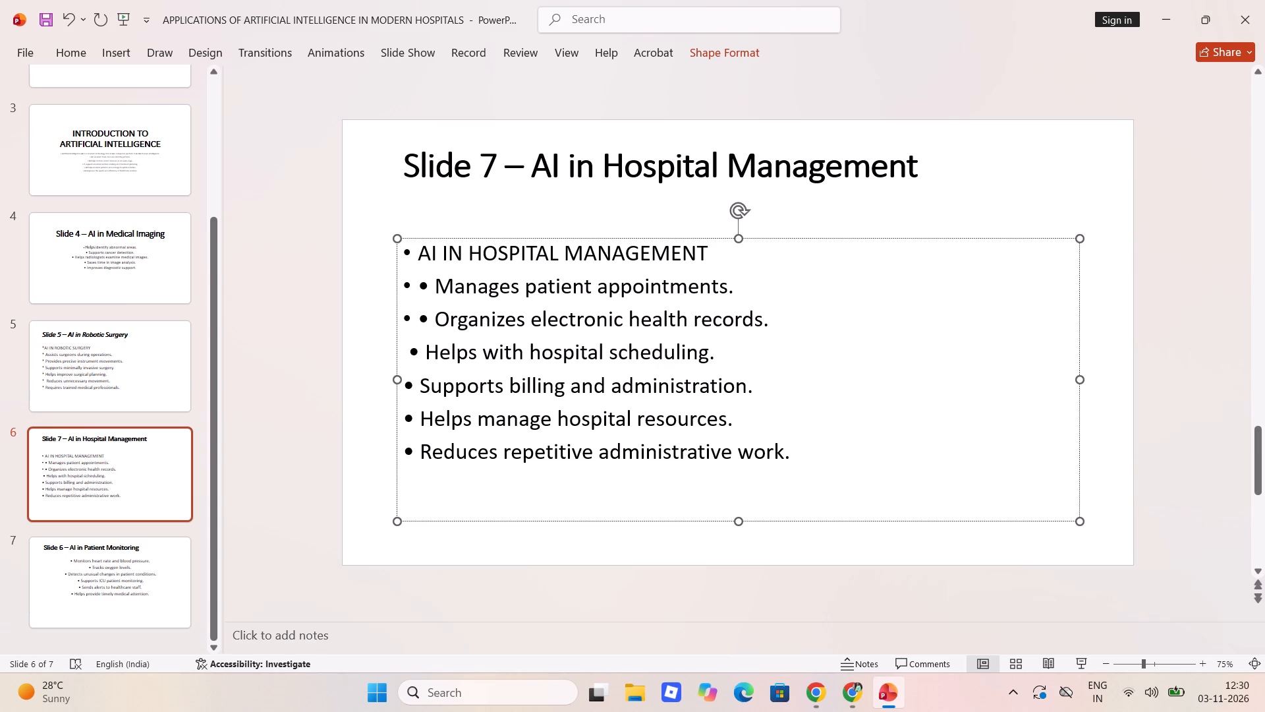
left_click(413, 327)
key("BackSpace")
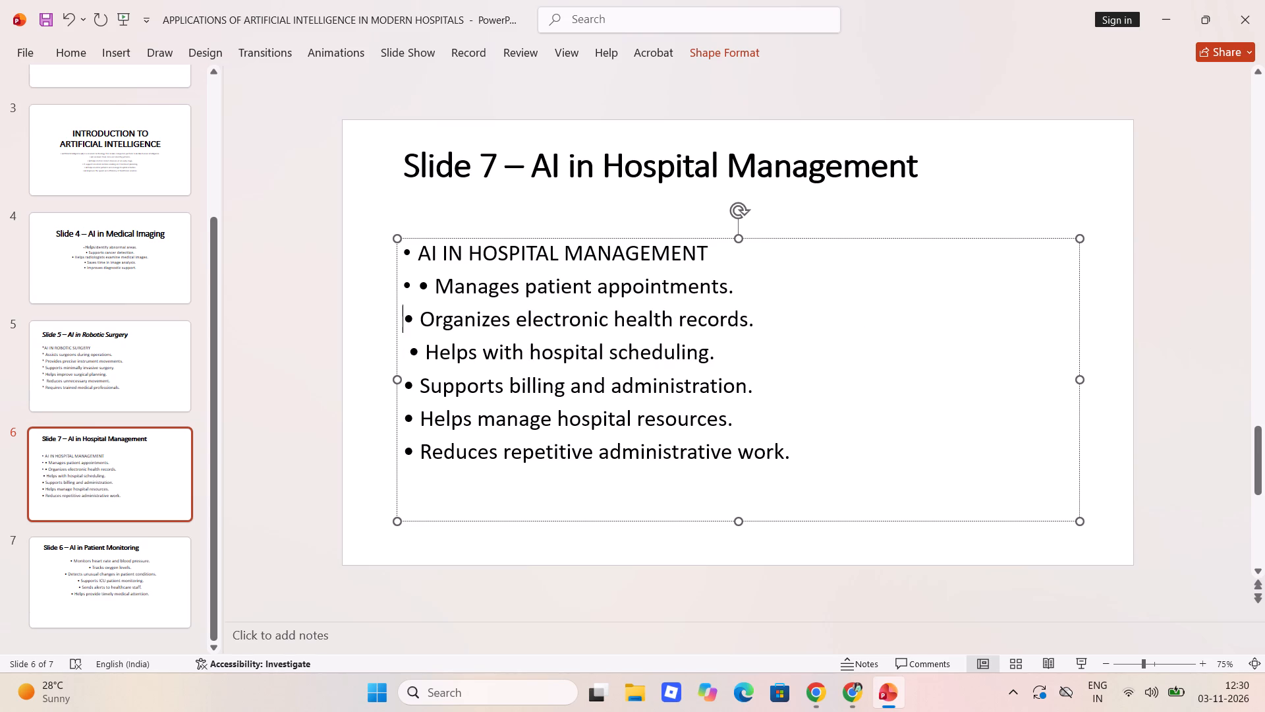
left_click(410, 283)
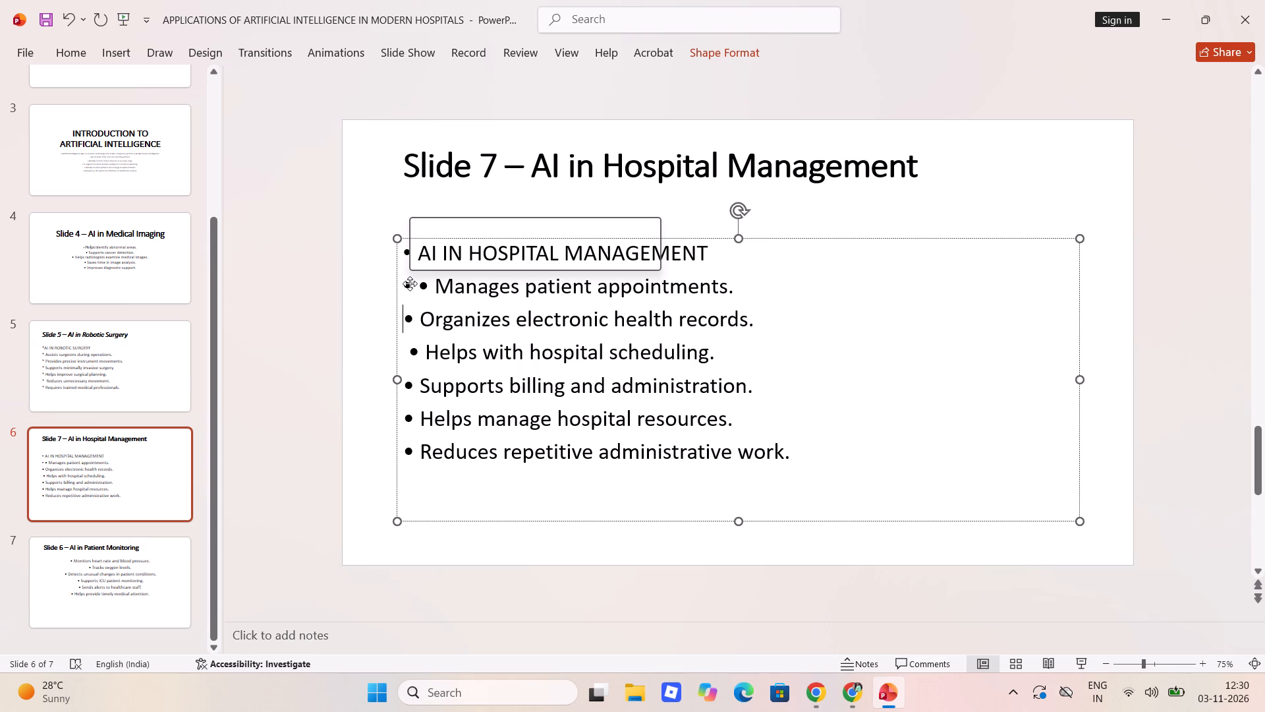
left_click(410, 283)
left_click(413, 291)
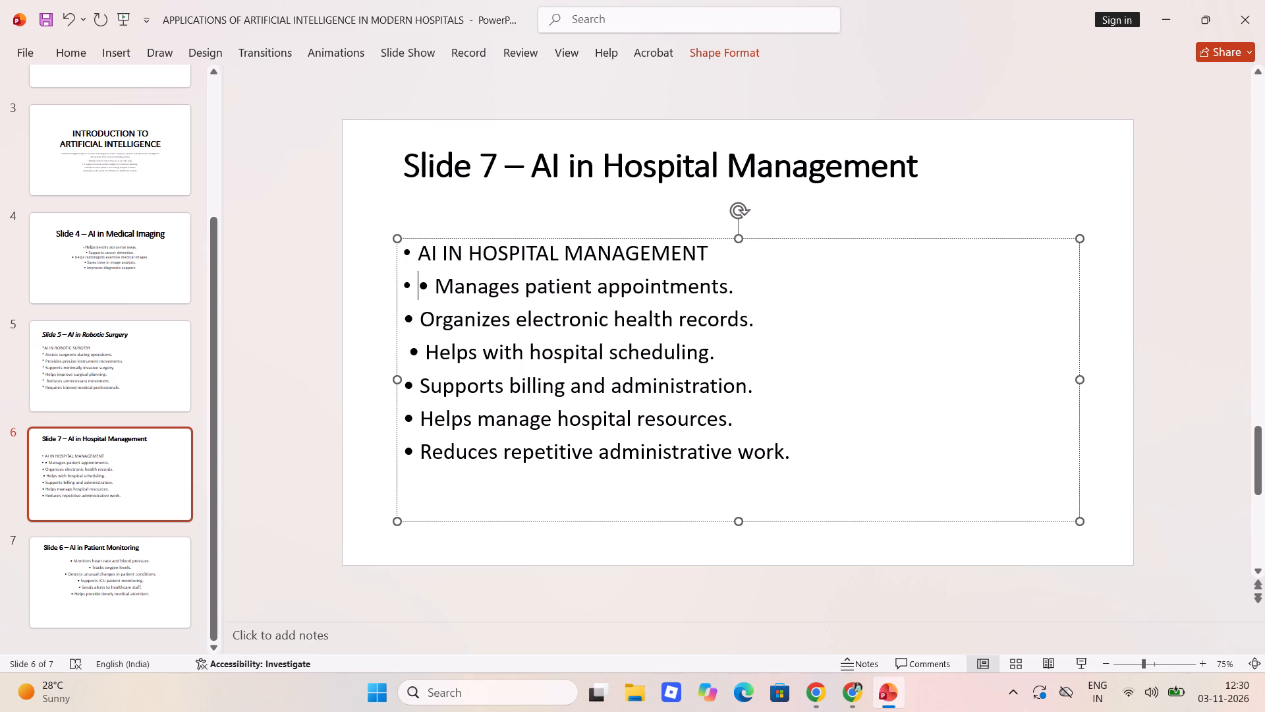
key("BackSpace")
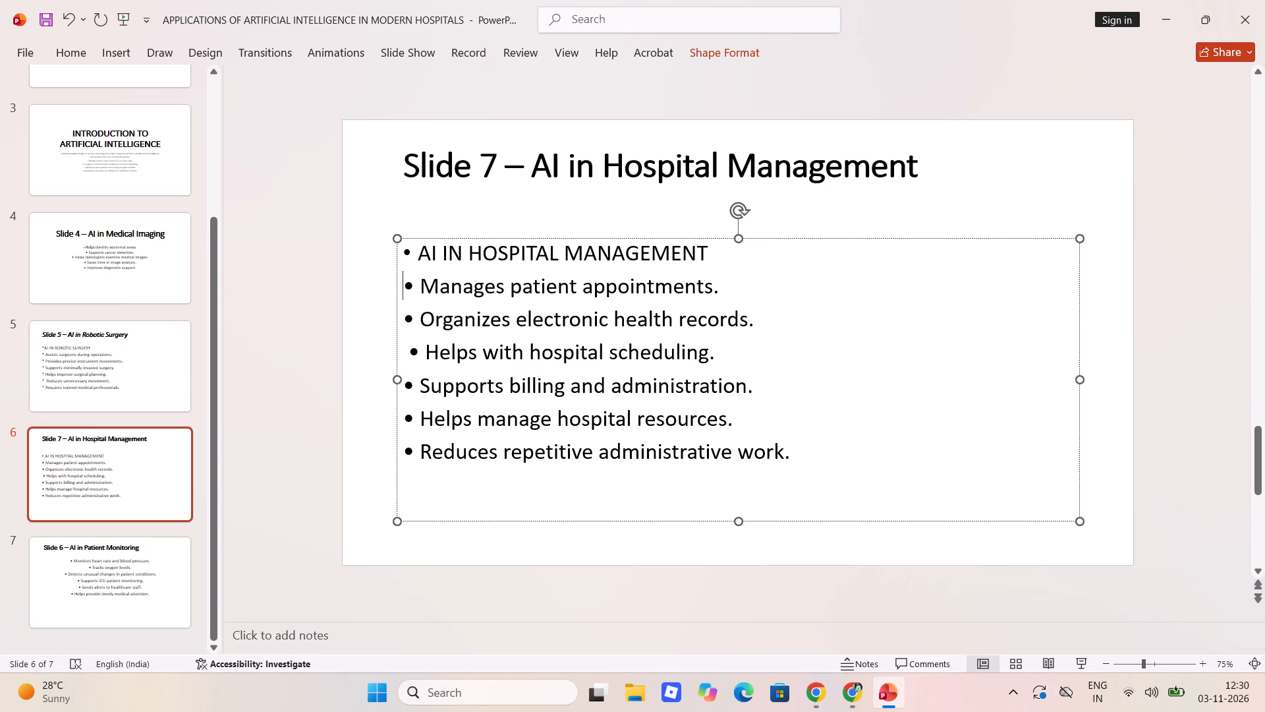
Delete the "AI IN HOSPITAL MANAGEMENT" text and its bullet from the first line of the slide body.
left_click(710, 248)
key("BackSpace")
key("BackSpace")
key("BackSpace")
key("BackSpace")
key("BackSpace")
key("BackSpace")
key("BackSpace")
key("BackSpace")
key("BackSpace")
key("BackSpace")
key("BackSpace")
key("BackSpace")
key("BackSpace")
key("BackSpace")
key("BackSpace")
key("BackSpace")
key("BackSpace")
key("BackSpace")
key("BackSpace")
key("BackSpace")
key("BackSpace")
key("BackSpace")
key("BackSpace")
key("BackSpace")
key("BackSpace")
key("BackSpace")
key("BackSpace")
key("BackSpace")
key("BackSpace")
key("BackSpace")
key("BackSpace")
key("BackSpace")
key("BackSpace")
key("BackSpace")
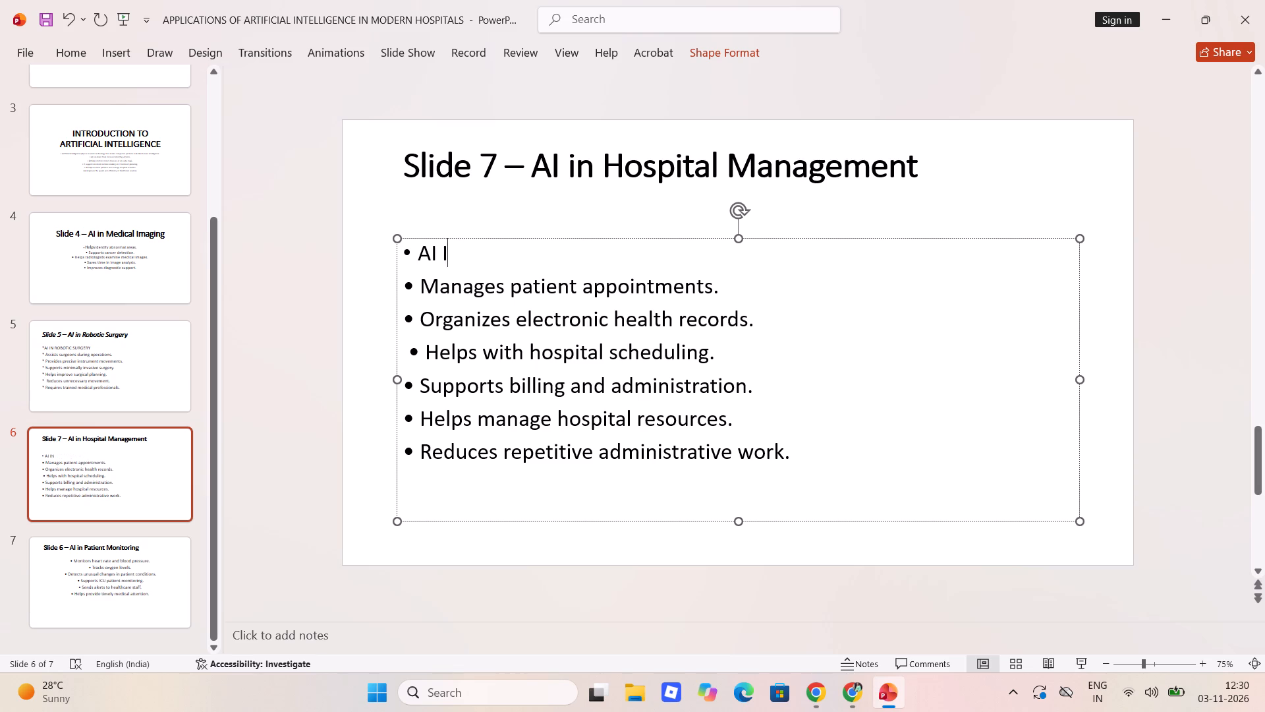
key("BackSpace")
Extend the body placeholder's top edge slightly upward so the bullet points sit closer to the slide title.
left_click(743, 237)
left_click_drag(743, 237, 737, 203)
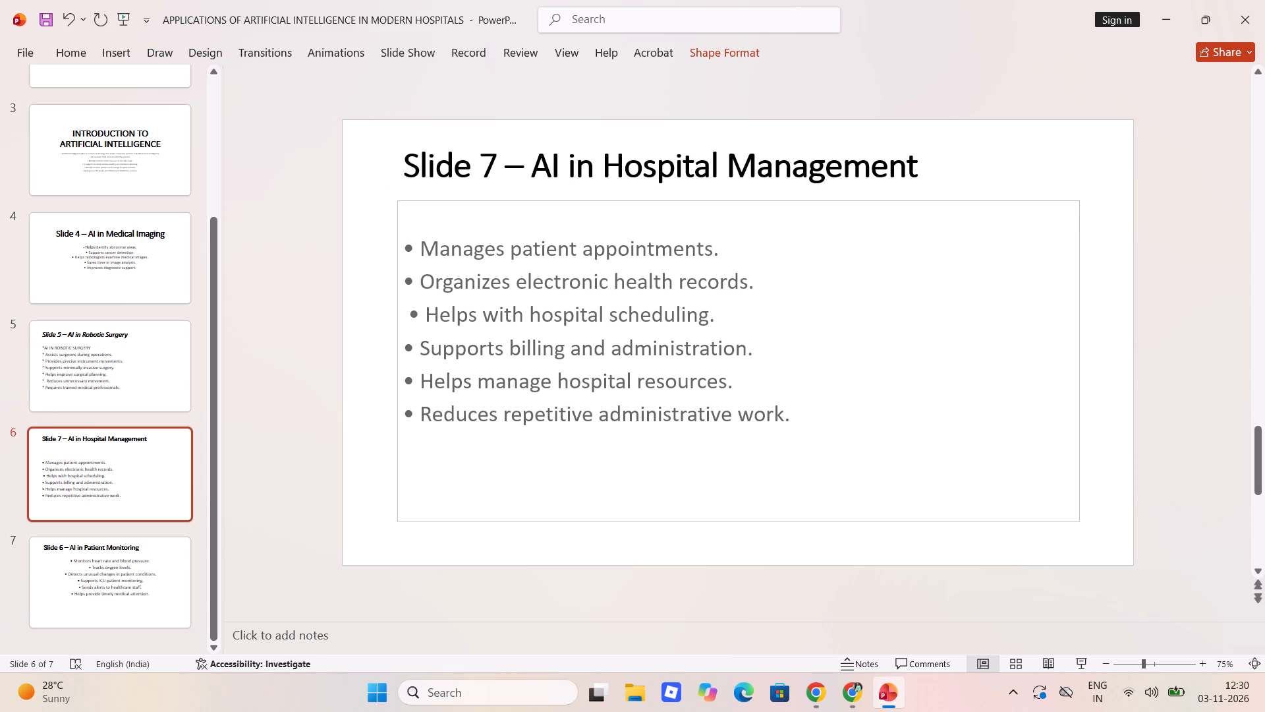
left_click_drag(737, 203, 737, 214)
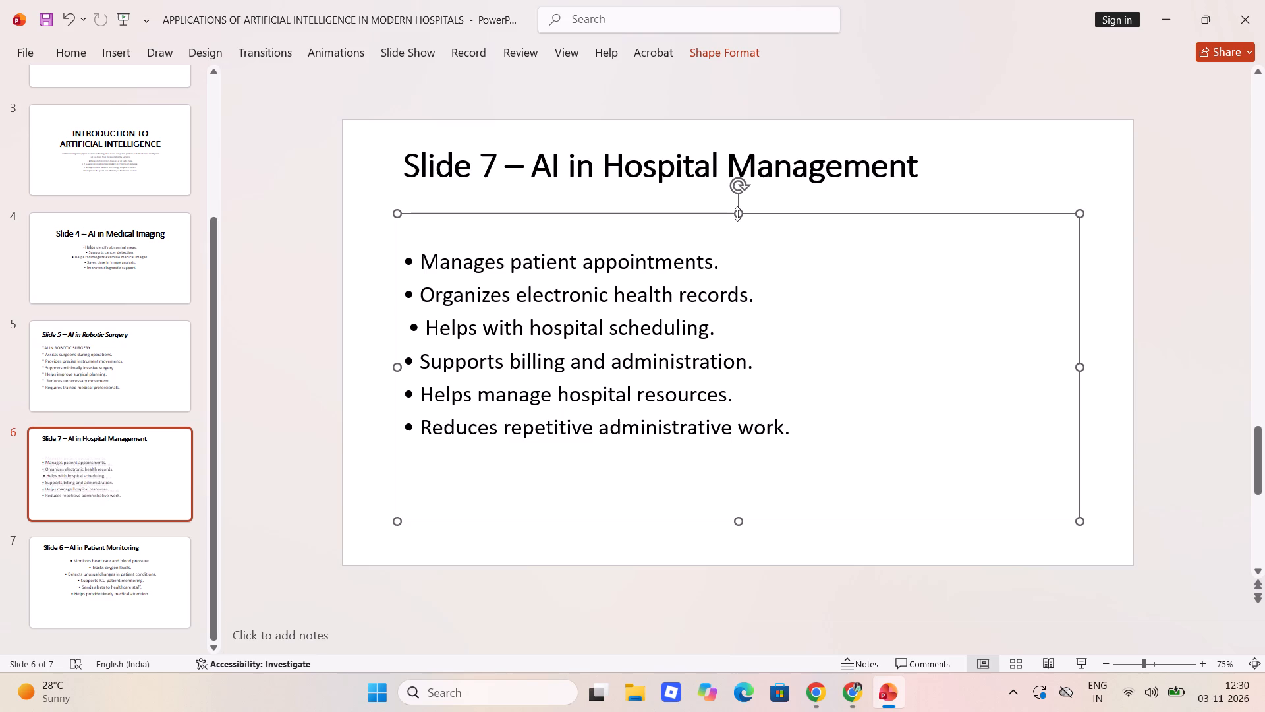
left_click(887, 320)
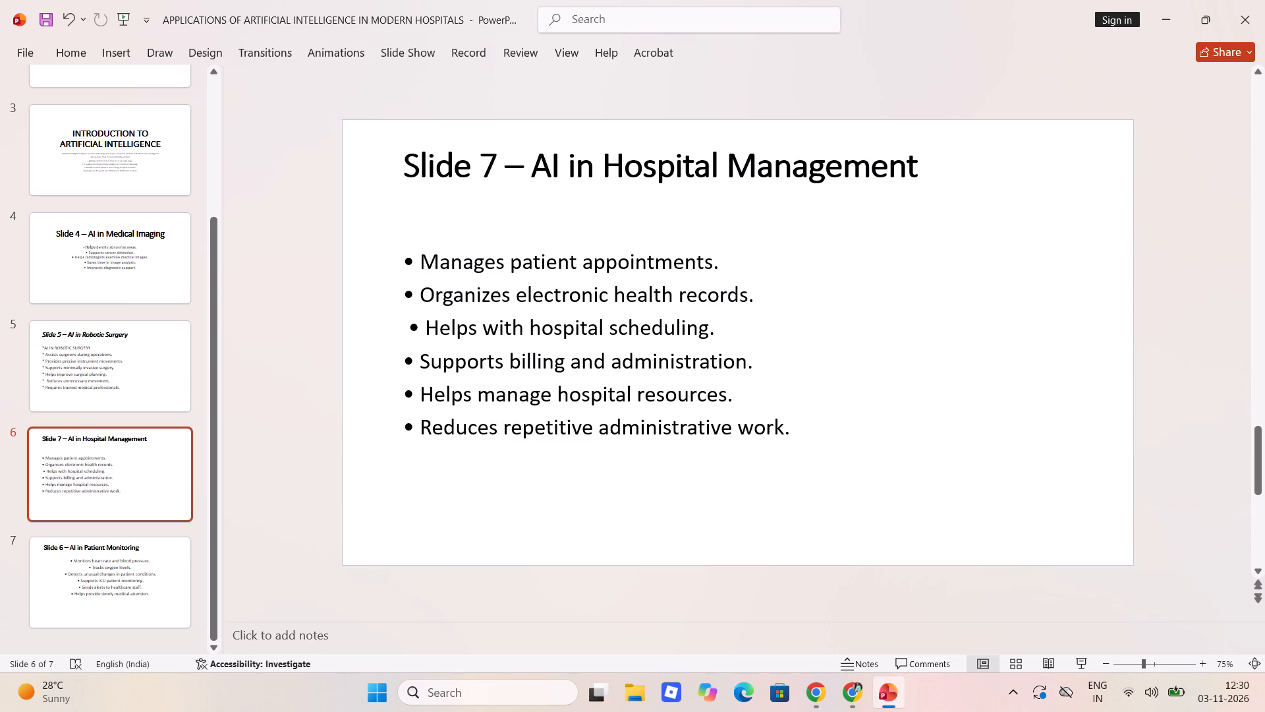
scroll(198, 456, "down", 1)
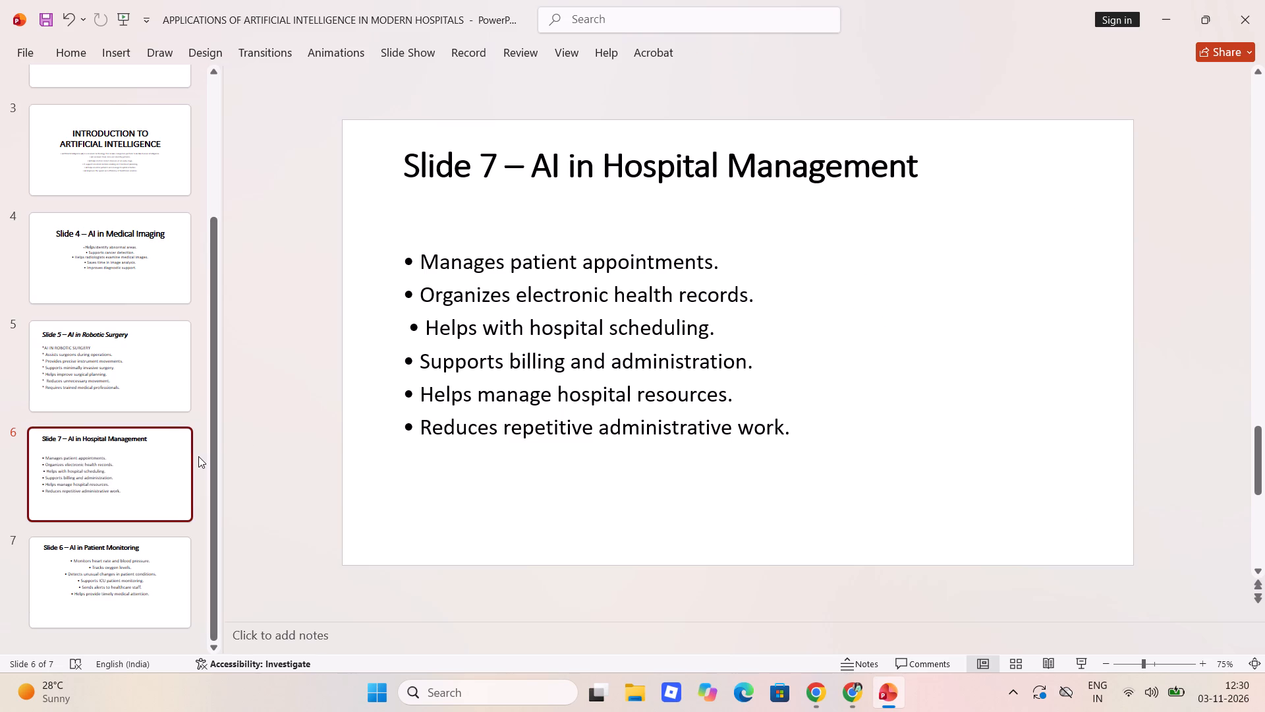
Add the speaker note "slide7" to the AI in Hospital Management slide.
scroll(198, 456, "down", 1)
left_click(260, 637)
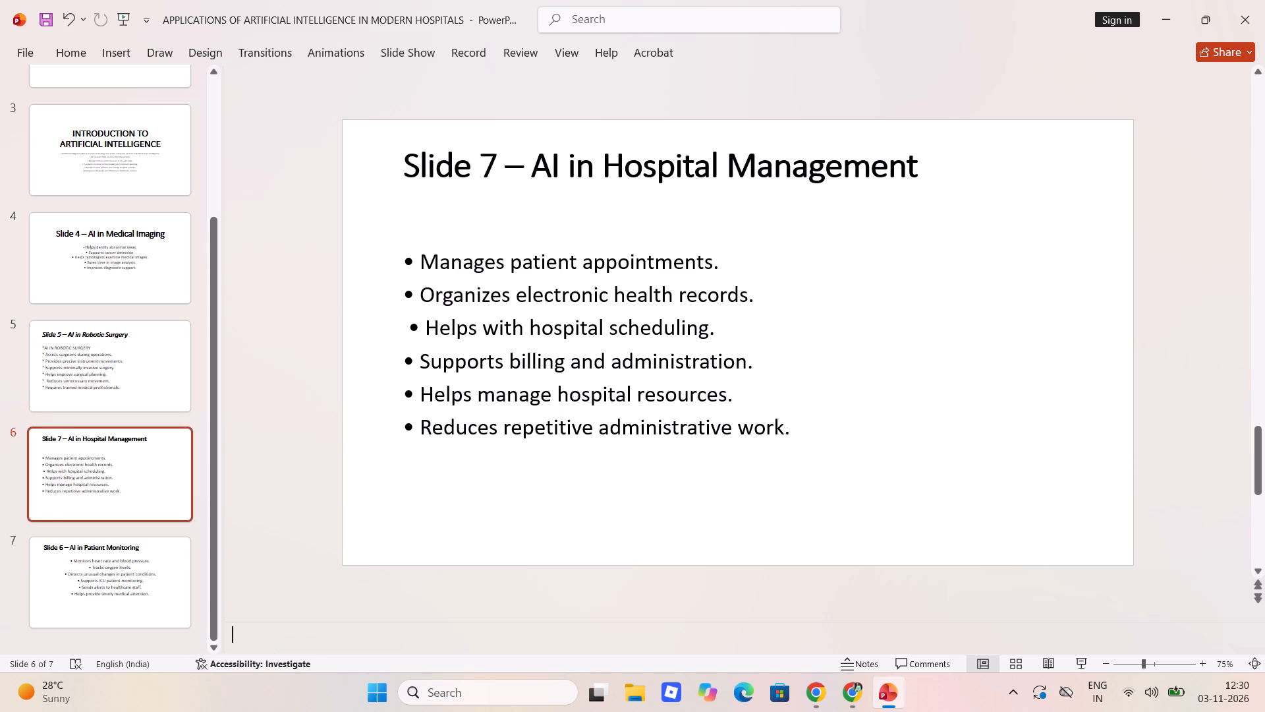
type("slide")
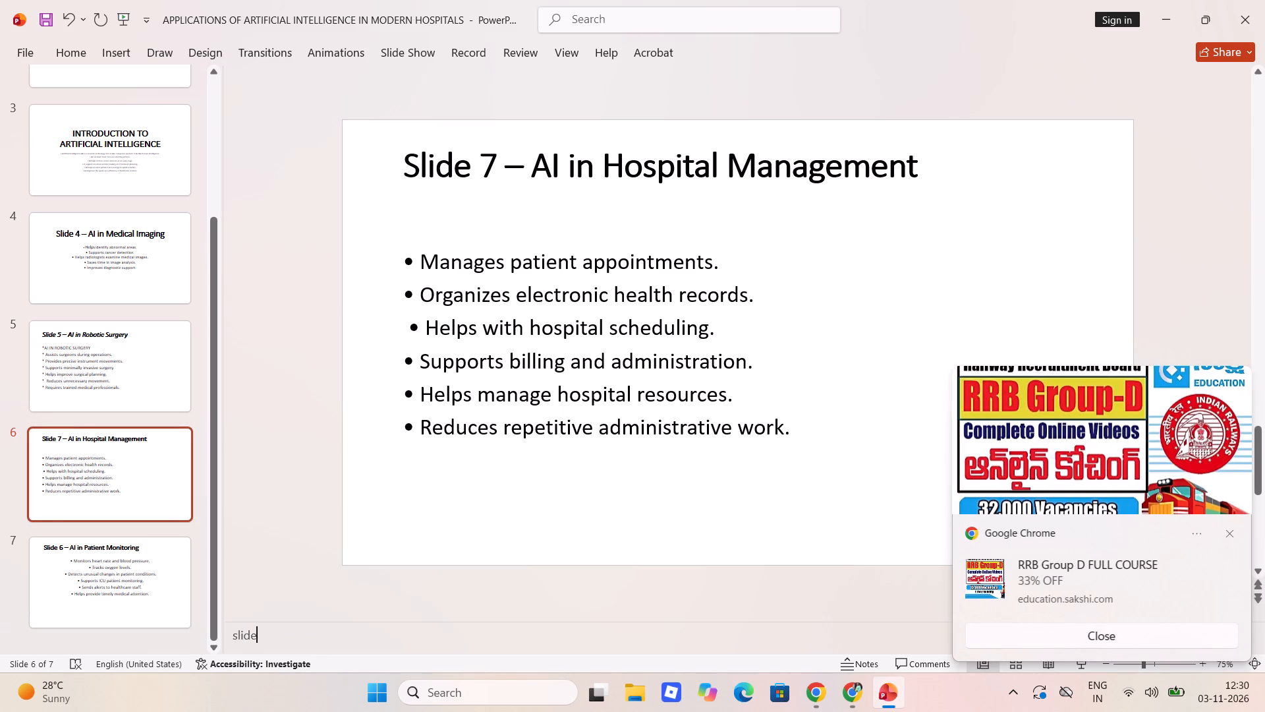
key("7")
Move the body placeholder with the six bullet points slightly up and to the left on the slide.
double_click(420, 142)
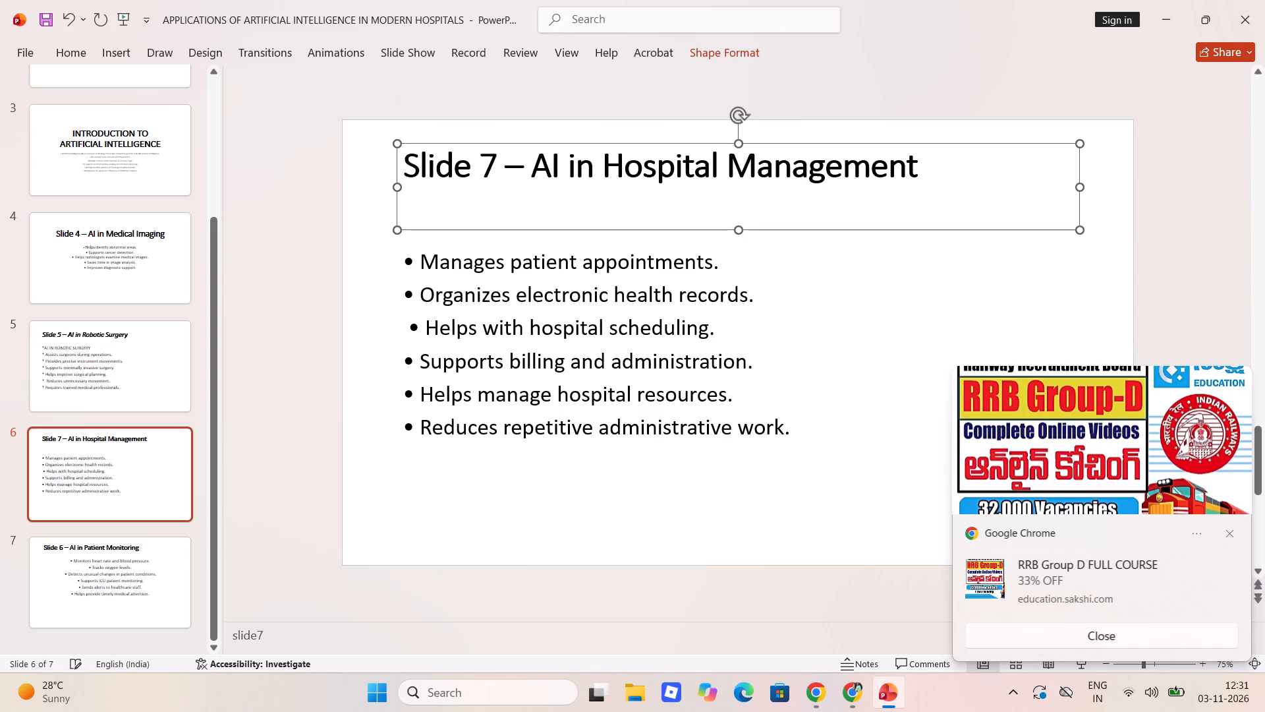
left_click(401, 269)
left_click_drag(401, 269, 393, 262)
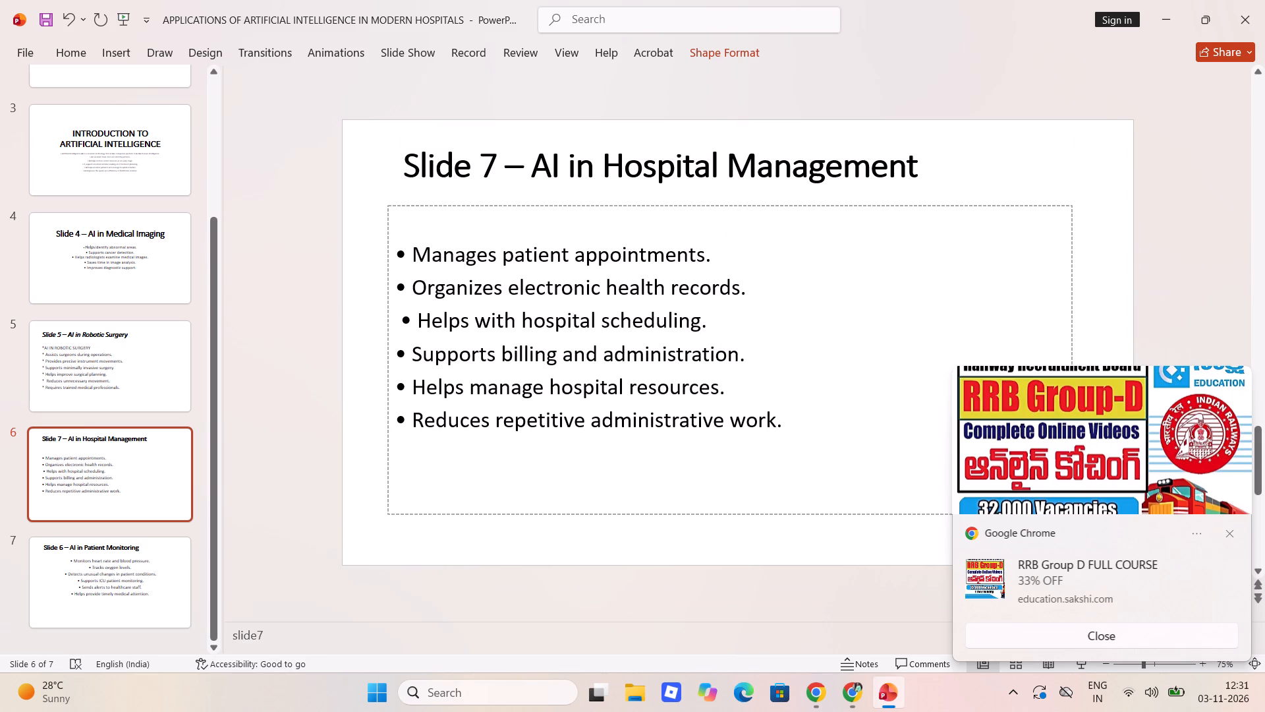
left_click_drag(393, 262, 389, 261)
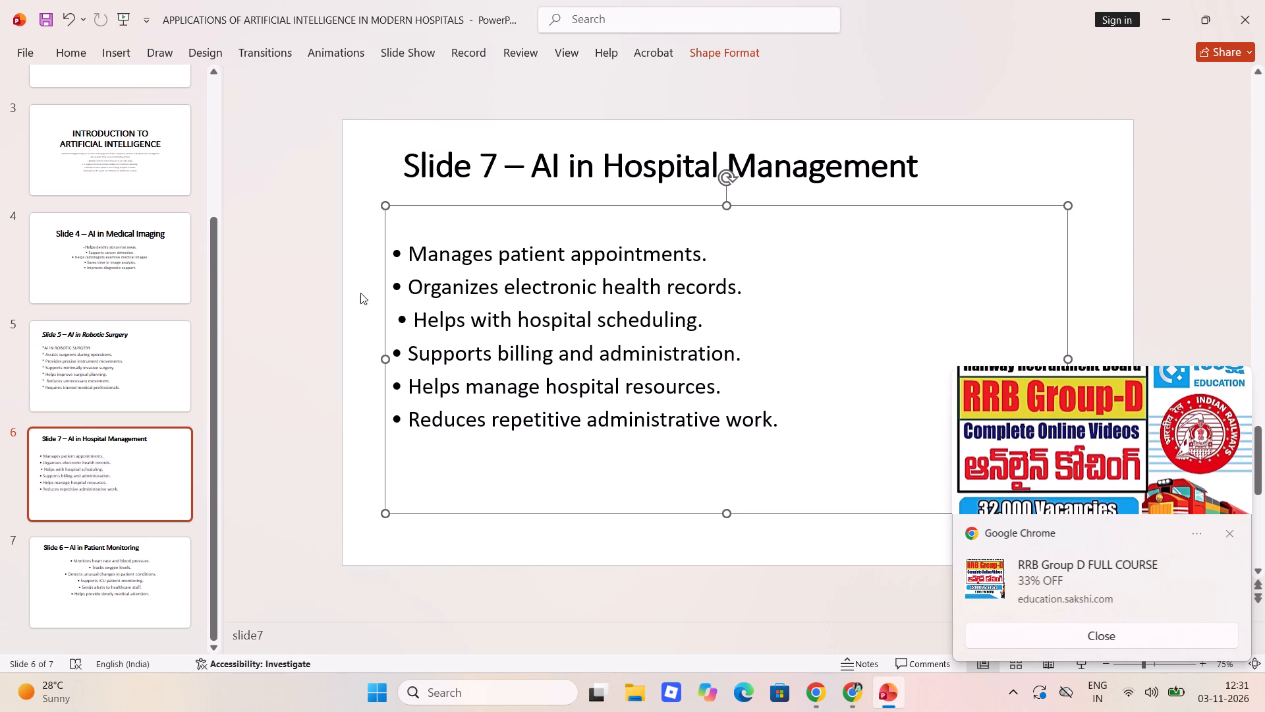
left_click(307, 323)
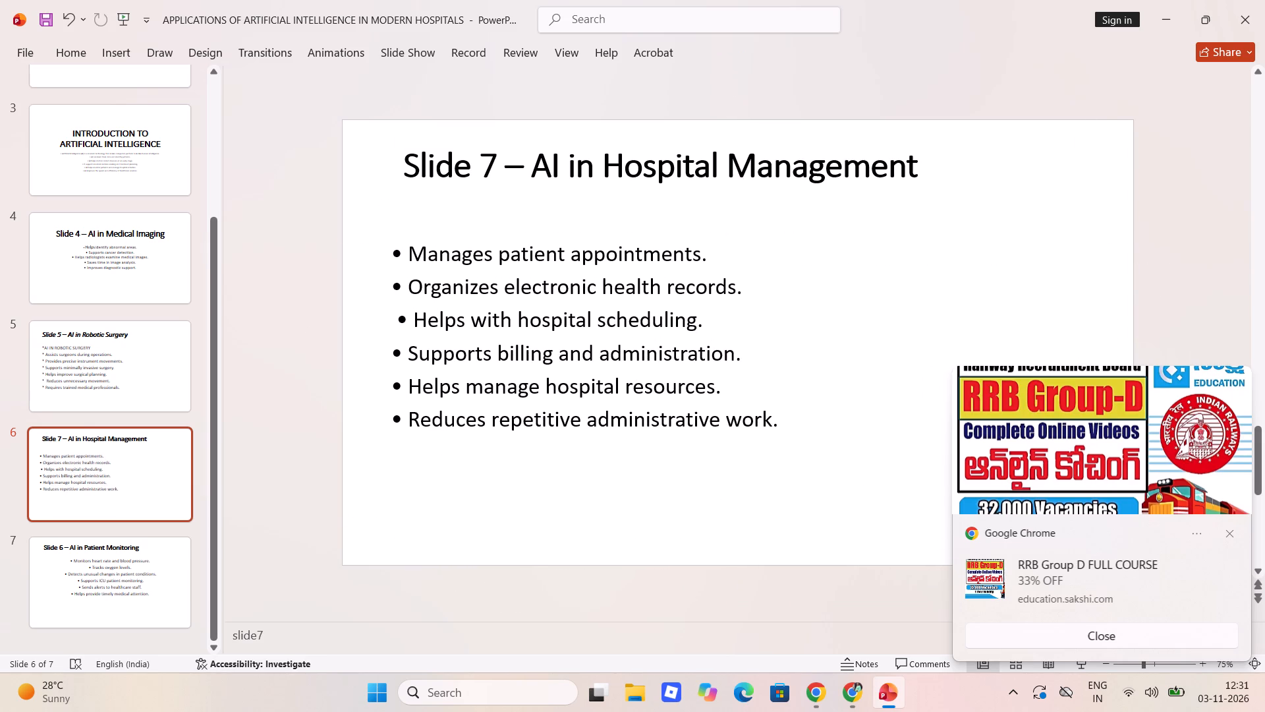
Apply left alignment to the six hospital management points in the slide body.
left_click(397, 249)
left_click_drag(397, 249, 541, 477)
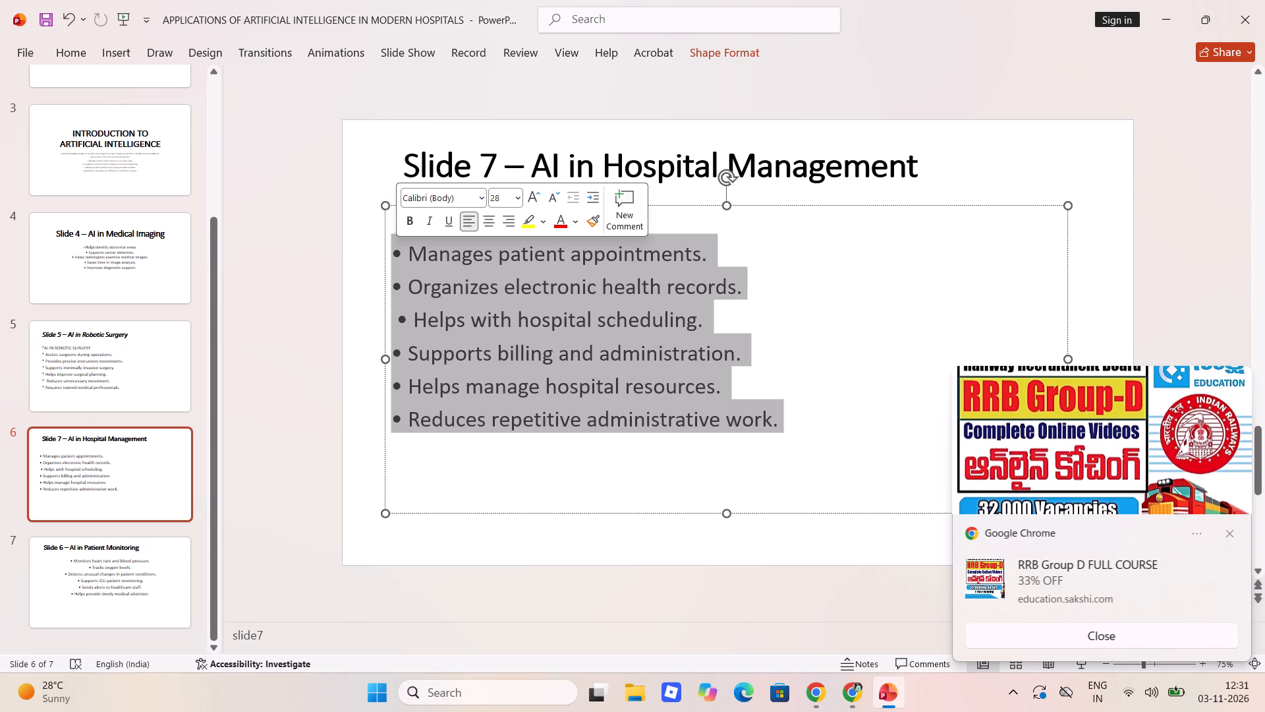
left_click_drag(541, 477, 597, 473)
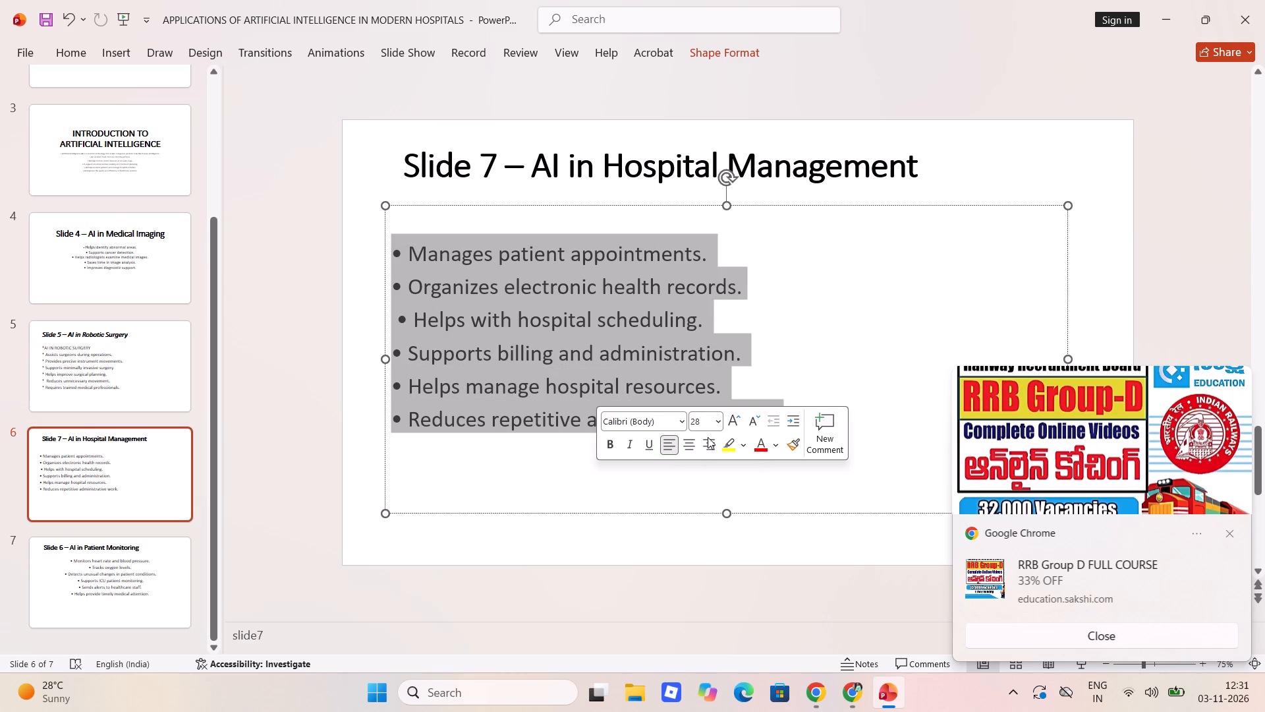
left_click(675, 443)
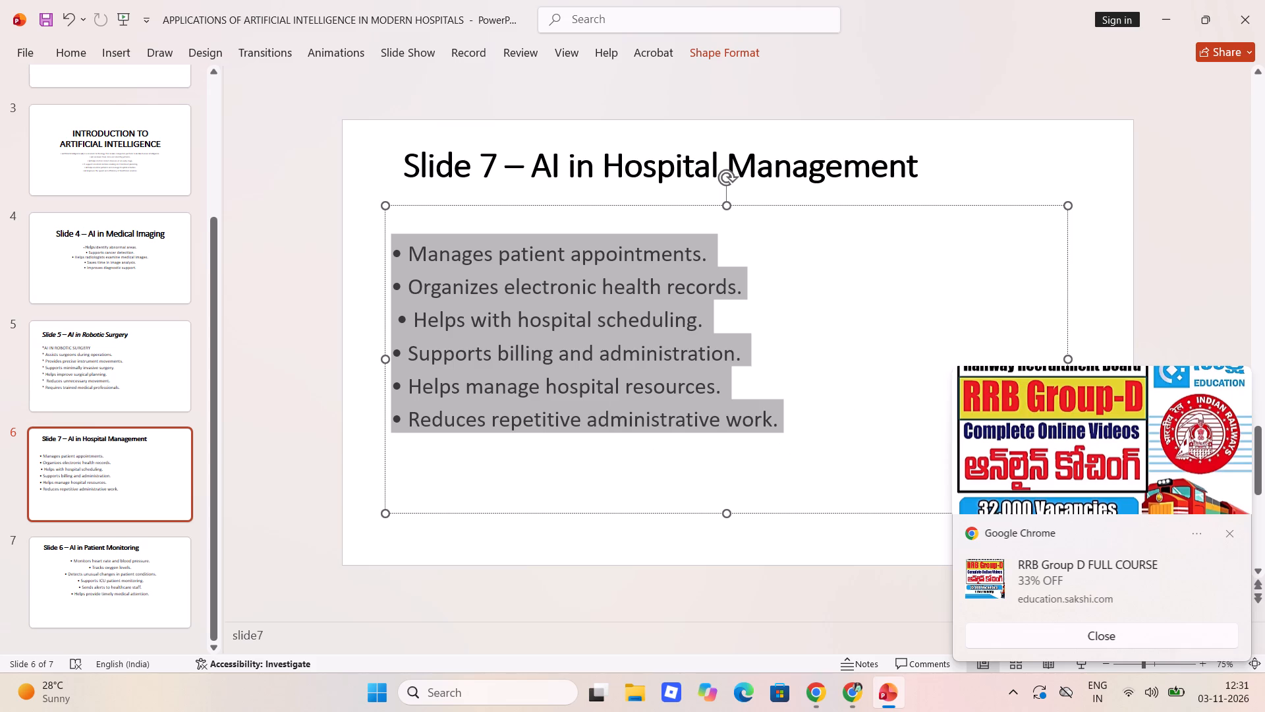
Remove the automatic bullet from the empty line below "Reduces repetitive administrative work.".
left_click(587, 504)
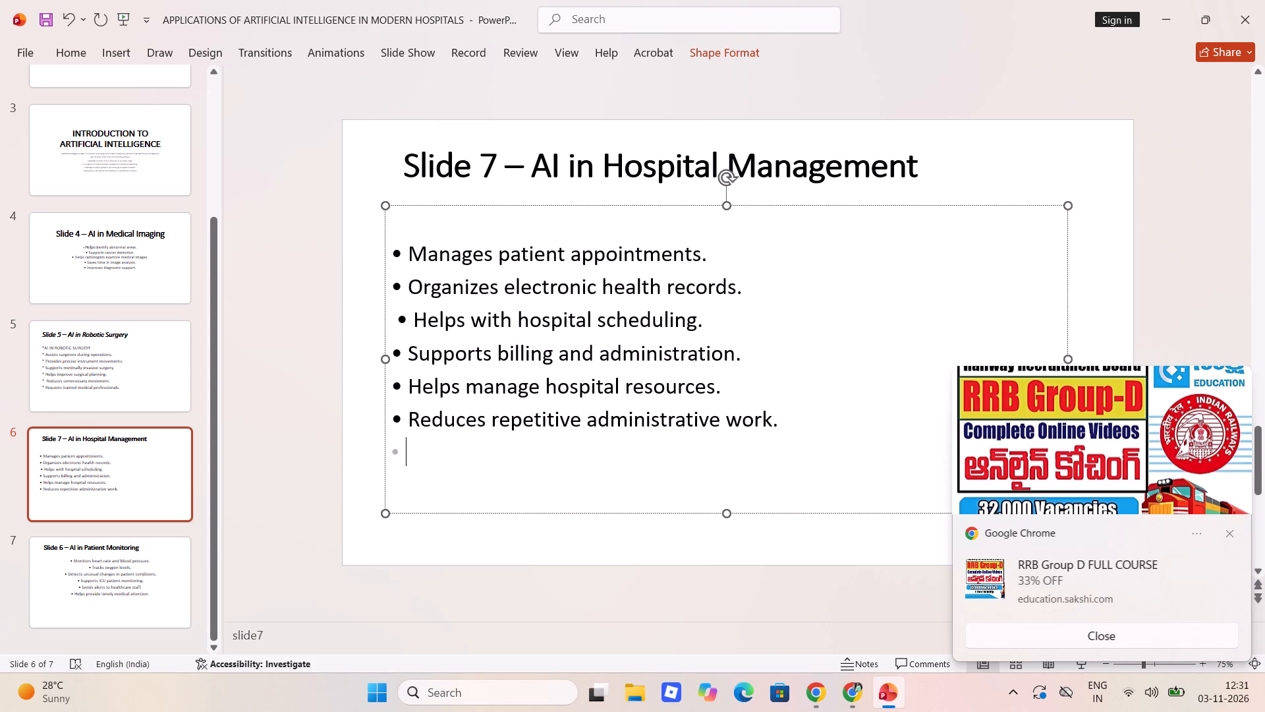
key("BackSpace")
left_click(273, 465)
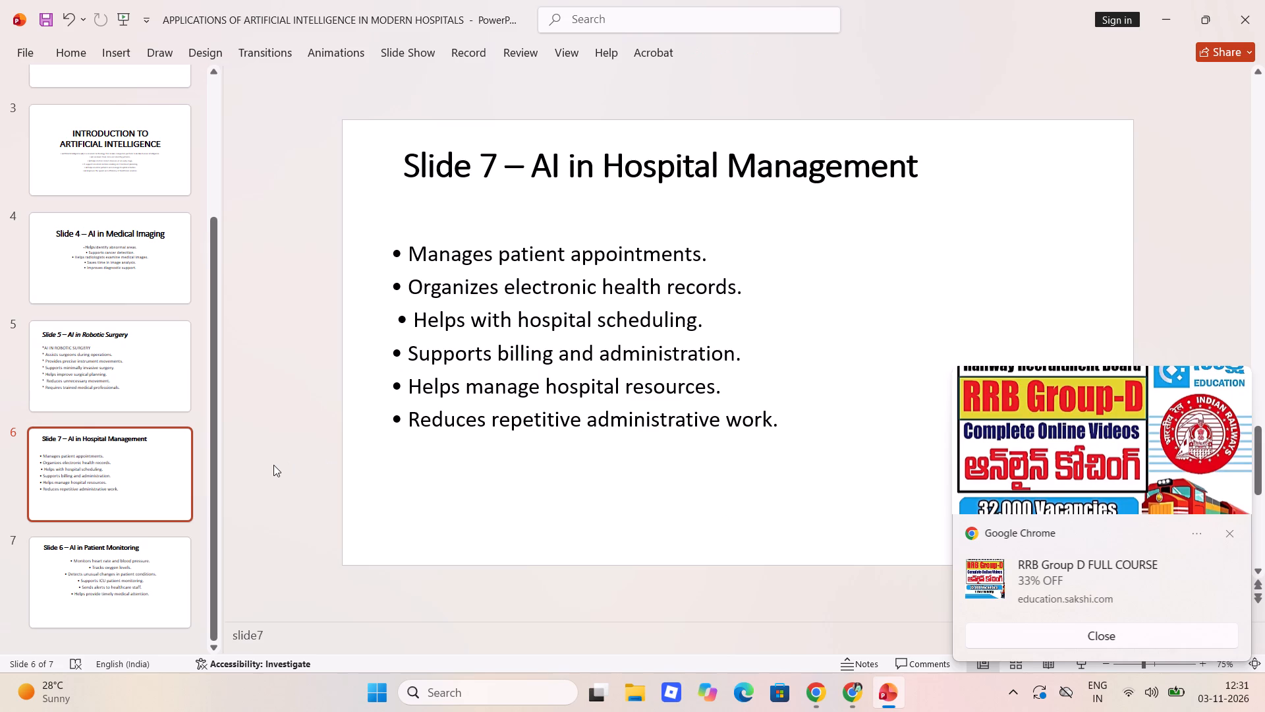
Stretch the tiny empty shape beside the slide title downward and out past the slide's left edge.
left_click(409, 157)
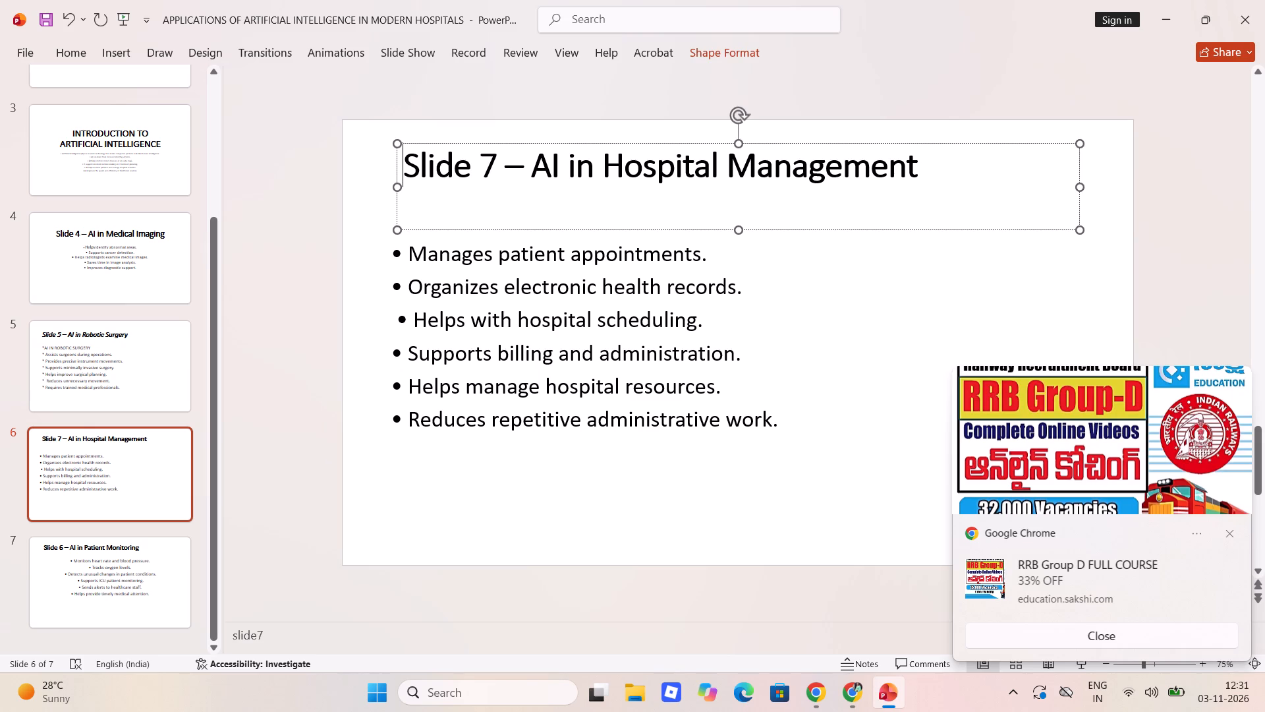
left_click(318, 231)
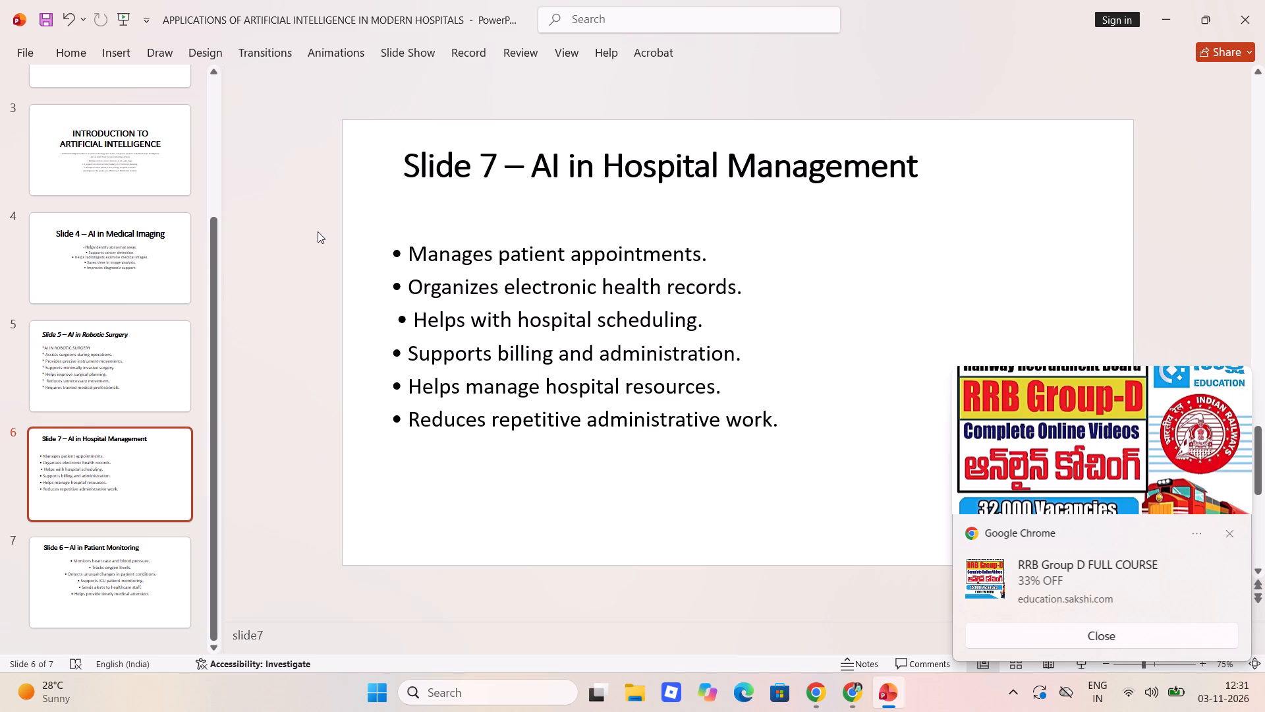
double_click(384, 136)
left_click_drag(384, 136, 388, 317)
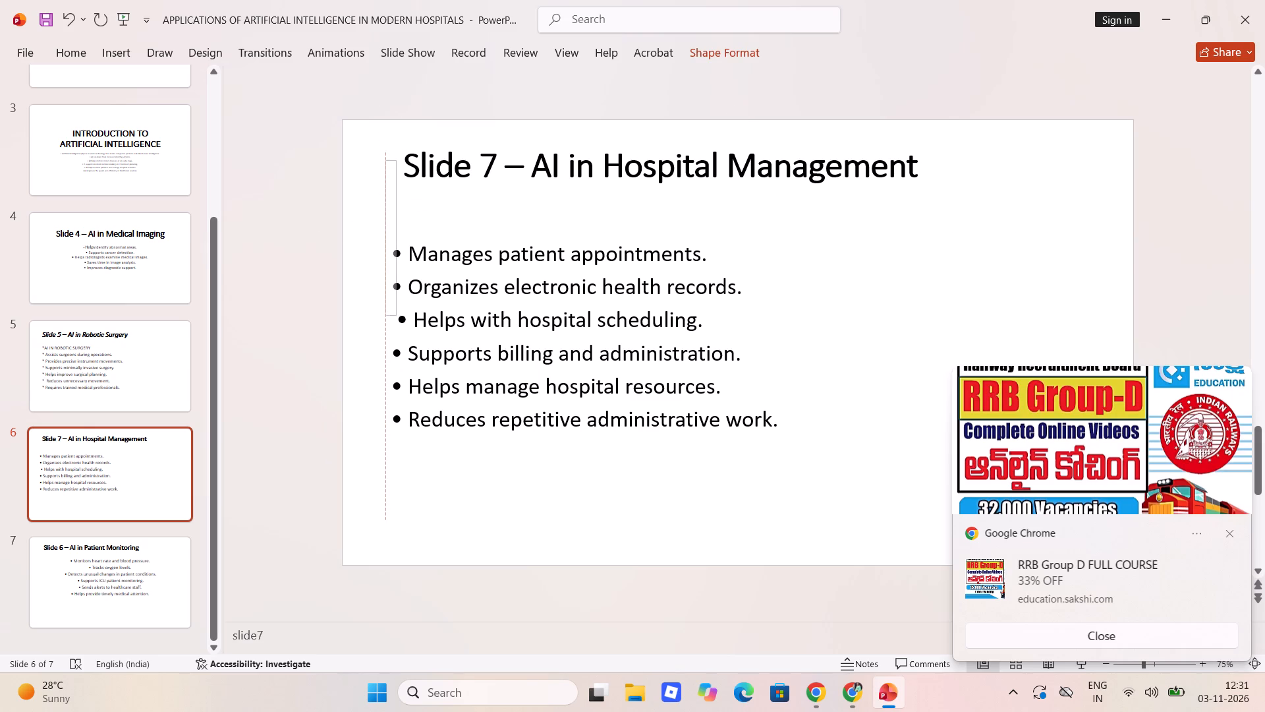
left_click_drag(388, 317, 273, 565)
left_click(273, 565)
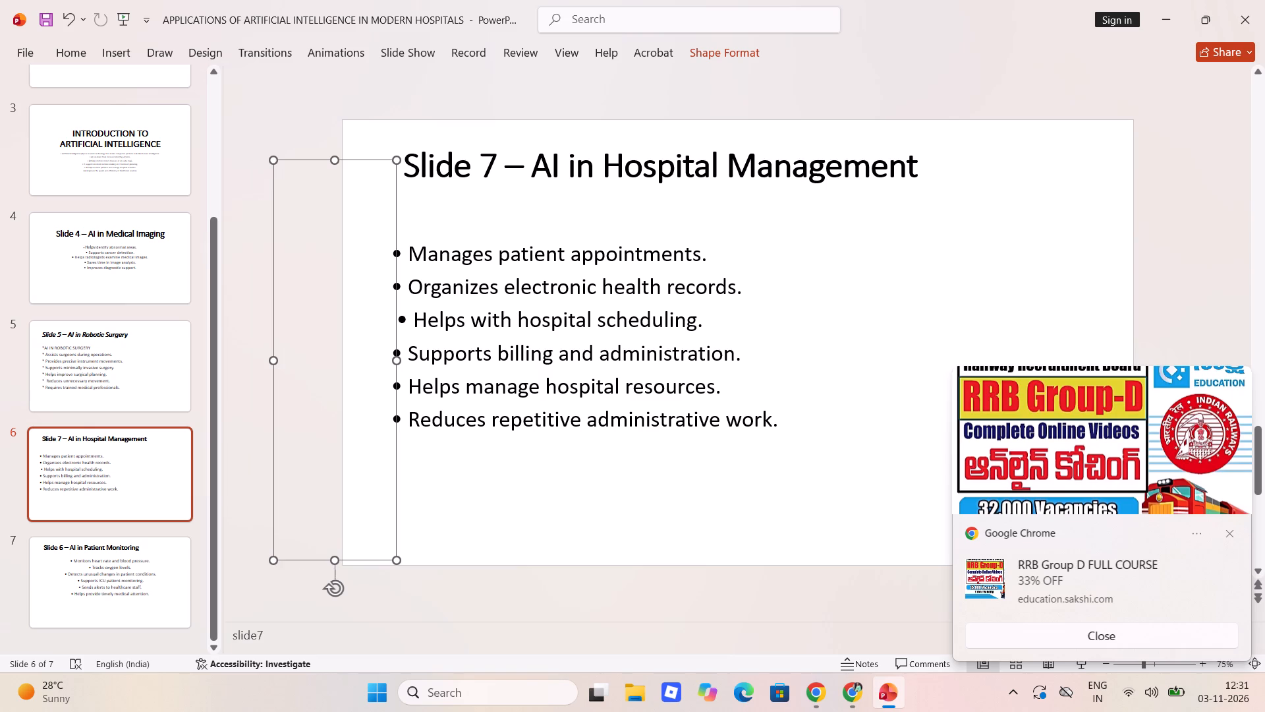
left_click(279, 561)
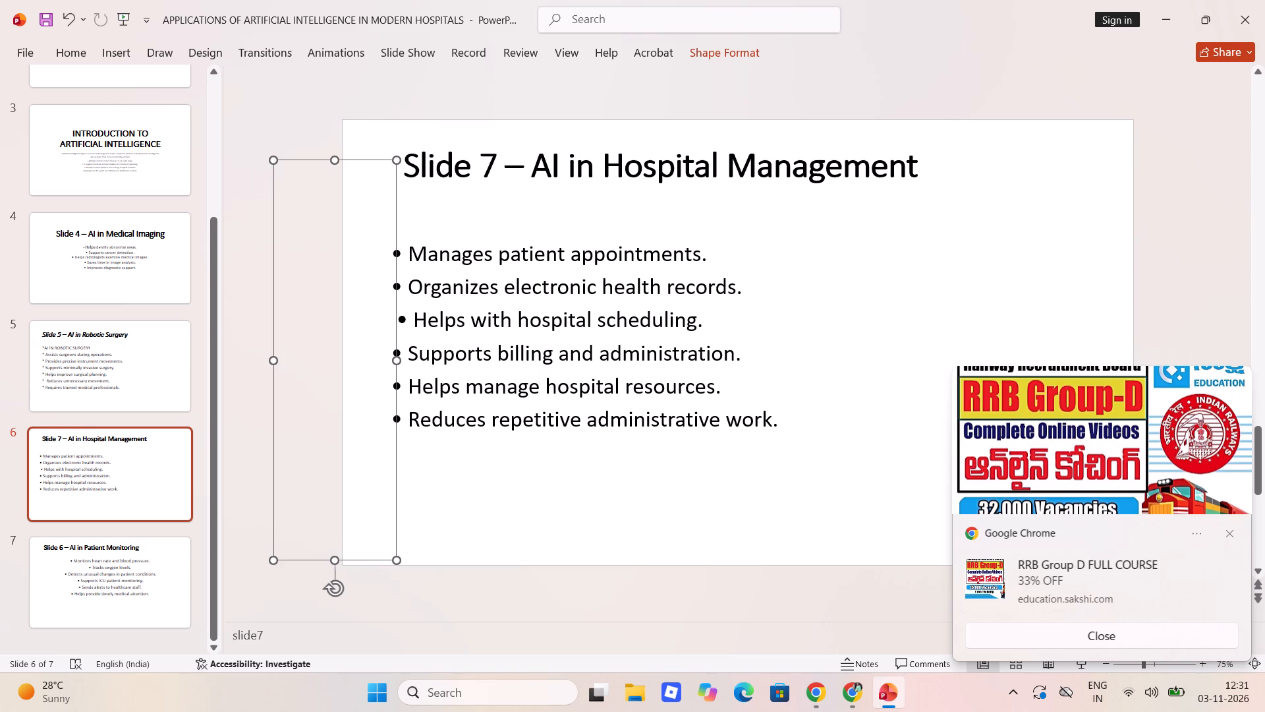
right_click(395, 162)
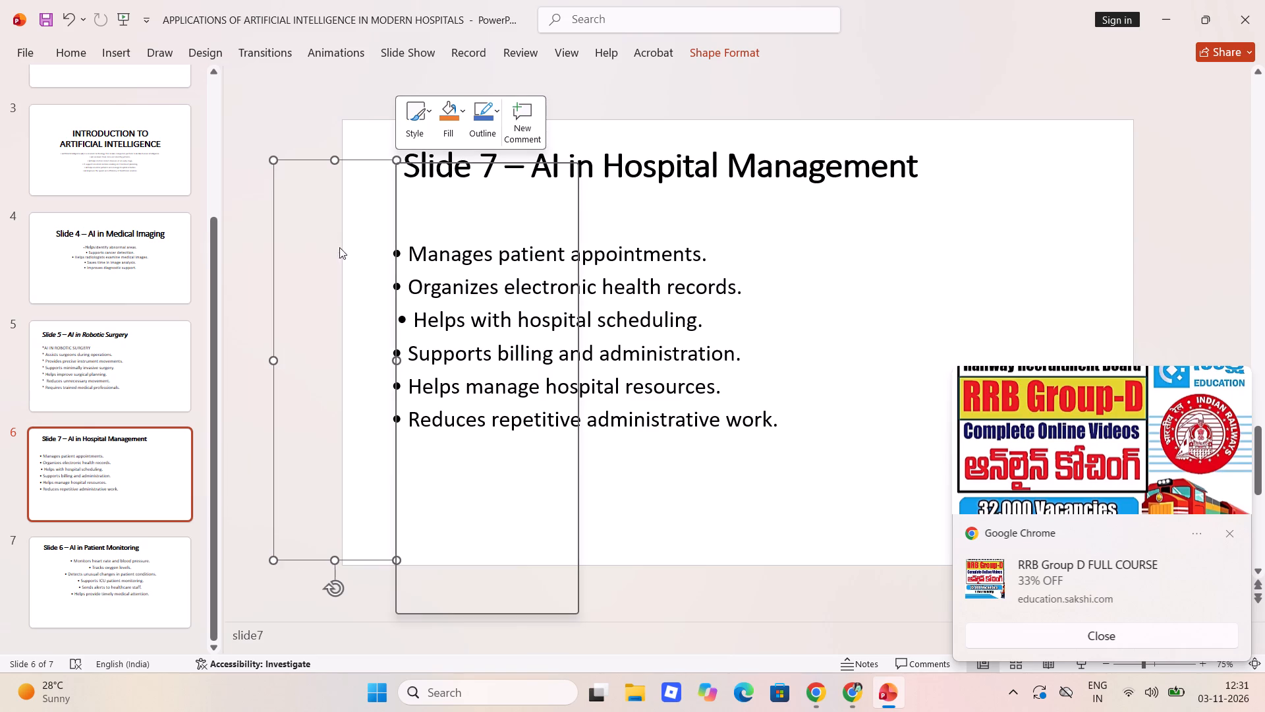
left_click(426, 211)
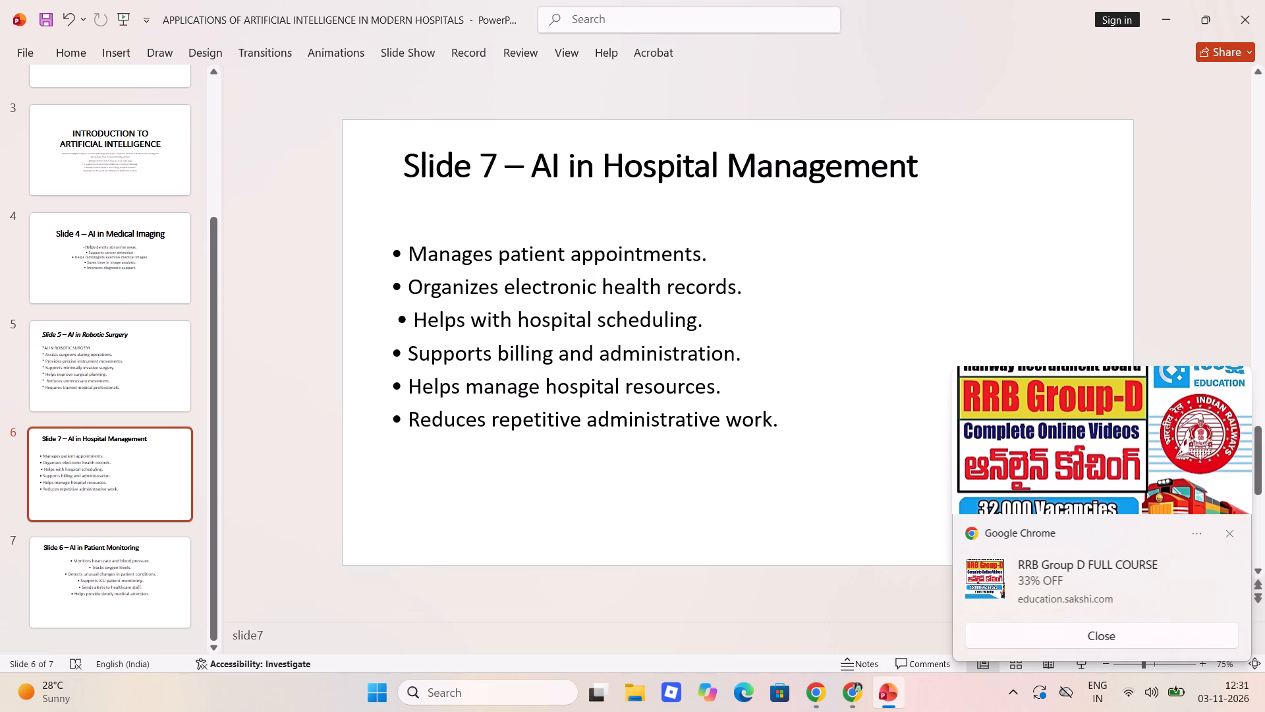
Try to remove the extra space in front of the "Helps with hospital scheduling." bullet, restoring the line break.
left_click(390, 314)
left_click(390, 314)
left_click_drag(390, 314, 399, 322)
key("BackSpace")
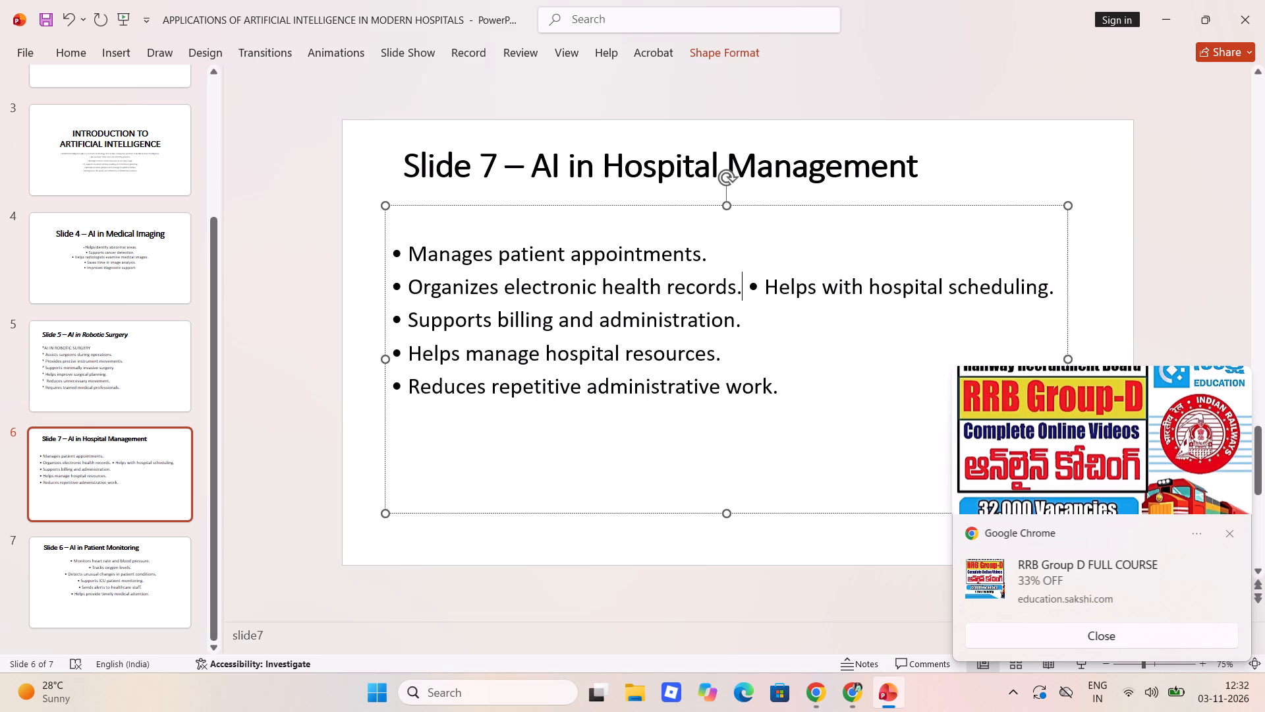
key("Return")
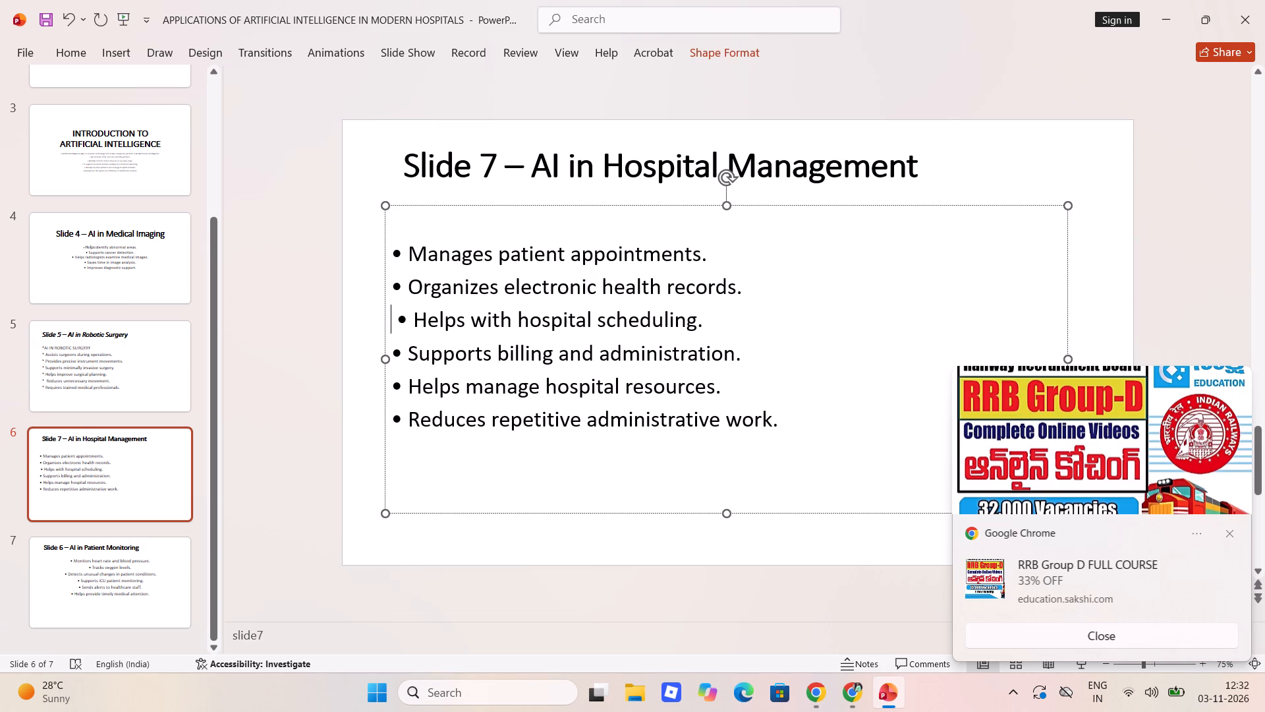
Delete the bullet character in front of "Helps with hospital scheduling.".
left_click(417, 319)
key("BackSpace")
key("BackSpace")
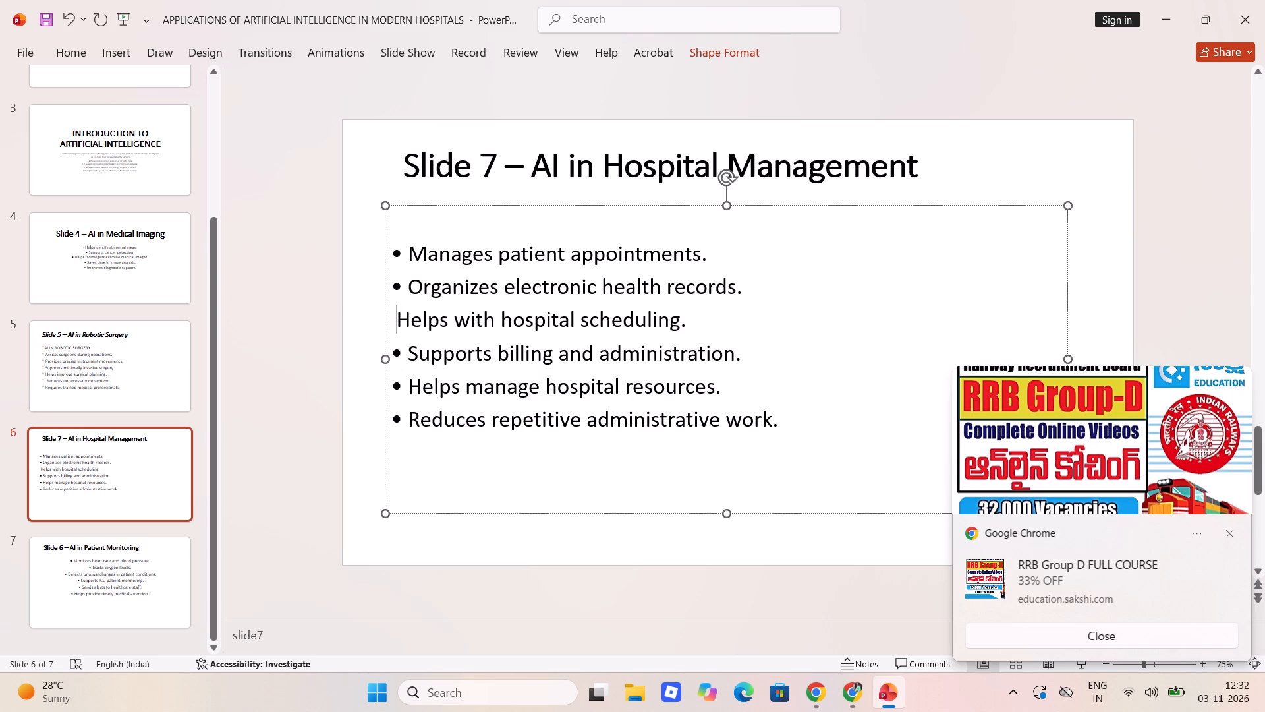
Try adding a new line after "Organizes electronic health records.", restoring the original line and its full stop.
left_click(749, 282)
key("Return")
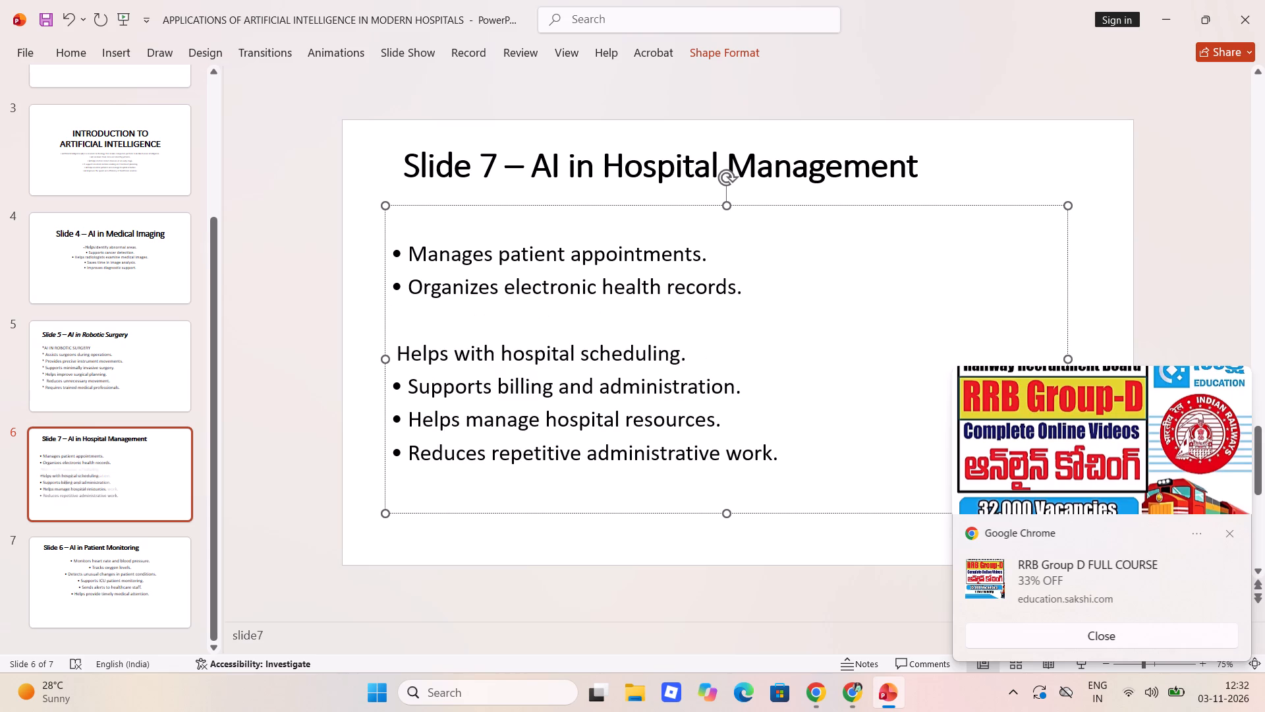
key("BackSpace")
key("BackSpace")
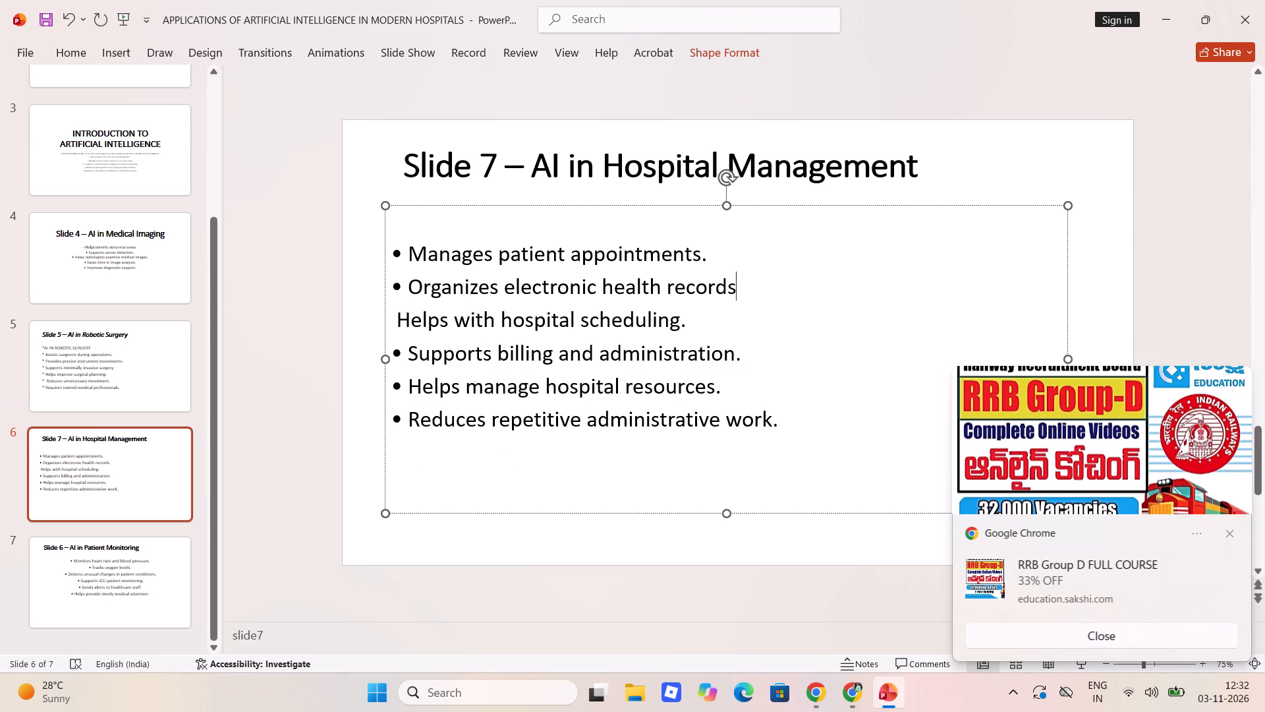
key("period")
Replace the bullet in front of "Organizes electronic health records." with an asterisk and a space.
left_click(410, 285)
key("BackSpace")
key("asterisk")
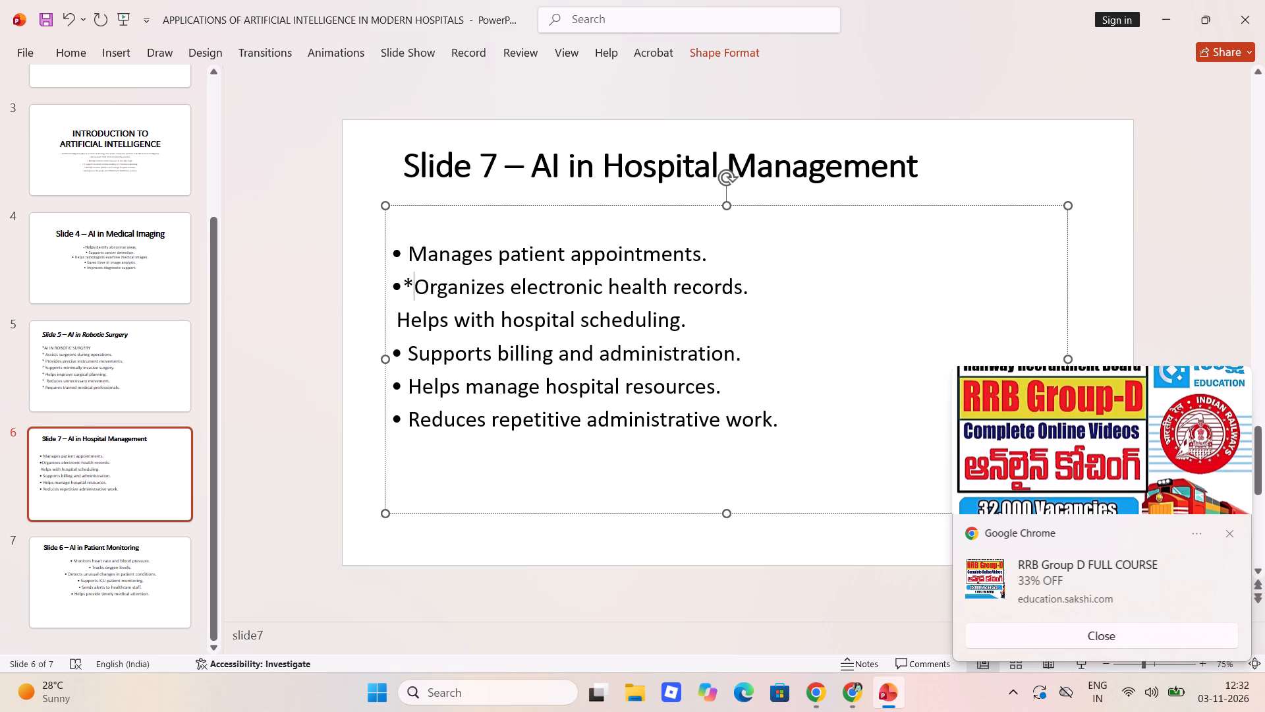
key("BackSpace")
key("BackSpace")
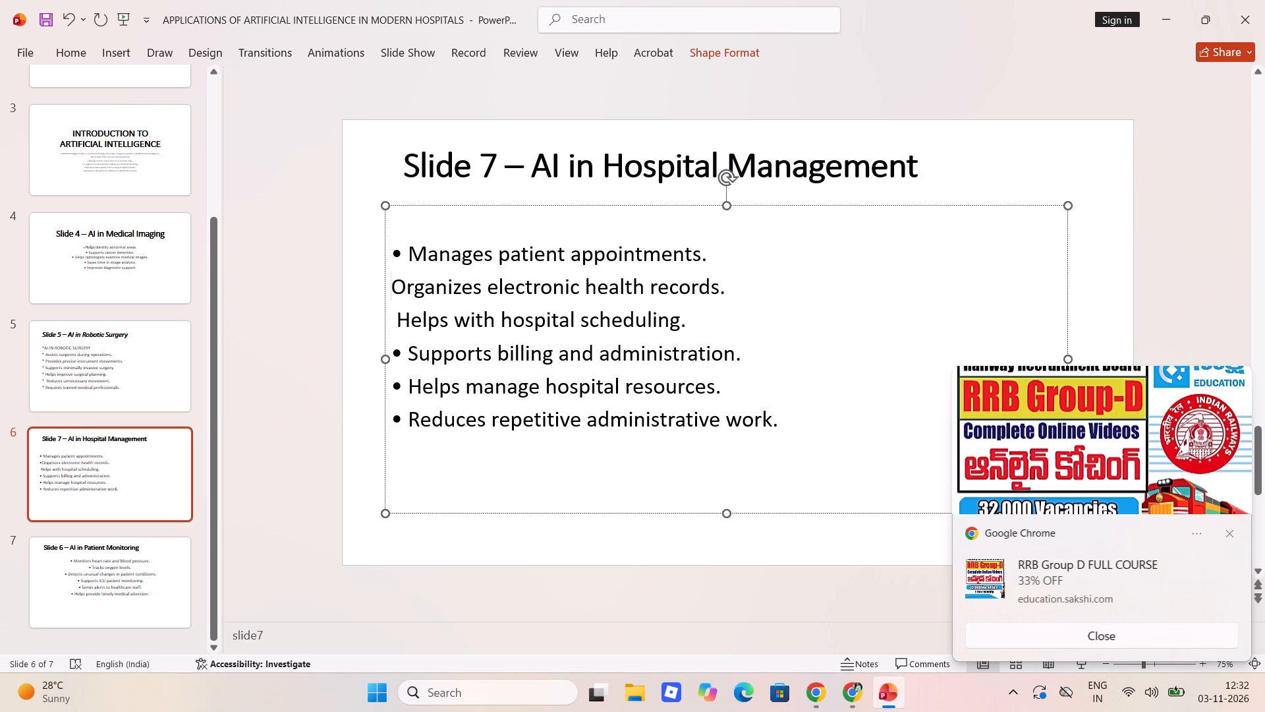
key("asterisk")
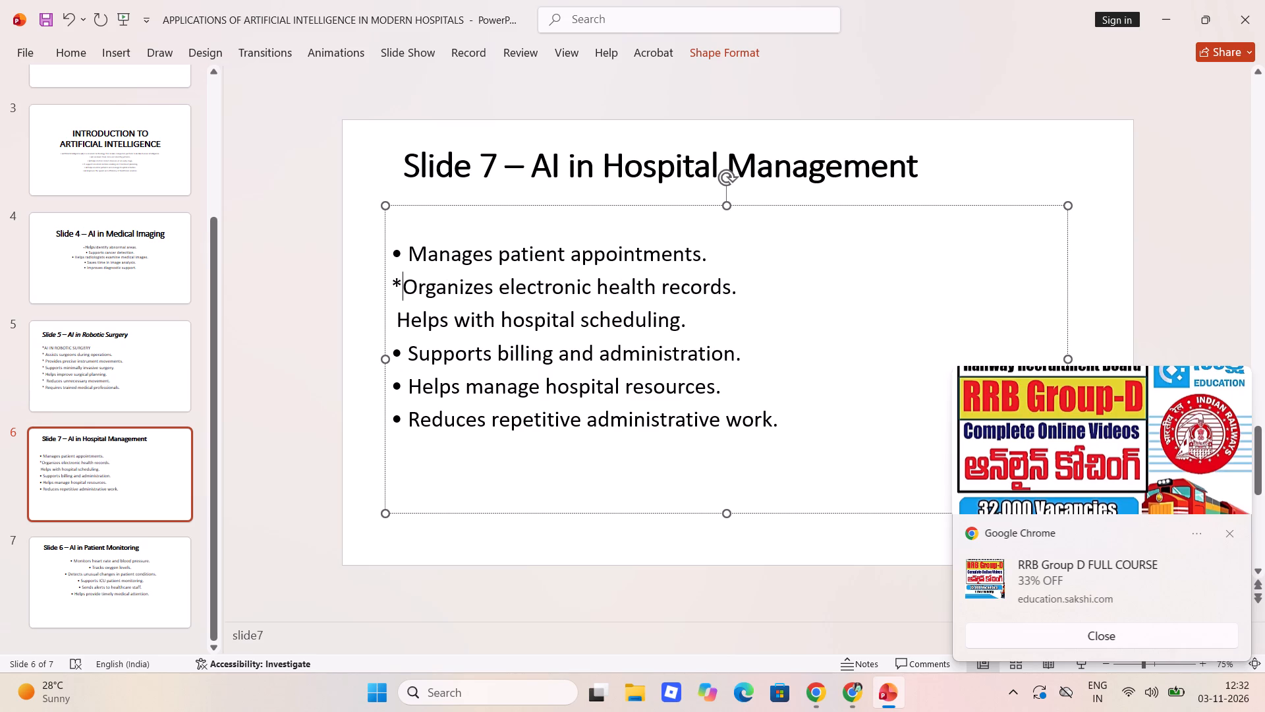
key("space")
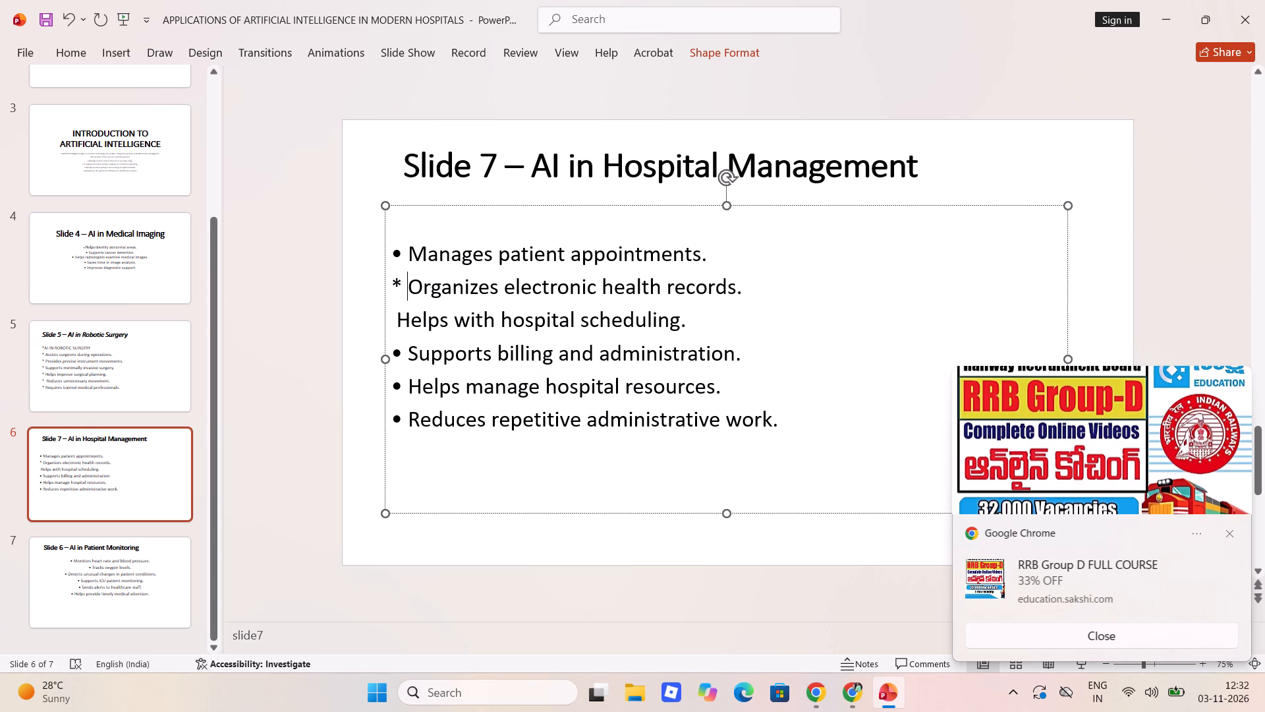
Replace the bullet in front of "Supports billing and administration." with an asterisk and a space.
left_click(405, 347)
key("BackSpace")
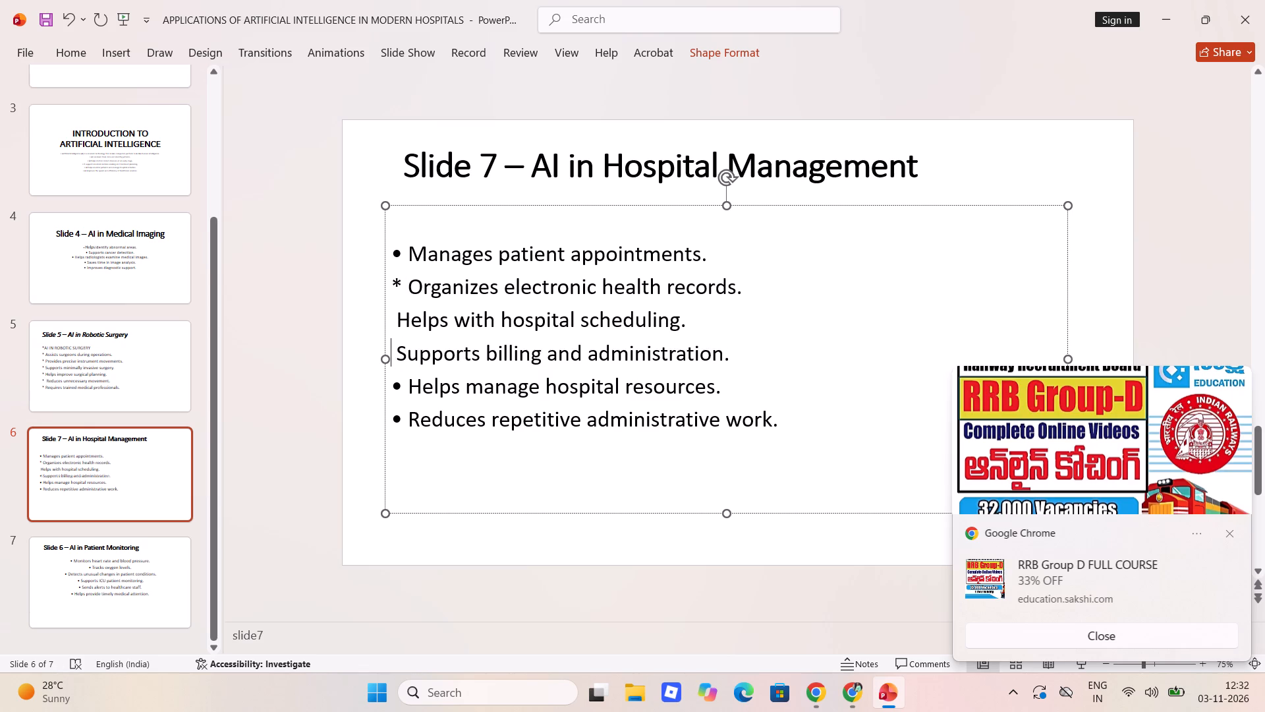
key("asterisk")
key("space")
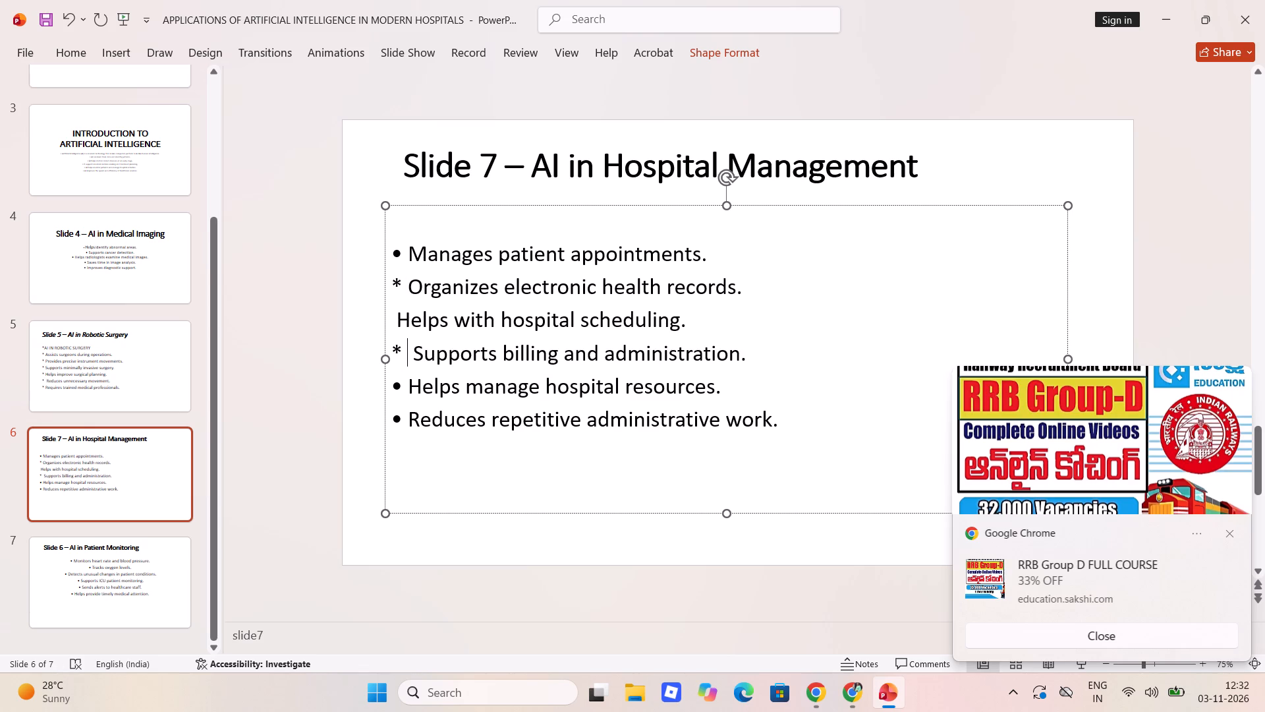
Add an asterisk and a space in front of "Helps with hospital scheduling.", removing the extra leading space.
left_click(397, 321)
key("space")
key("asterisk")
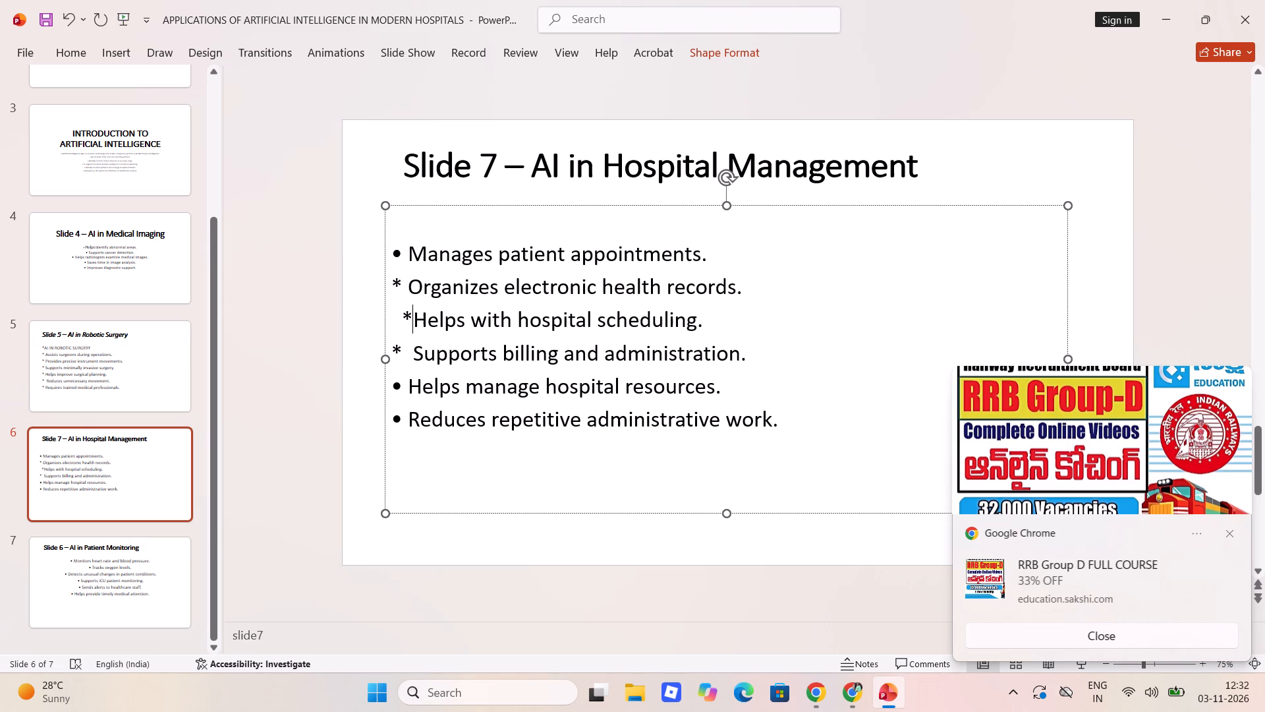
key("space")
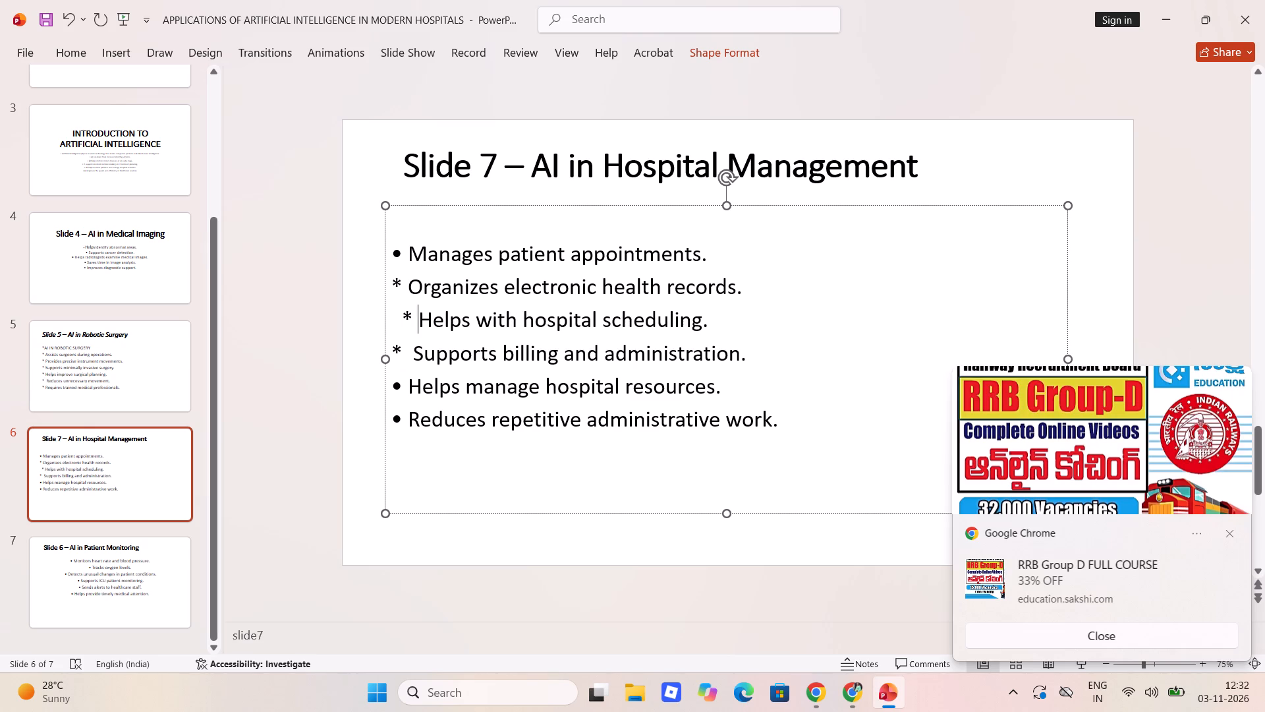
key("BackSpace")
key("BackSpace")
key("BackSpace")
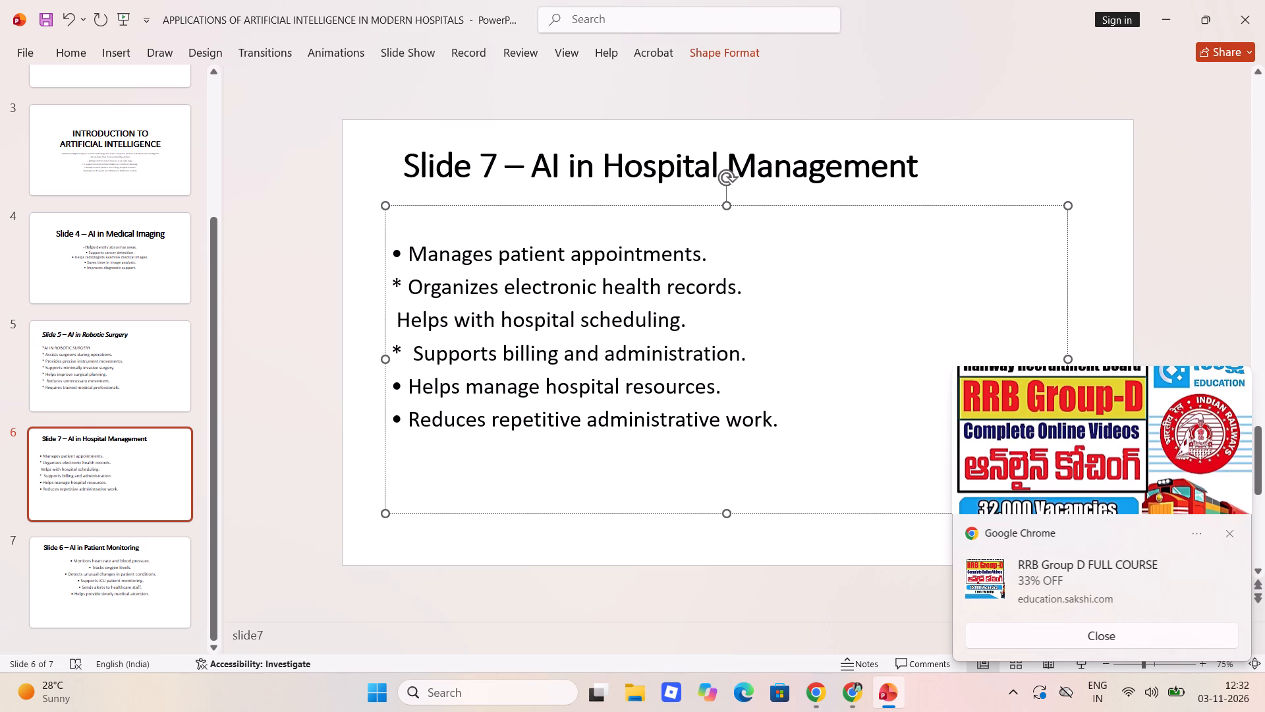
key("asterisk")
key("space")
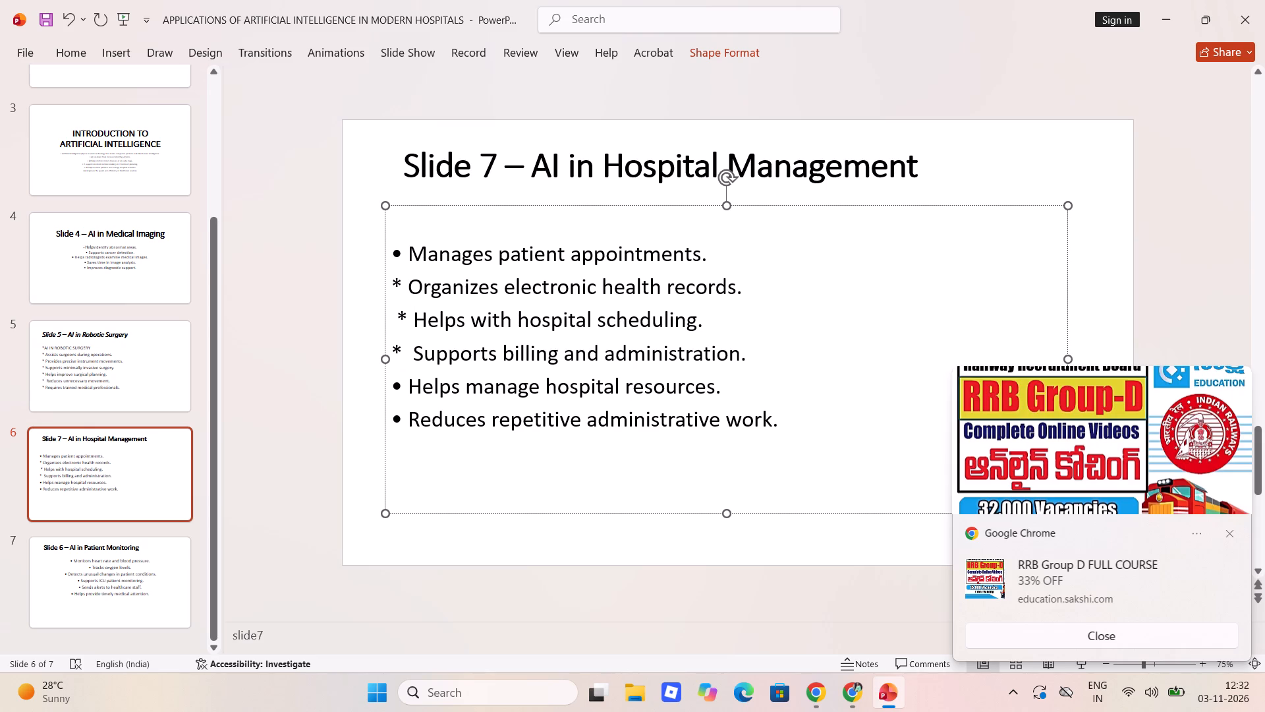
left_click(399, 315)
key("BackSpace")
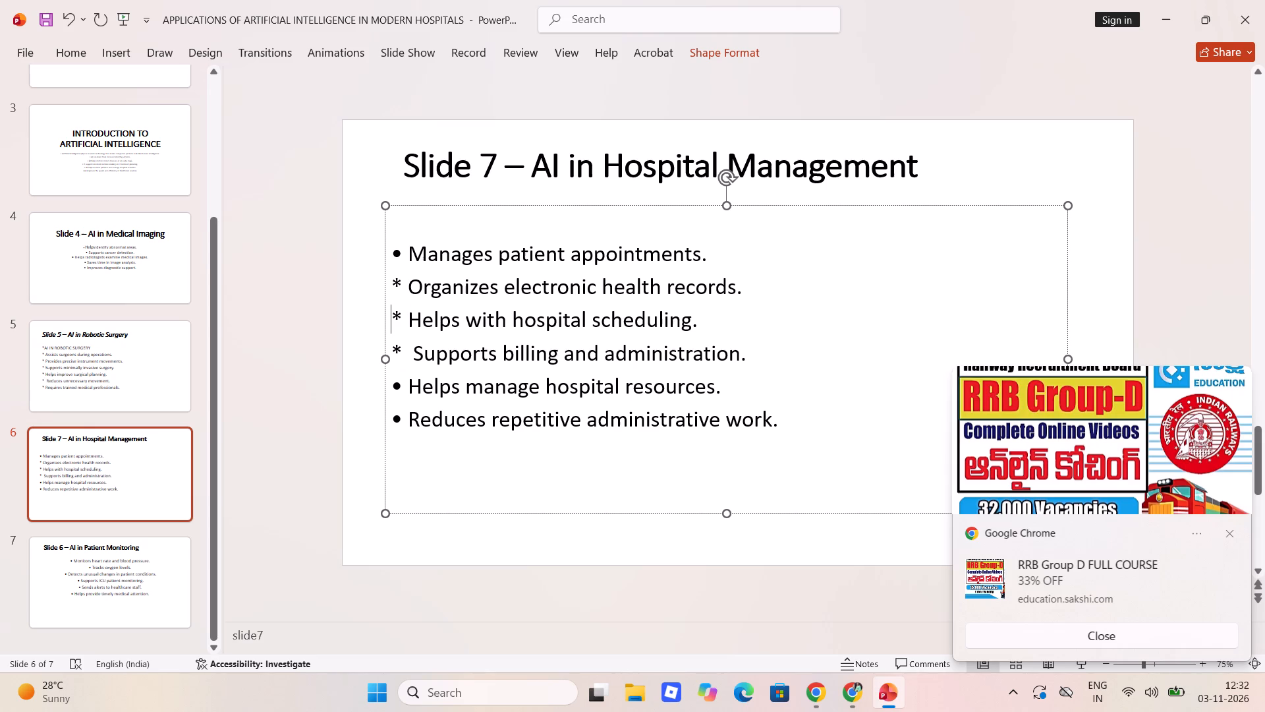
Replace the bullets in front of "Helps manage hospital resources." and "Reduces repetitive administrative work." with asterisks.
left_click(407, 383)
key("BackSpace")
key("BackSpace")
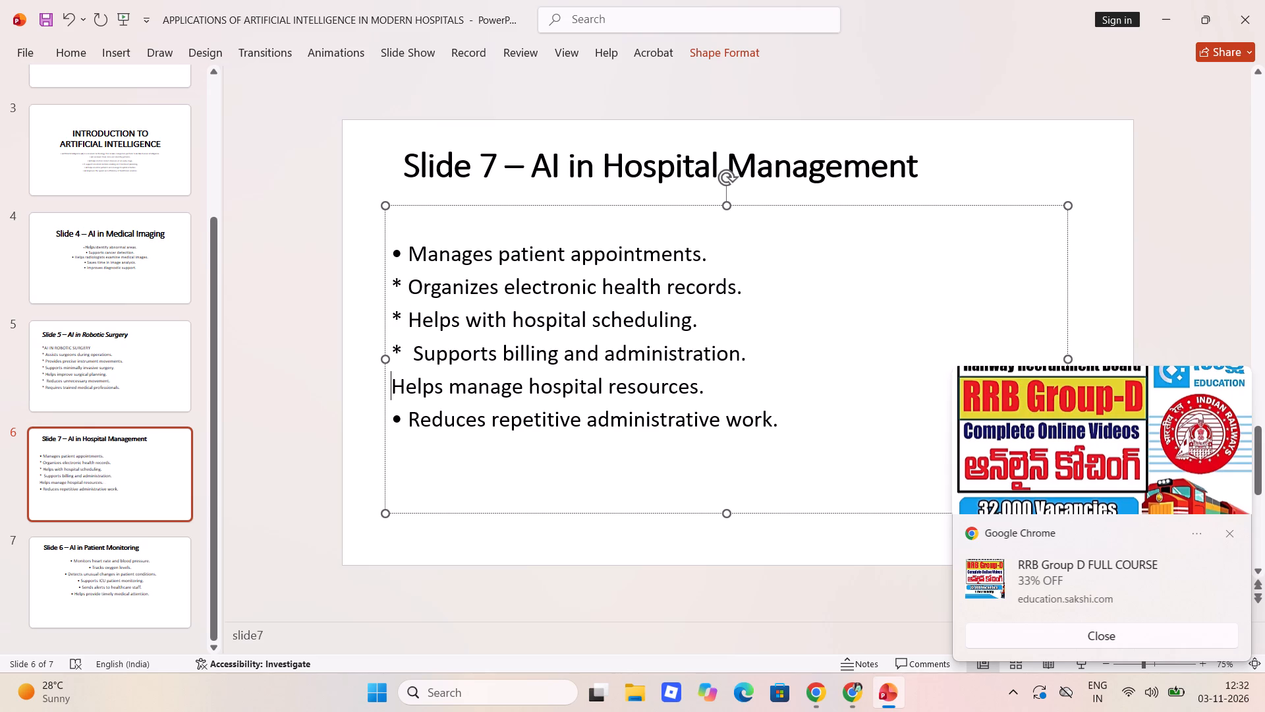
key("asterisk")
key("space")
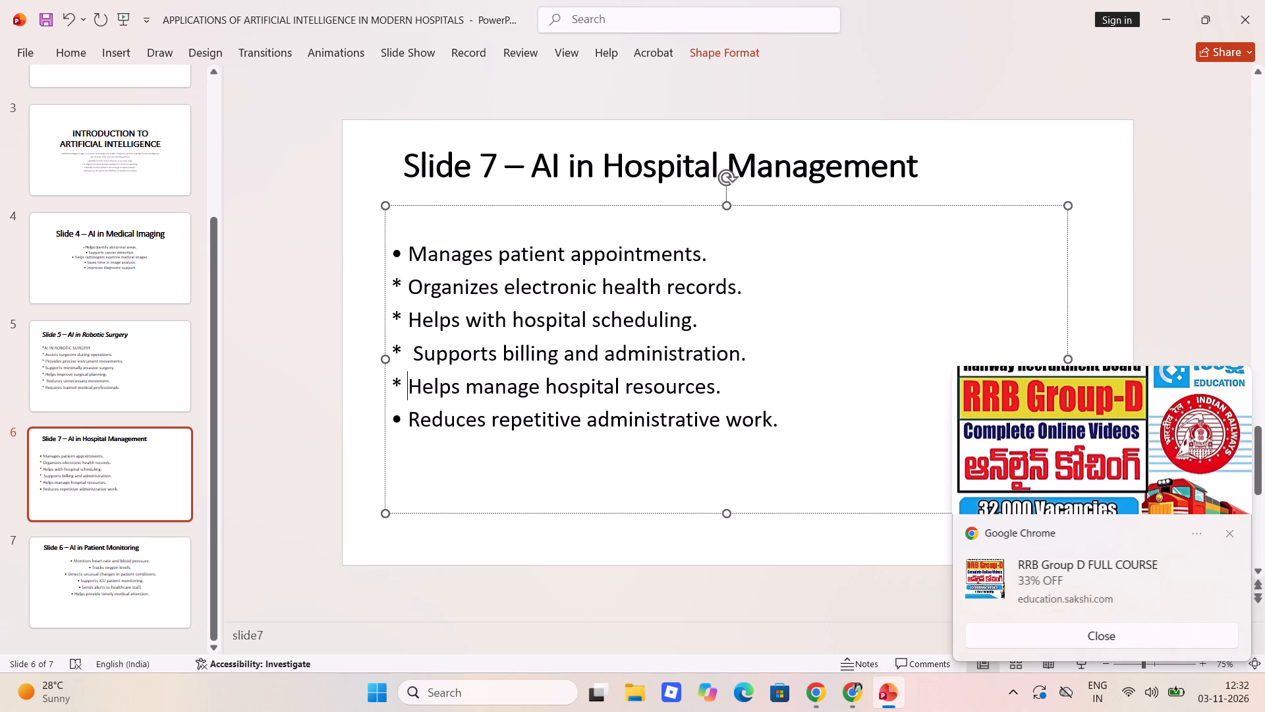
left_click(403, 420)
key("BackSpace")
key("asterisk")
Replace the bullet in front of "Manages patient appointments." with an asterisk and deselect the text box.
left_click(401, 249)
key("BackSpace")
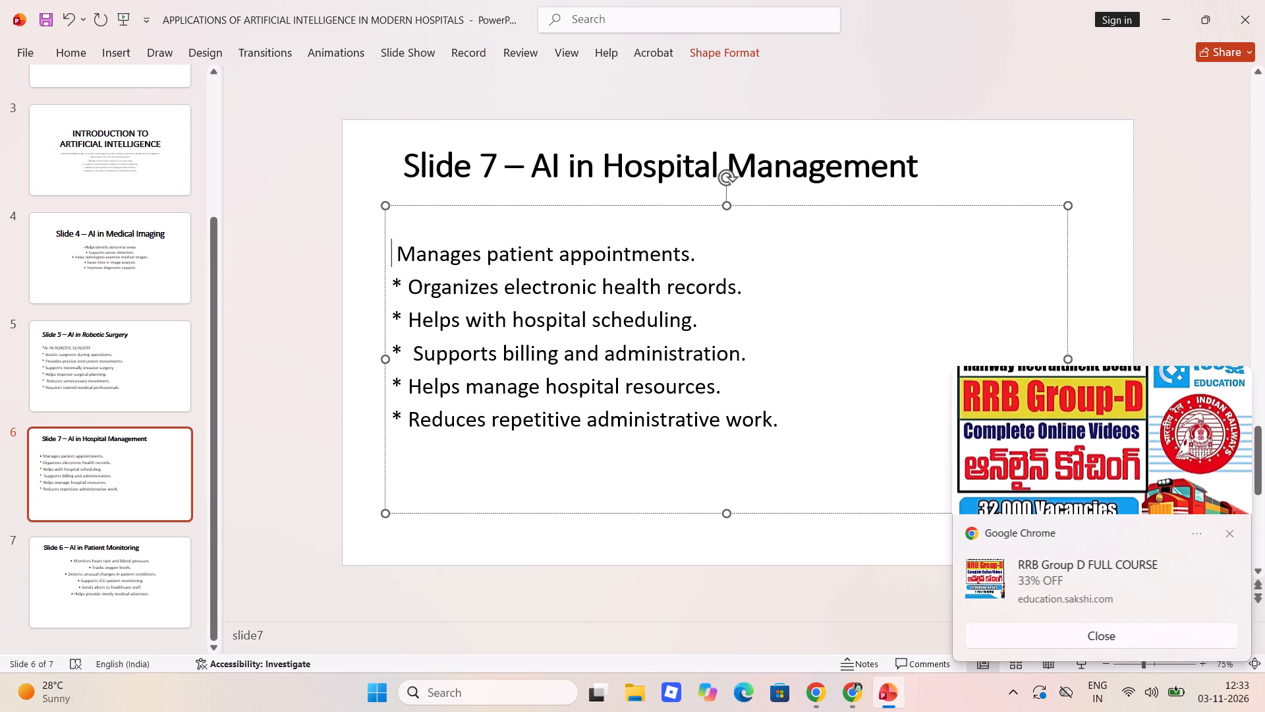
key("asterisk")
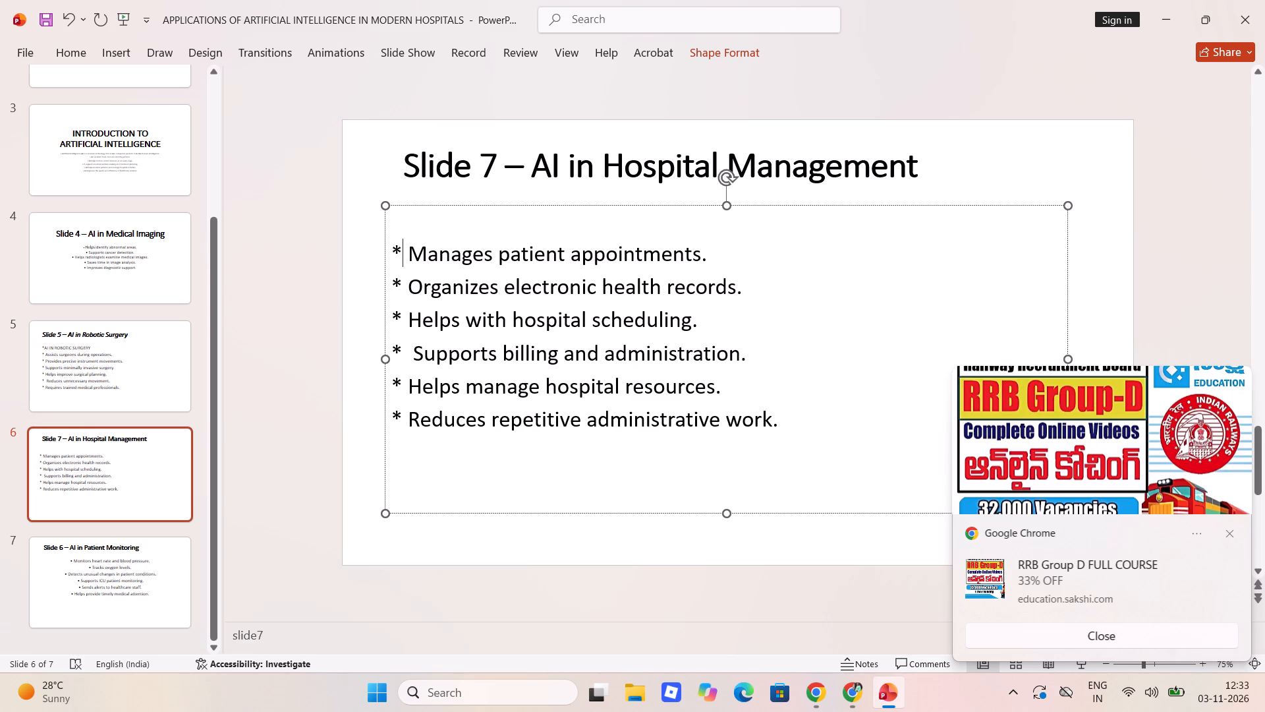
left_click(832, 262)
left_click(357, 566)
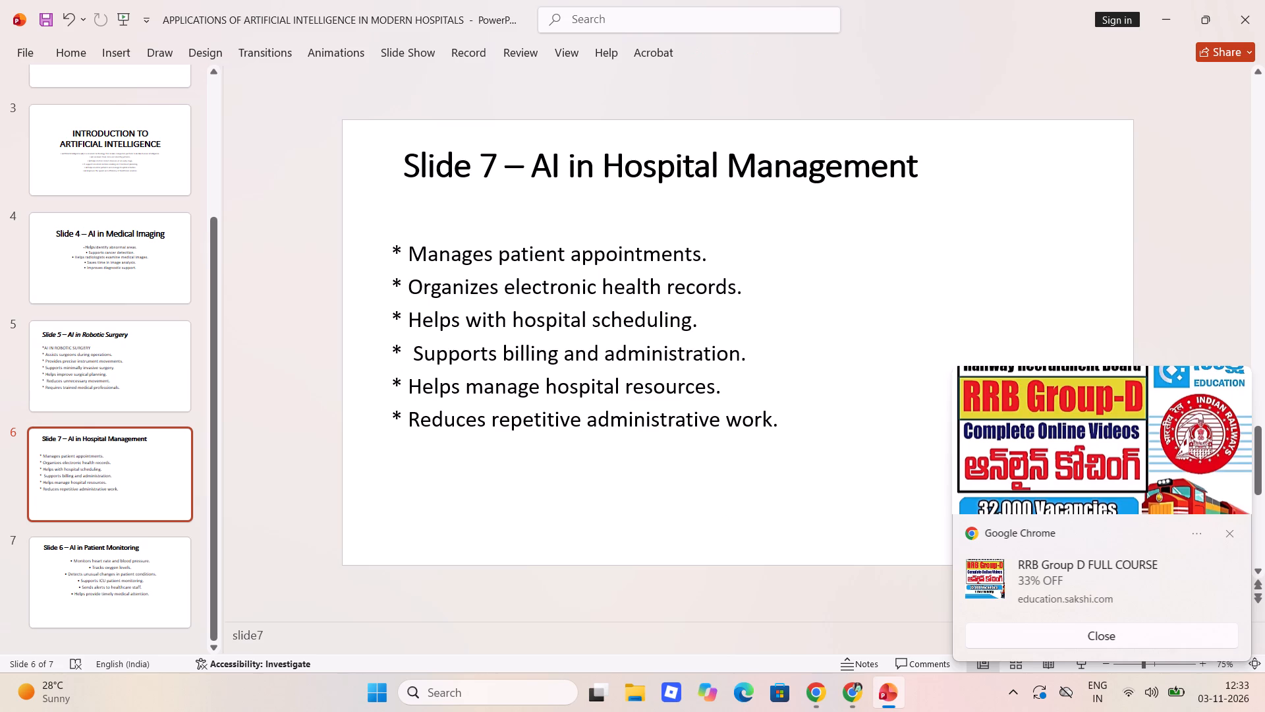
Save the presentation.
key("ctrl+s")
Insert a new title-and-content slide after the AI in Hospital Management slide.
left_click(72, 51)
left_click(134, 75)
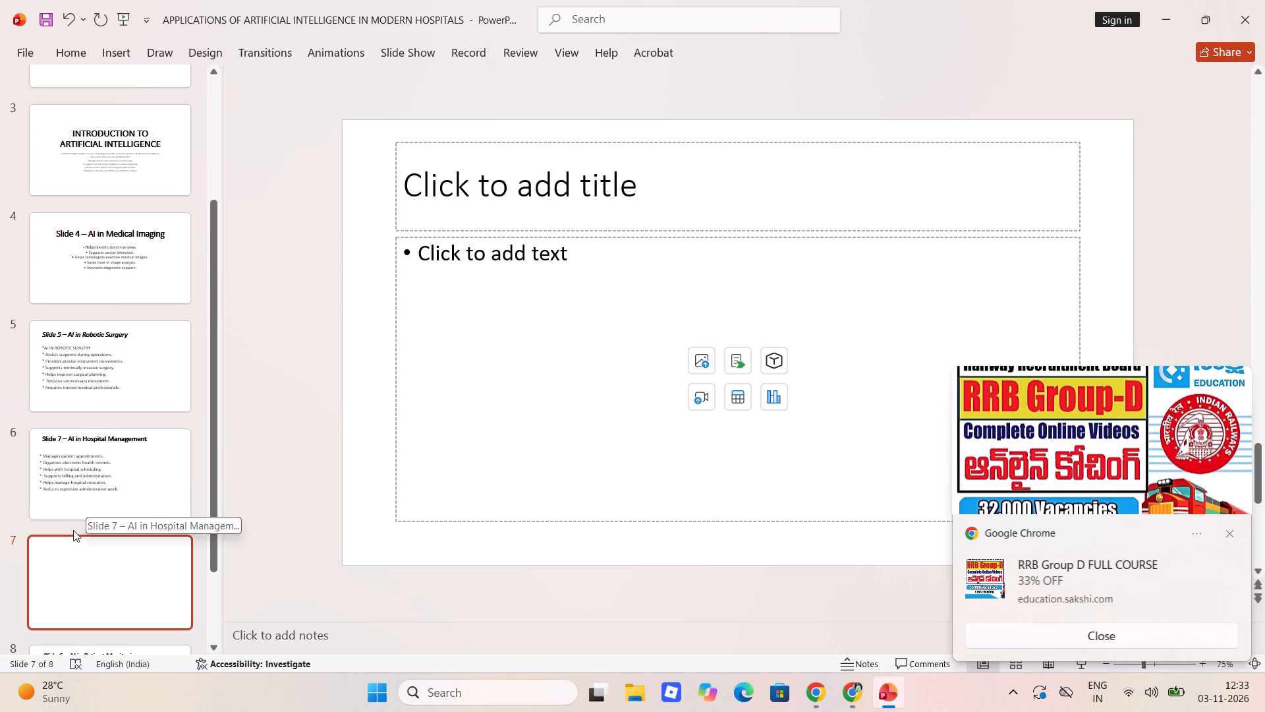
left_click(886, 699)
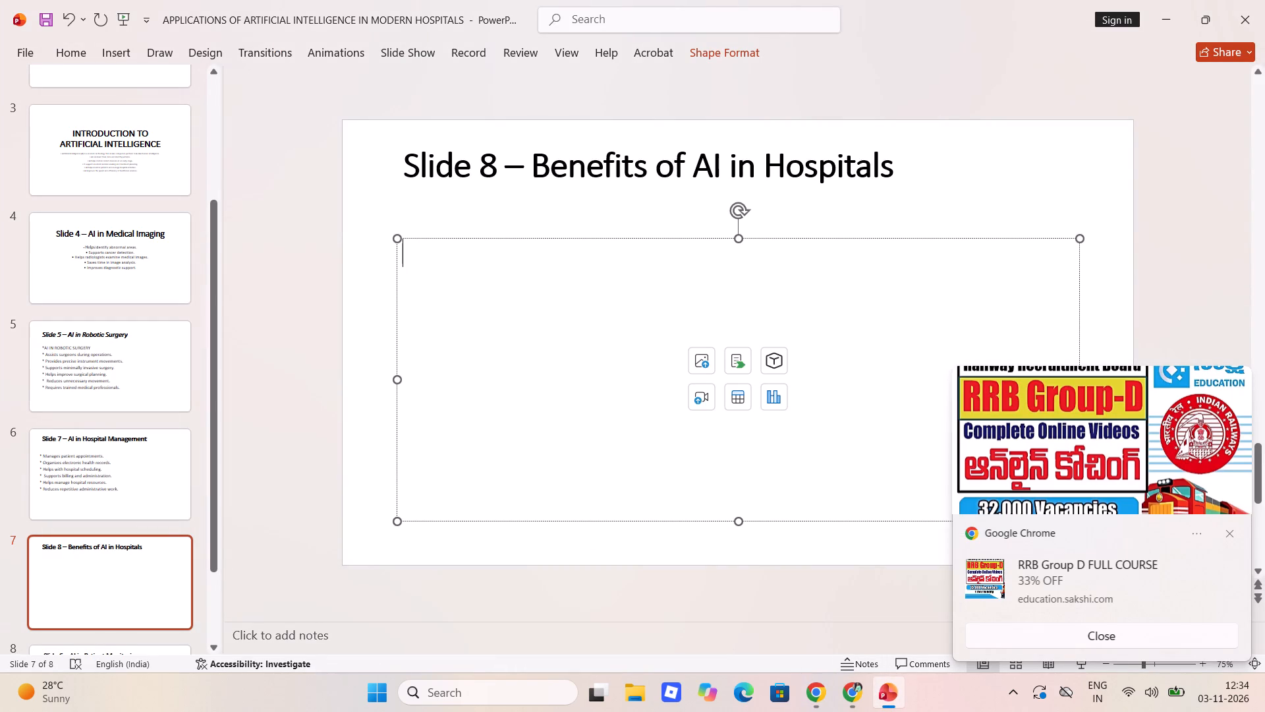
key("ctrl+v")
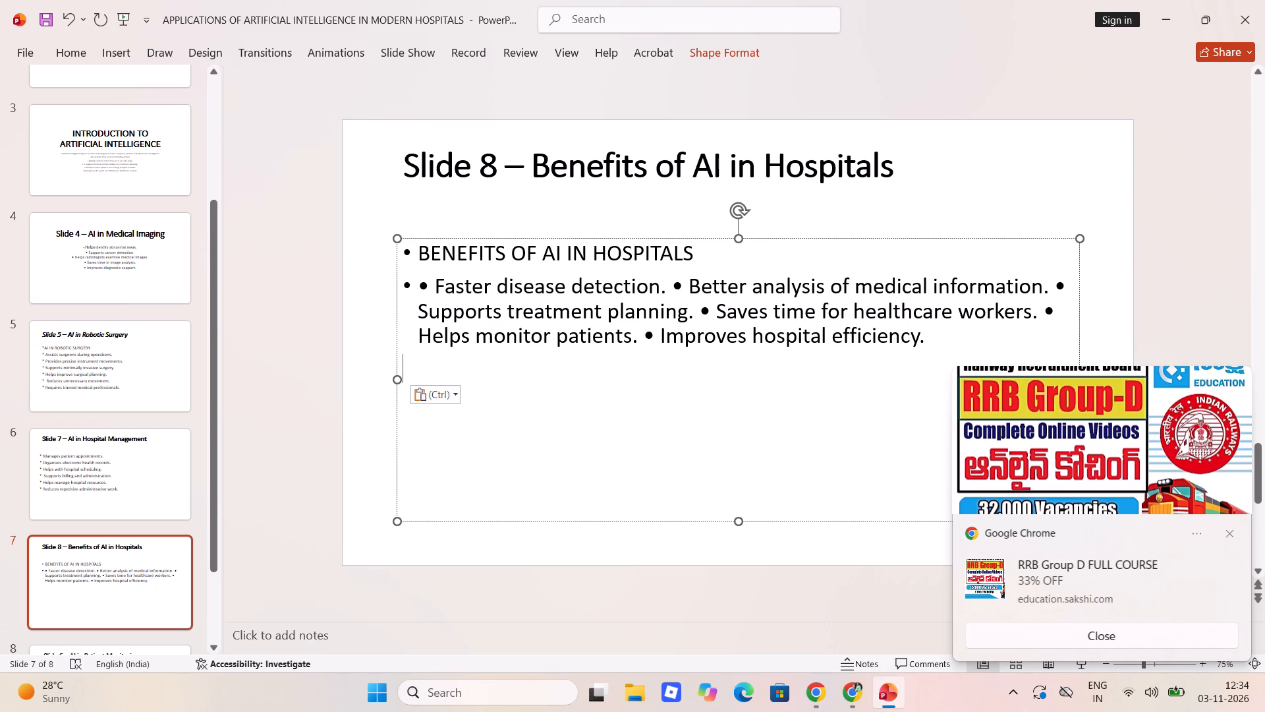
Delete the "BENEFITS OF AI IN HOSPITALS" heading text and its bullet from the slide's content box.
left_click(712, 248)
key("BackSpace")
key("BackSpace")
key("BackSpace")
key("BackSpace")
key("BackSpace")
key("BackSpace")
key("BackSpace")
key("BackSpace")
key("BackSpace")
key("BackSpace")
key("BackSpace")
key("BackSpace")
key("BackSpace")
key("BackSpace")
key("BackSpace")
key("BackSpace")
key("BackSpace")
key("BackSpace")
key("BackSpace")
key("BackSpace")
key("BackSpace")
key("BackSpace")
key("BackSpace")
key("BackSpace")
key("BackSpace")
key("BackSpace")
key("BackSpace")
key("BackSpace")
key("BackSpace")
key("BackSpace")
key("BackSpace")
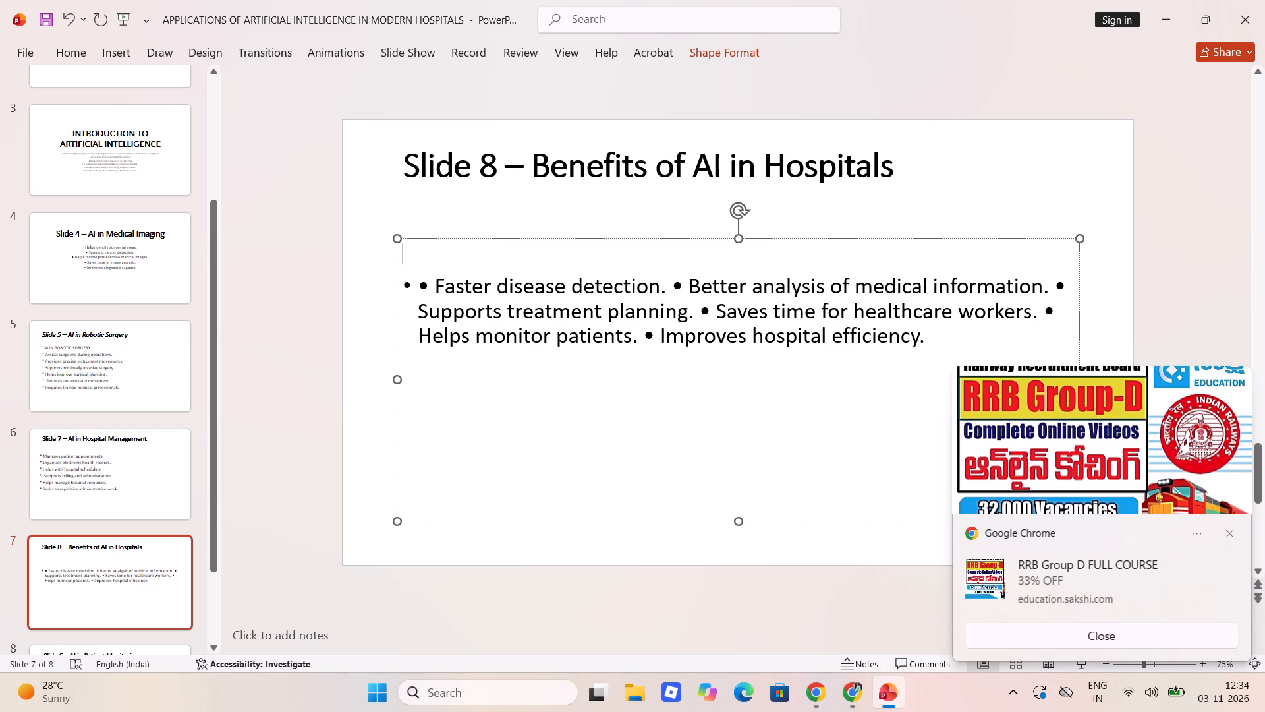
Split the run-together text in the Benefits of AI in Hospitals content box so each of the six benefits sits on its own line.
left_click(673, 286)
key("Return")
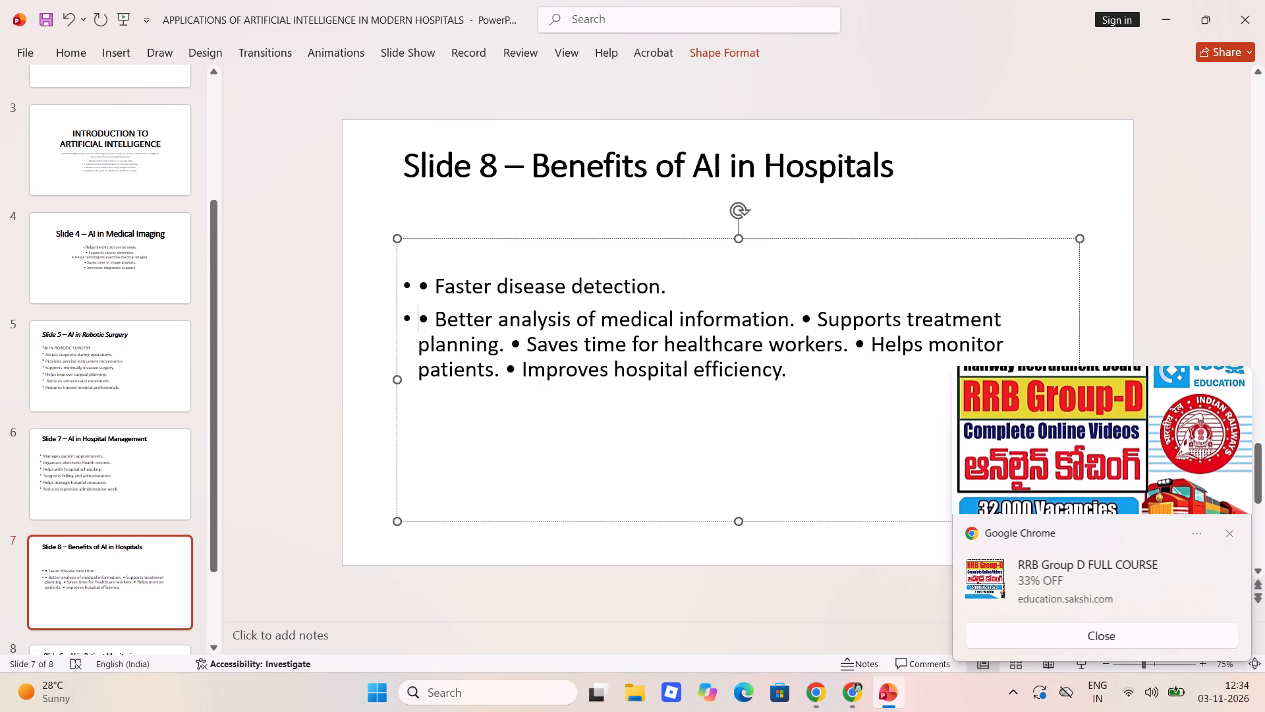
double_click(797, 317)
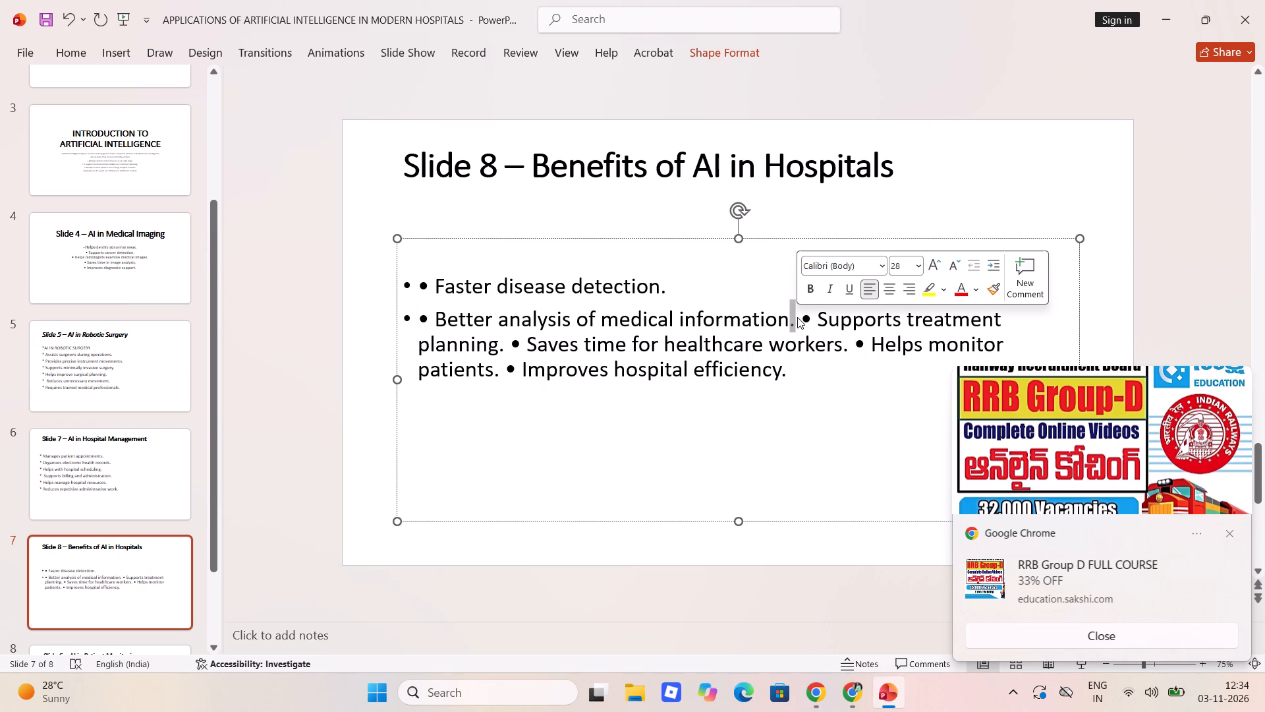
key("Return")
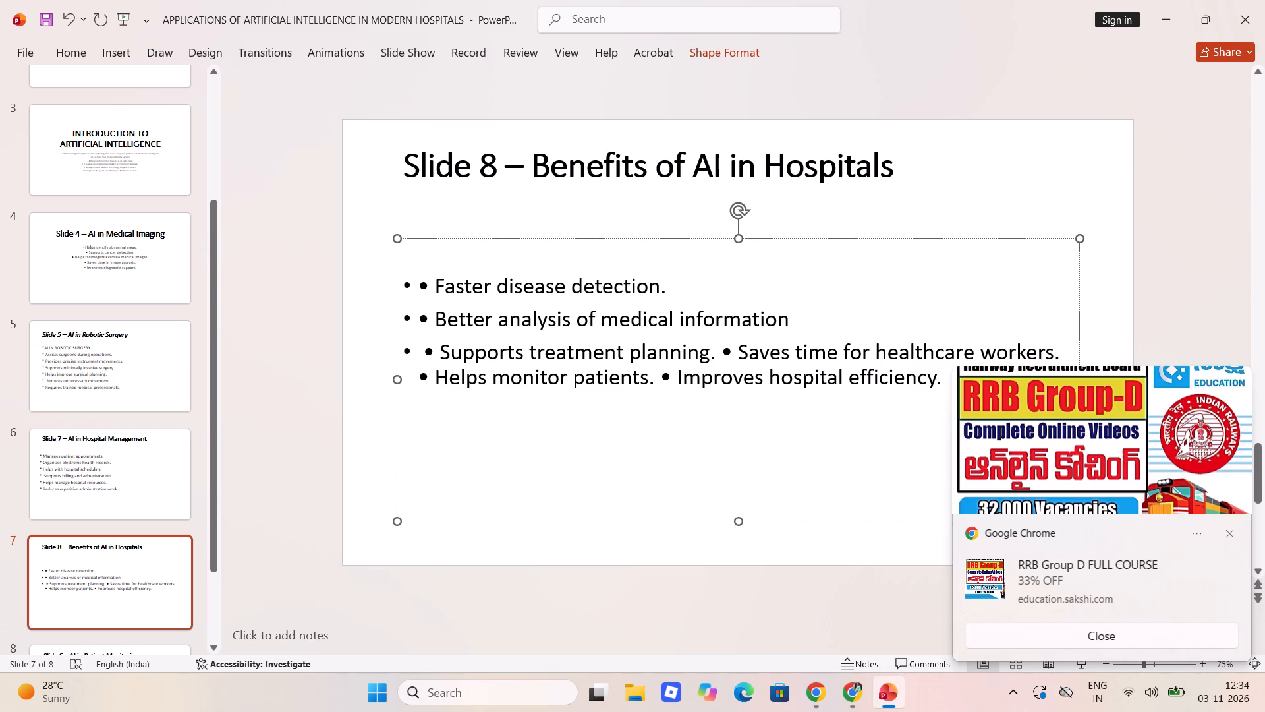
left_click(721, 355)
key("Return")
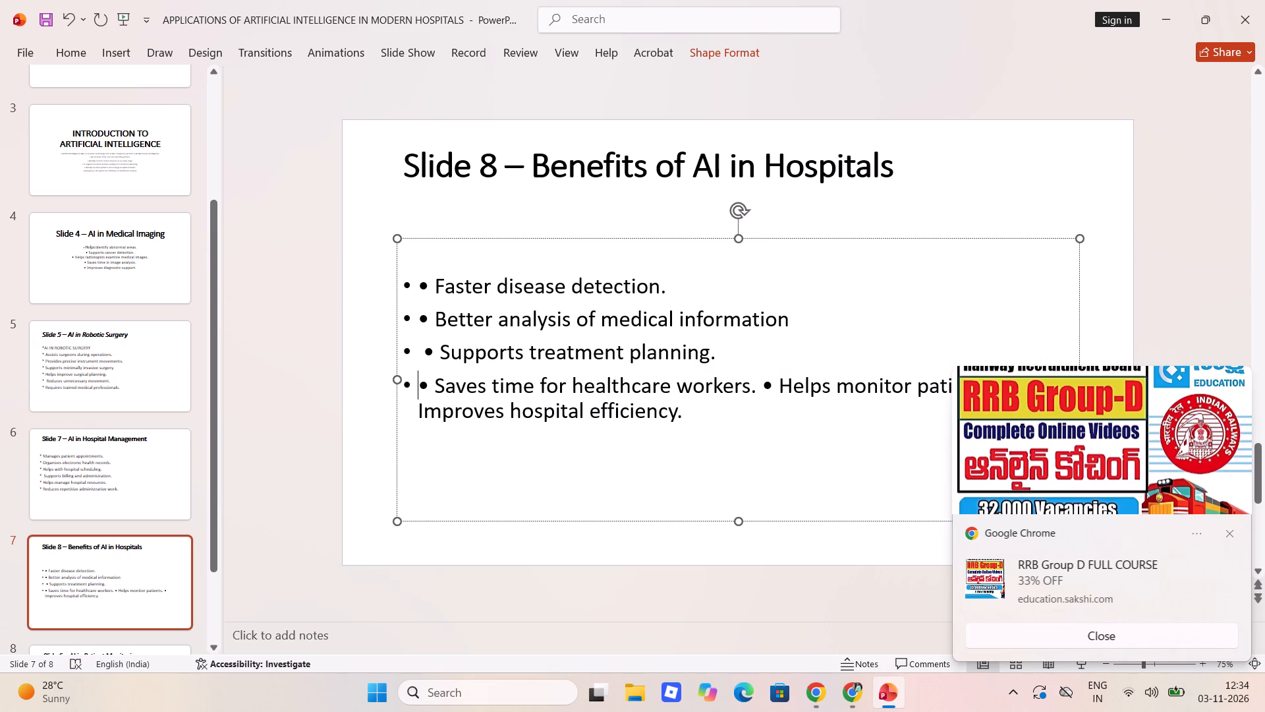
left_click(764, 385)
key("Return")
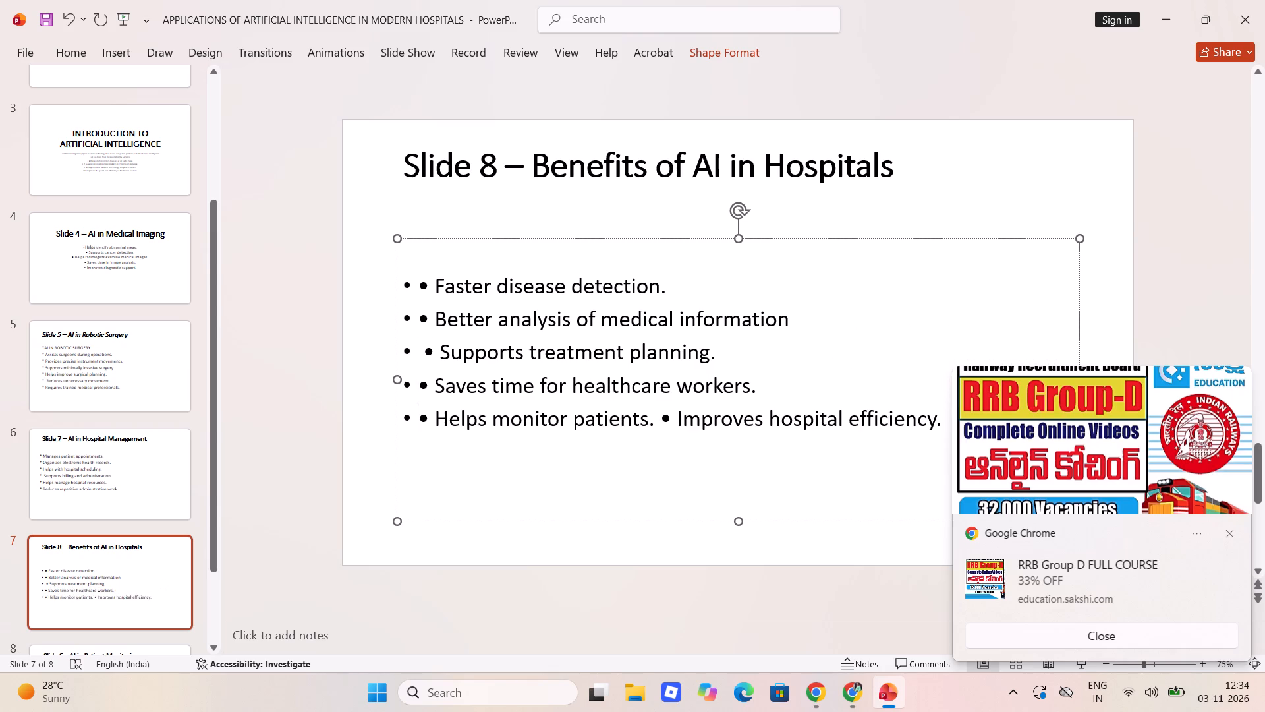
left_click(660, 427)
key("Return")
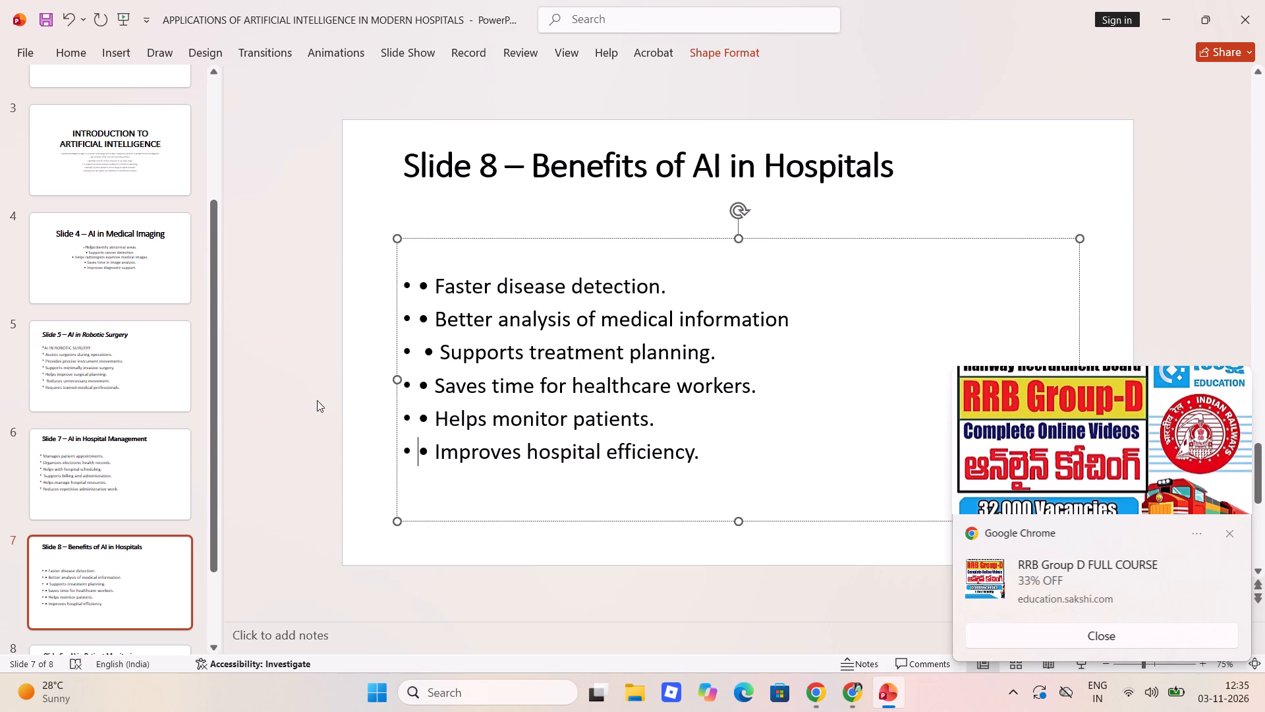
Remove the automatic list bullets from the last four lines, from "Improves hospital efficiency" up to "Supports treatment planning".
left_click(415, 444)
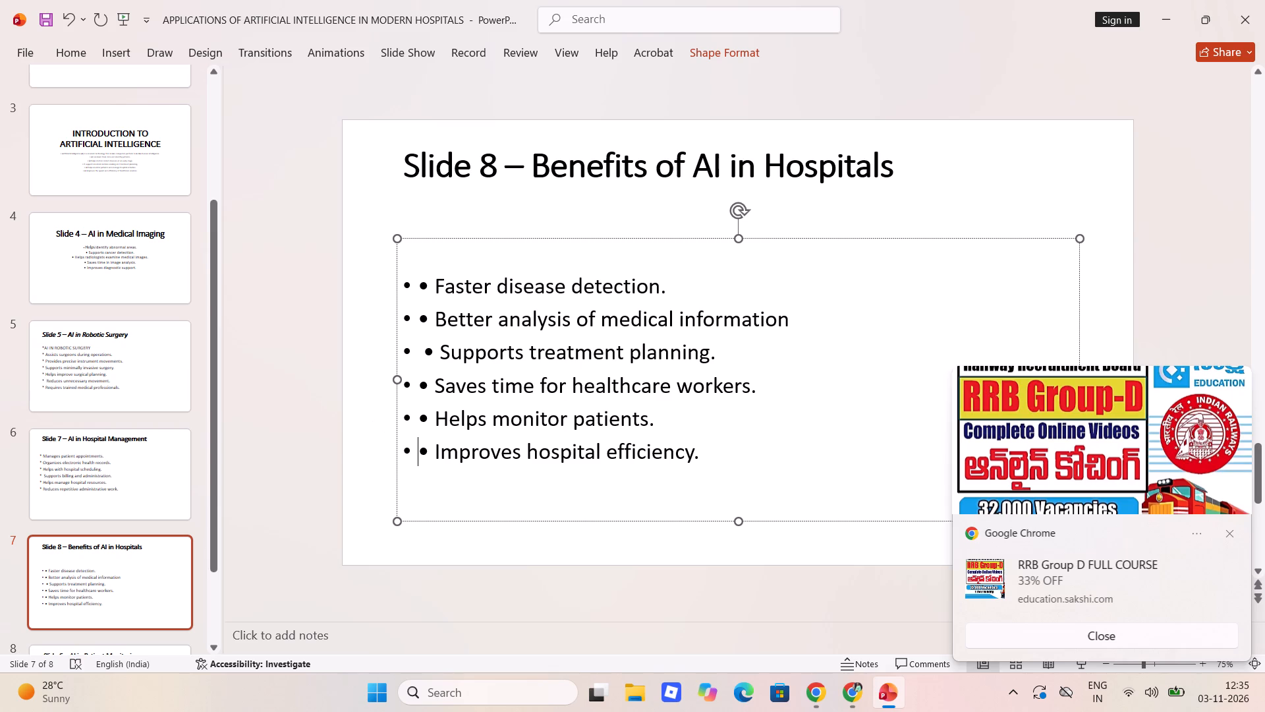
left_click(416, 450)
key("BackSpace")
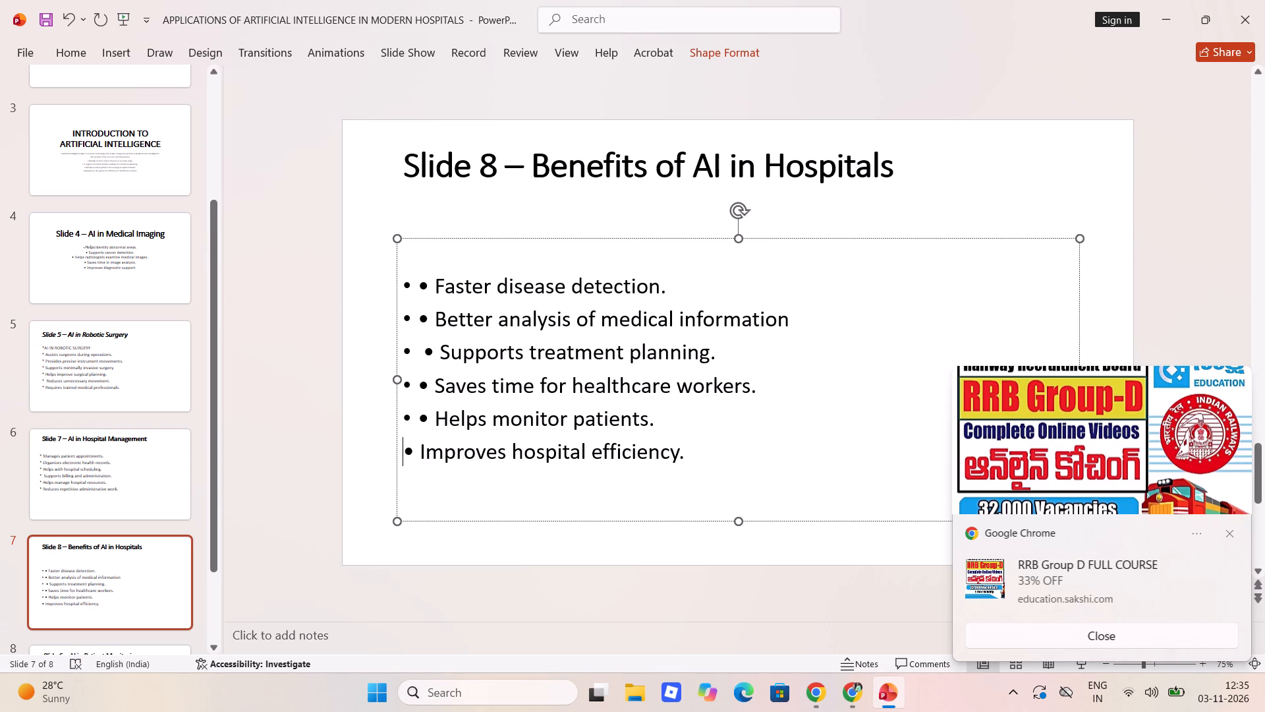
left_click(411, 422)
key("BackSpace")
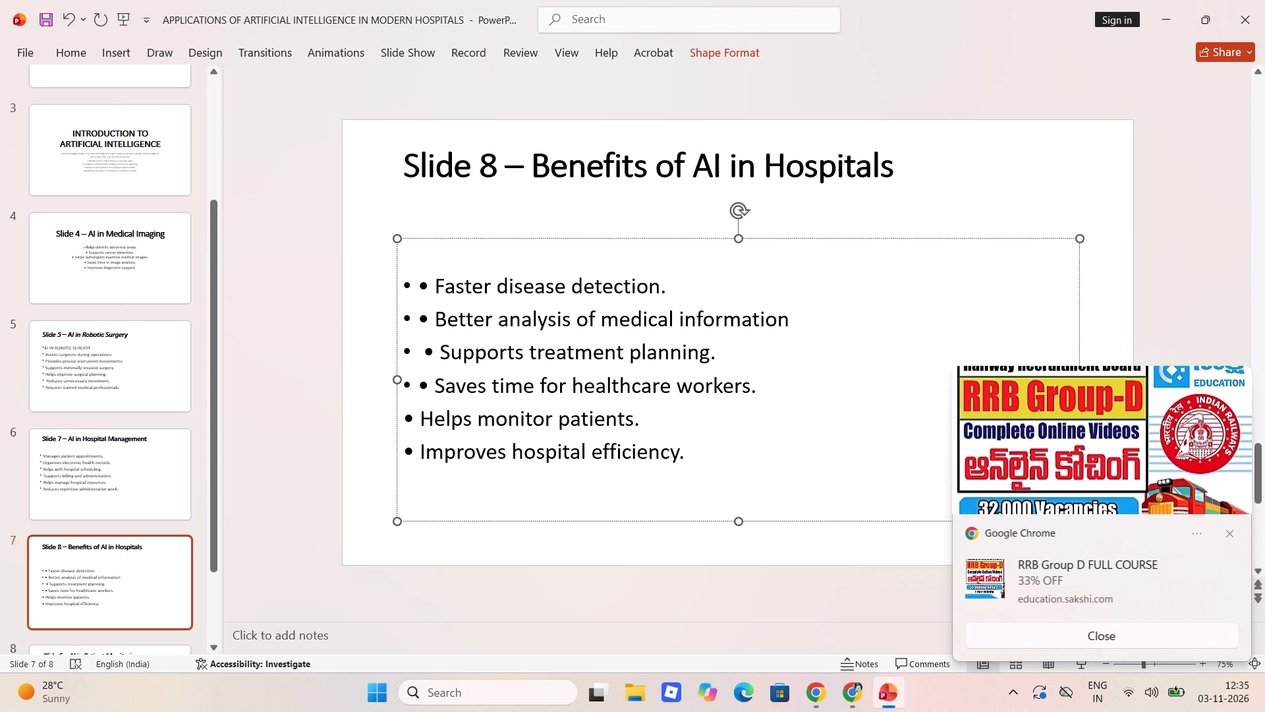
left_click(420, 388)
key("BackSpace")
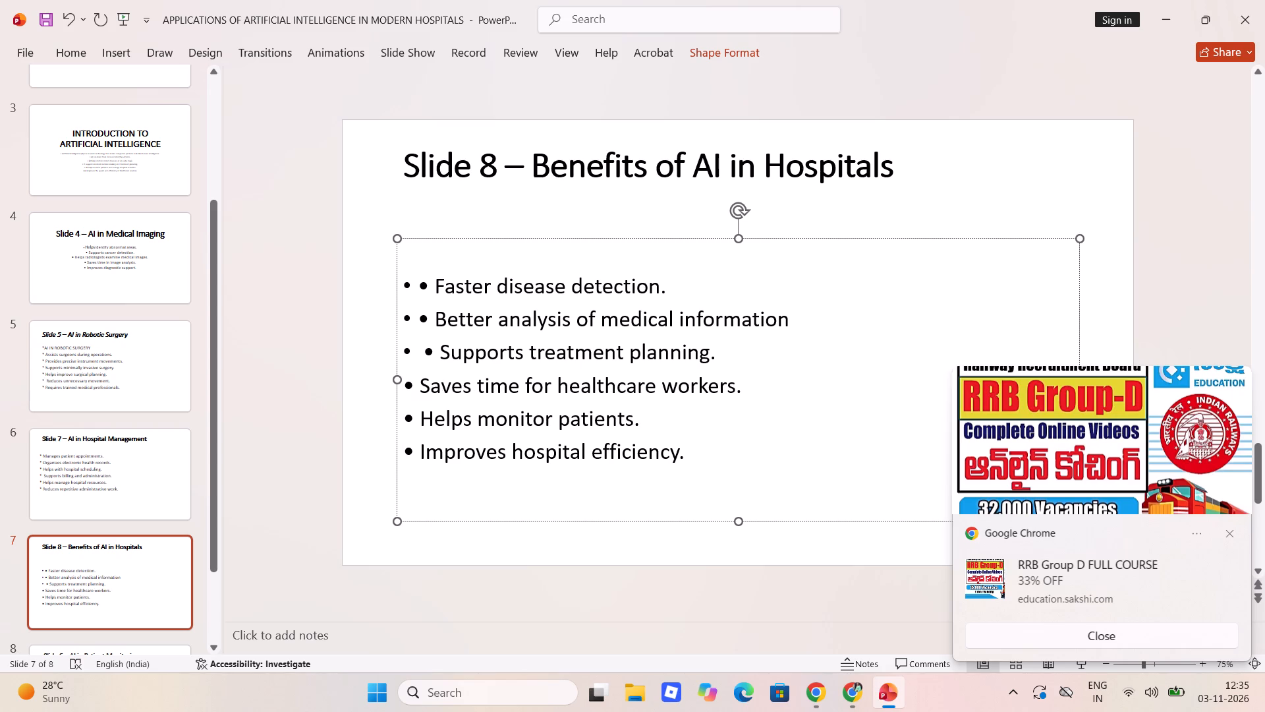
left_click(419, 353)
key("BackSpace")
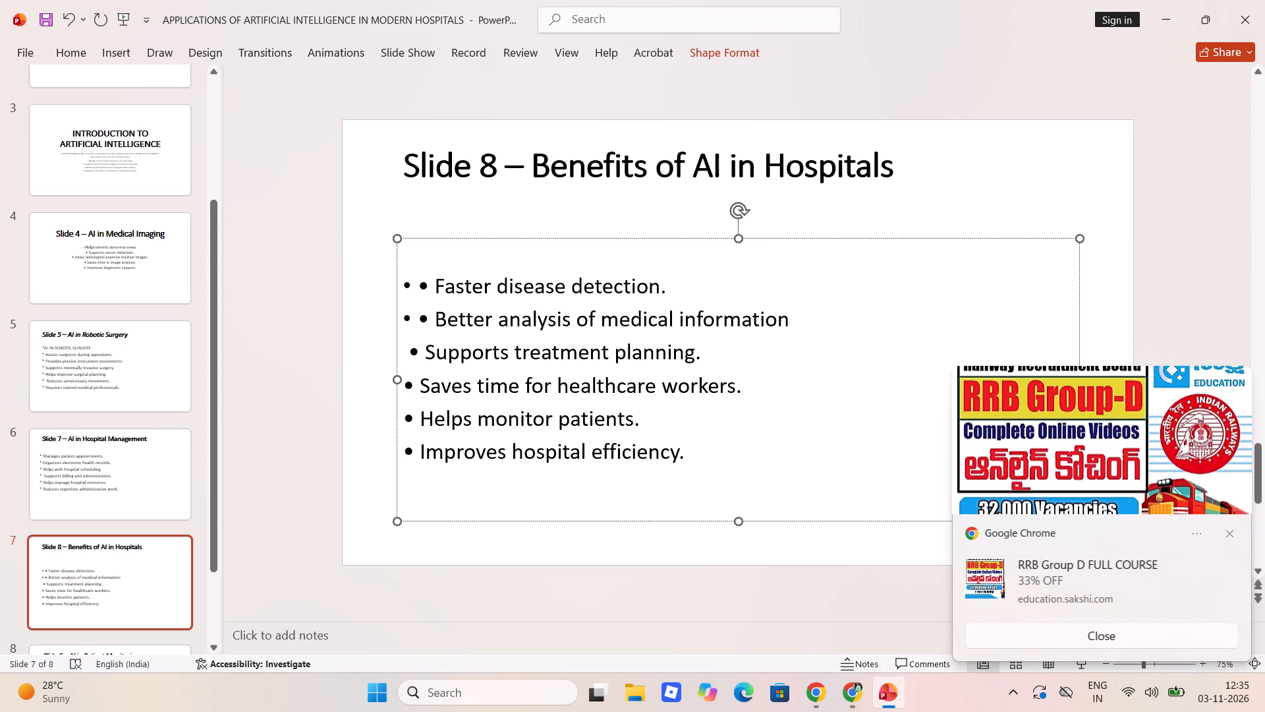
Delete the pasted bullet character in front of "Supports treatment planning.".
left_click(421, 352)
key("Tab")
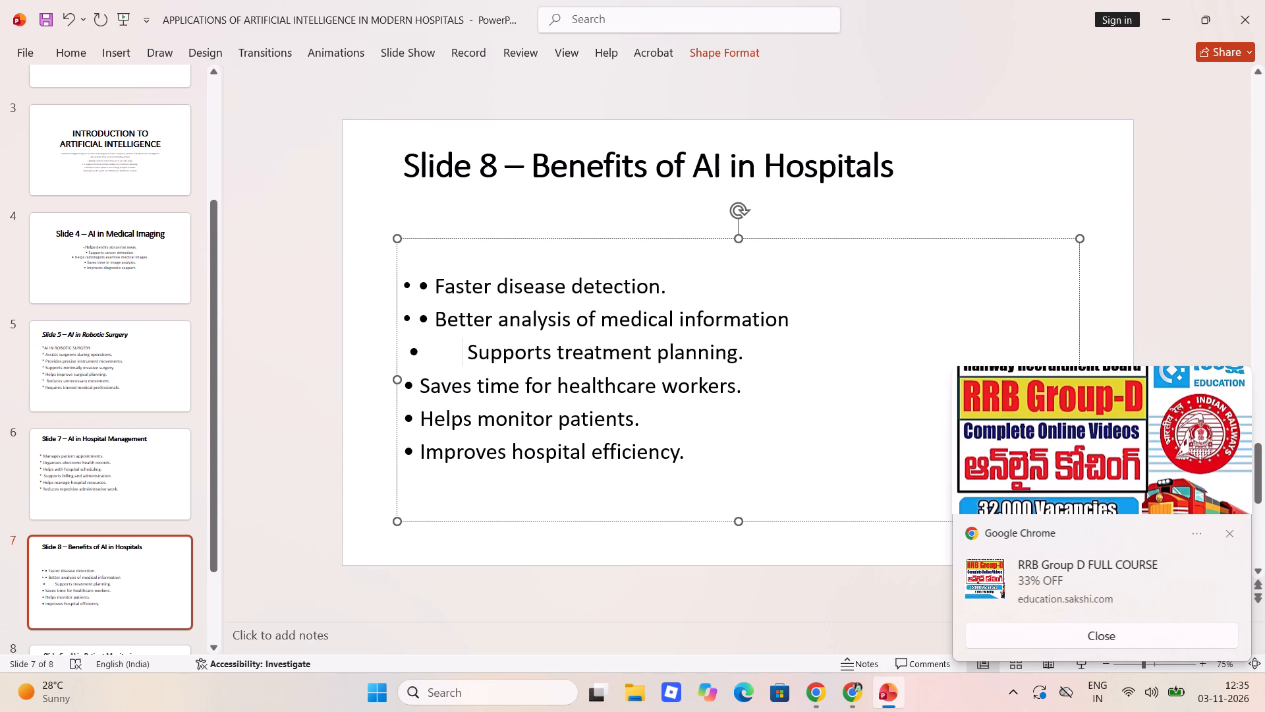
key("BackSpace")
key("BackSpace")
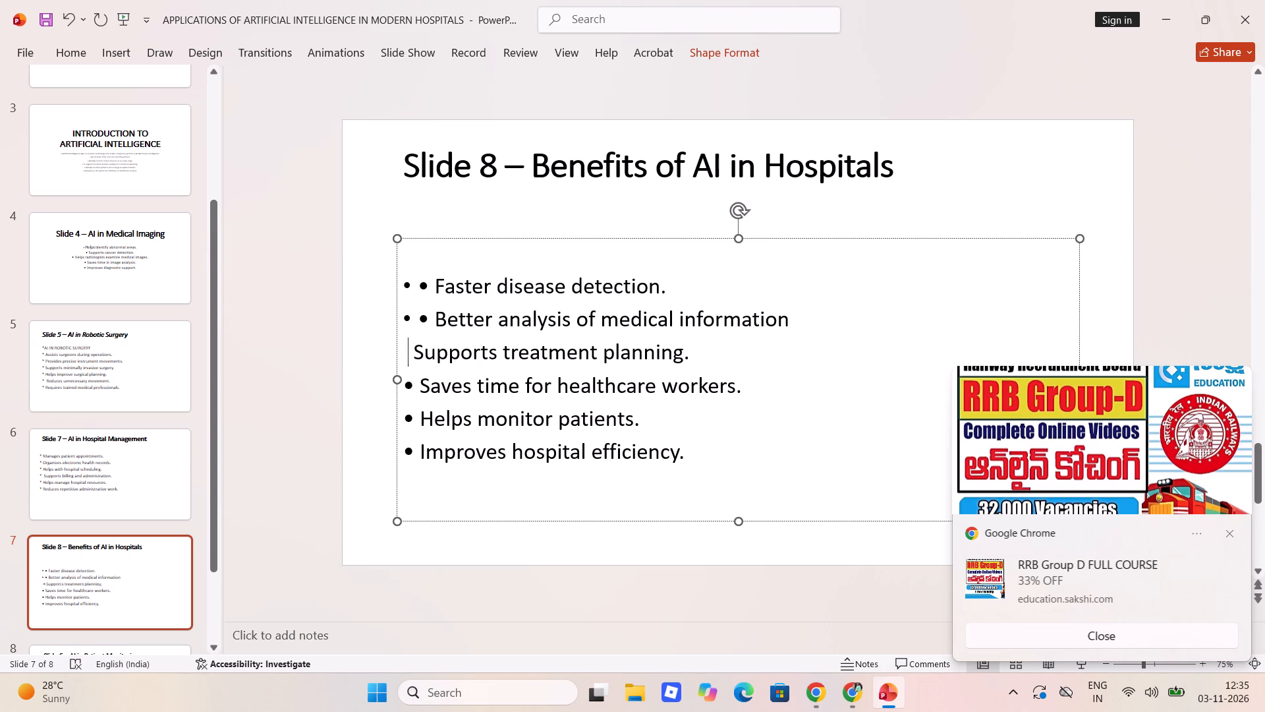
key("BackSpace")
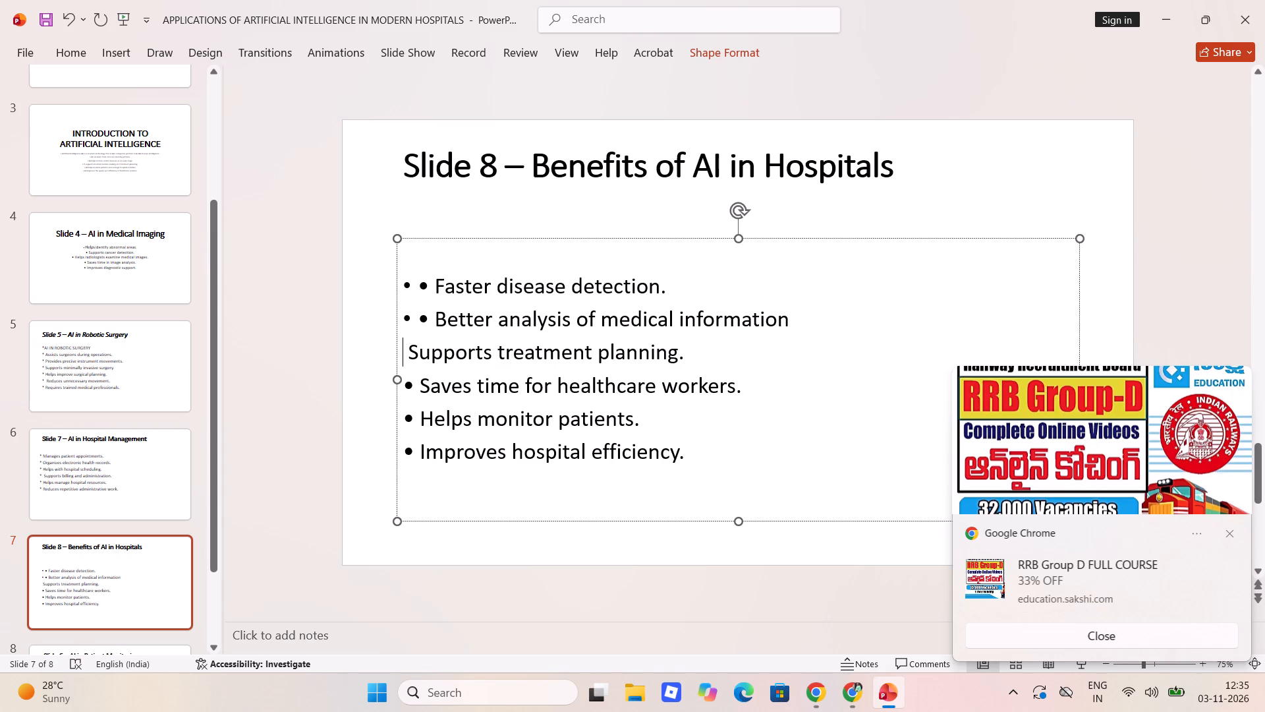
Remove the automatic list bullets from the "Better analysis of medical information" and "Faster disease detection" lines.
left_click(415, 318)
key("BackSpace")
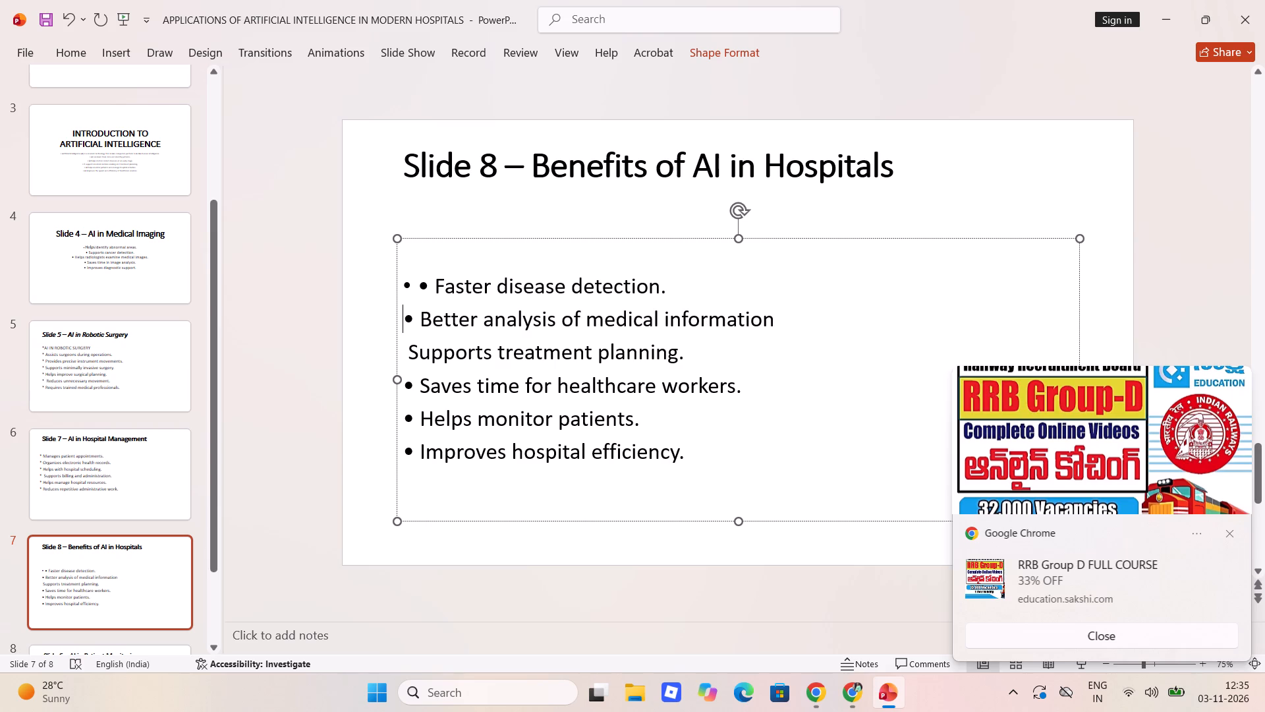
left_click(418, 288)
key("BackSpace")
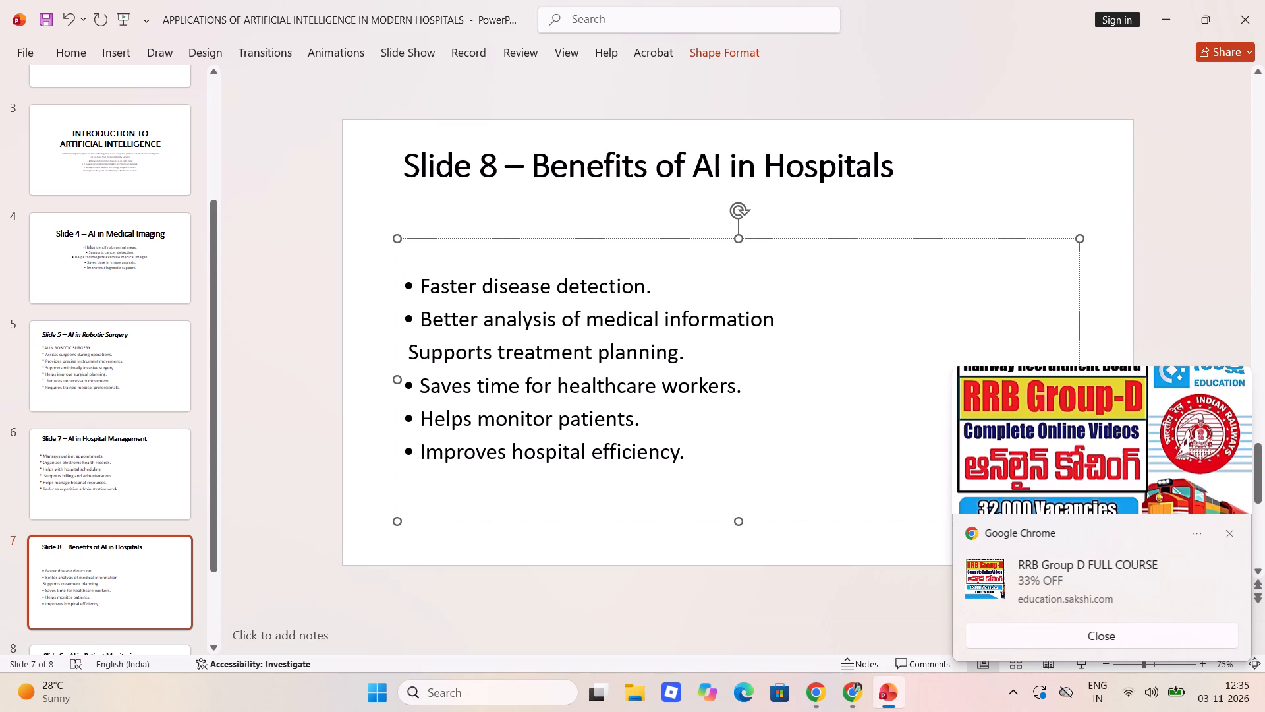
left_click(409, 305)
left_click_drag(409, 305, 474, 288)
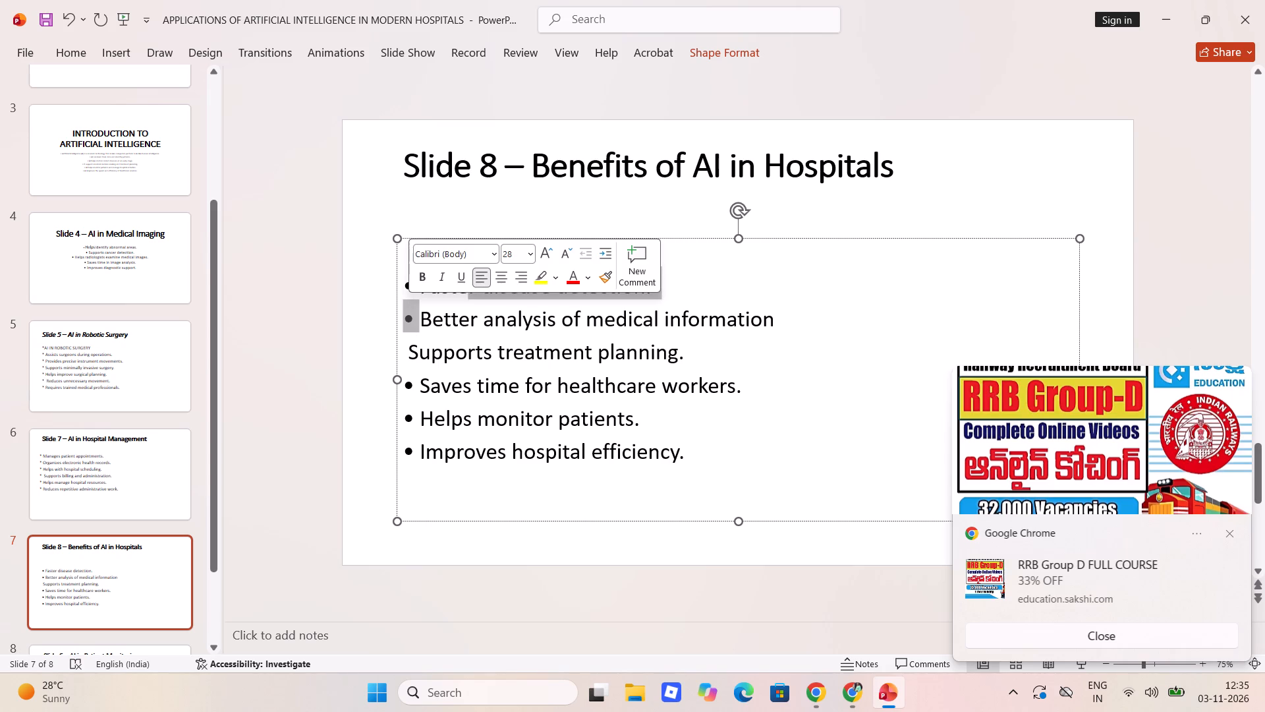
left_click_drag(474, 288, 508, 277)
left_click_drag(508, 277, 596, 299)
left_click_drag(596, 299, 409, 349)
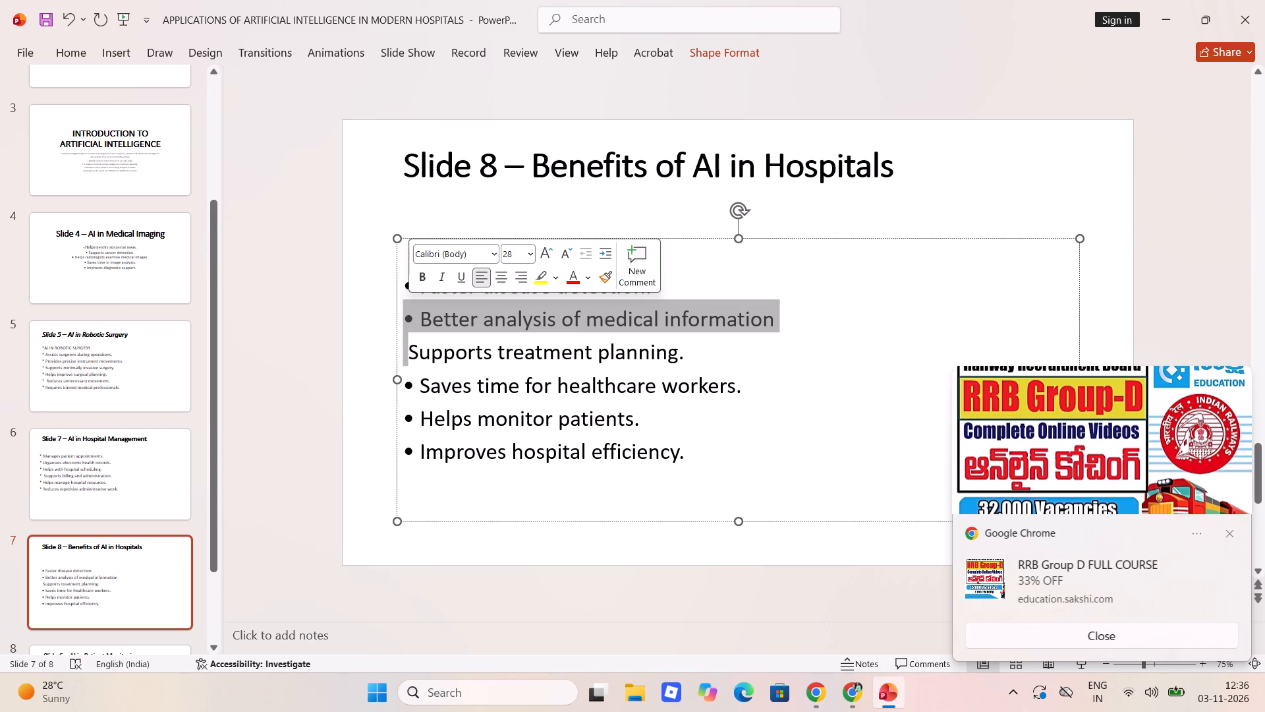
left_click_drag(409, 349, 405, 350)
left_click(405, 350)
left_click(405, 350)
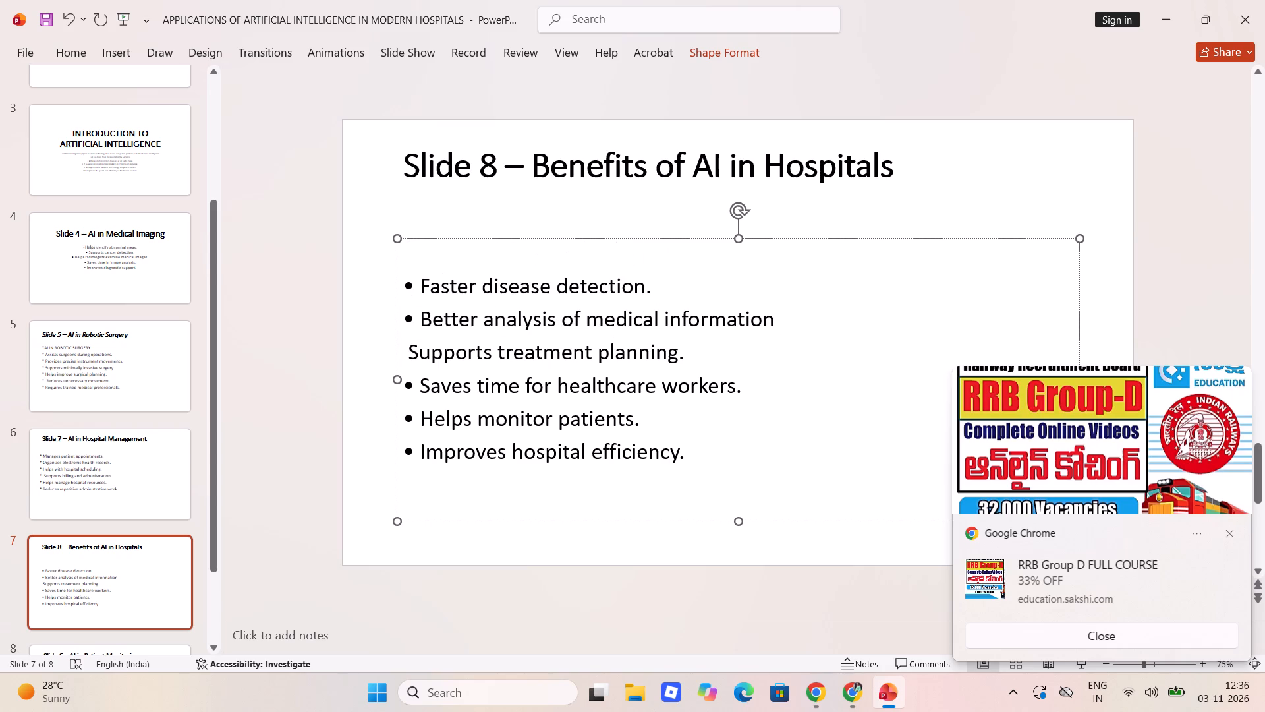
Add an asterisk before "Supports treatment planning" and replace the bullet characters of the two lines above it with asterisks.
left_click(407, 351)
key("asterisk")
key("space")
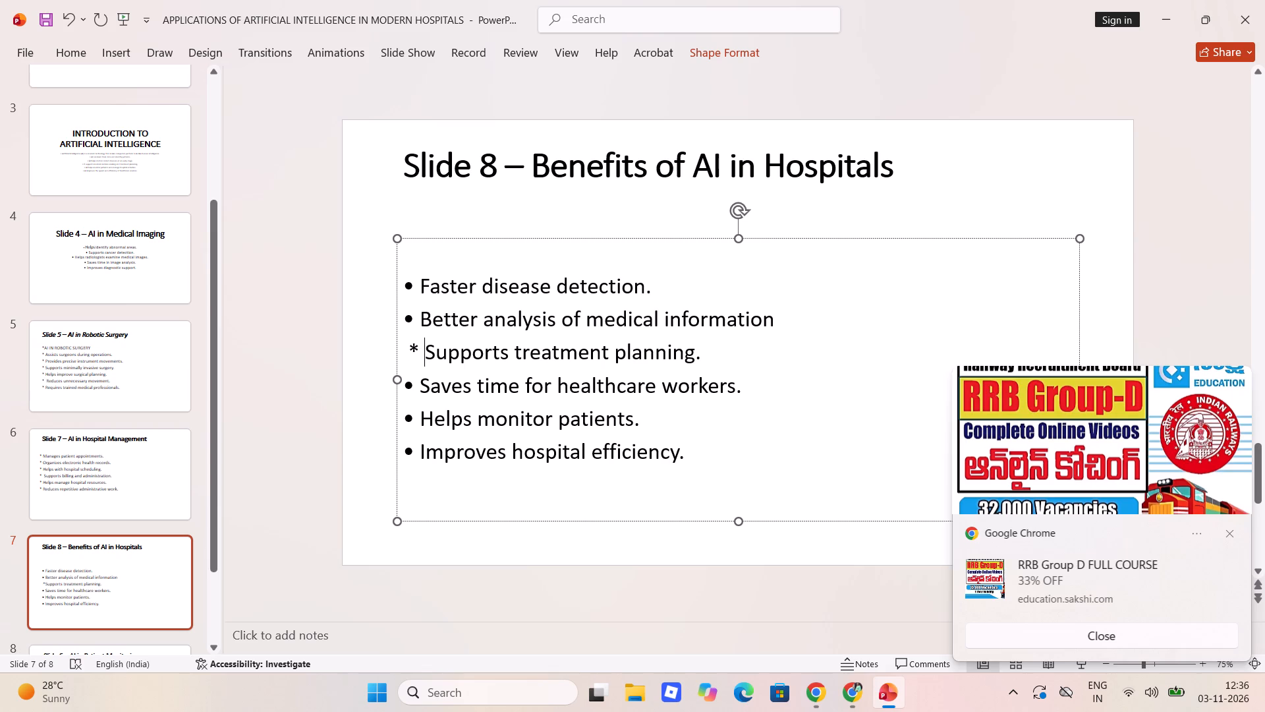
left_click(414, 316)
key("BackSpace")
key("asterisk")
left_click(415, 282)
key("BackSpace")
key("asterisk")
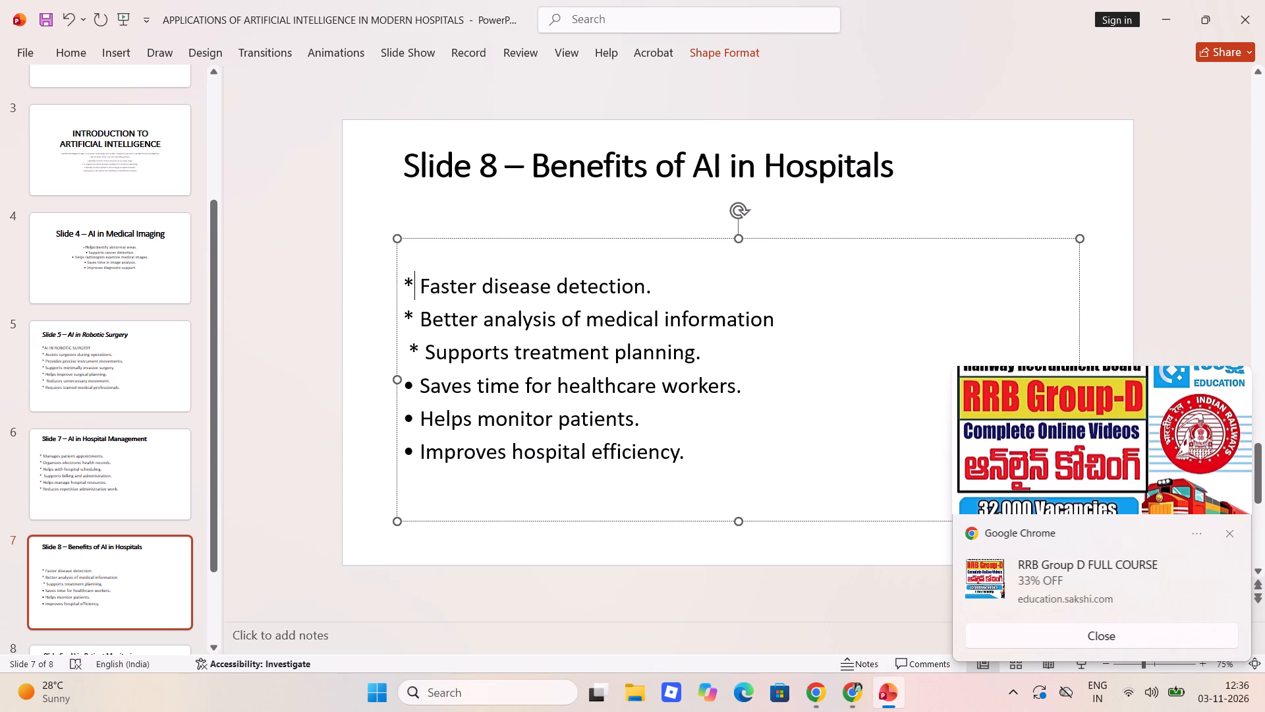
Clear the asterisk and extra spaces before "Supports treatment planning" and re-enter the asterisk flush with the other lines.
left_click(418, 347)
key("space")
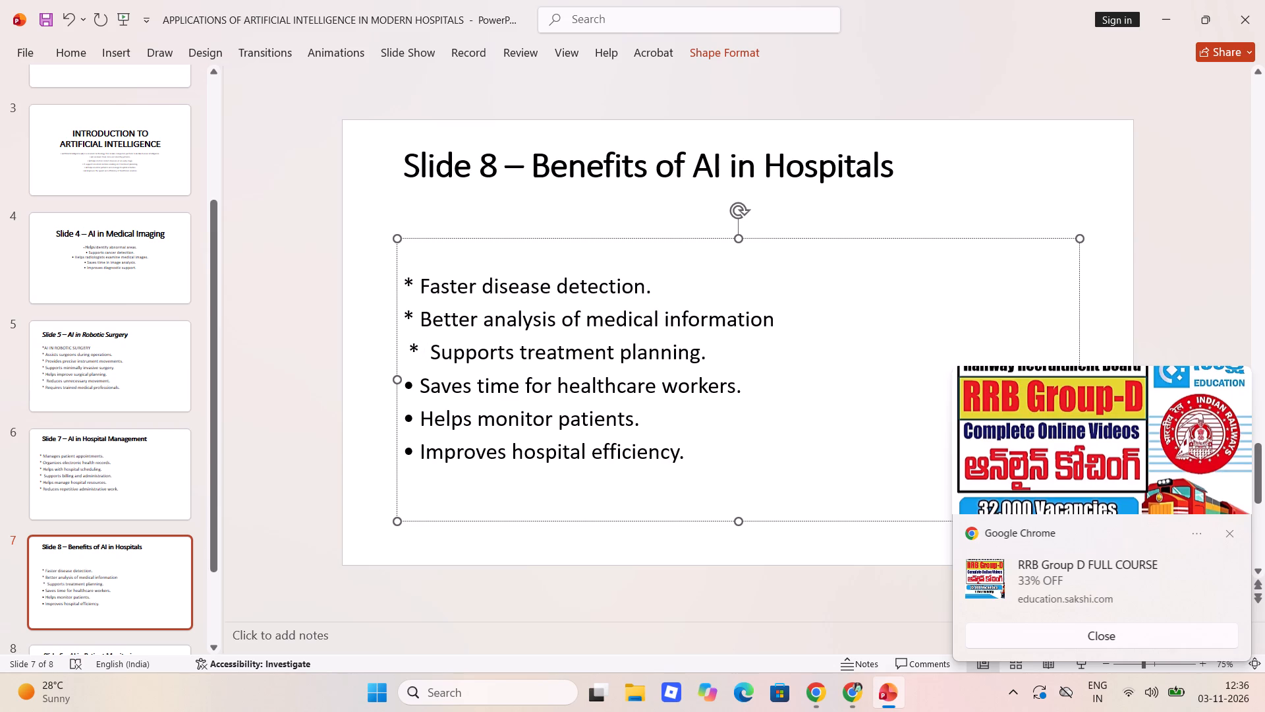
key("BackSpace")
key("BackSpace")
key("BackSpace")
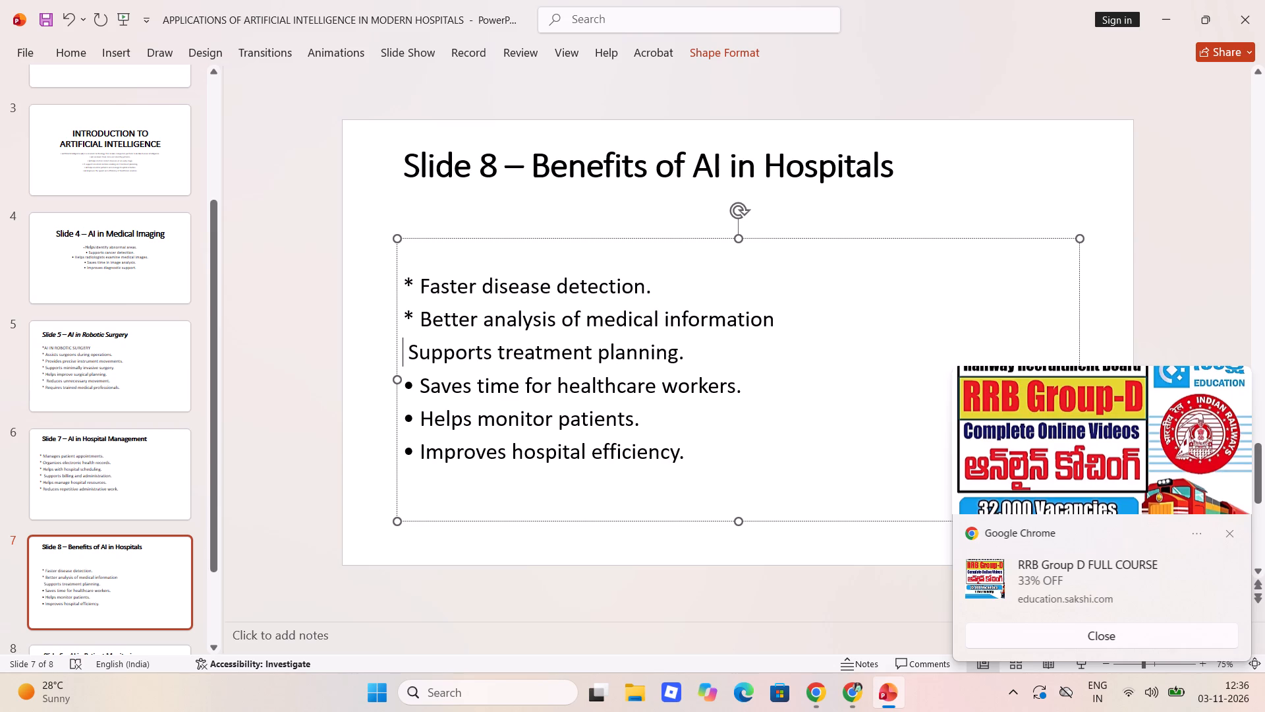
key("asterisk")
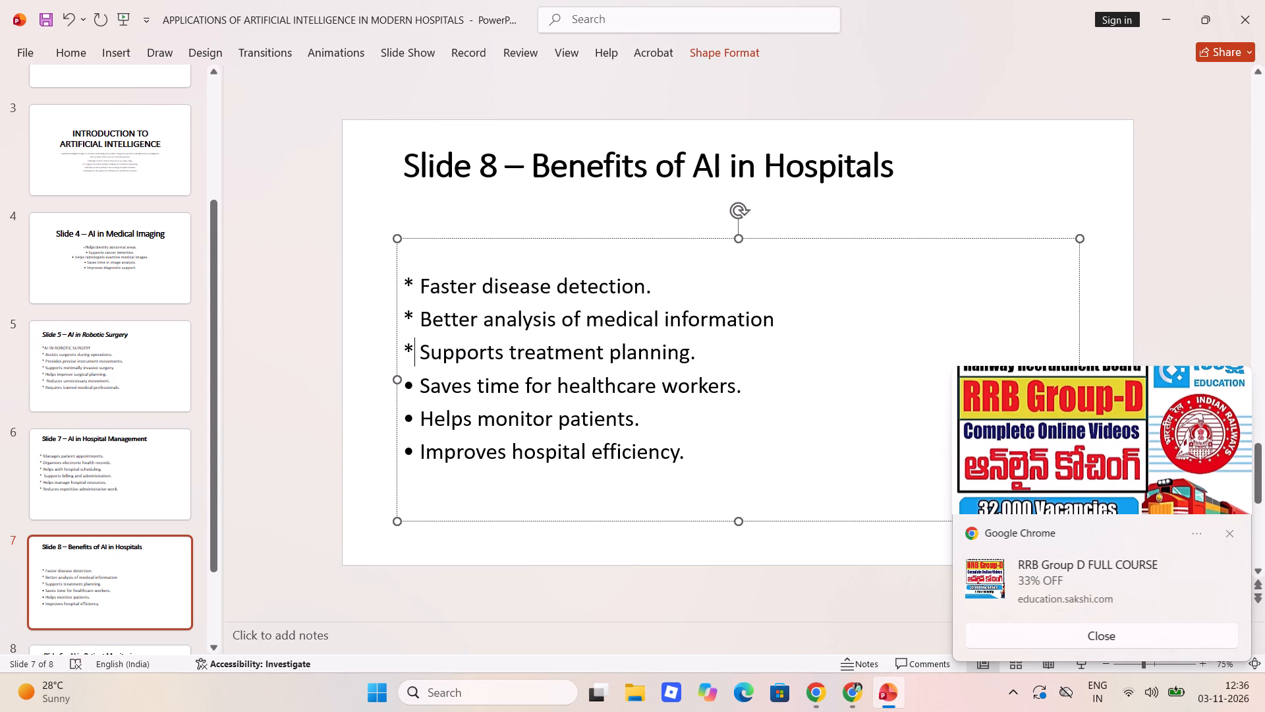
Replace the bullet characters before "Saves time for healthcare workers", "Helps monitor patients" and "Improves hospital efficiency" with asterisks.
left_click(409, 388)
key("BackSpace")
key("asterisk")
left_click(414, 416)
key("BackSpace")
key("asterisk")
left_click(414, 453)
key("BackSpace")
key("asterisk")
Move the title "Slide 8 – Benefits of AI in Hospitals" straight down so it sits just above the list.
left_click(741, 202)
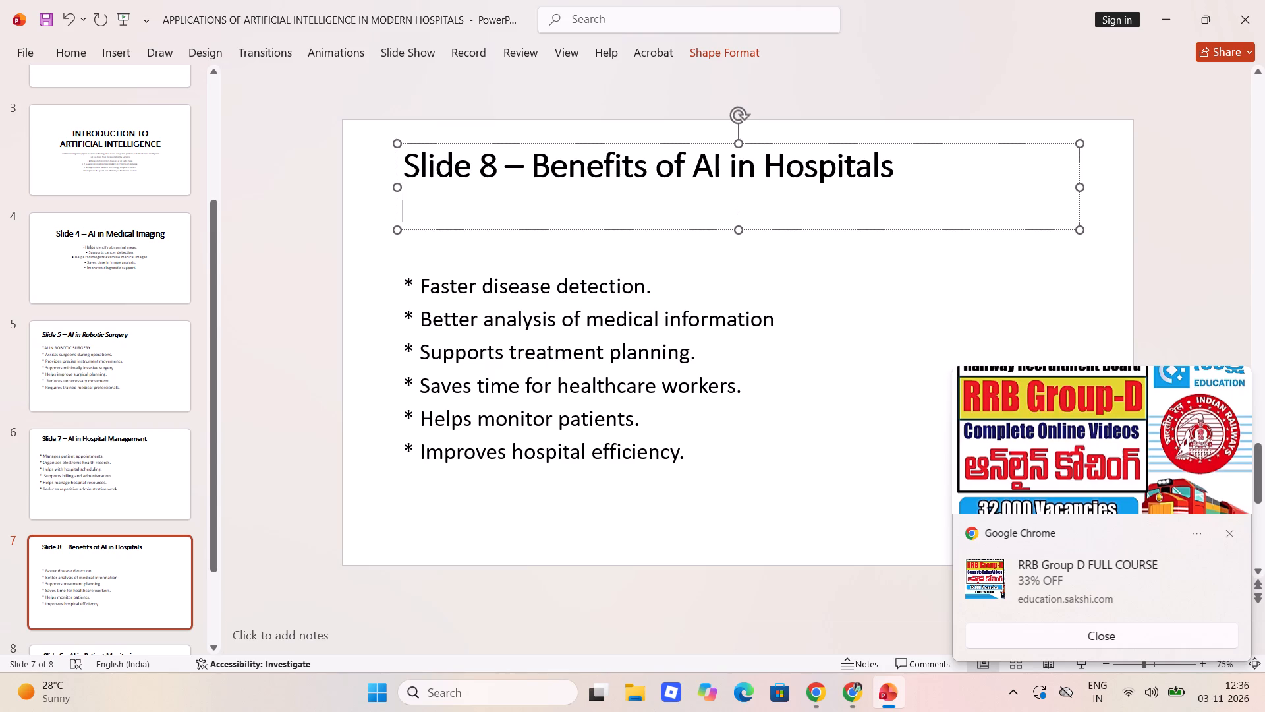
left_click(405, 272)
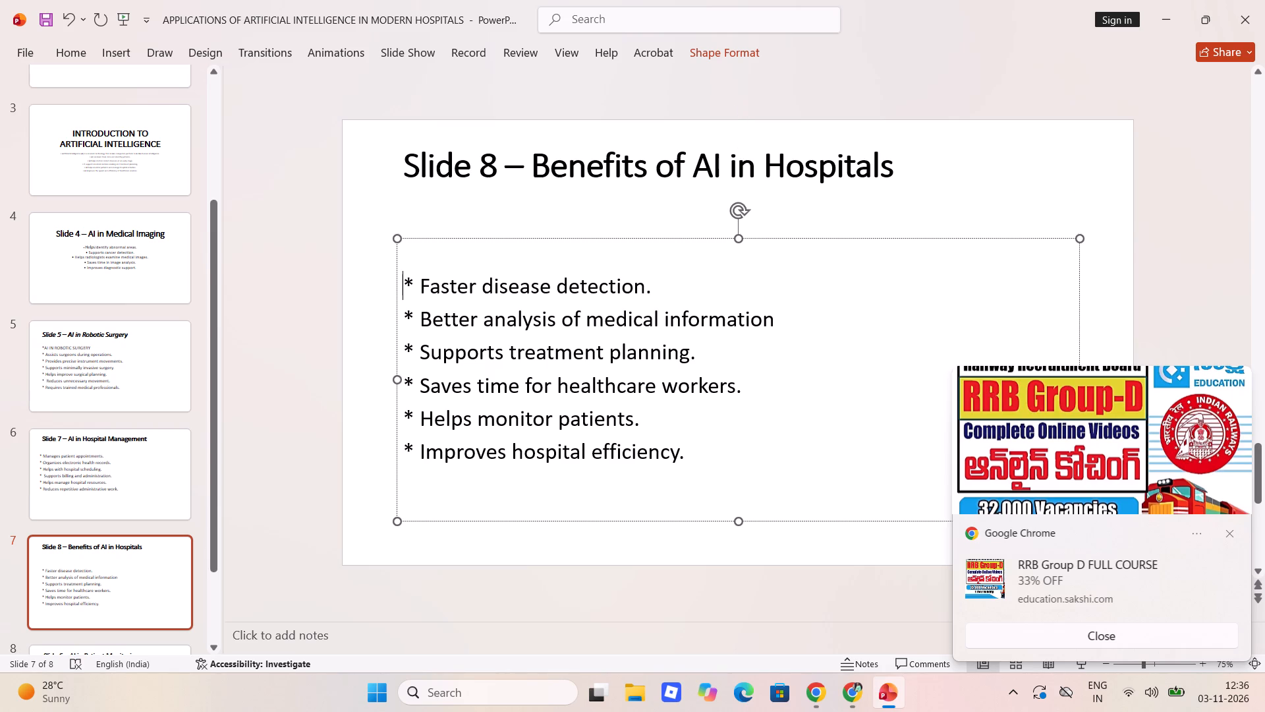
left_click(260, 303)
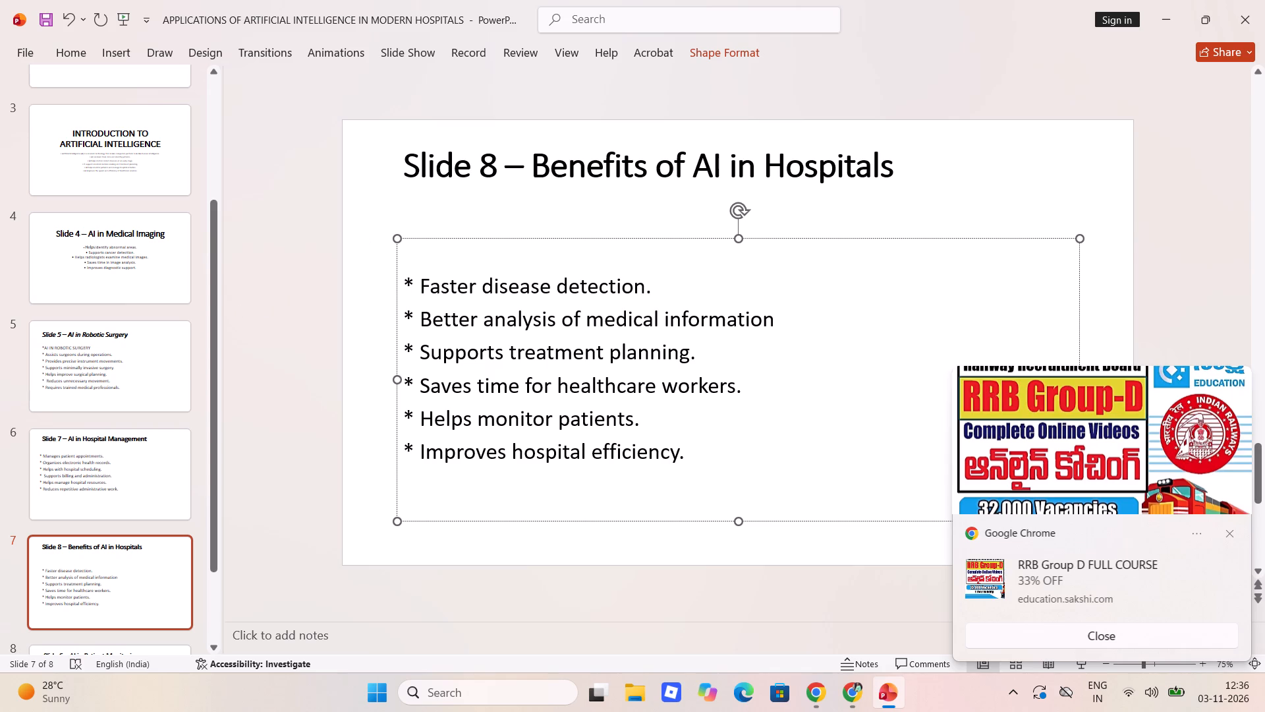
left_click(407, 164)
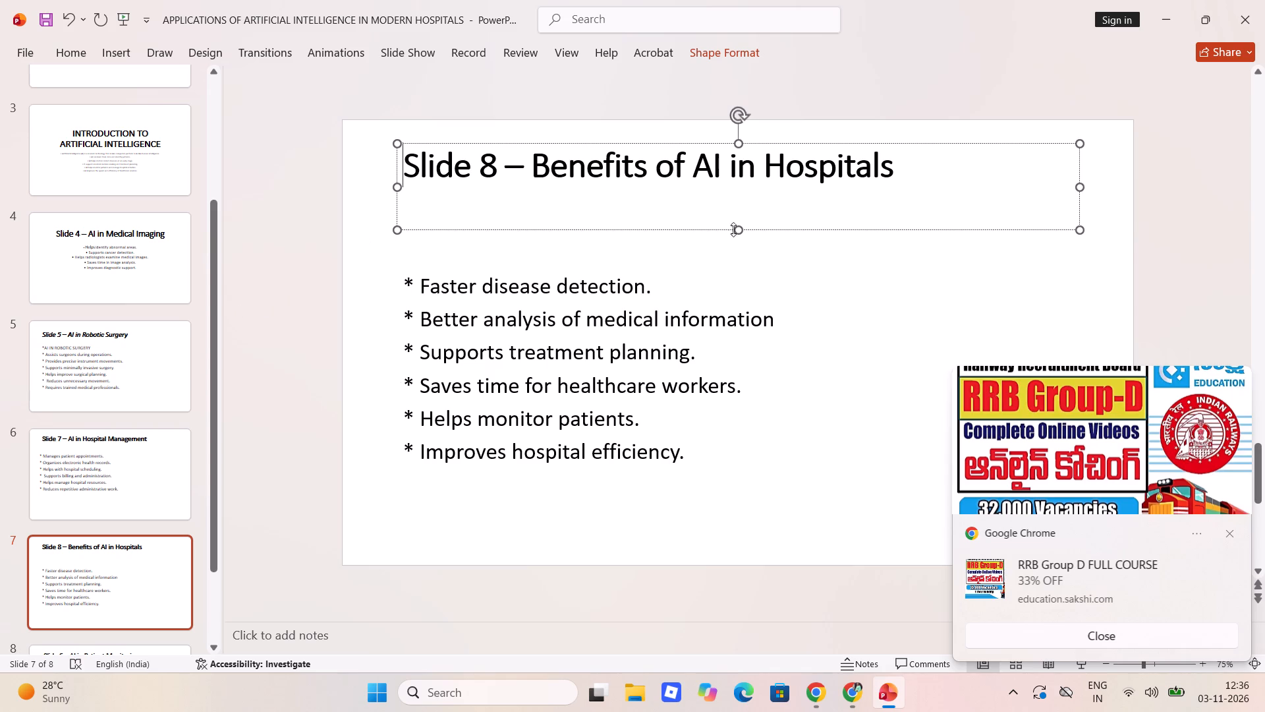
left_click(743, 119)
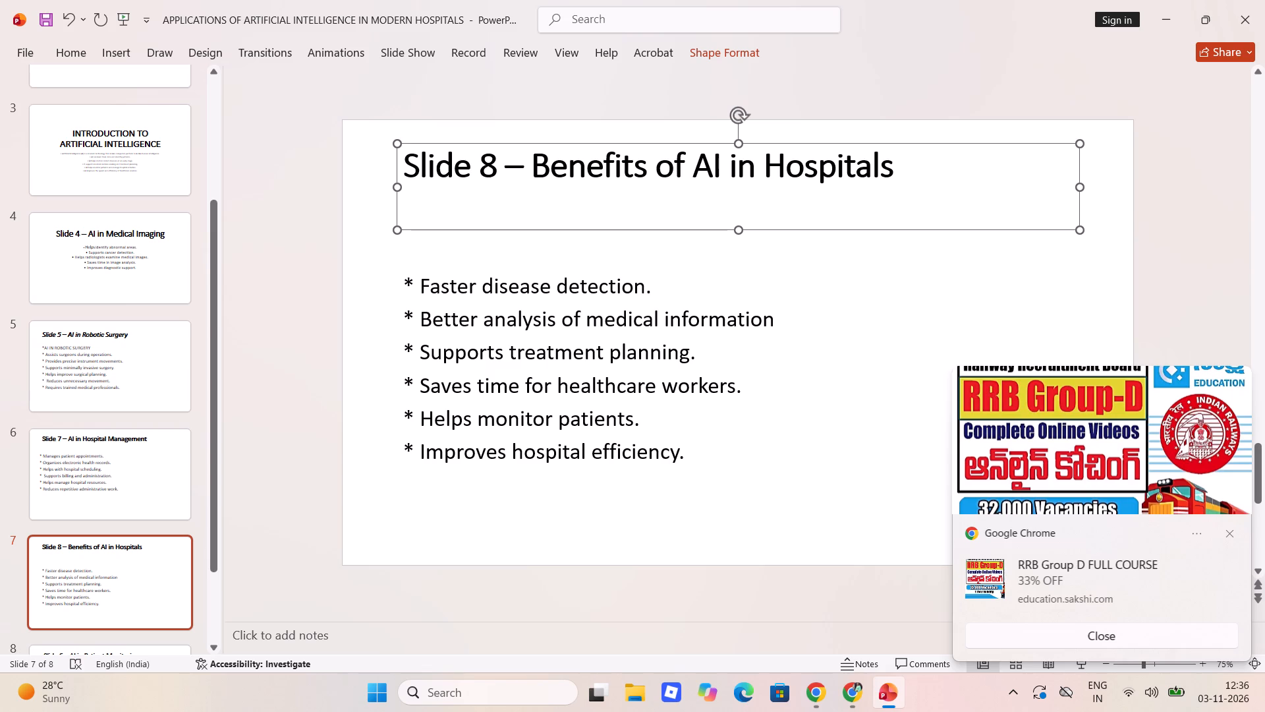
left_click(741, 231)
left_click(333, 263)
left_click(397, 151)
left_click_drag(397, 151, 395, 196)
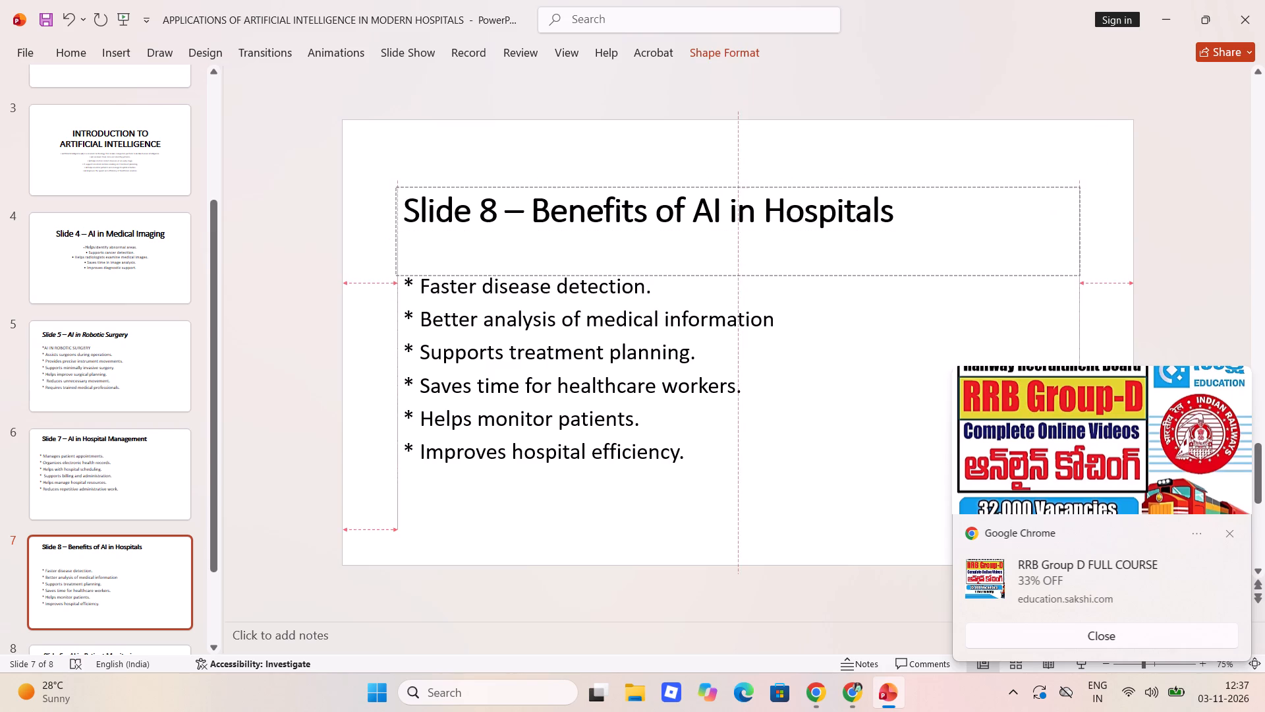
left_click_drag(395, 196, 398, 188)
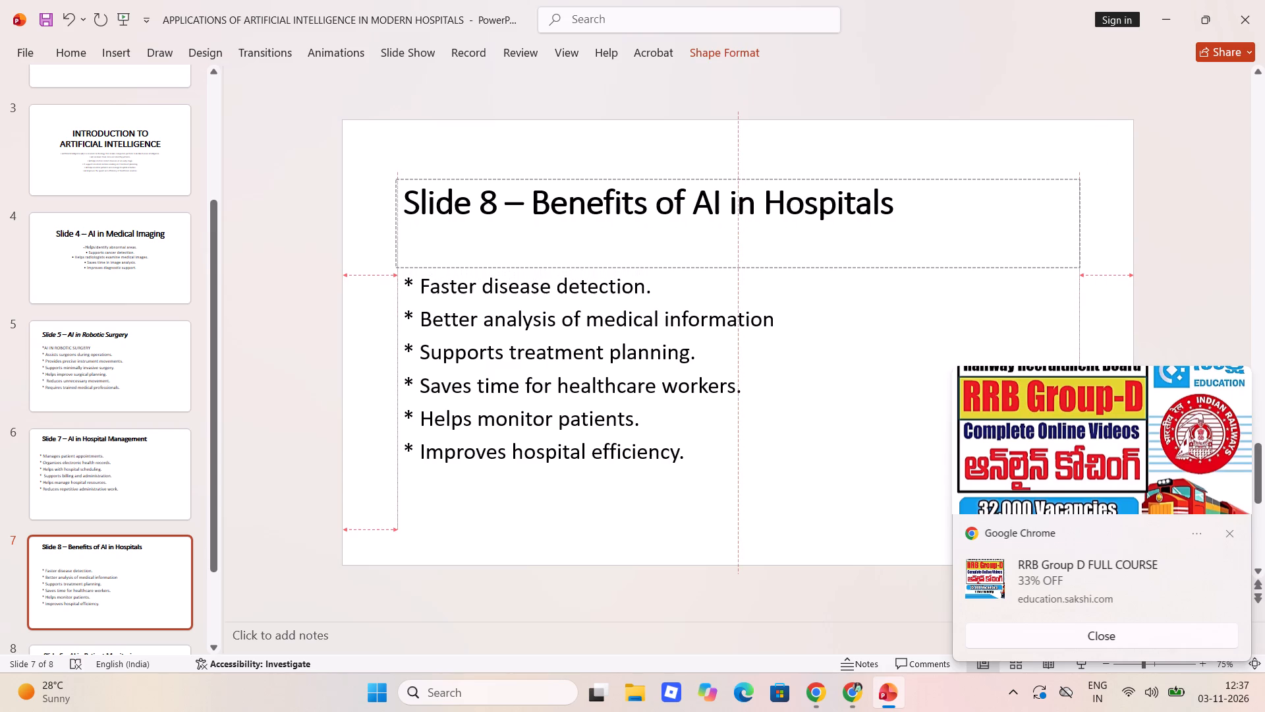
left_click(343, 210)
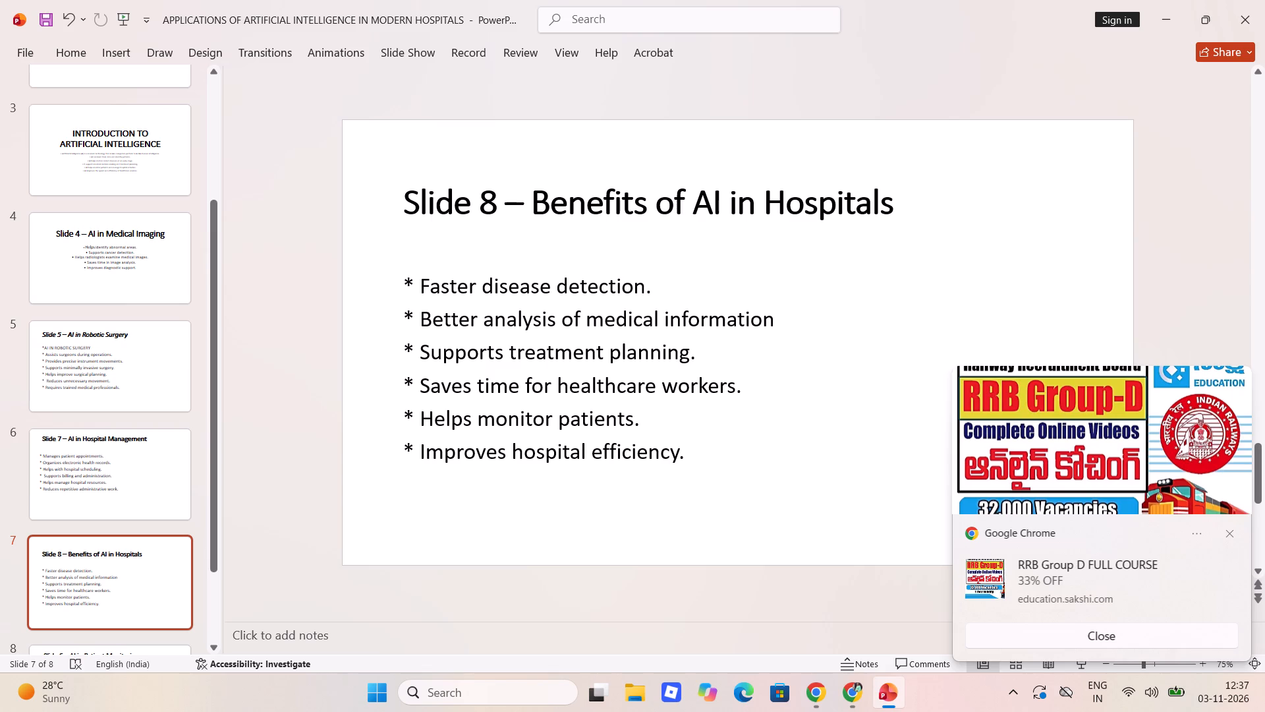
Add the speaker note "Slide 8" to the Benefits of AI in Hospitals slide and save the presentation.
scroll(458, 296, "down", 4)
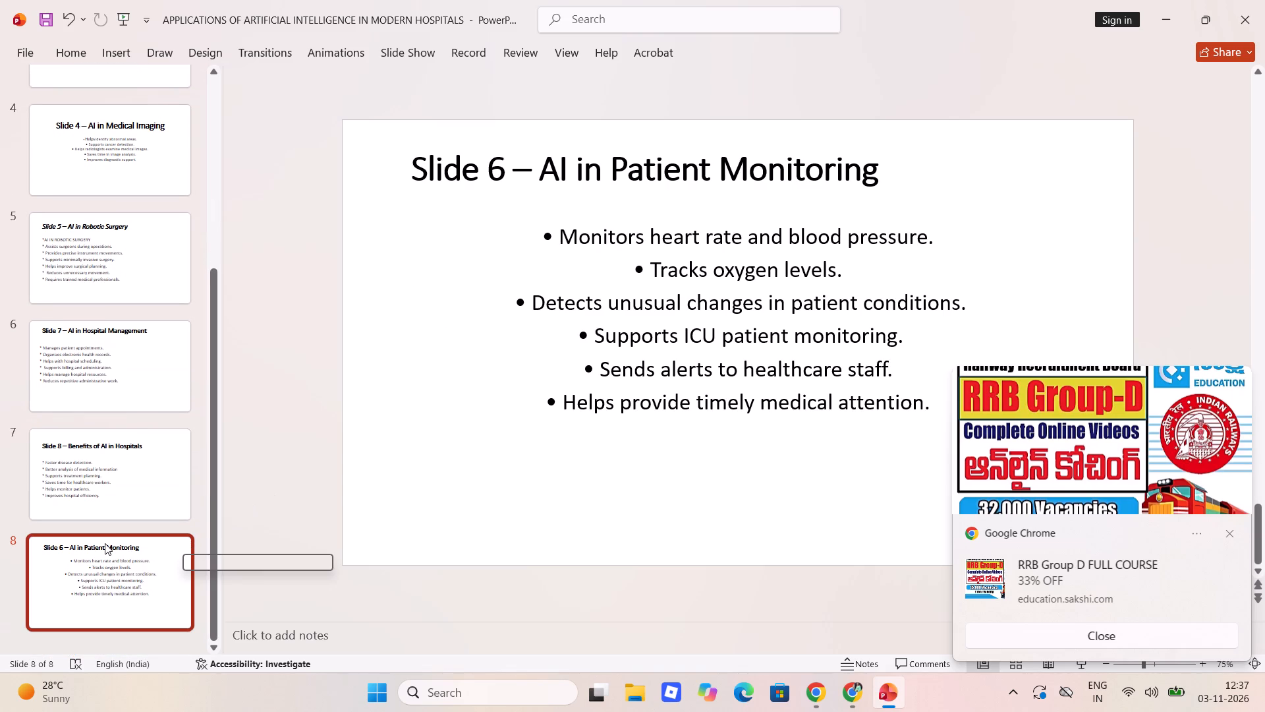
left_click(133, 460)
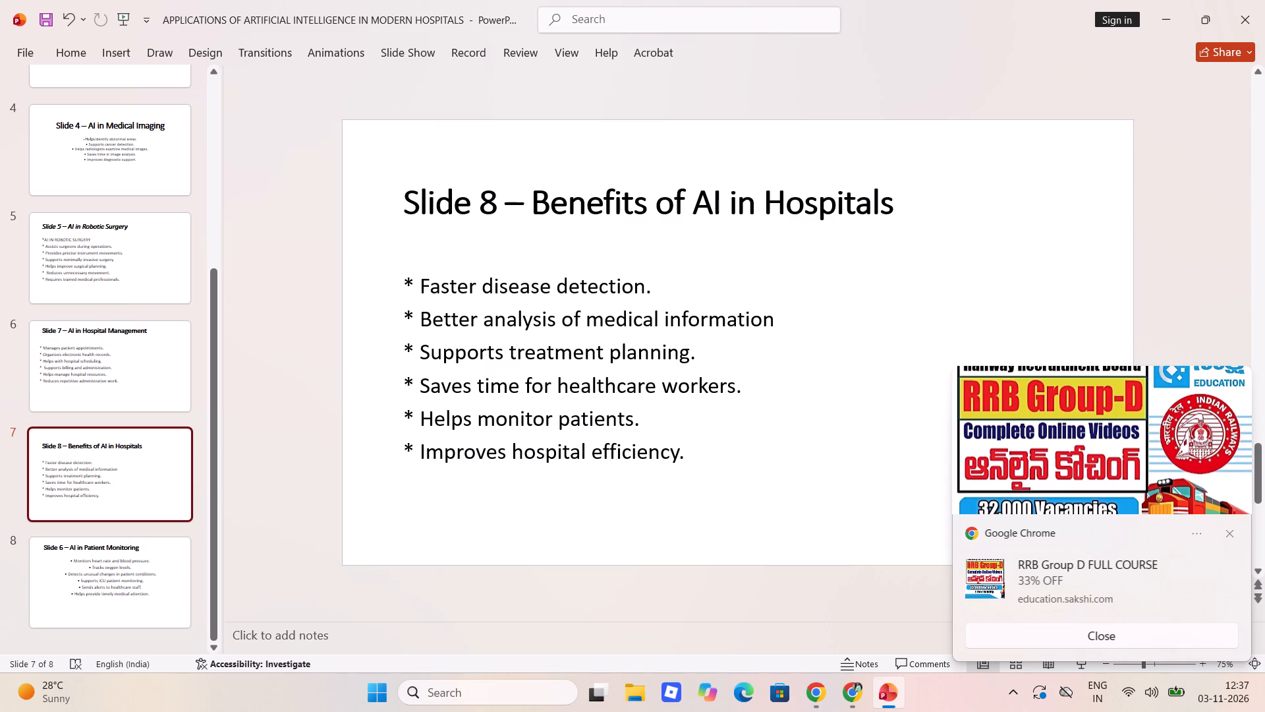
left_click(248, 641)
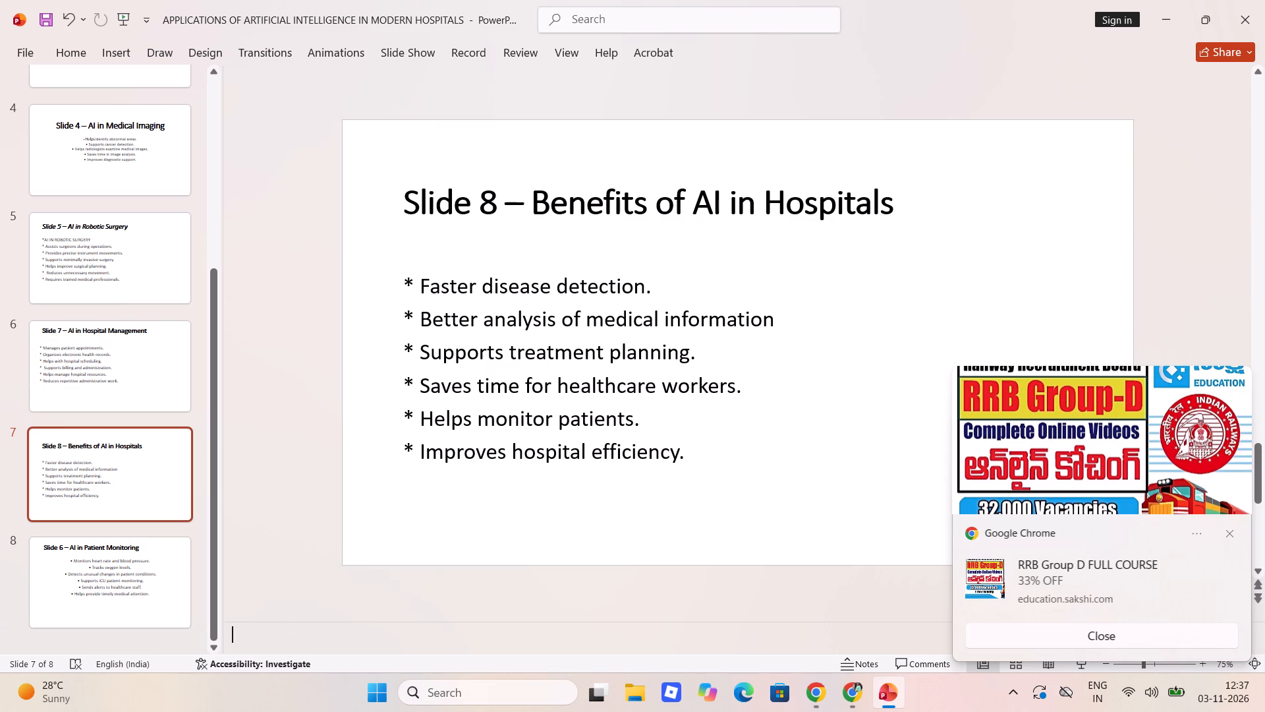
type("sli")
type("de 8")
key("ctrl+s")
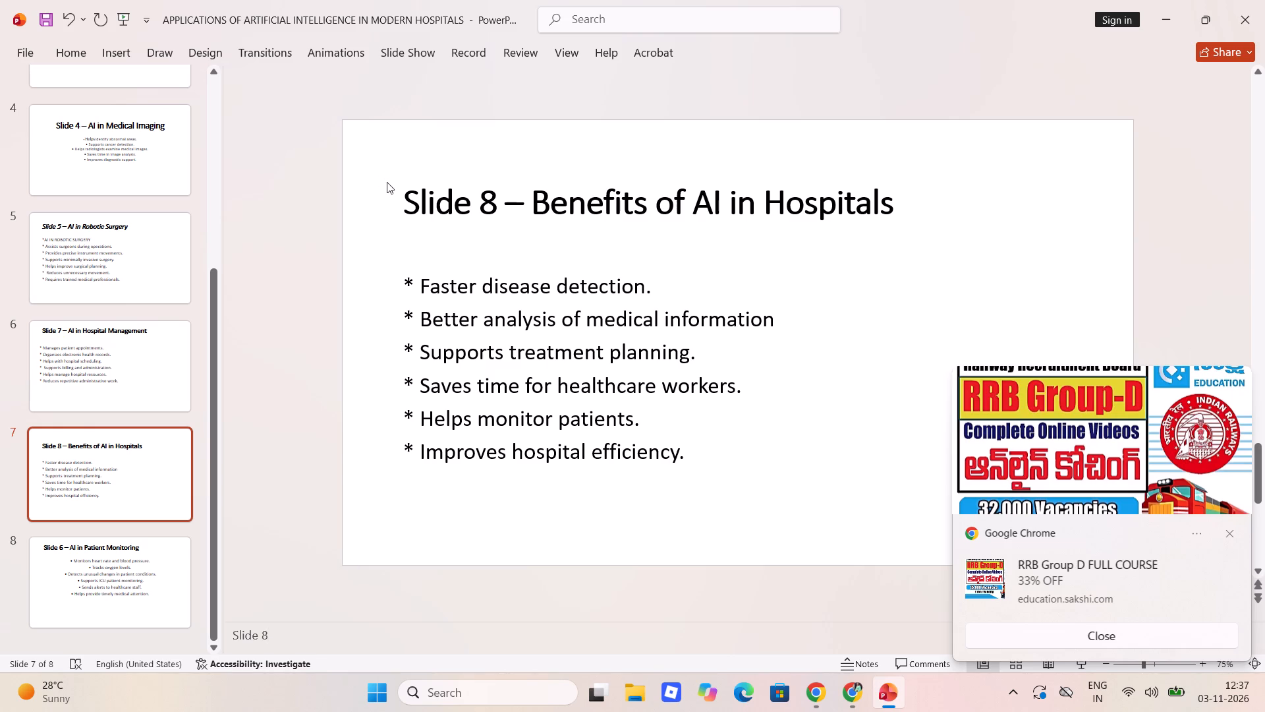
key("ctrl+s")
Insert a new title-and-content slide after the Benefits of AI in Hospitals slide.
scroll(142, 452, "down", 6)
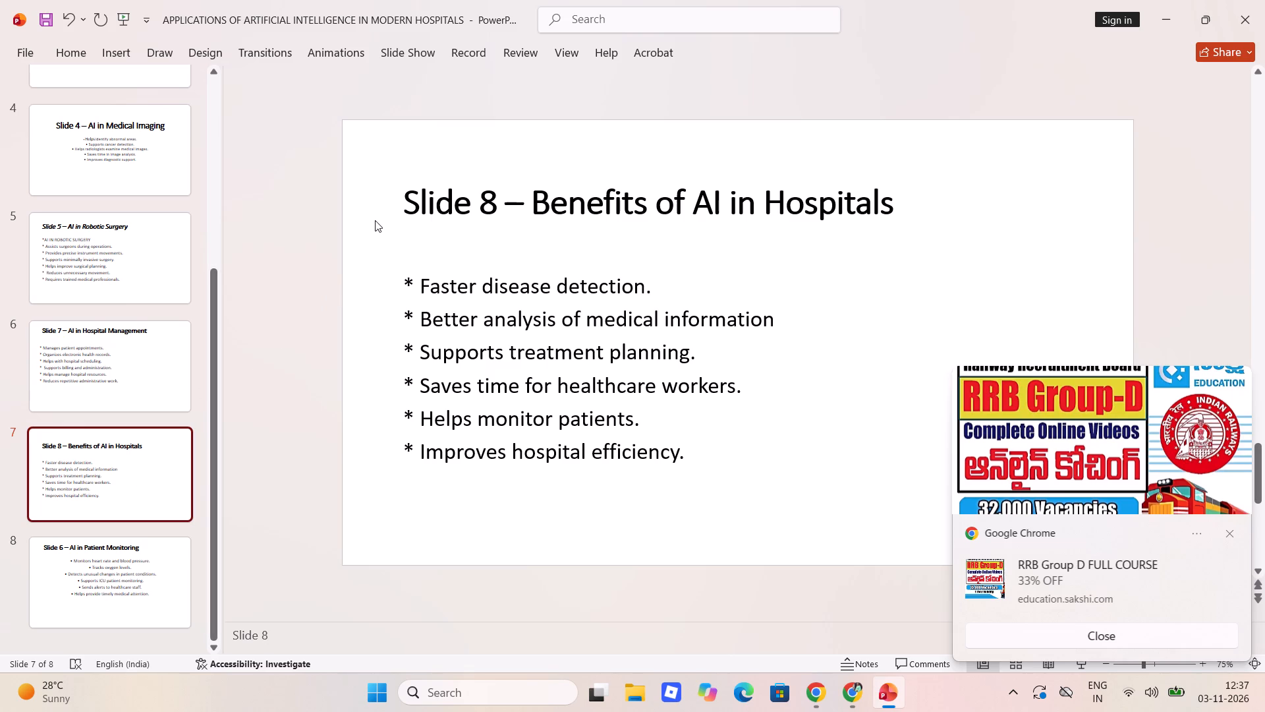
left_click(66, 50)
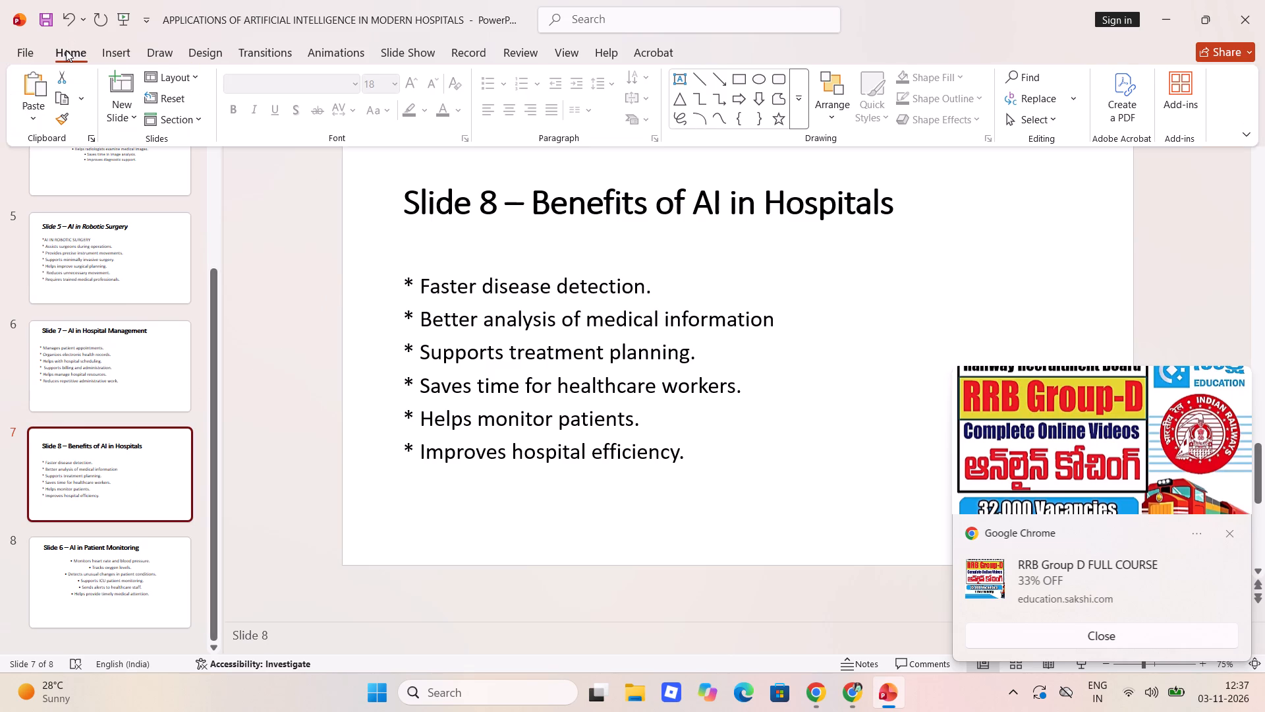
left_click(119, 86)
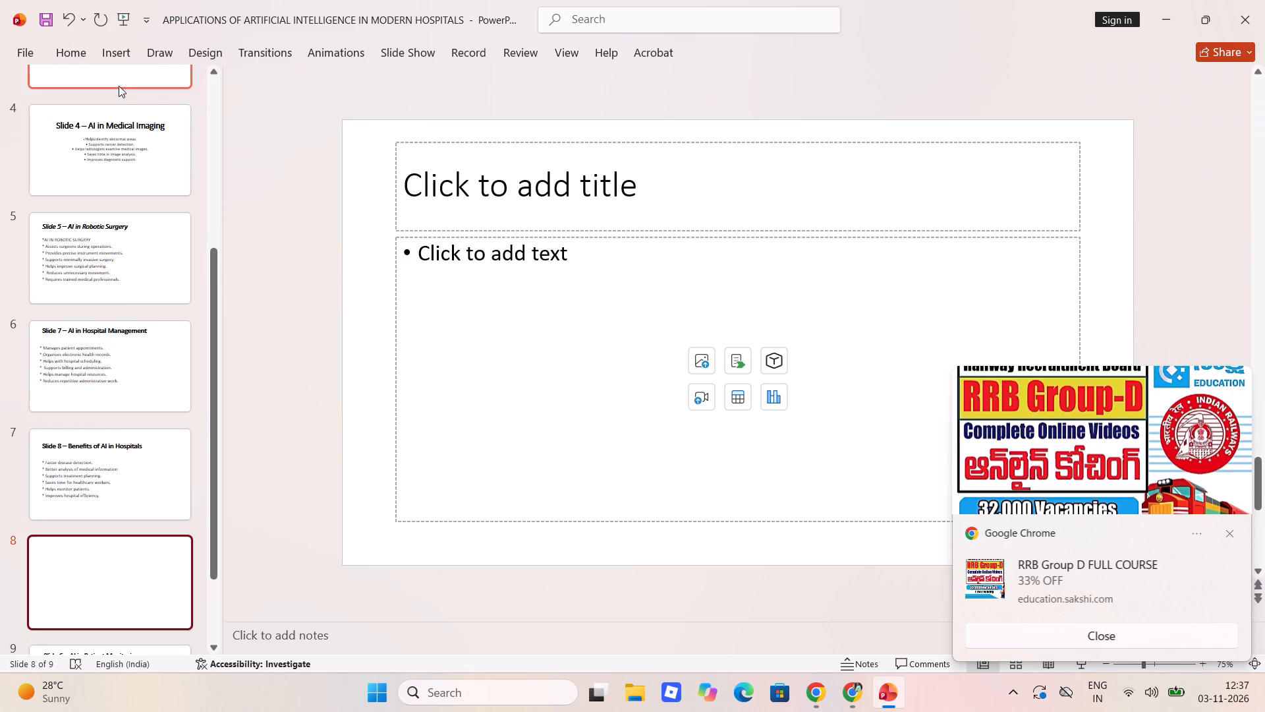
left_click(447, 170)
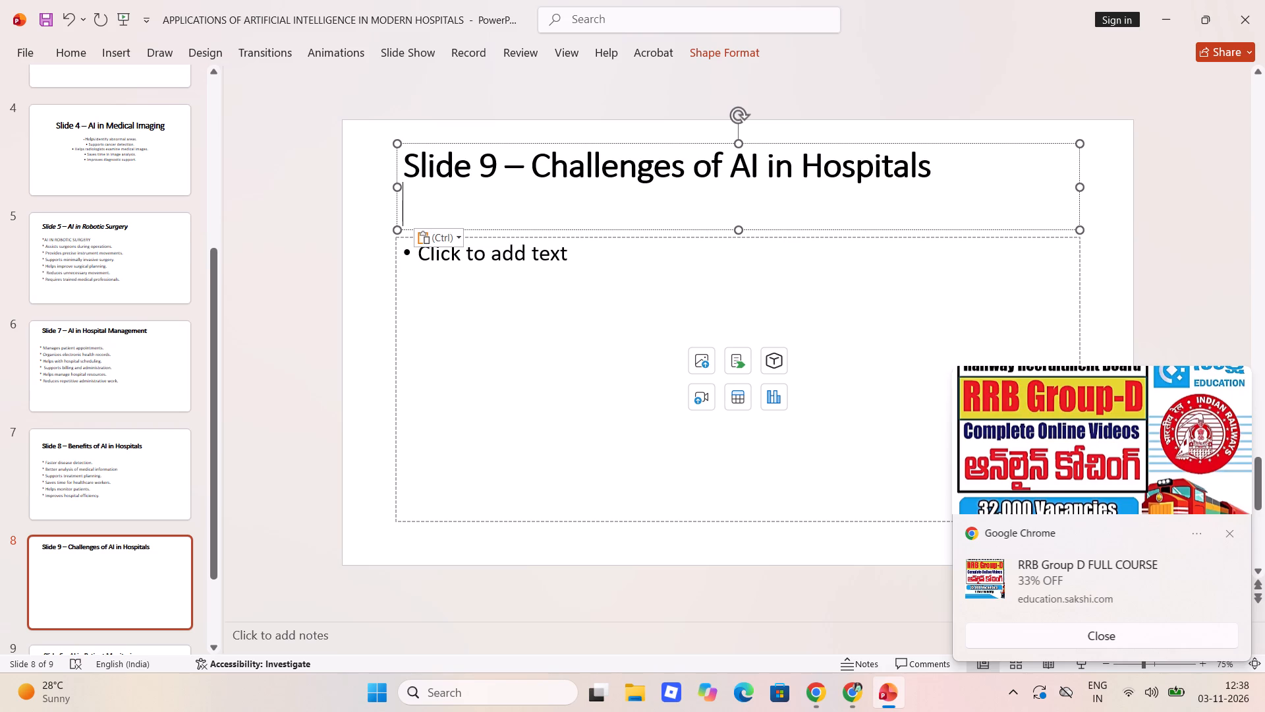
Copy the "CHALLENGES OF AI IN HOSPITALS" writing block from ChatGPT in Chrome into the new slide's text placeholder in PowerPoint.
left_click(437, 284)
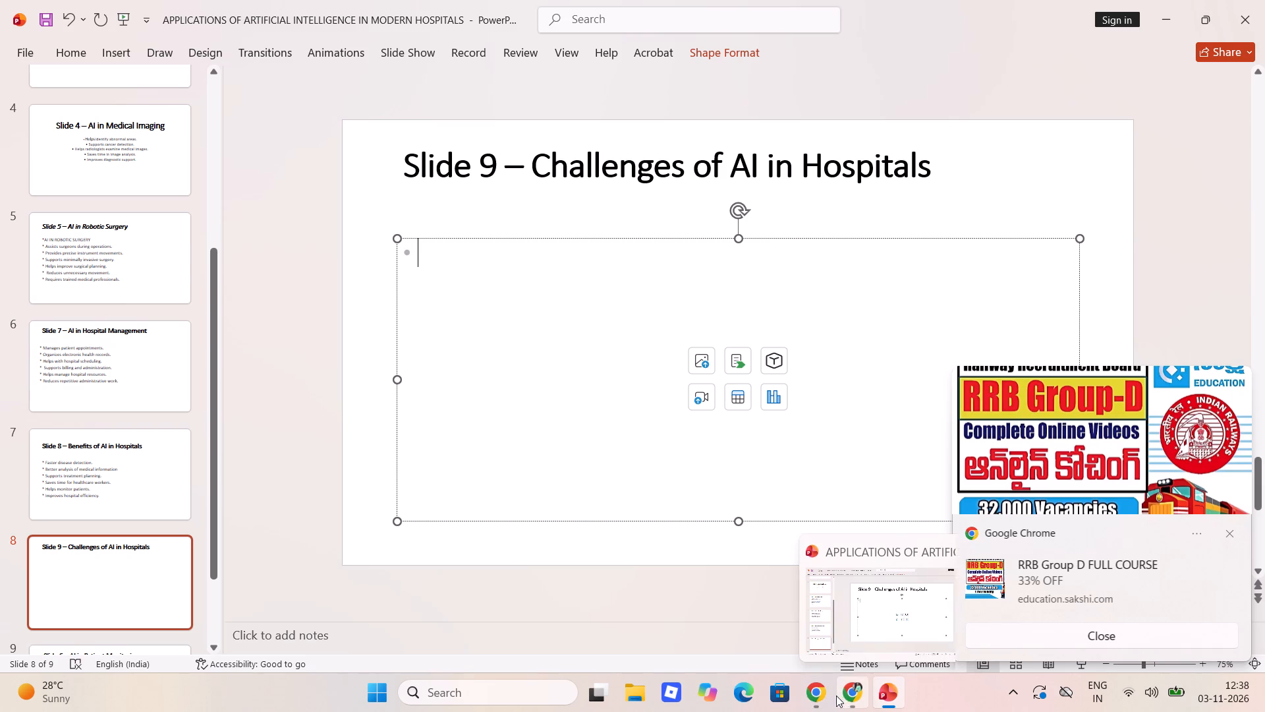
left_click(823, 623)
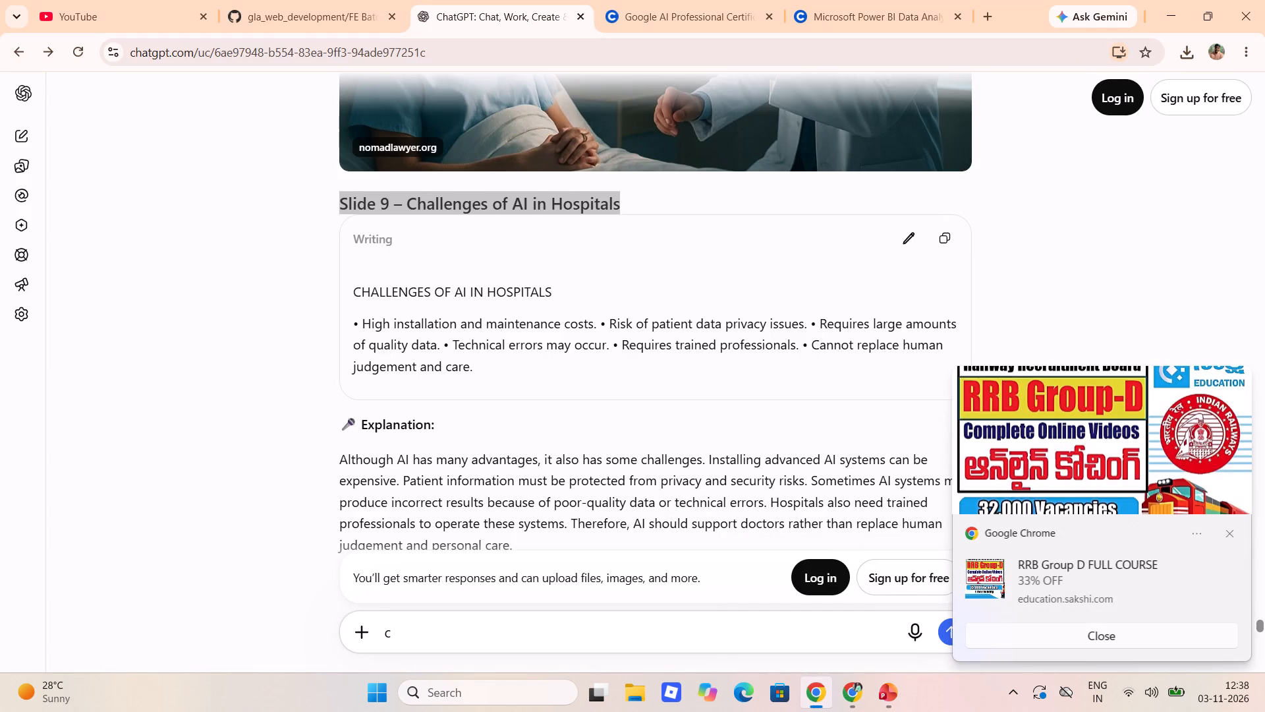
left_click(945, 235)
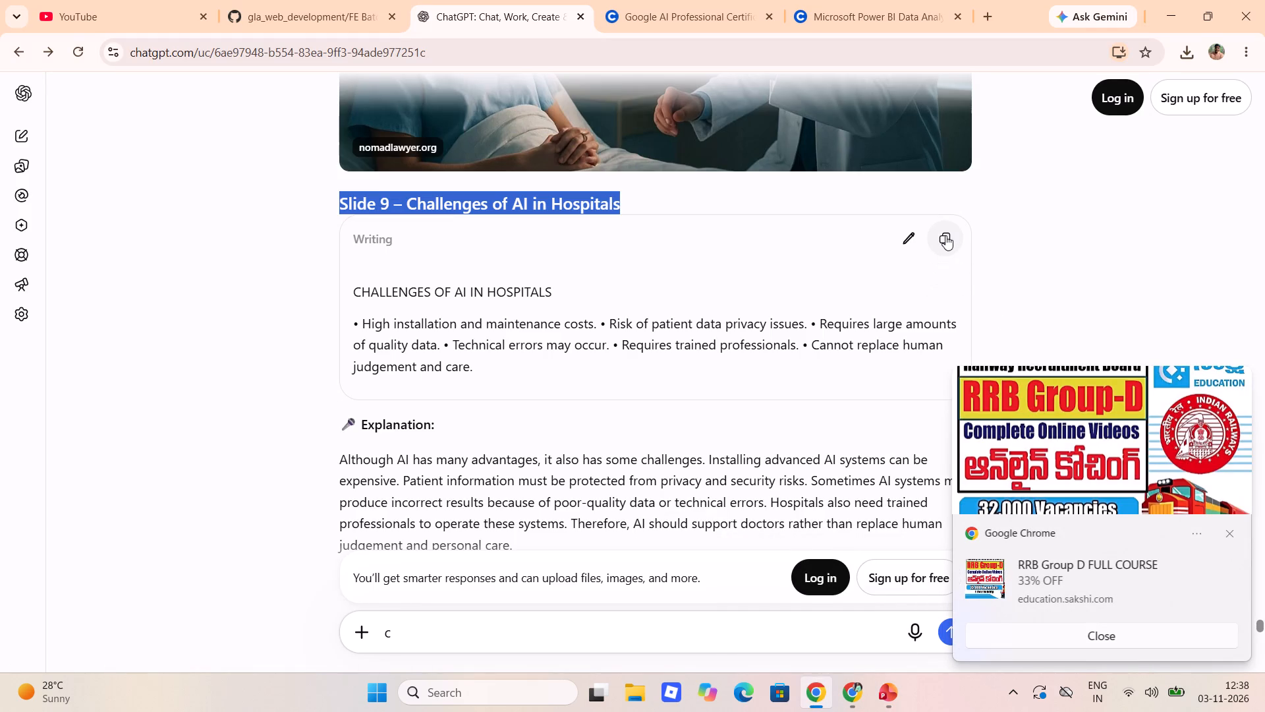
left_click(895, 687)
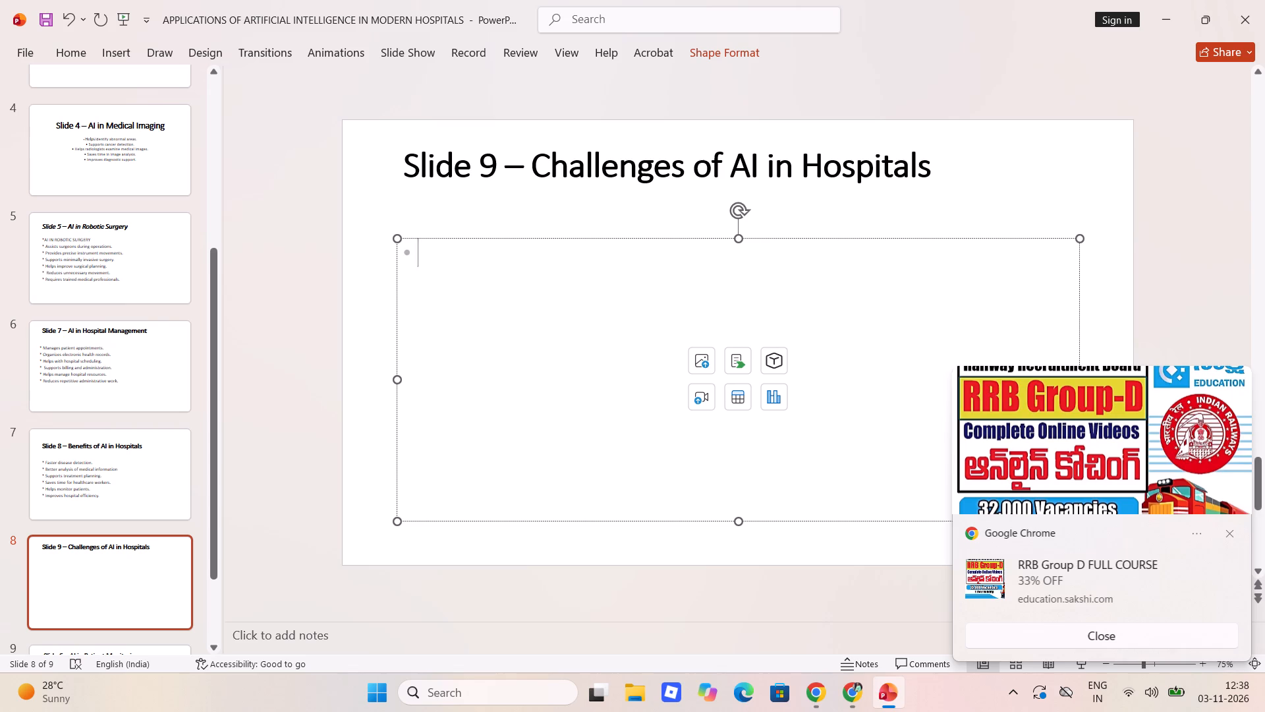
key("ctrl+v")
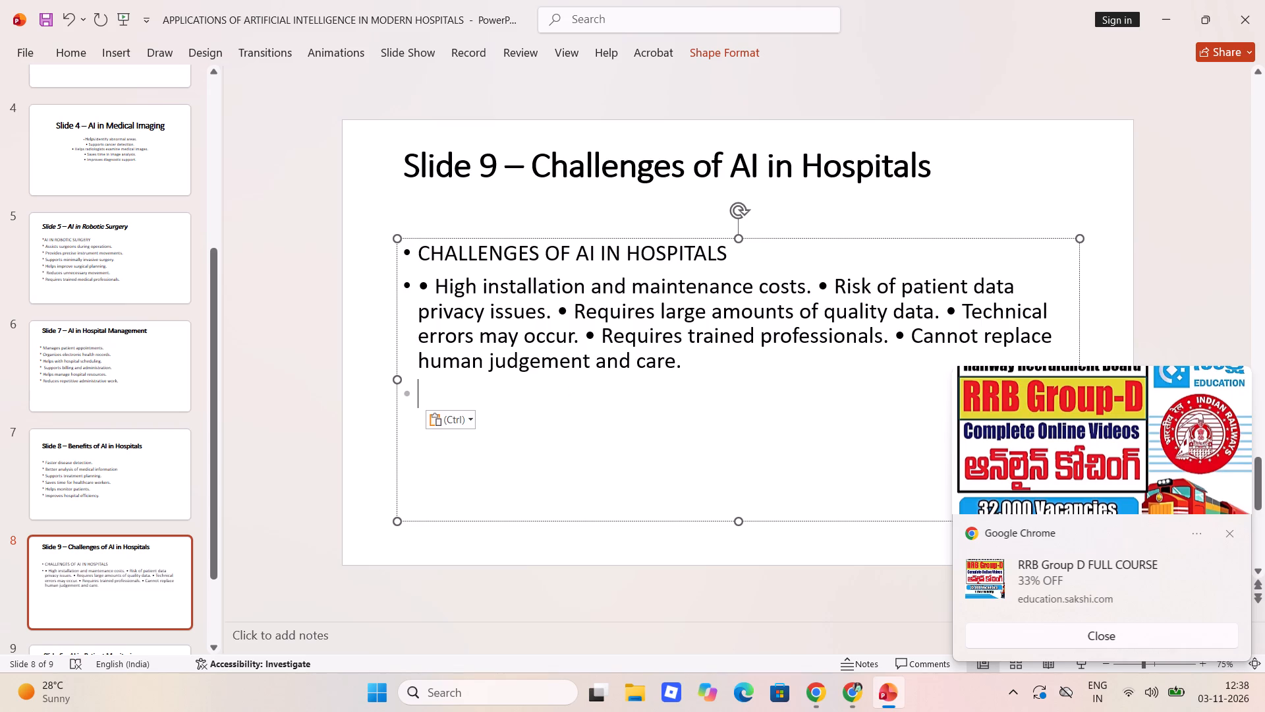
Delete the repeated heading "CHALLENGES OF AI IN HOSPITALS" and its bullet from above the pasted list.
left_click(733, 241)
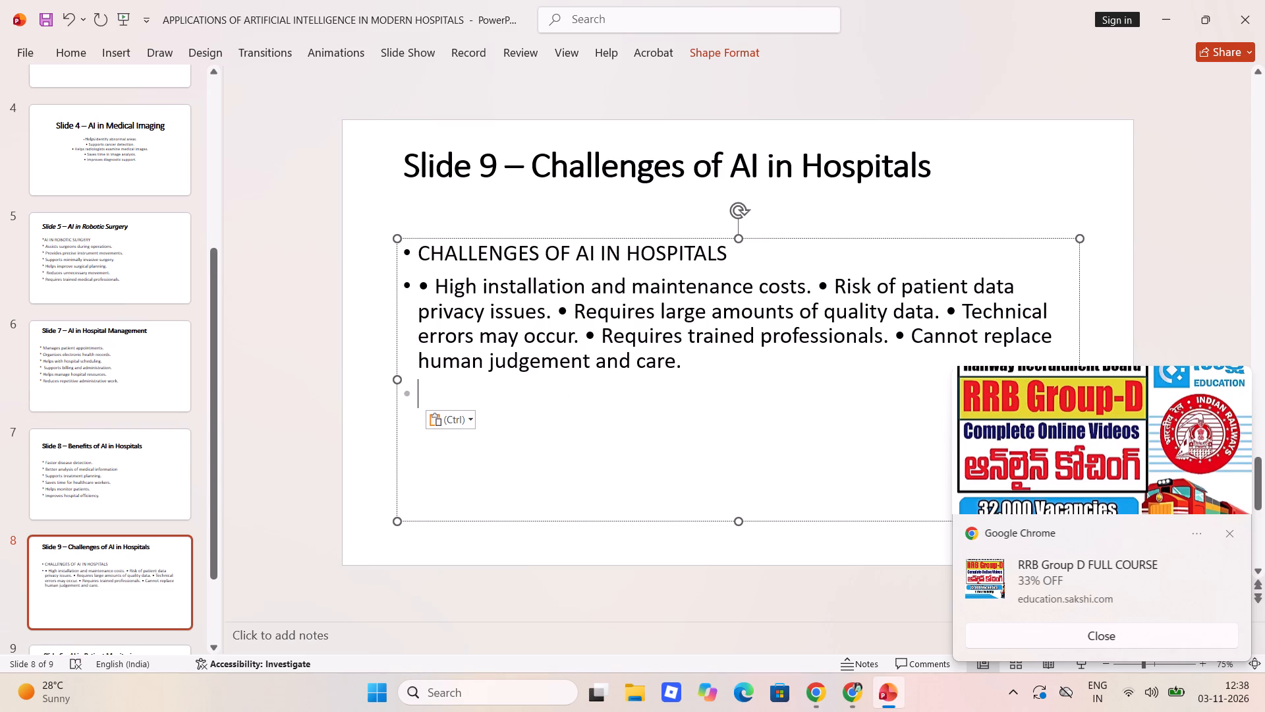
left_click(733, 251)
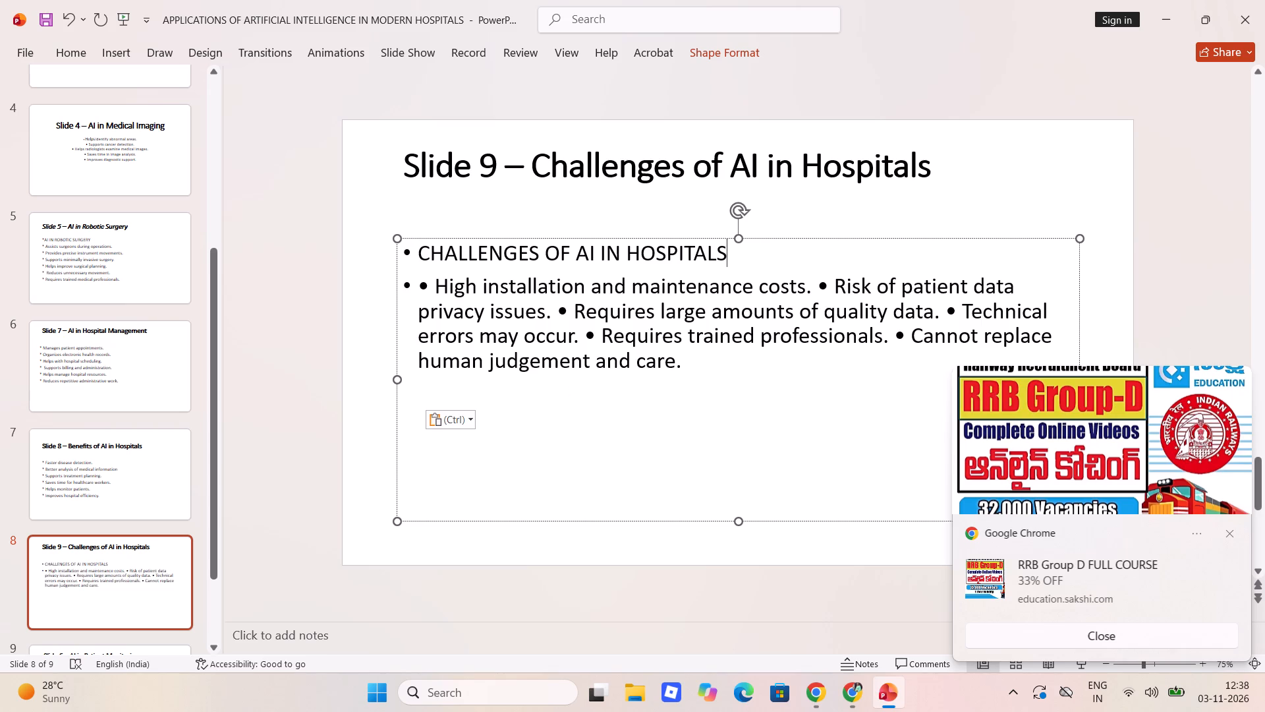
key("BackSpace")
key("BackSpace")
key("BackSpace")
key("BackSpace")
key("BackSpace")
key("BackSpace")
key("BackSpace")
key("BackSpace")
key("BackSpace")
key("BackSpace")
key("BackSpace")
key("BackSpace")
key("BackSpace")
key("BackSpace")
key("BackSpace")
key("BackSpace")
key("BackSpace")
key("BackSpace")
key("BackSpace")
key("BackSpace")
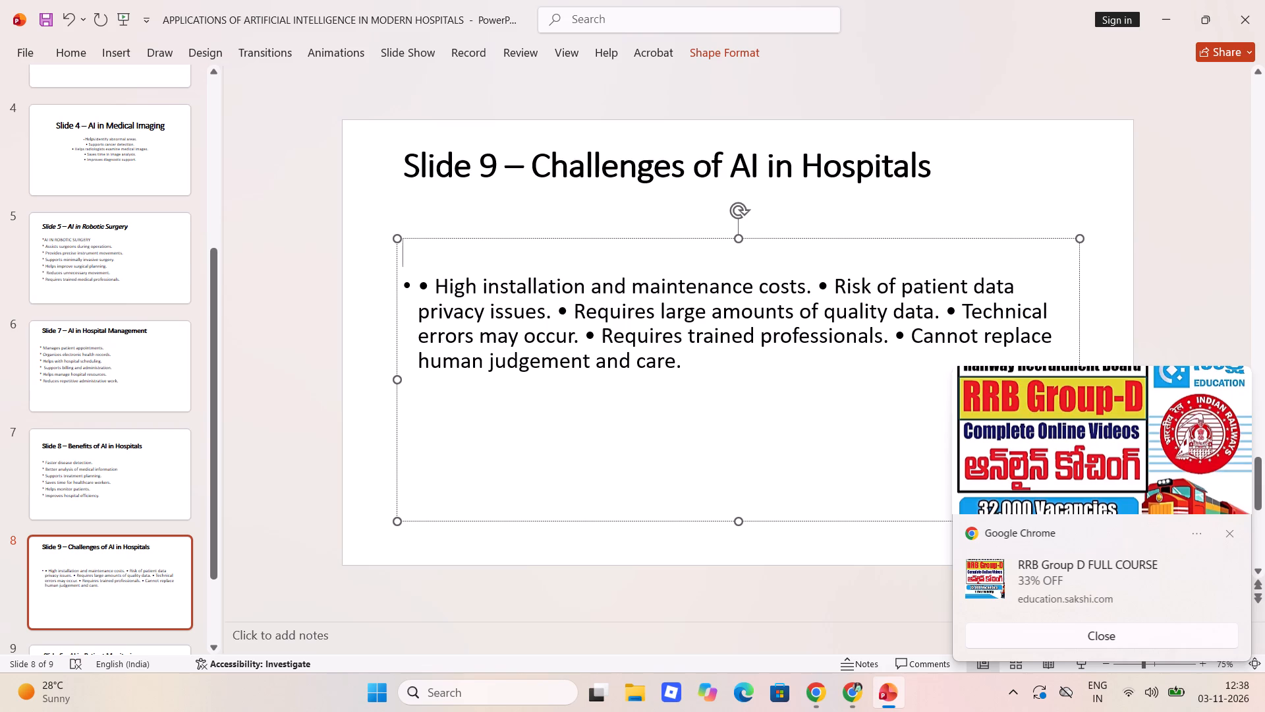
Remove the extra automatic bullet in front of "High installation and maintenance costs.".
left_click(417, 277)
key("BackSpace")
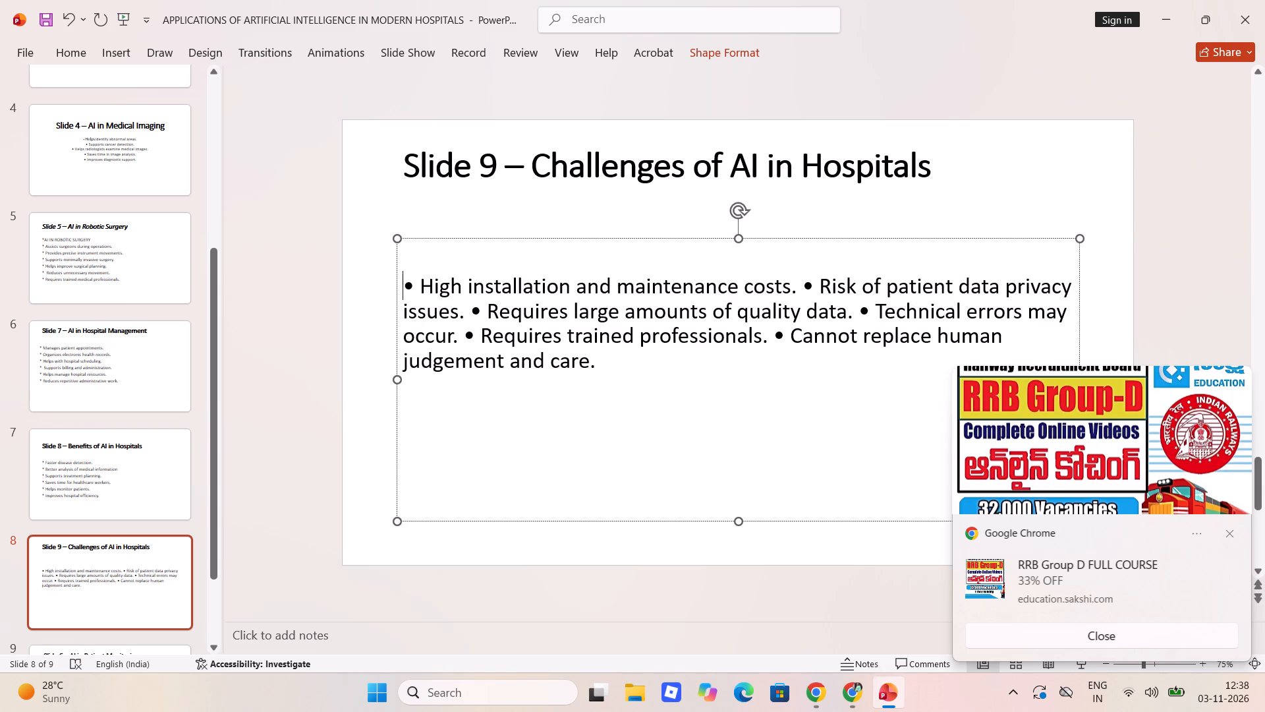
Split the pasted paragraph so that each of the six challenges stands on its own line.
left_click(801, 287)
key("Return")
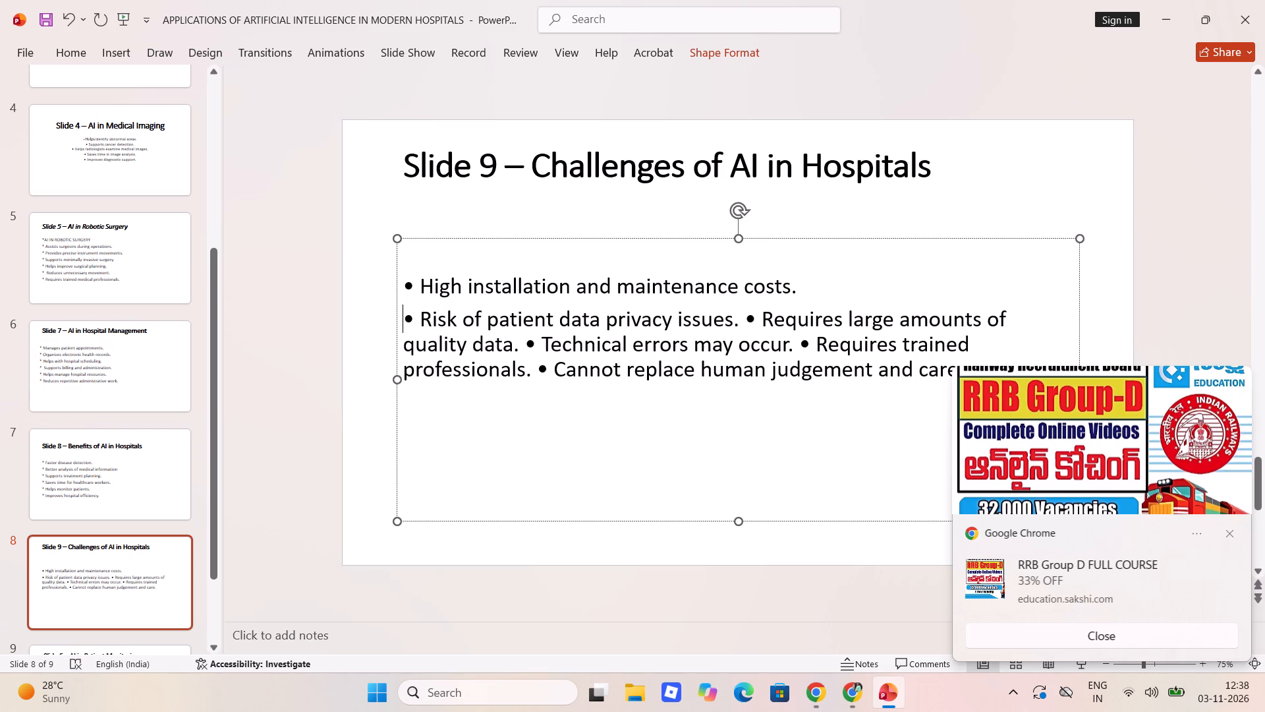
left_click(746, 323)
key("Return")
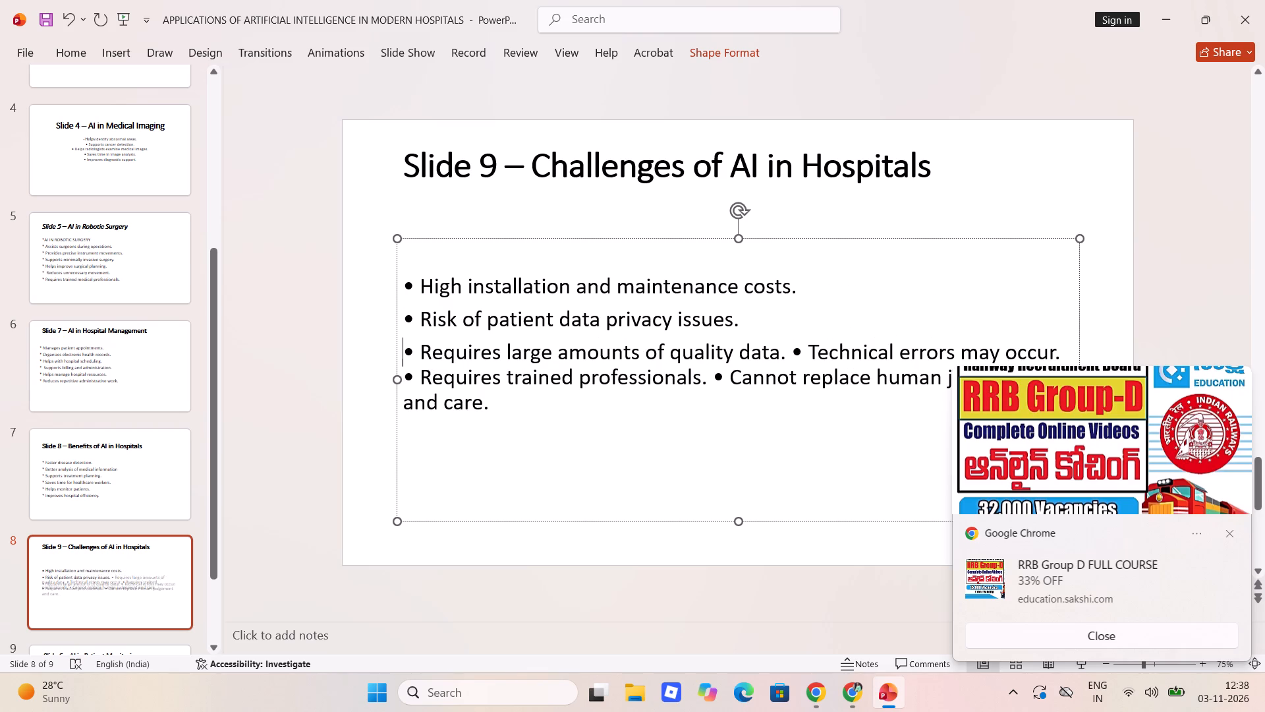
left_click(785, 347)
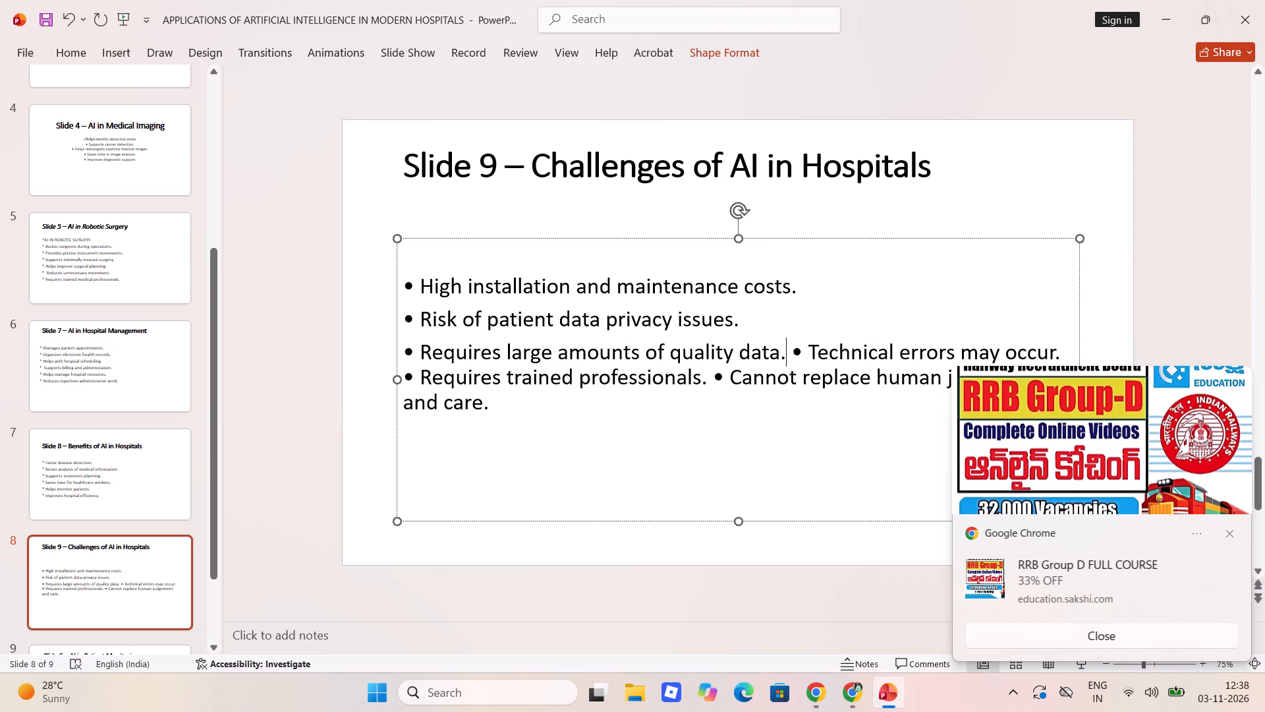
key("Return")
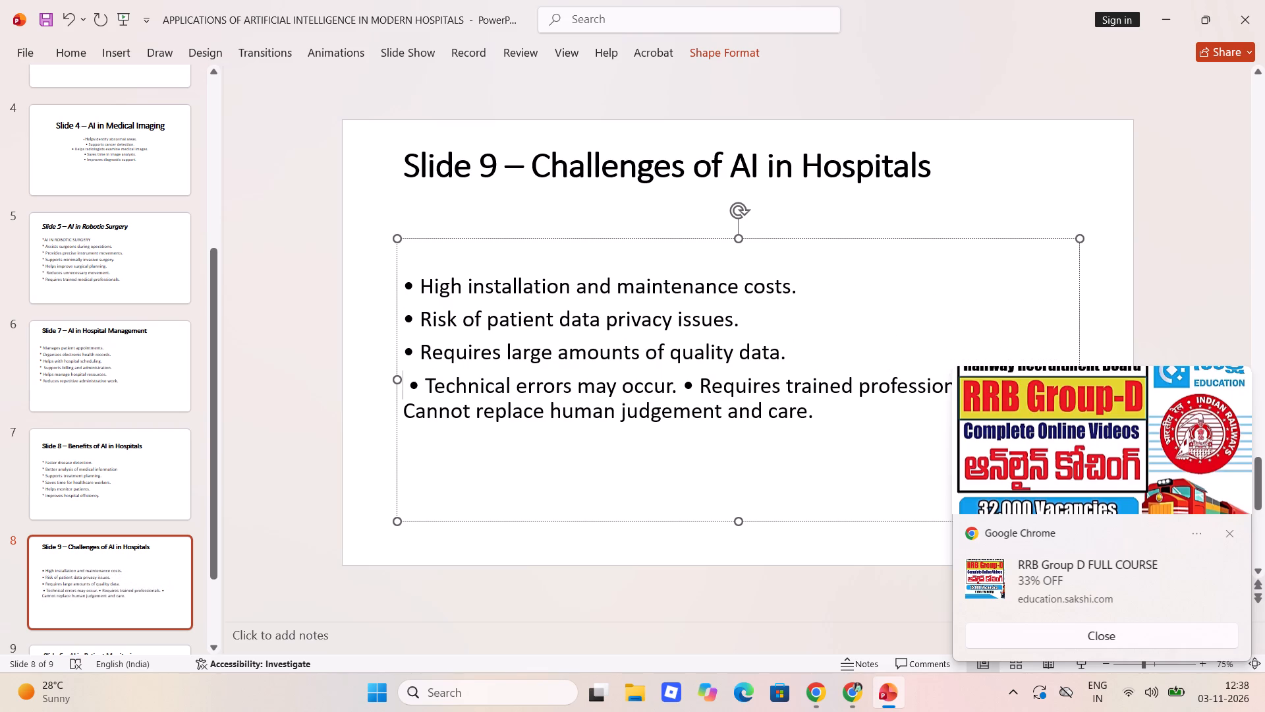
left_click(681, 386)
key("Return")
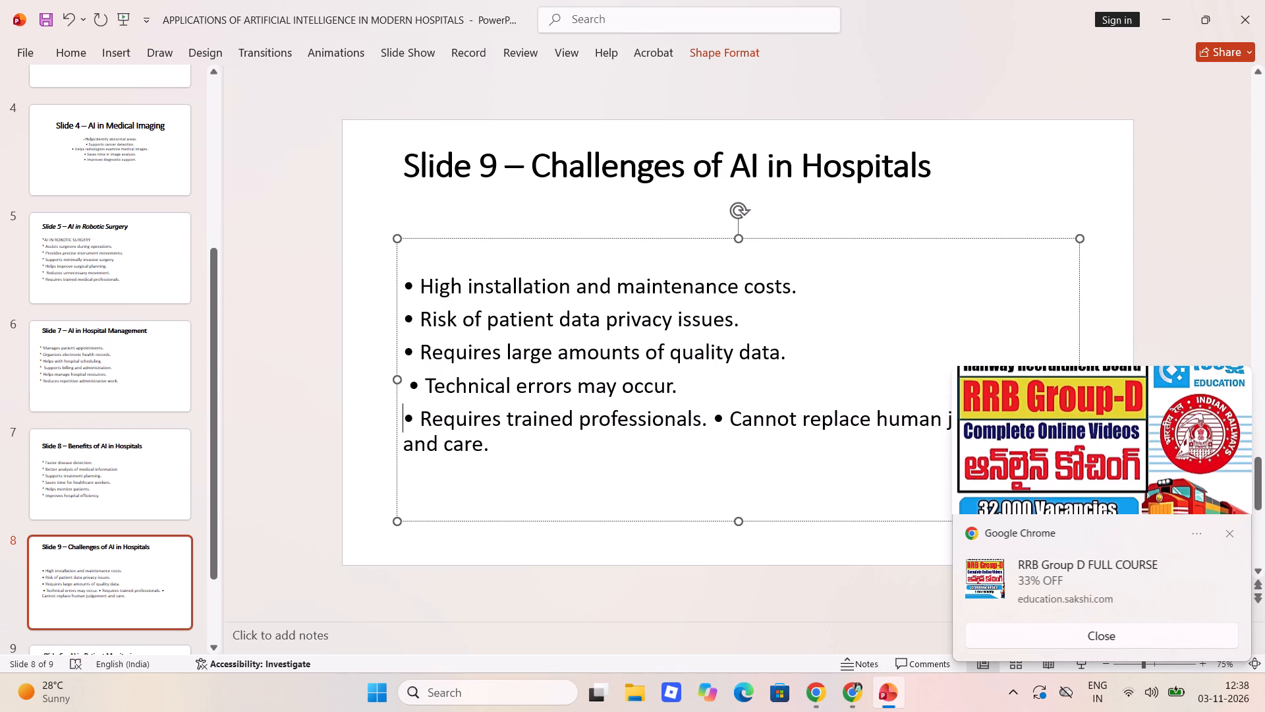
left_click(710, 420)
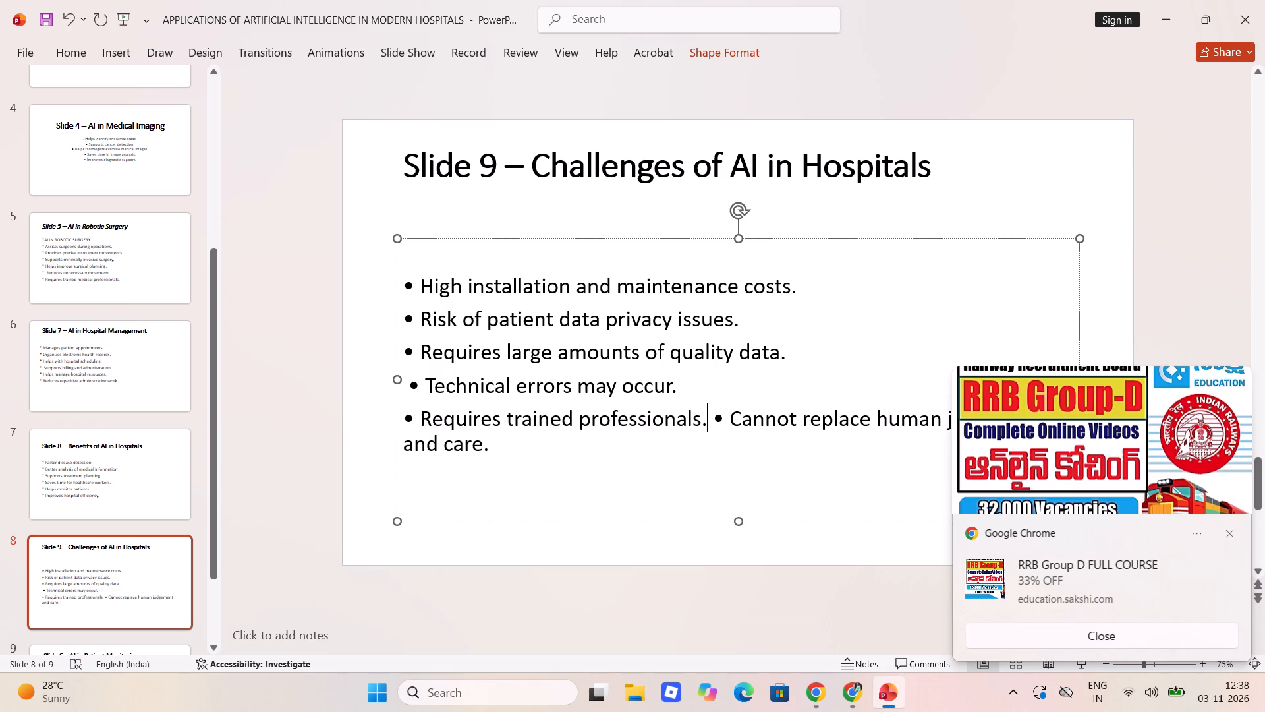
key("Return")
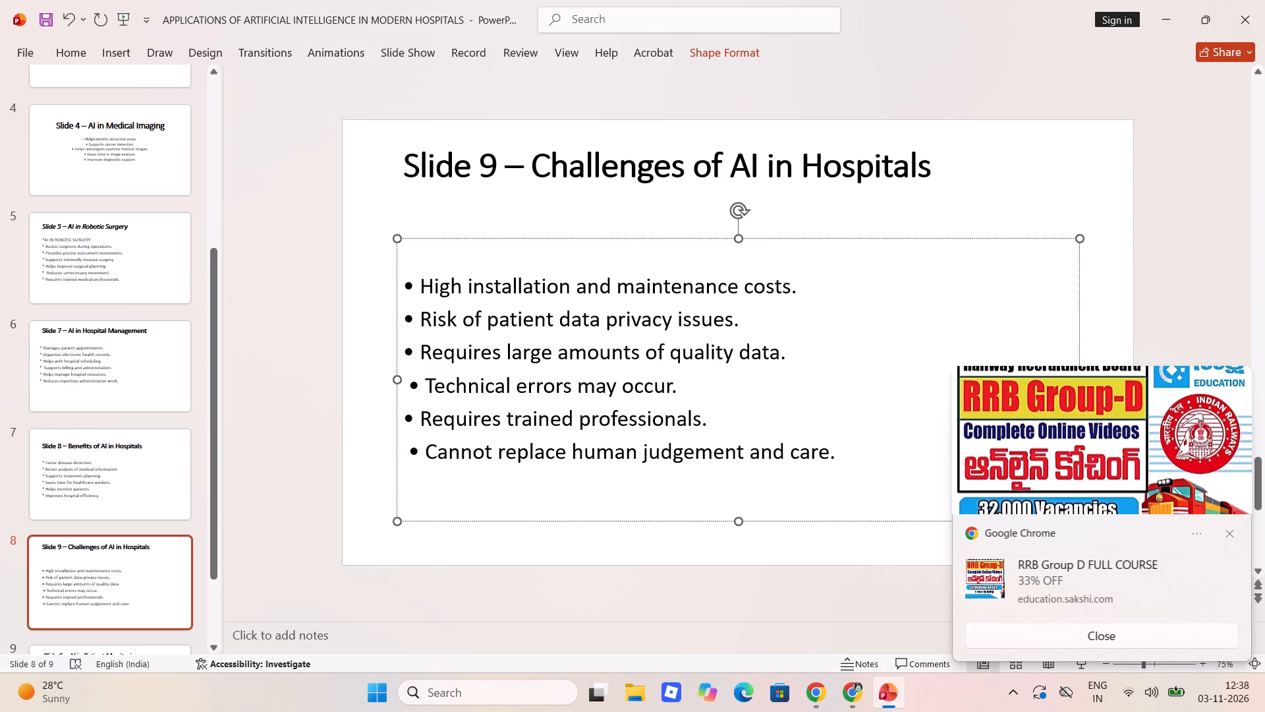
Remove the stray leading spaces before the bullets of "Cannot replace human judgement and care." and "Technical errors may occur.".
left_click(407, 450)
key("BackSpace")
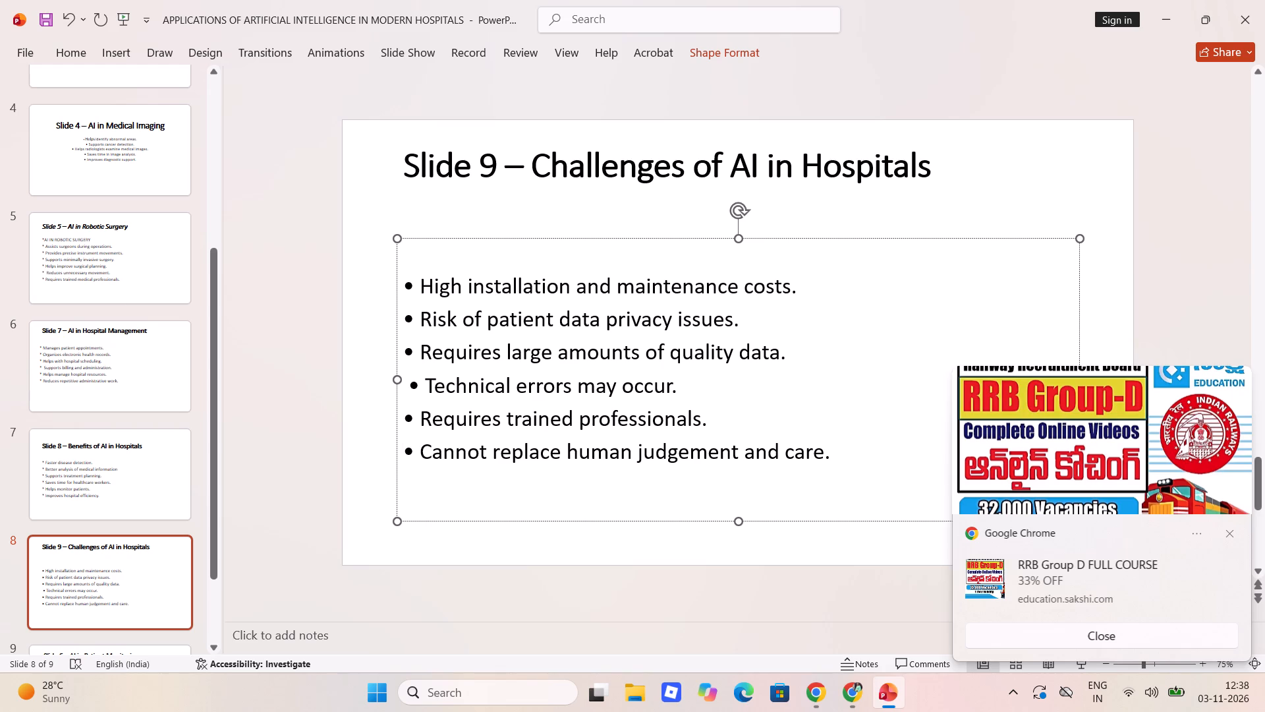
left_click(409, 385)
key("BackSpace")
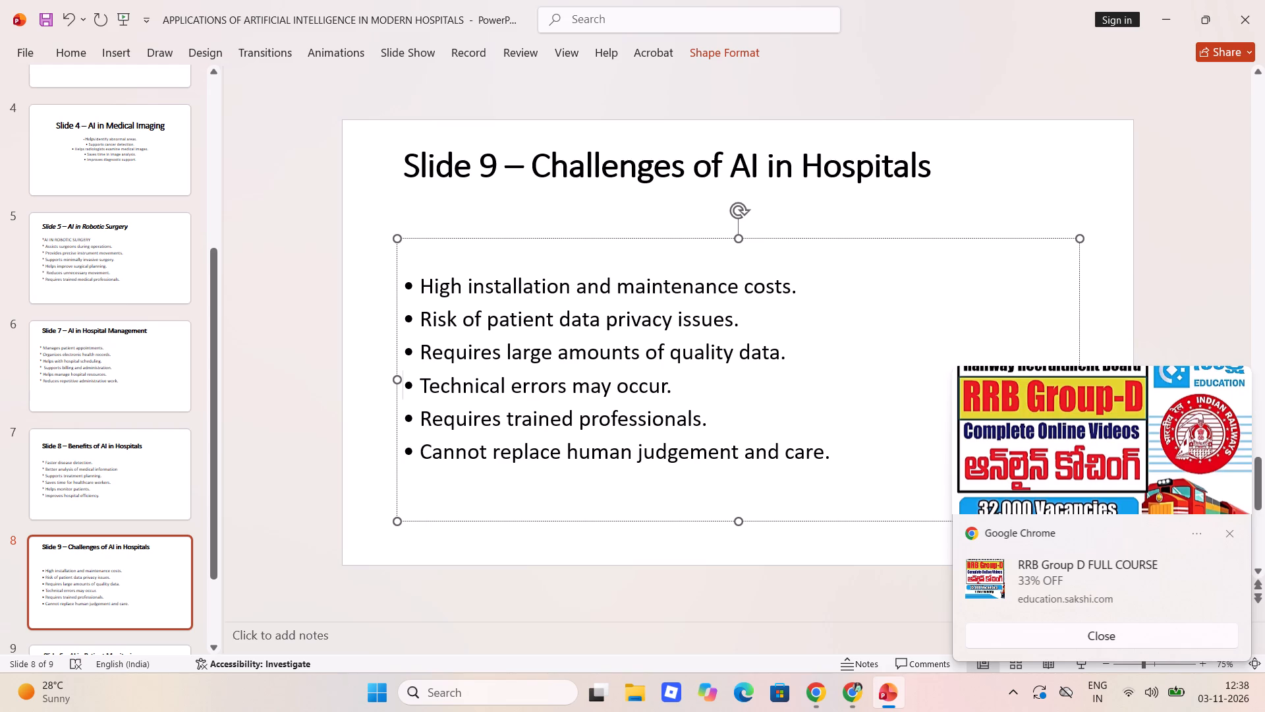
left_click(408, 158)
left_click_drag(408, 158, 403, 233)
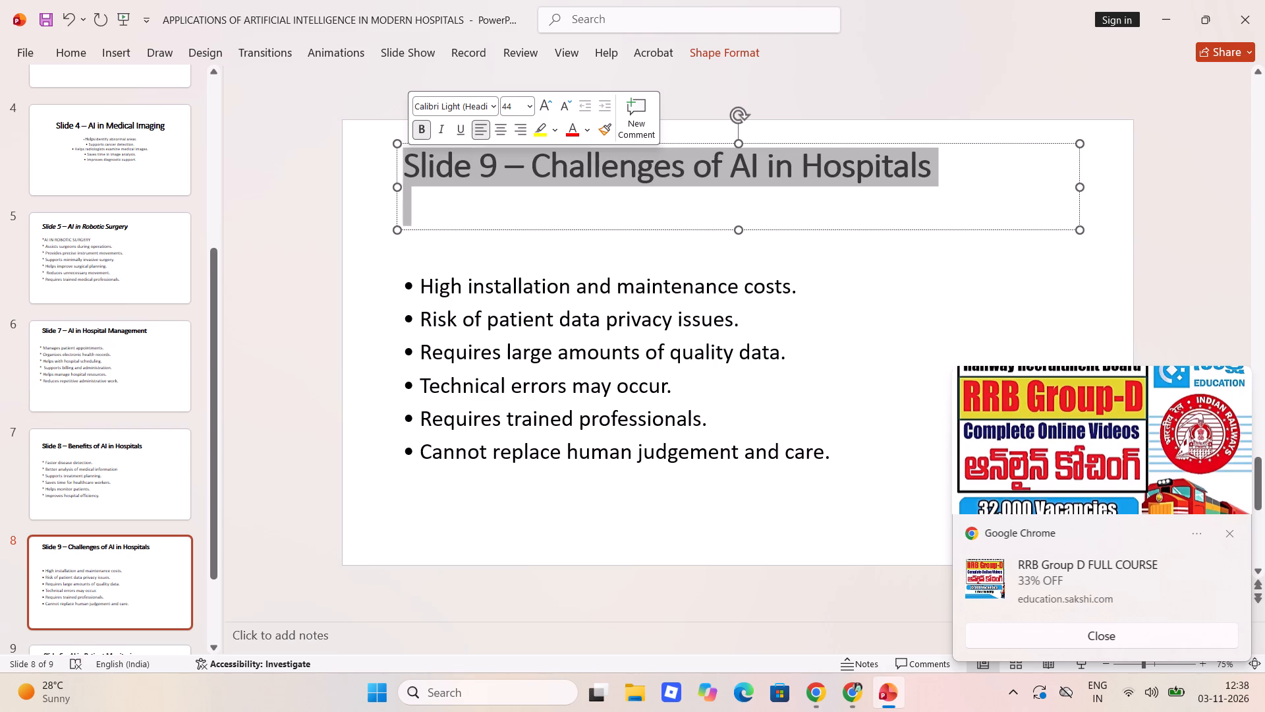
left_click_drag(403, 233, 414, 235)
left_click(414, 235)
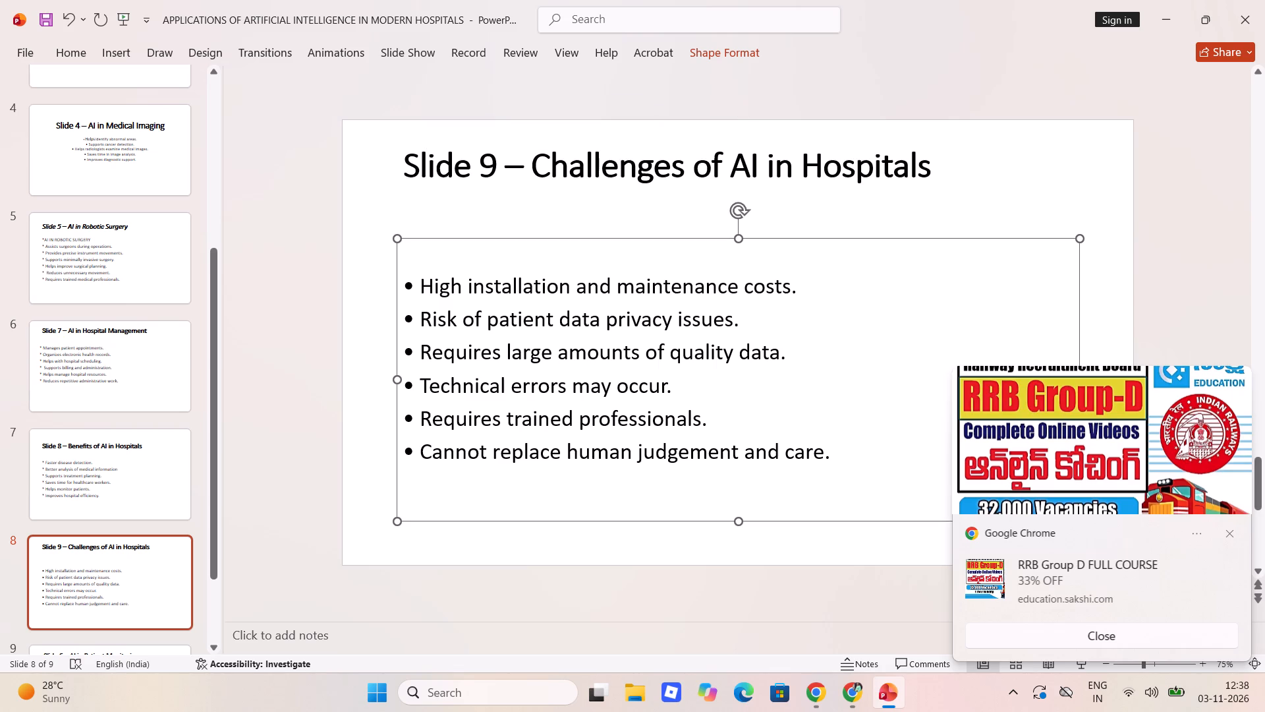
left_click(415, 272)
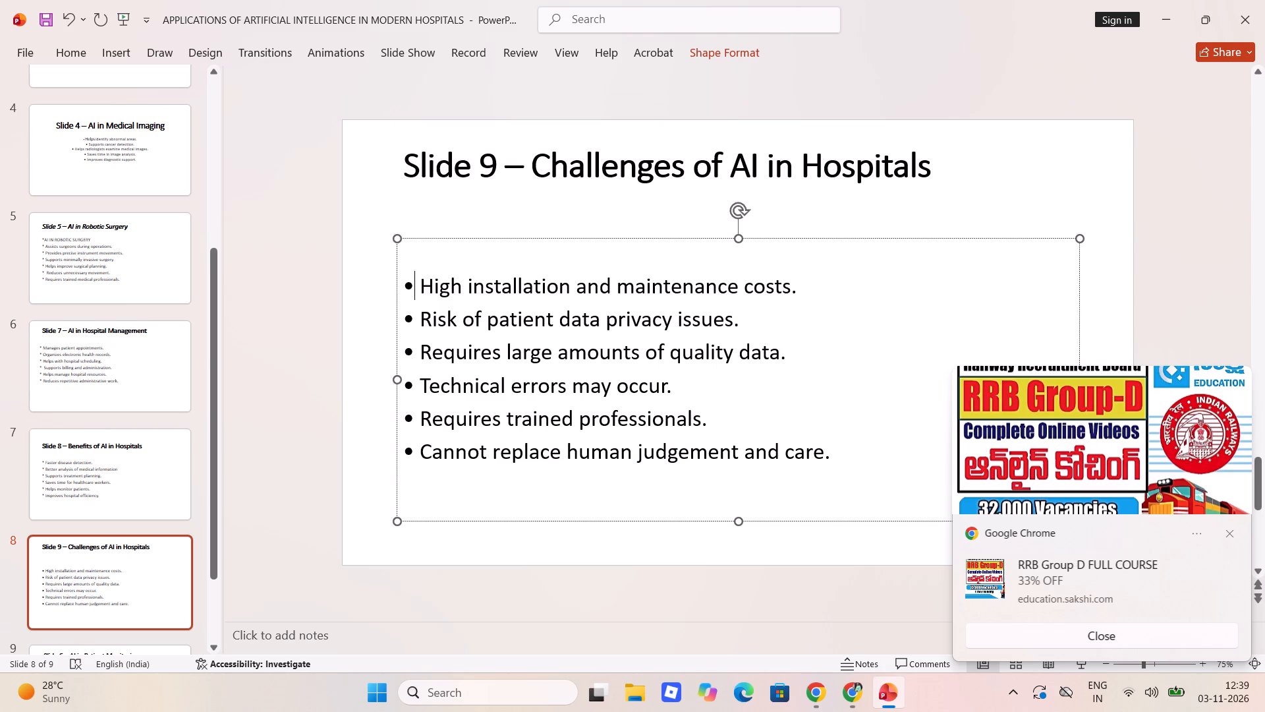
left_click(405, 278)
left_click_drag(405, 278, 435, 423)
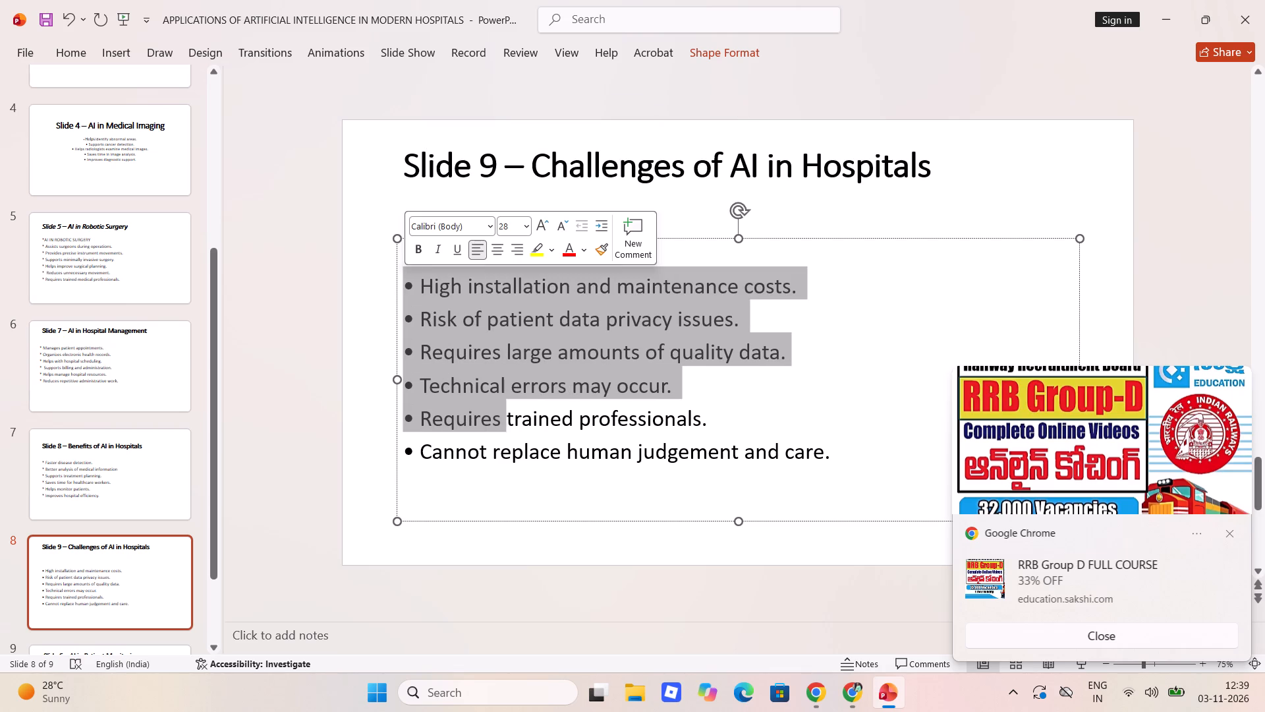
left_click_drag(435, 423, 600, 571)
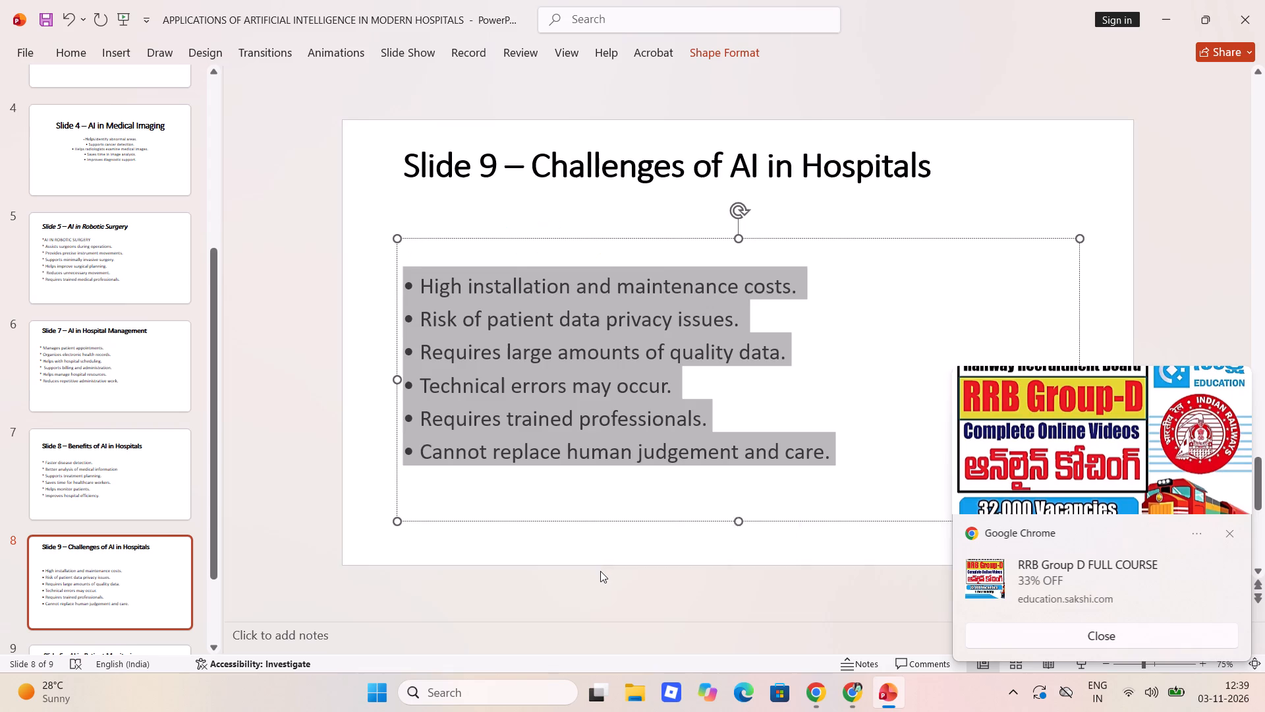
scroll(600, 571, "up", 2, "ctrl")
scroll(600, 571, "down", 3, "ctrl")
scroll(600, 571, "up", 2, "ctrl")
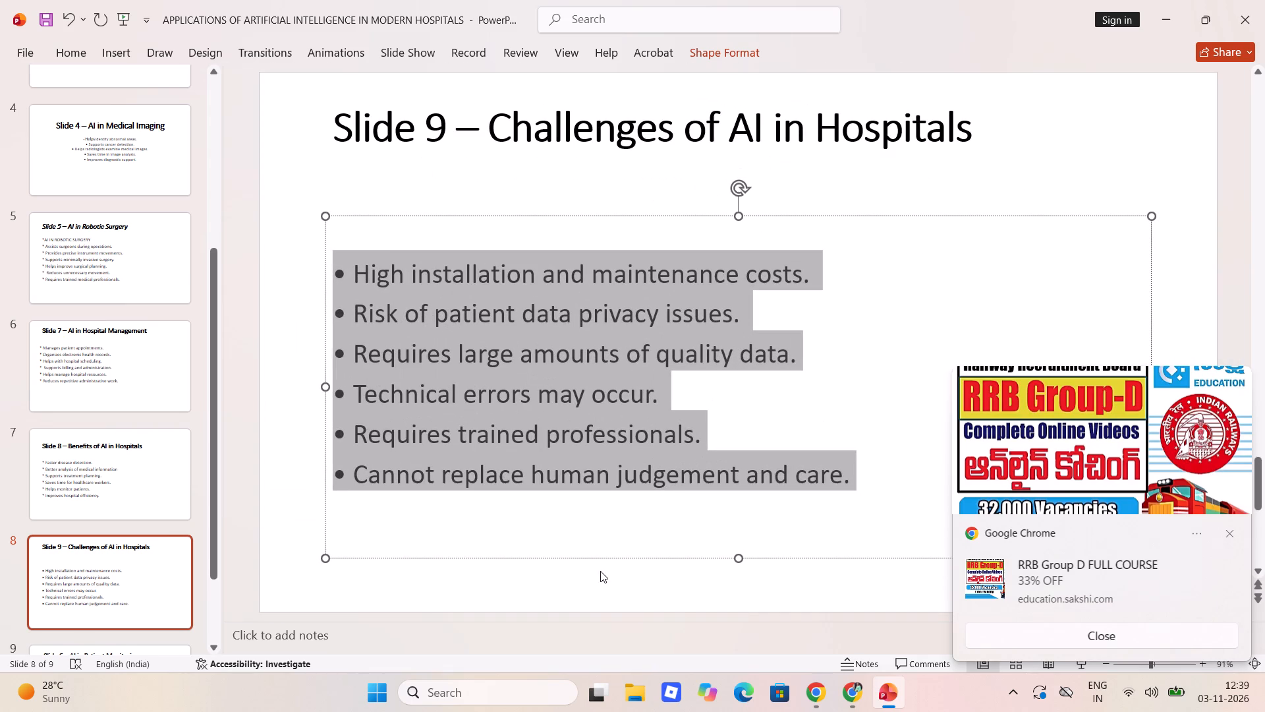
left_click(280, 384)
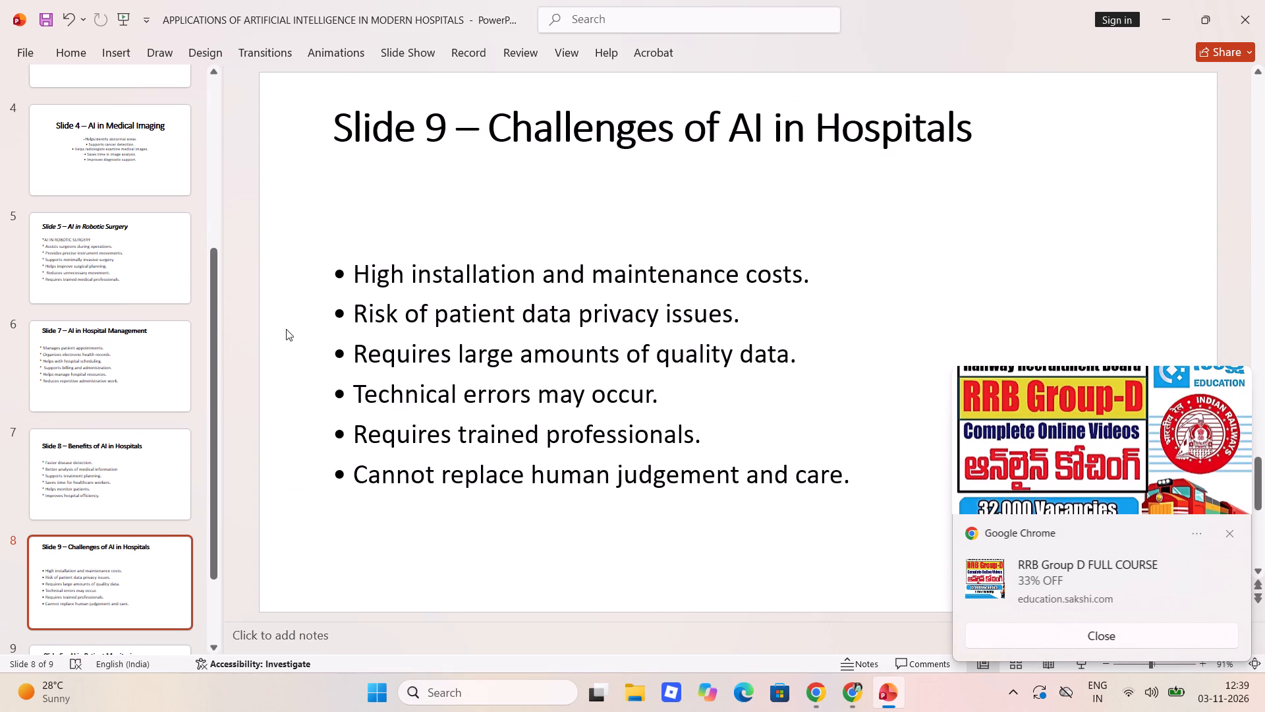
Select the title text "Slide 9 – Challenges of AI in Hospitals" together with the empty line below it.
left_click(372, 115)
left_click_drag(372, 115, 345, 166)
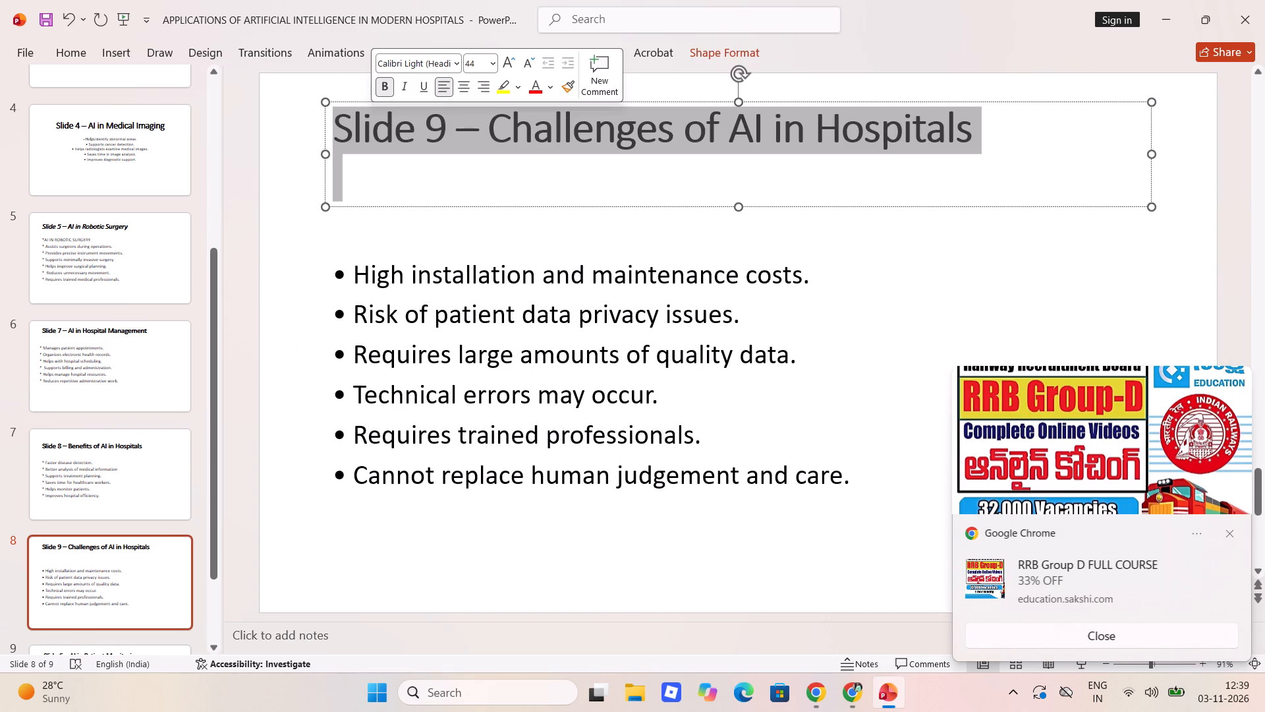
left_click_drag(345, 166, 327, 204)
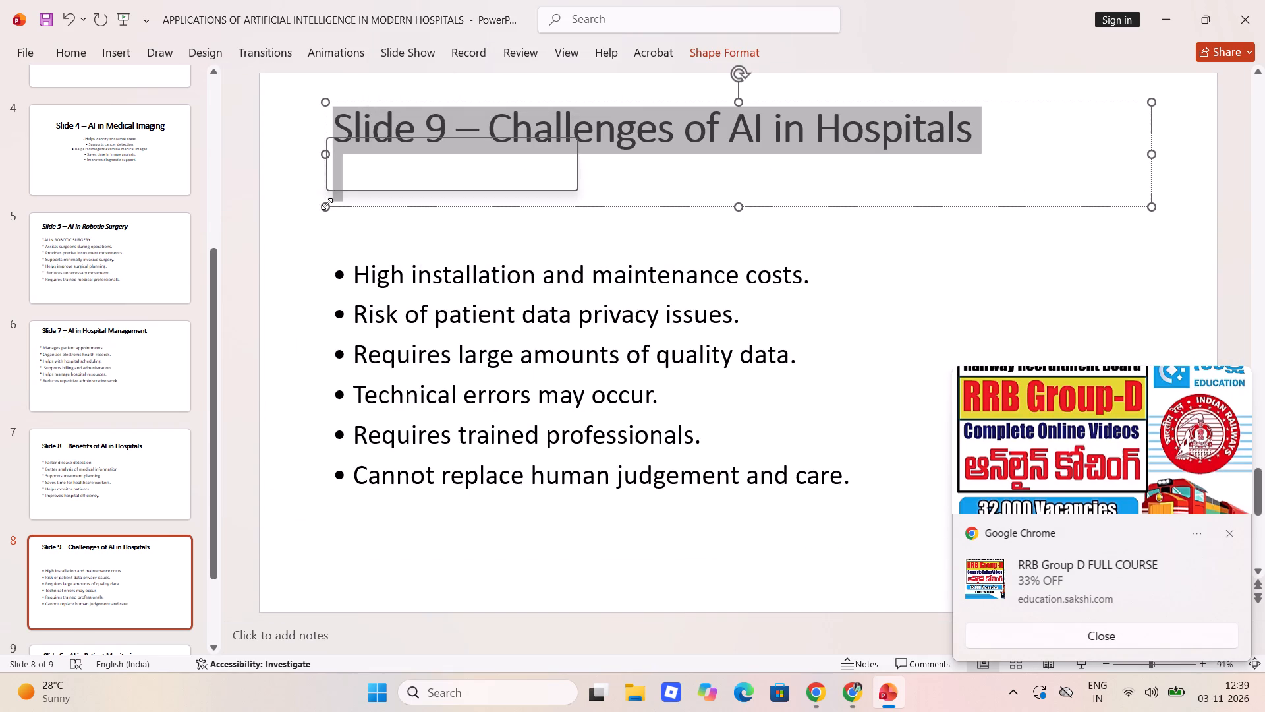
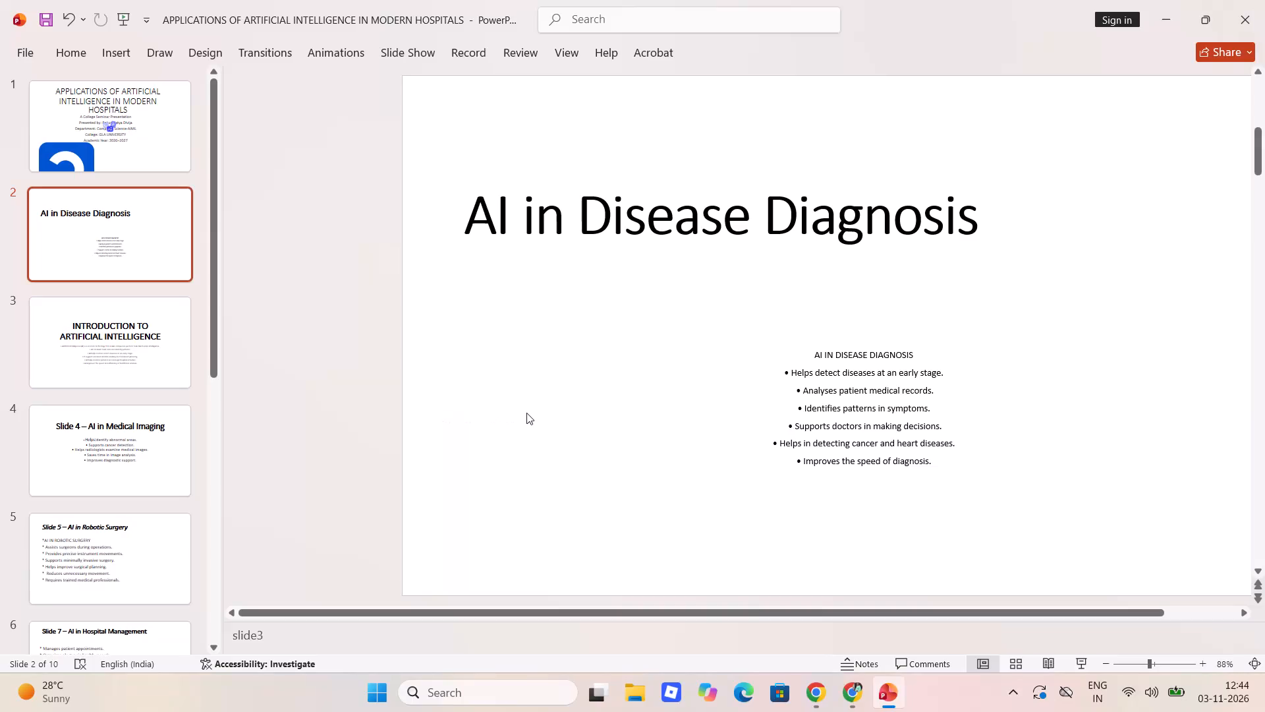
Move the body text box on the "AI in Disease Diagnosis" slide up and to the left, closer to the title.
scroll(526, 413, "left", 8)
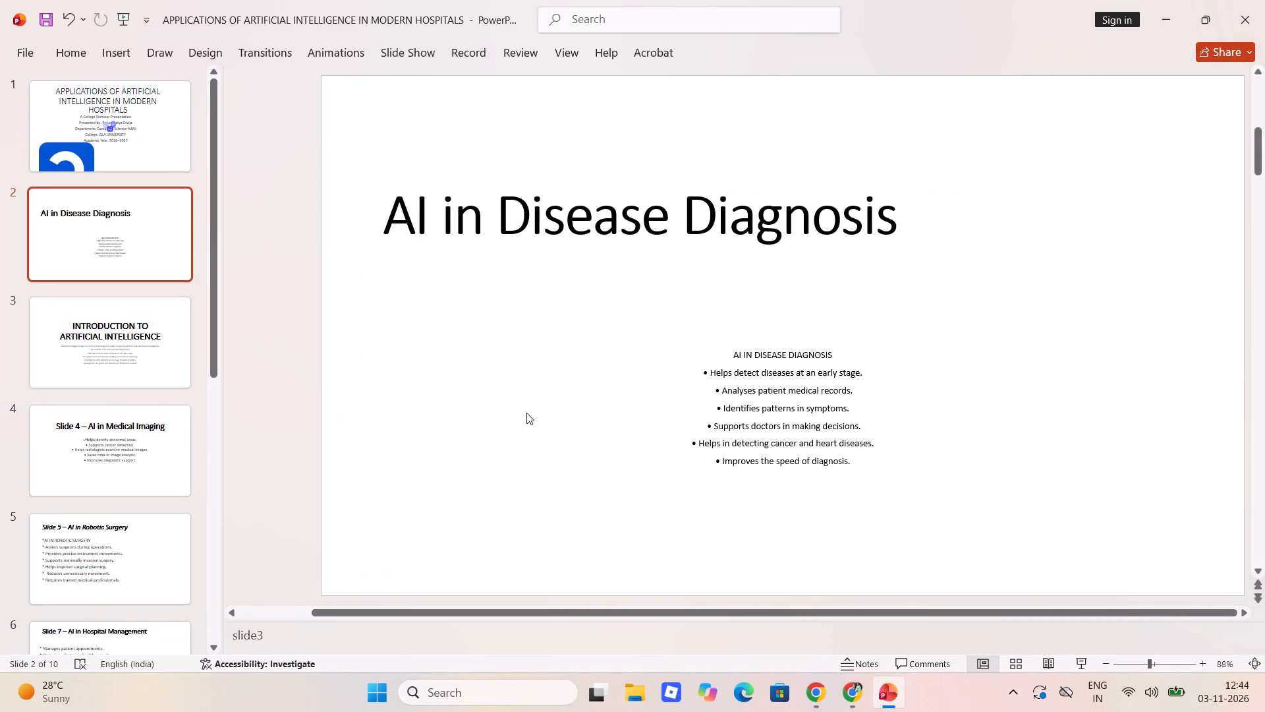
scroll(526, 413, "left", 1)
double_click(716, 349)
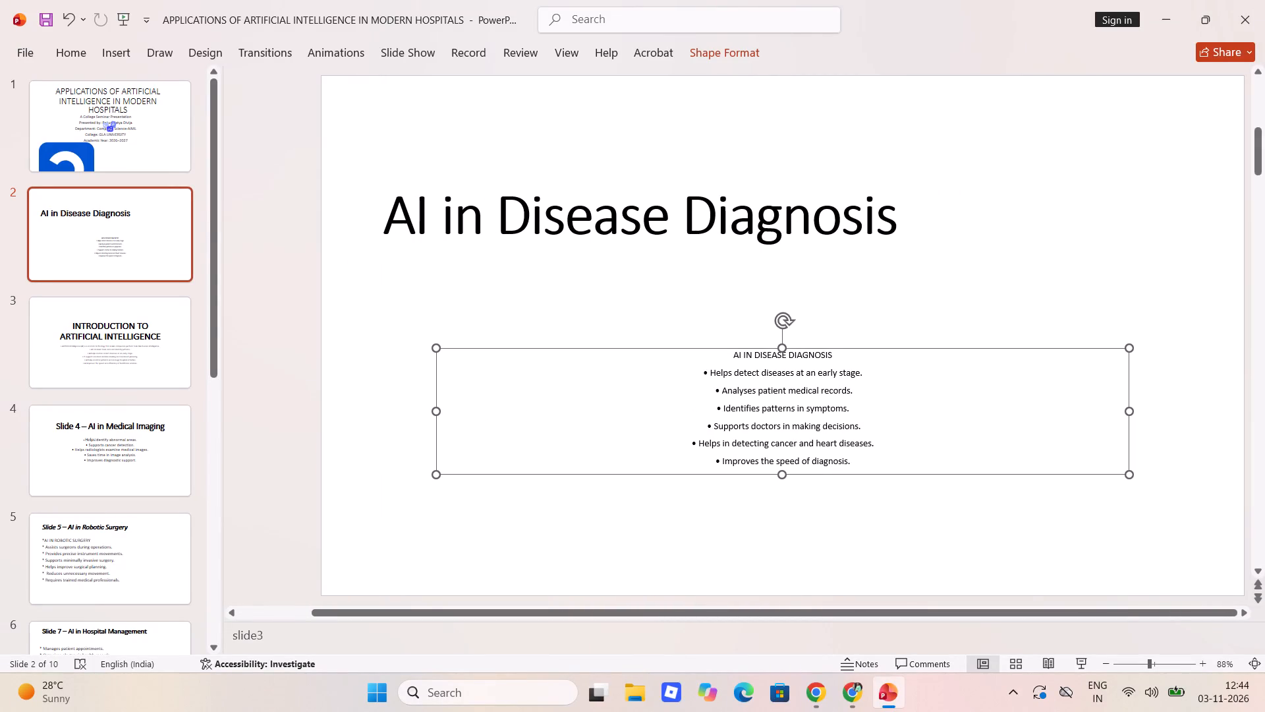
left_click(438, 419)
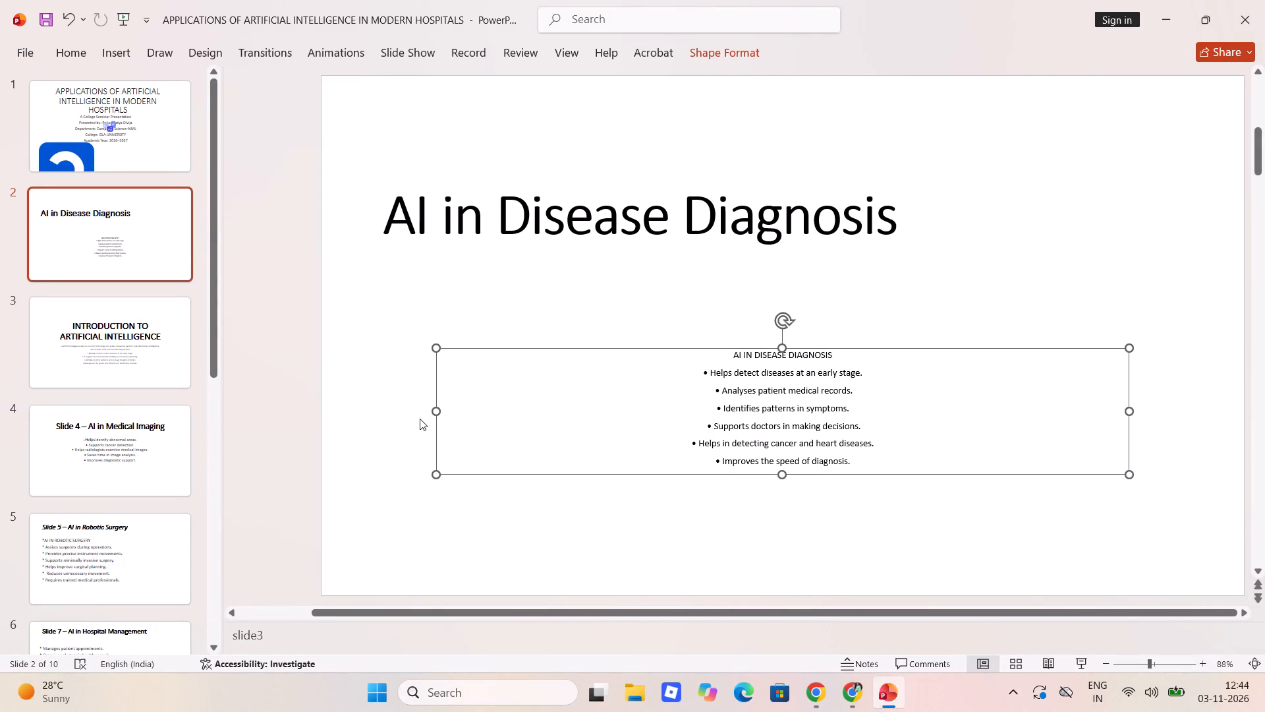
double_click(434, 417)
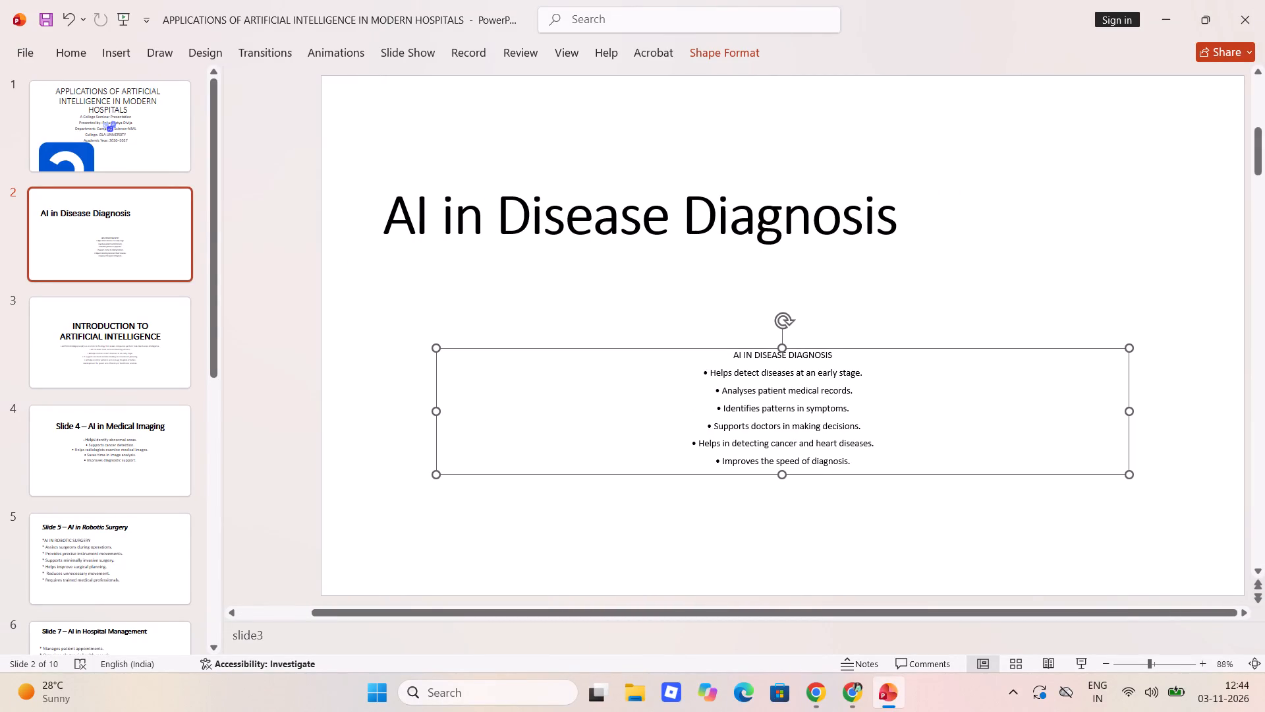
left_click(437, 416)
left_click_drag(437, 416, 304, 361)
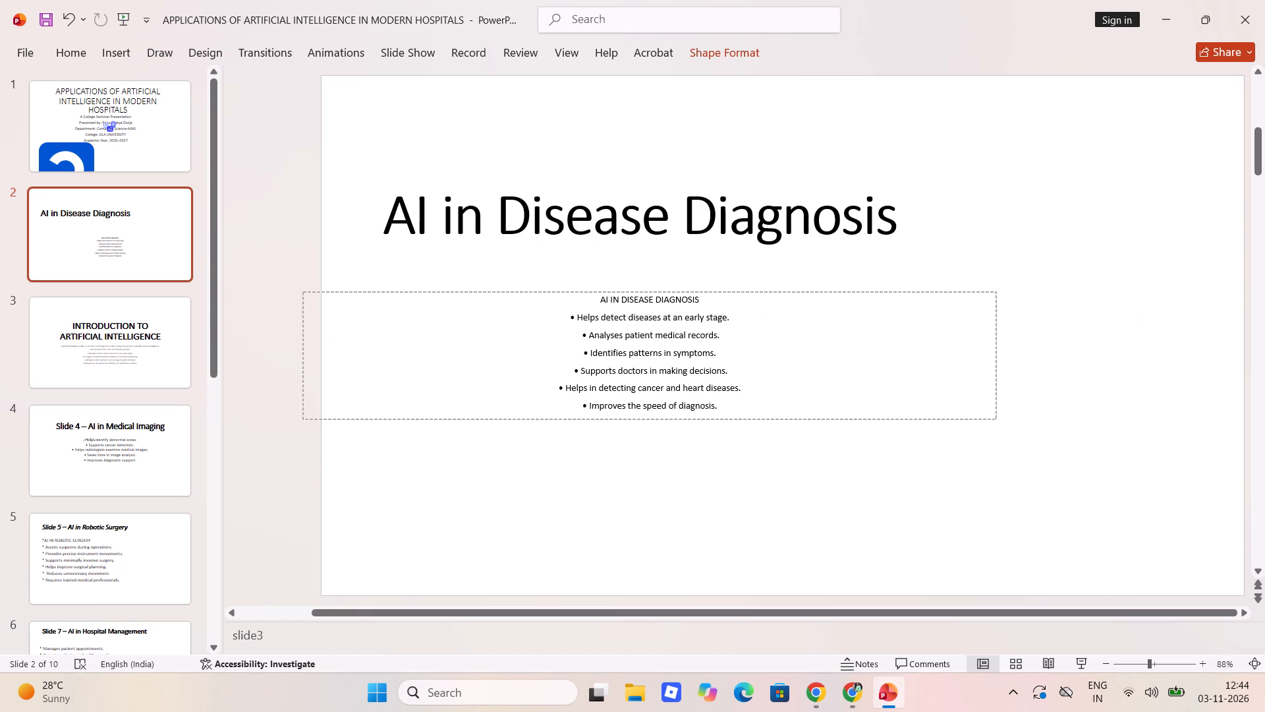
left_click_drag(304, 361, 250, 357)
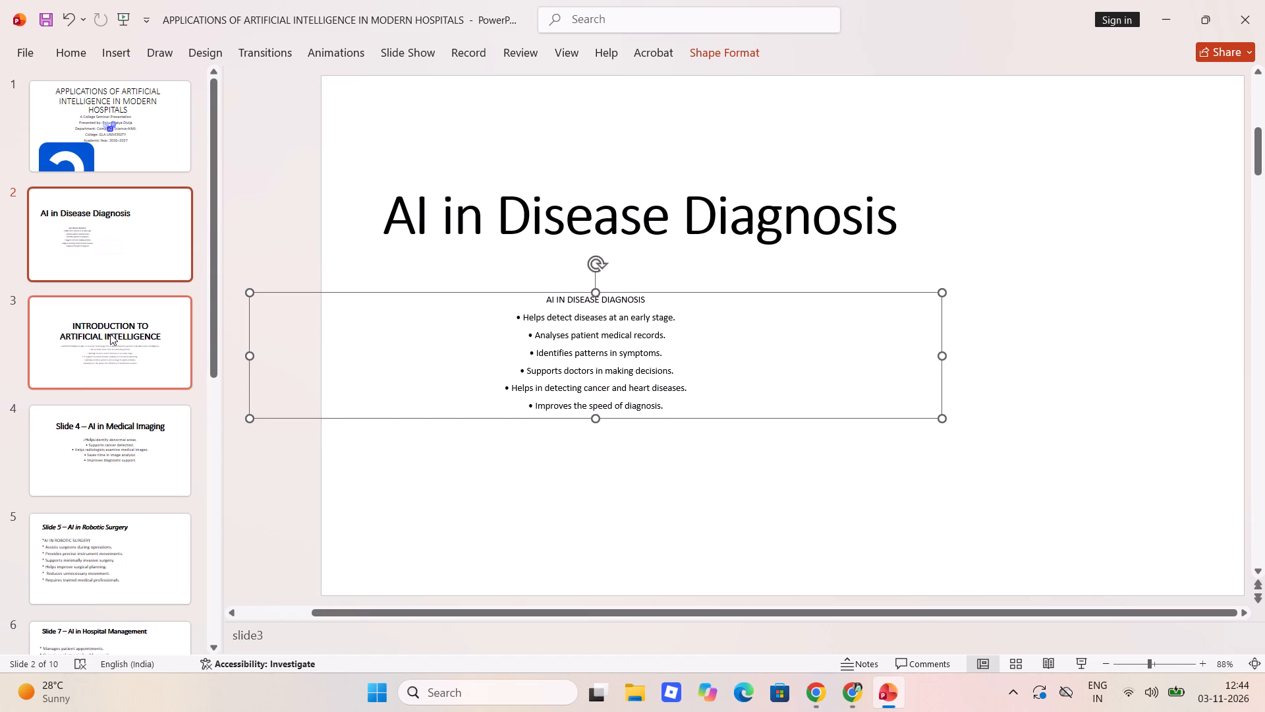
Set the six bullet lines below the "AI IN DISEASE DIAGNOSIS" line to font size 20.
left_click(583, 349)
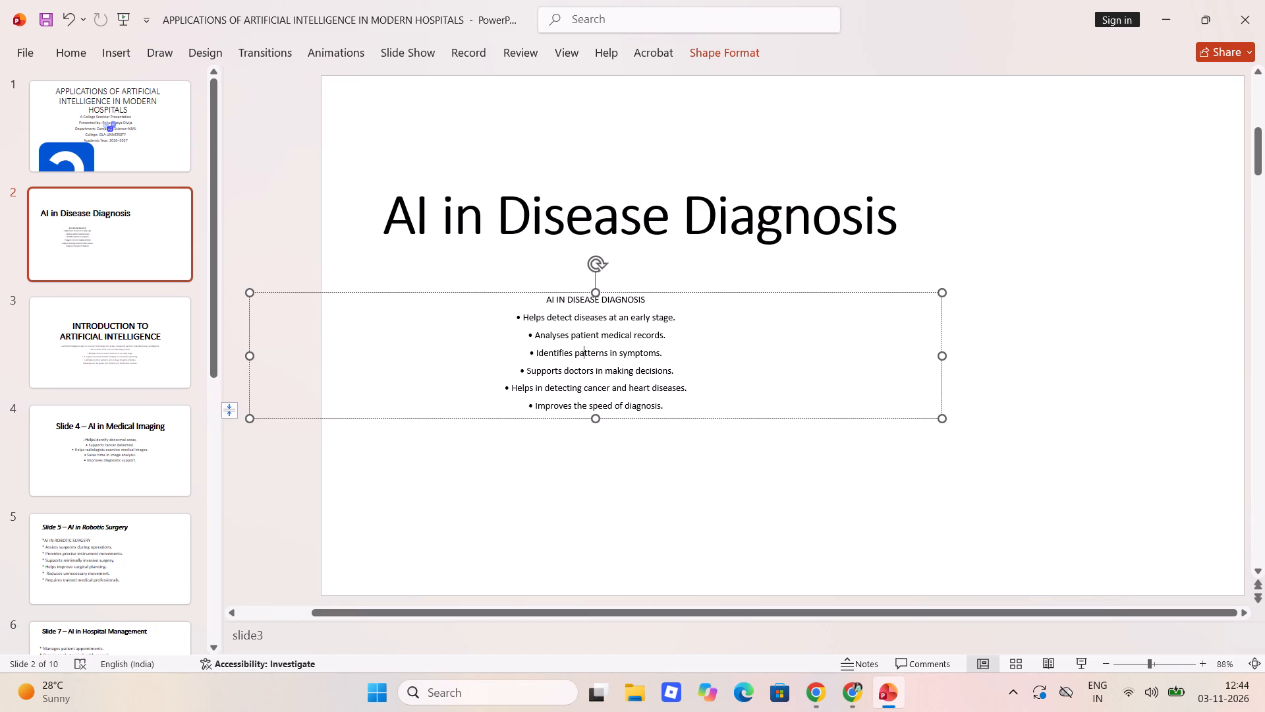
left_click(449, 311)
left_click_drag(449, 311, 529, 454)
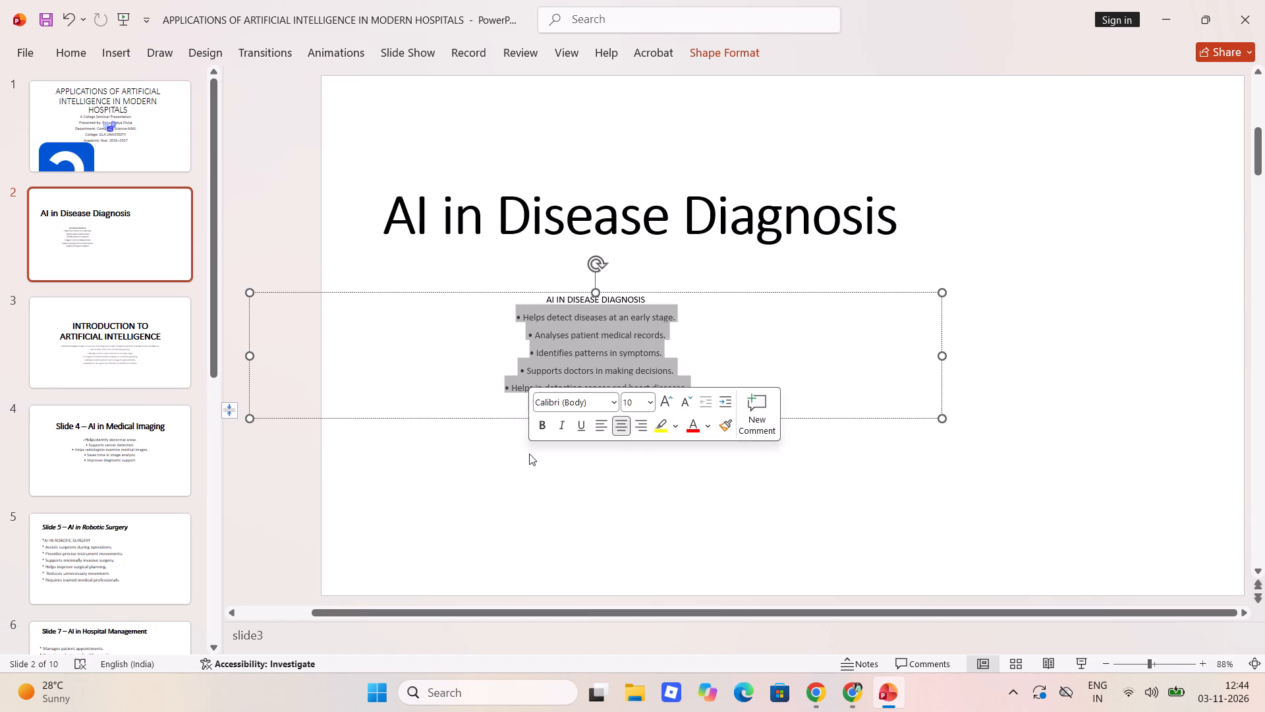
left_click(655, 411)
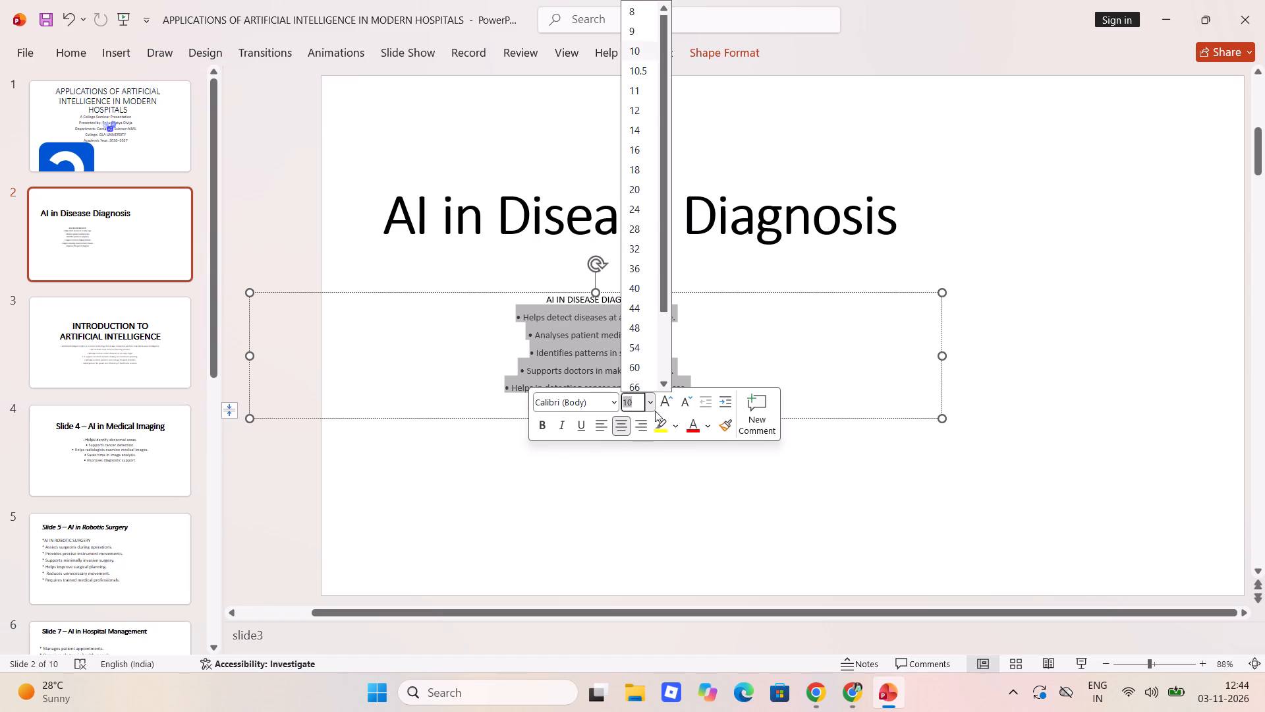
left_click(632, 310)
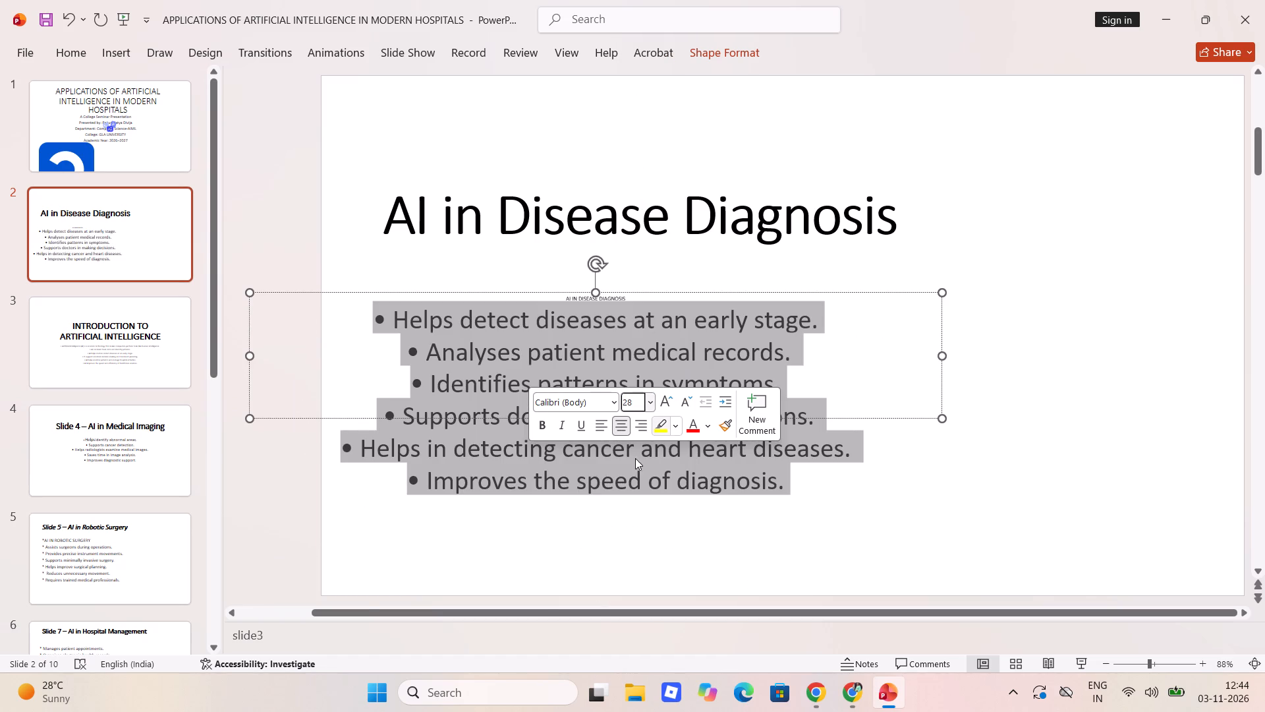
left_click(647, 394)
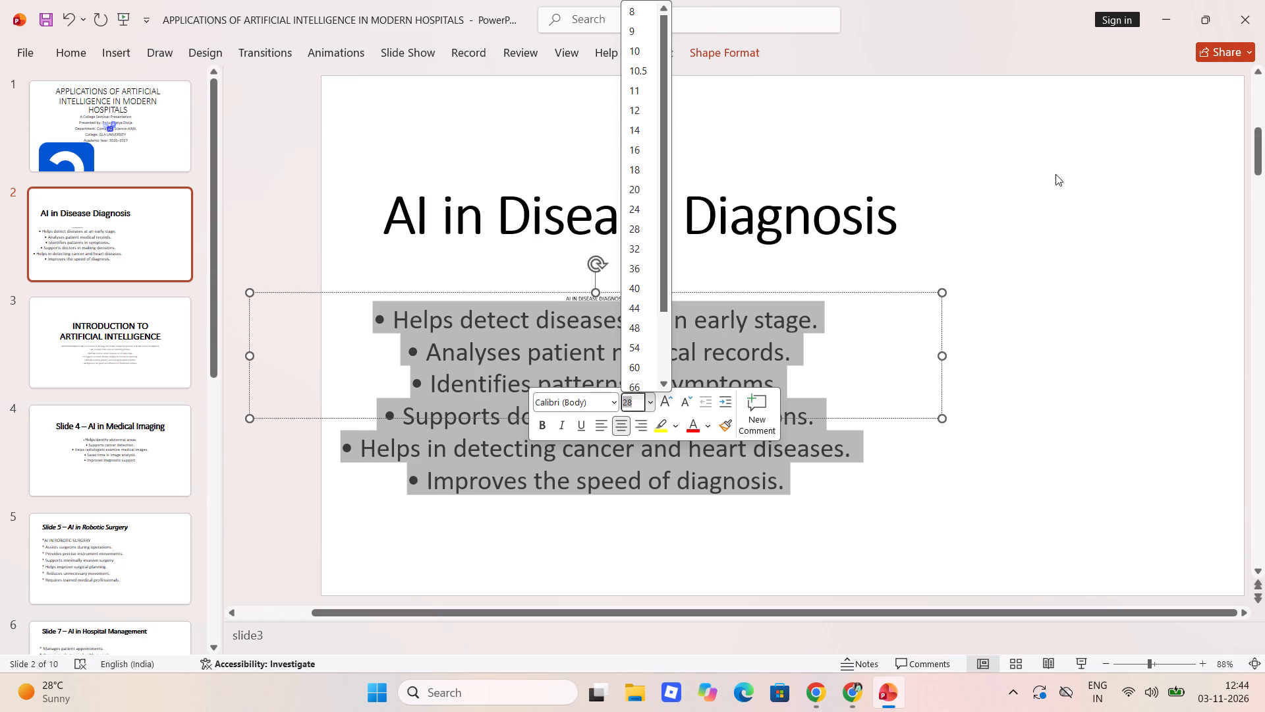
left_click(640, 182)
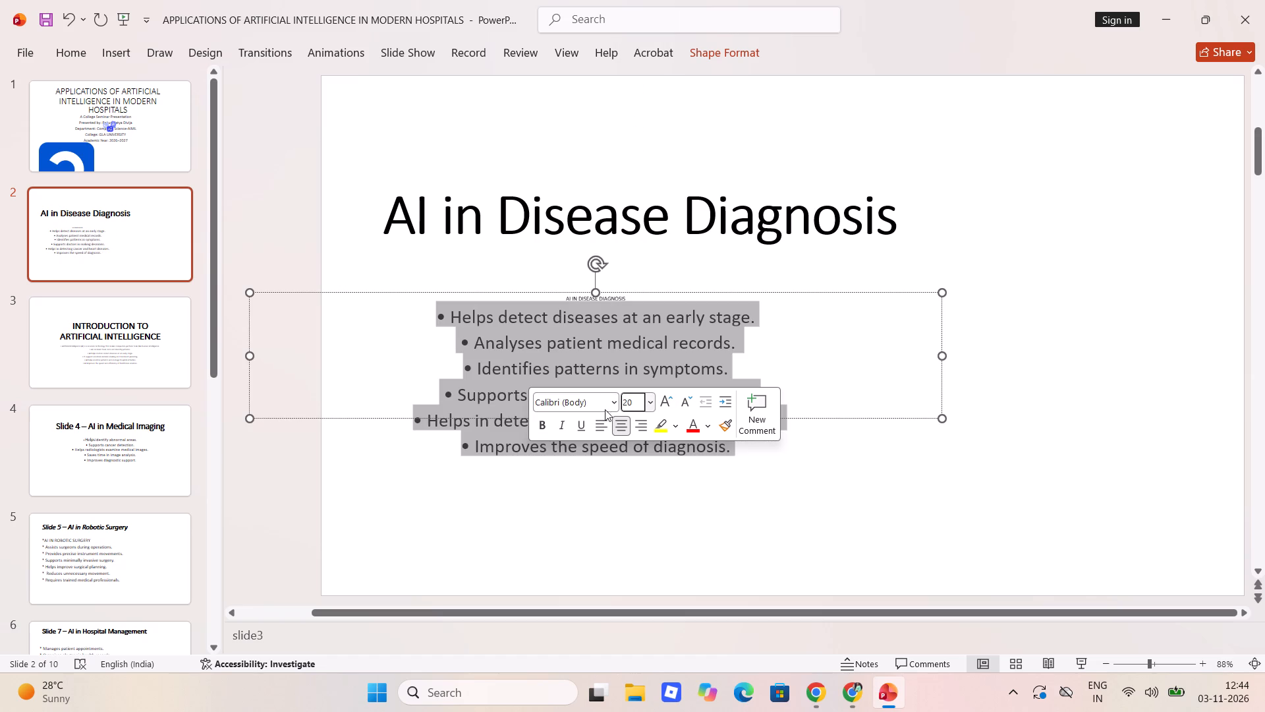
Left-align the six bullet lines in the body text box.
left_click(602, 419)
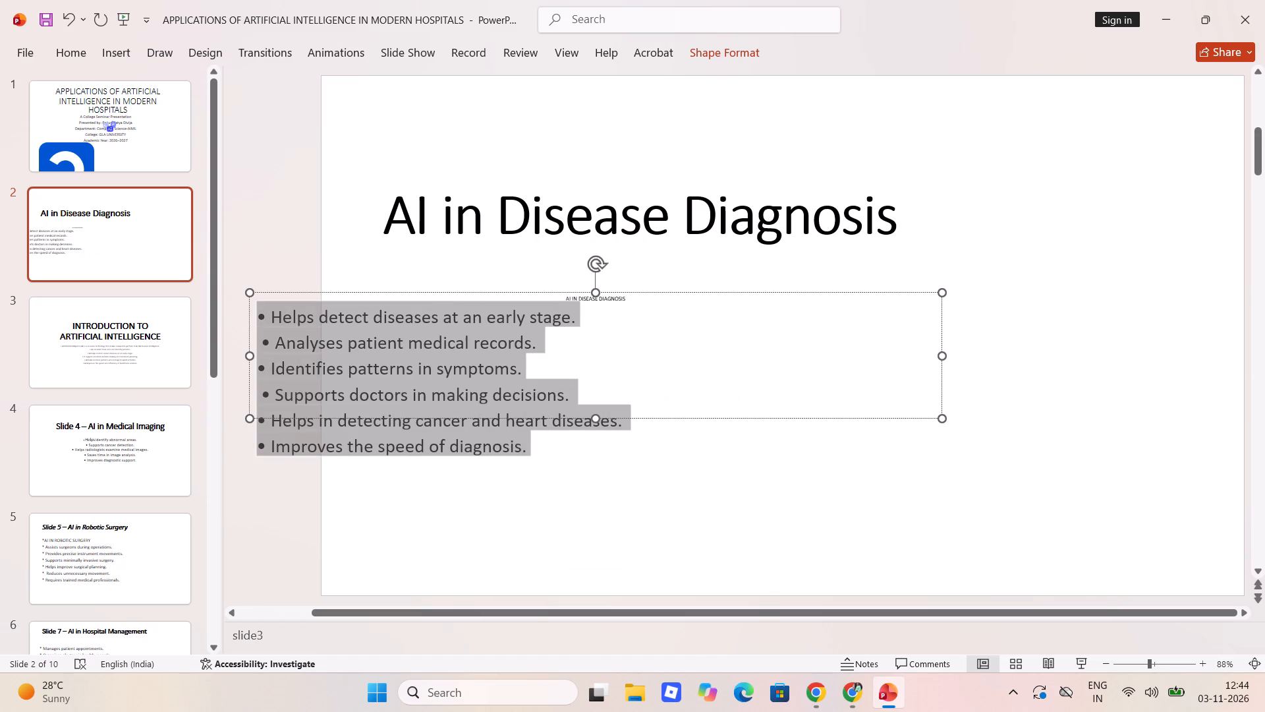
left_click(677, 388)
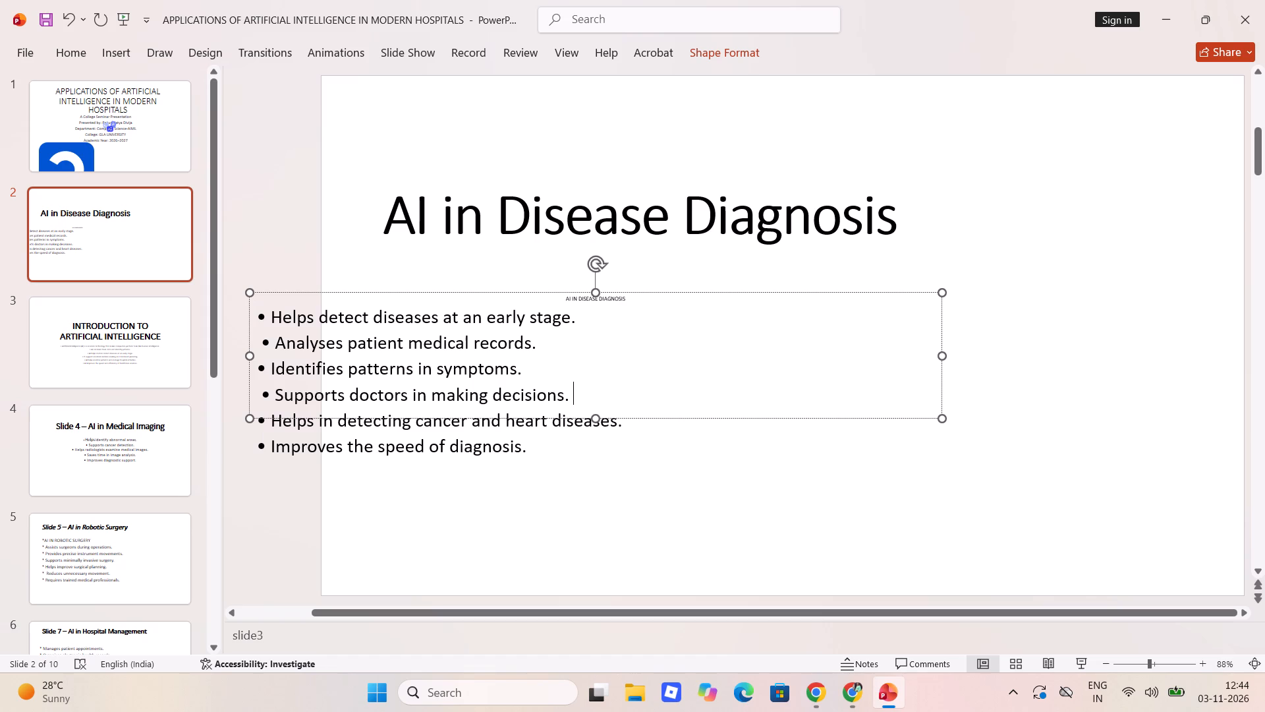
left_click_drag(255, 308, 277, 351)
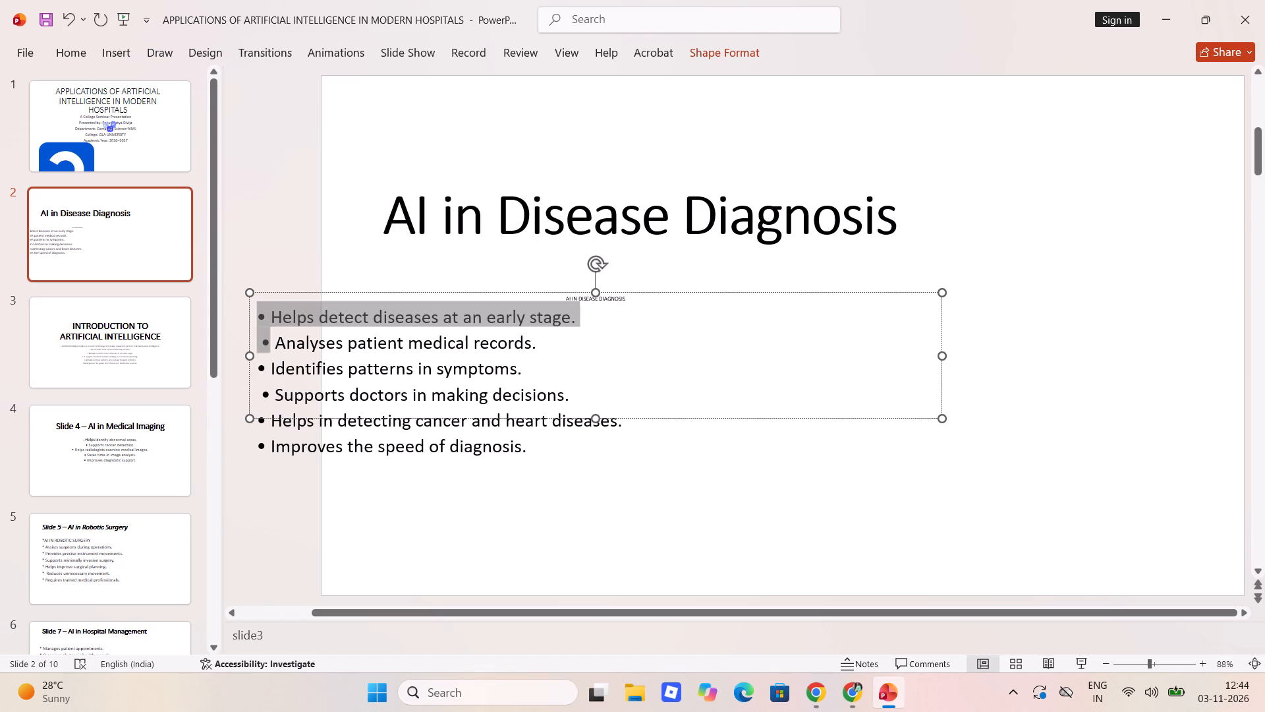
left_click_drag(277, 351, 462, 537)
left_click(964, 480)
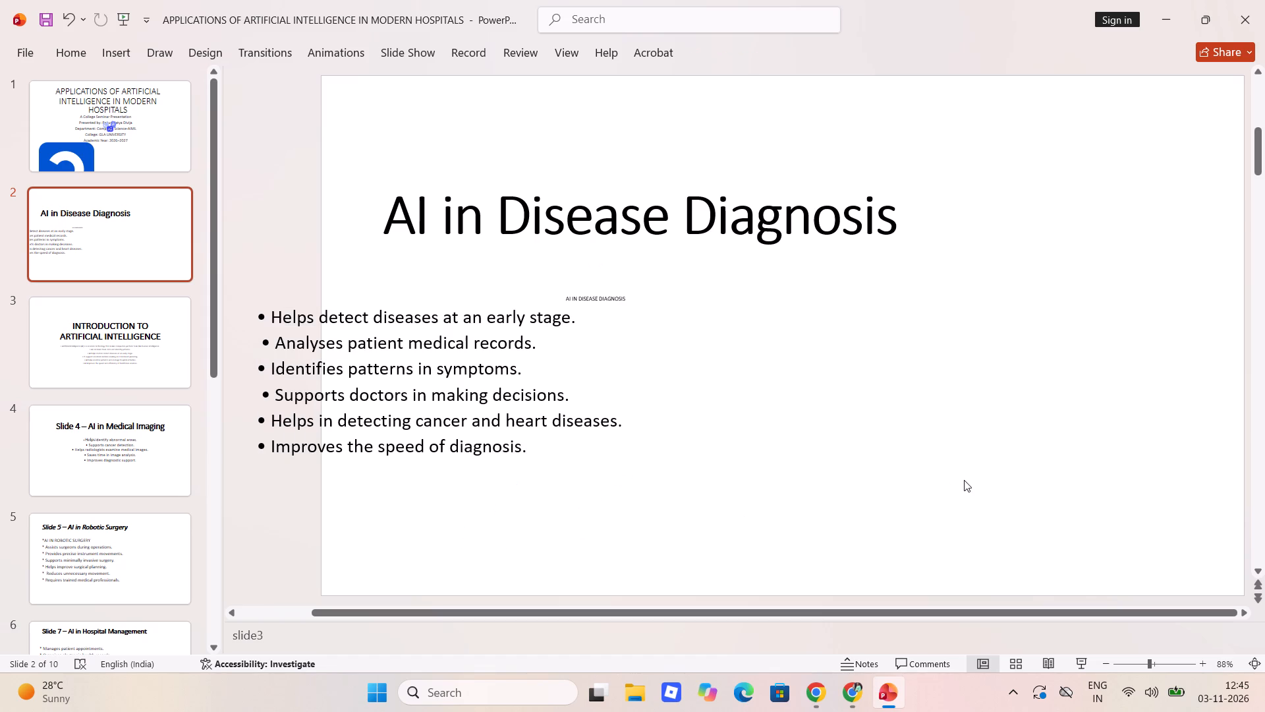
Move the body text from "diseases" in the first bullet through "dia" in the last bullet to below the first bullet's remaining text.
left_click_drag(422, 310, 496, 315)
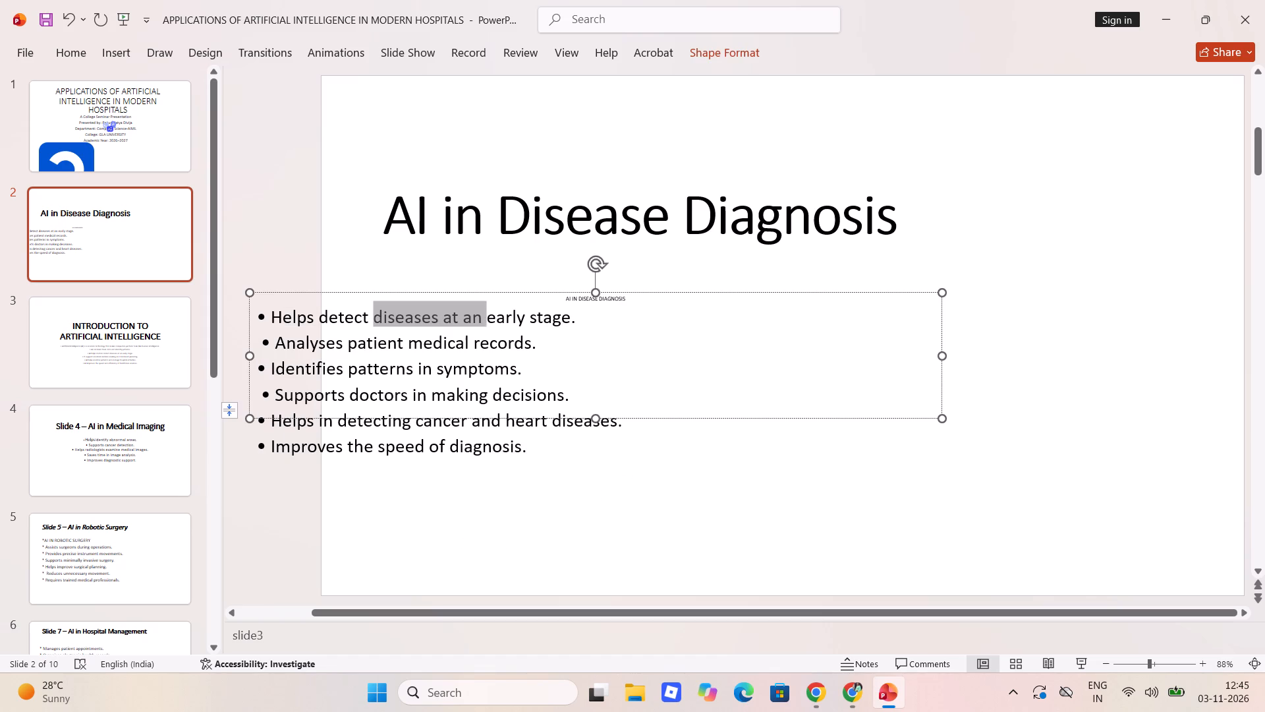
left_click_drag(496, 315, 466, 434)
left_click_drag(466, 434, 269, 309)
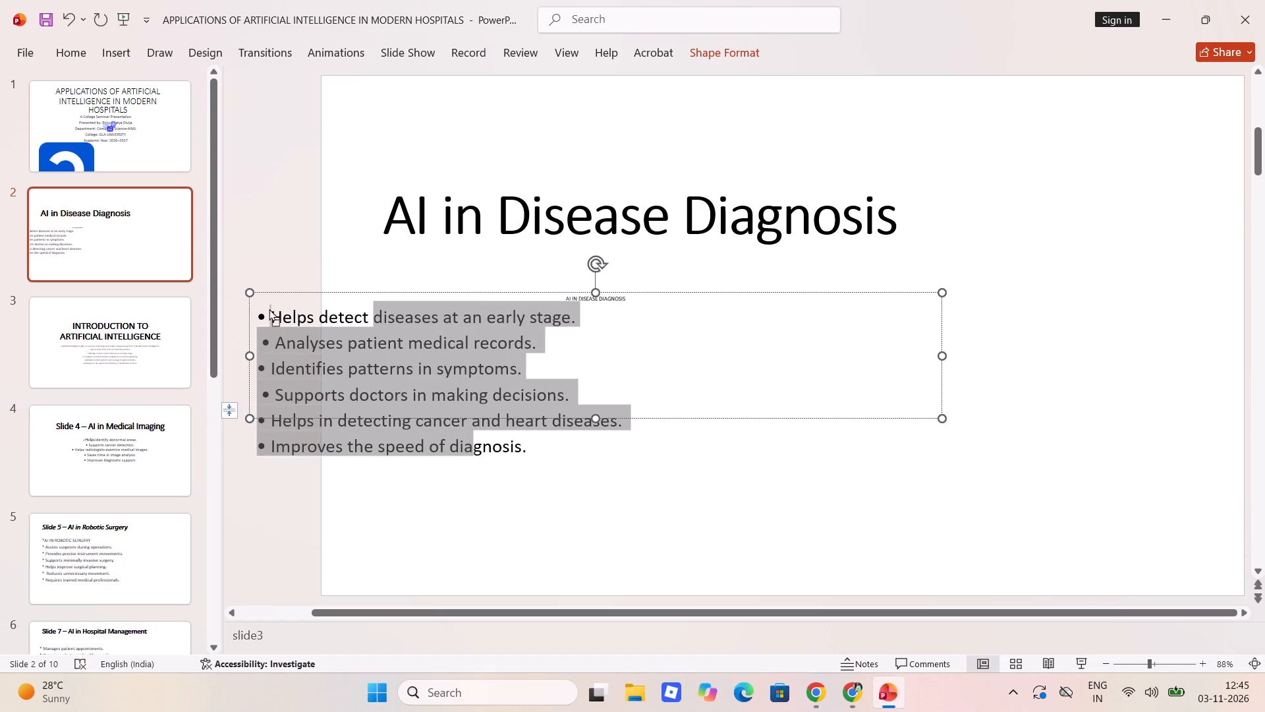
left_click_drag(269, 309, 253, 293)
Resize the body text box from its upper-left corner so it starts inside the slide, just below the title.
left_click_drag(253, 293, 368, 232)
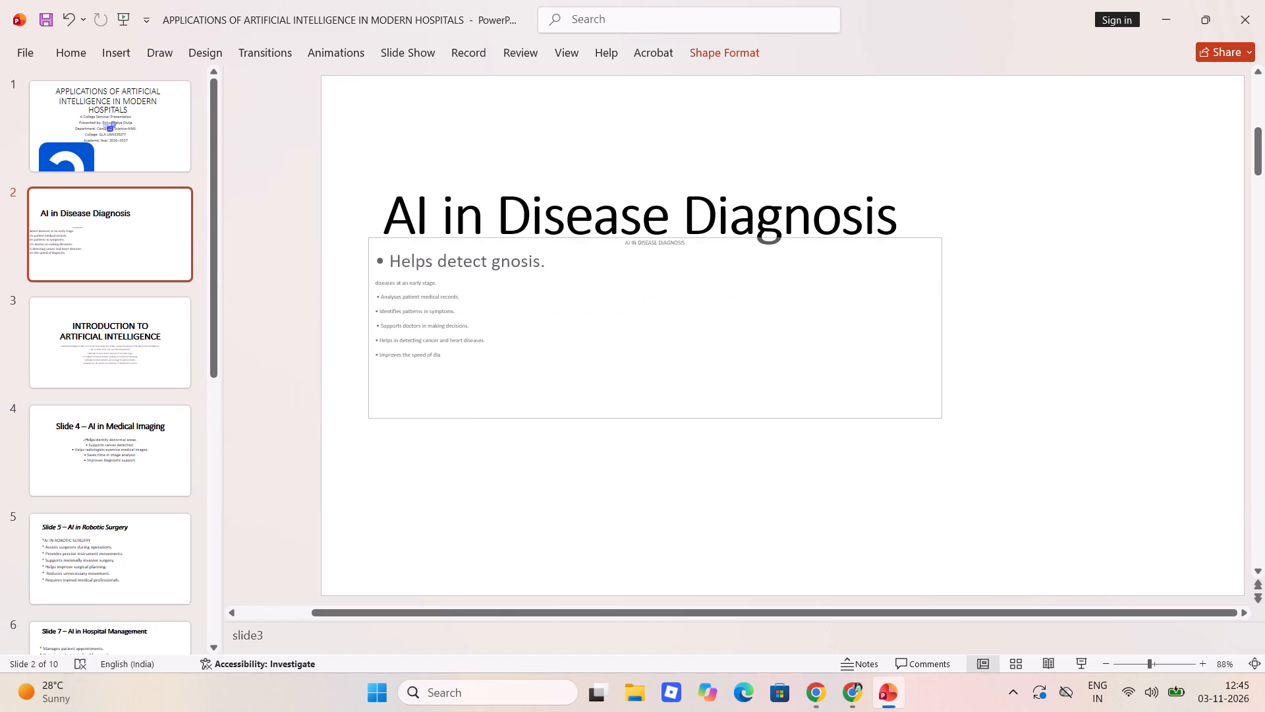
left_click_drag(368, 232, 354, 252)
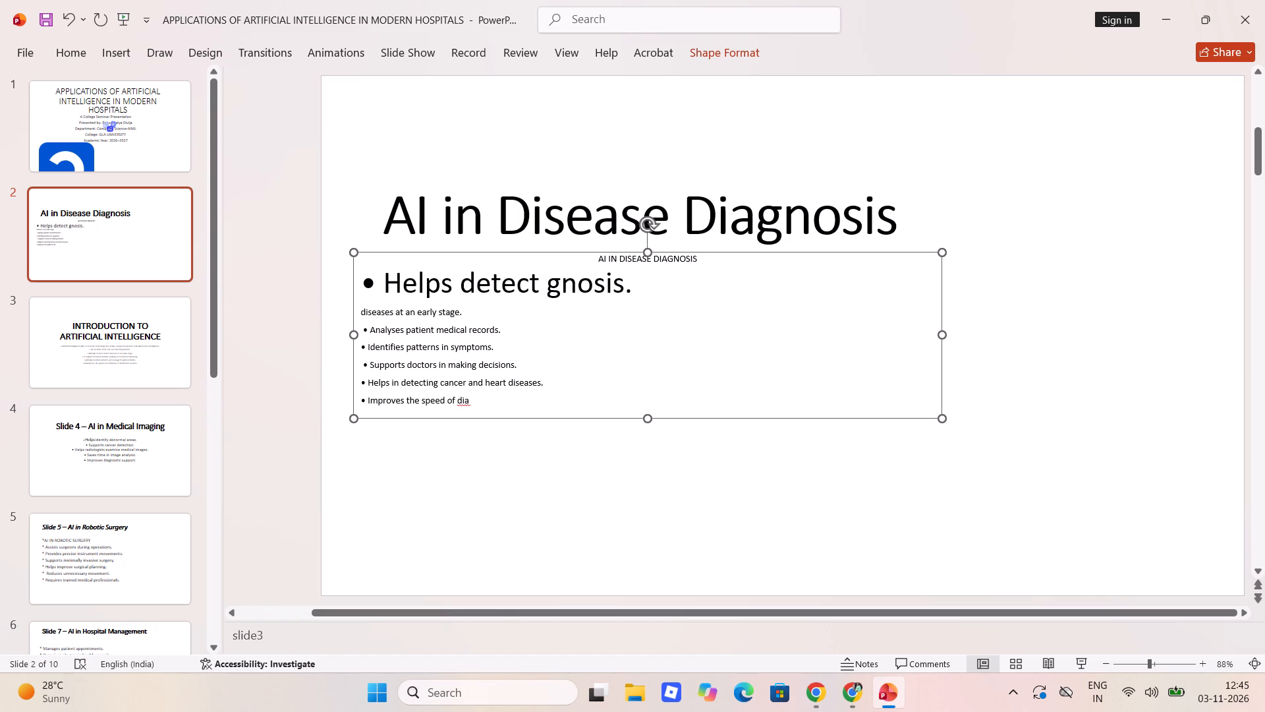
Delete the large bullet line "Helps detect gnosis." from the body text box.
left_click(631, 293)
key("BackSpace")
key("BackSpace")
key("BackSpace")
key("BackSpace")
key("BackSpace")
key("BackSpace")
key("BackSpace")
key("BackSpace")
key("BackSpace")
key("BackSpace")
key("BackSpace")
key("BackSpace")
key("BackSpace")
key("BackSpace")
key("BackSpace")
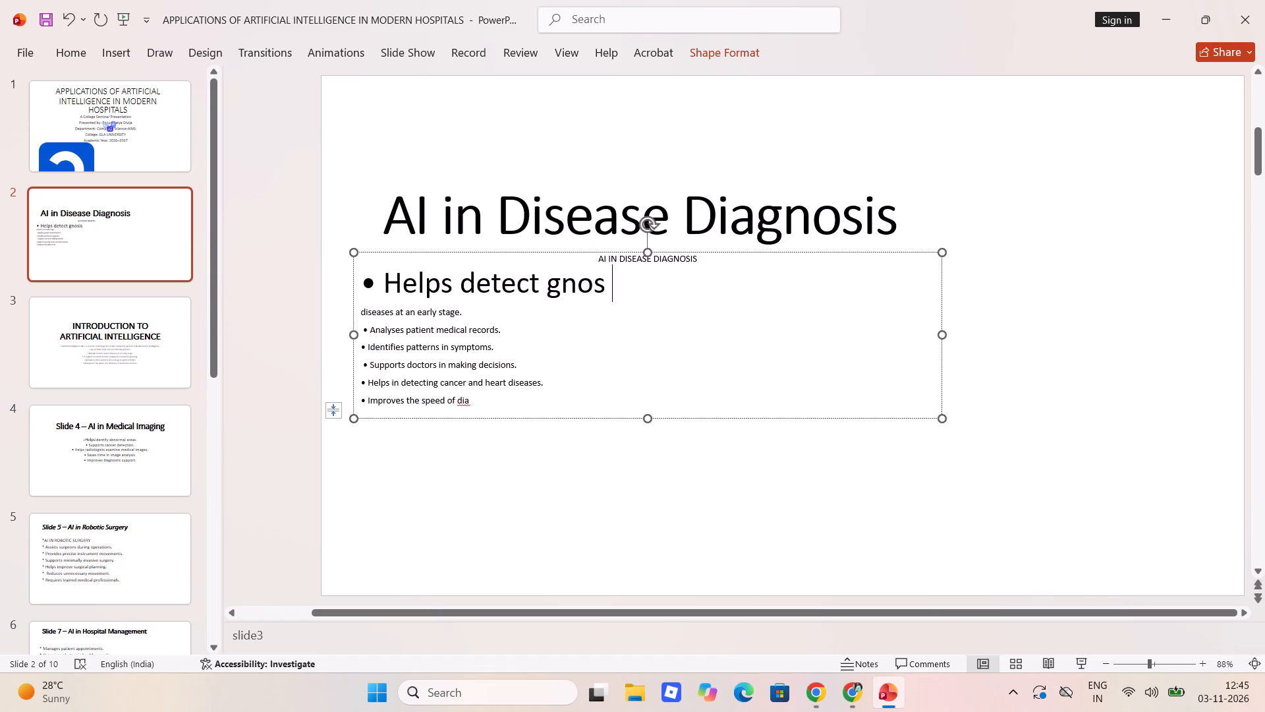
key("BackSpace")
key("BackSpace")
key("BackSpace")
key("BackSpace")
key("BackSpace")
key("BackSpace")
key("BackSpace")
key("BackSpace")
Delete the repeated heading "AI IN DISEASE DIAGNOSIS" at the top of the body text box.
key("BackSpace")
key("BackSpace")
key("BackSpace")
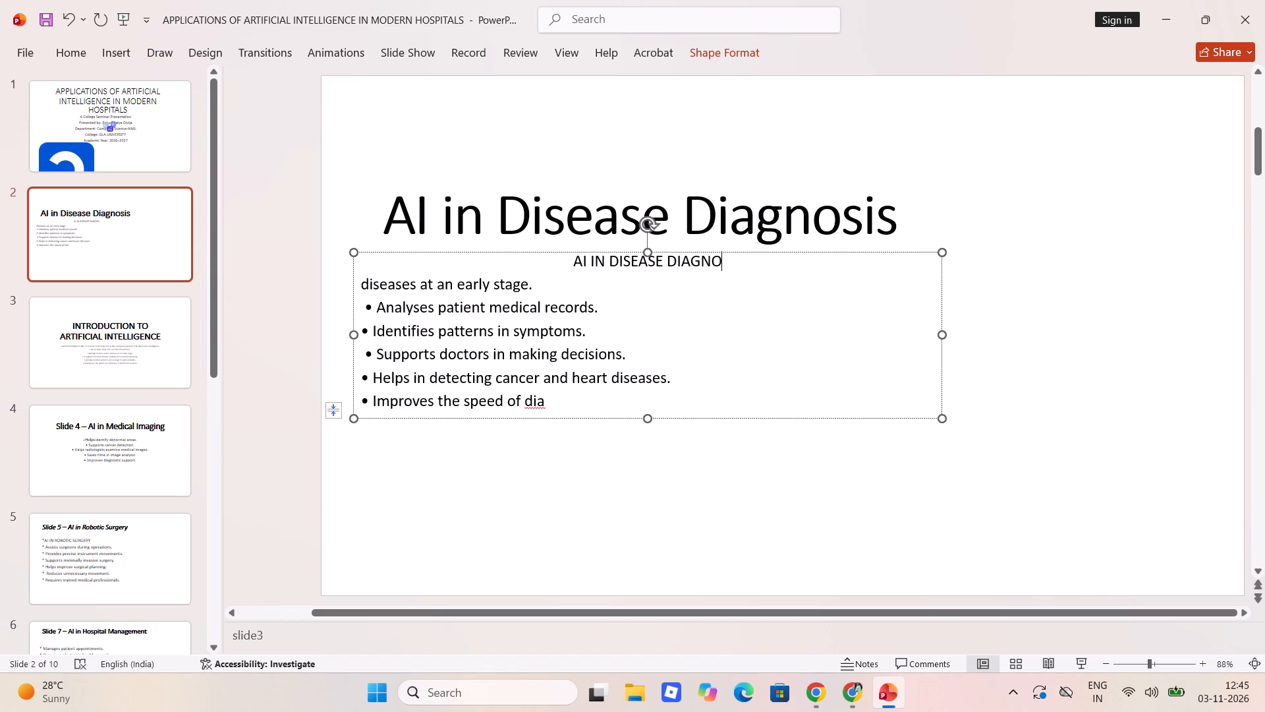
key("BackSpace")
key("BackSpace")
key("BackSpace")
key("BackSpace")
key("BackSpace")
key("BackSpace")
key("BackSpace")
key("BackSpace")
key("BackSpace")
key("BackSpace")
key("BackSpace")
key("BackSpace")
key("BackSpace")
key("BackSpace")
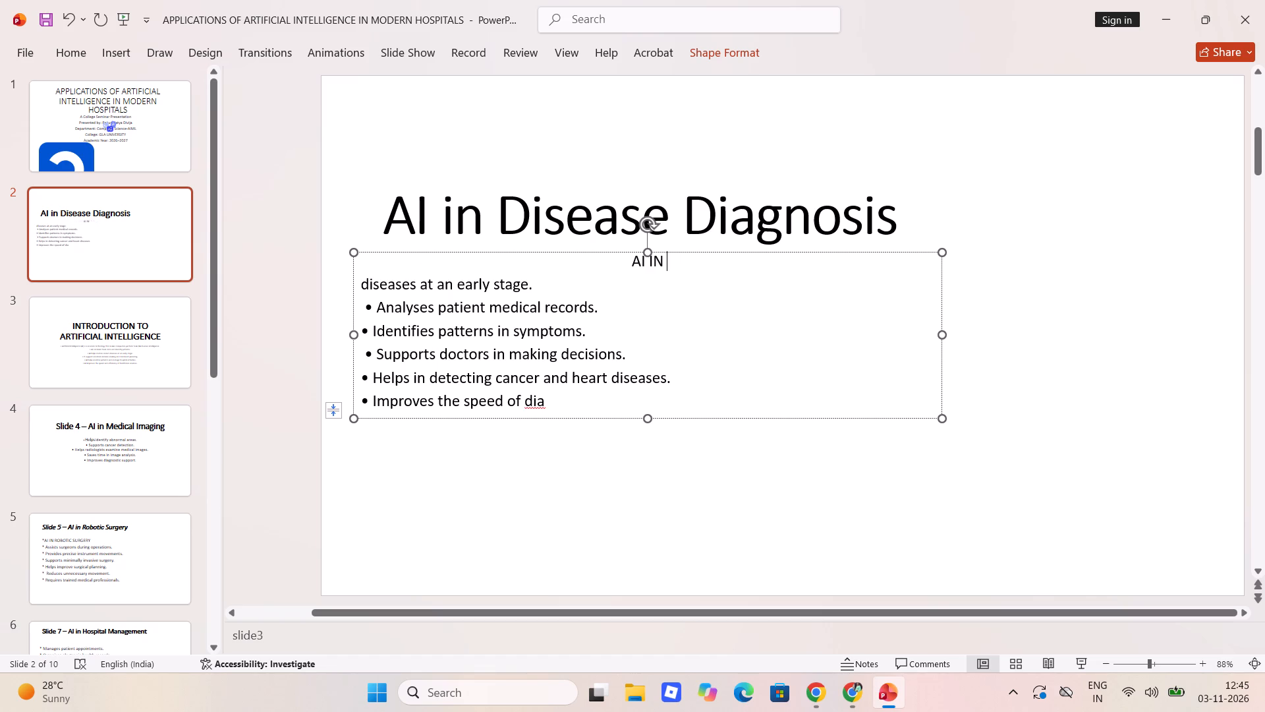
key("BackSpace")
key("BackSpace")
key("BackSpace")
key("BackSpace")
key("BackSpace")
key("BackSpace")
key("BackSpace")
key("BackSpace")
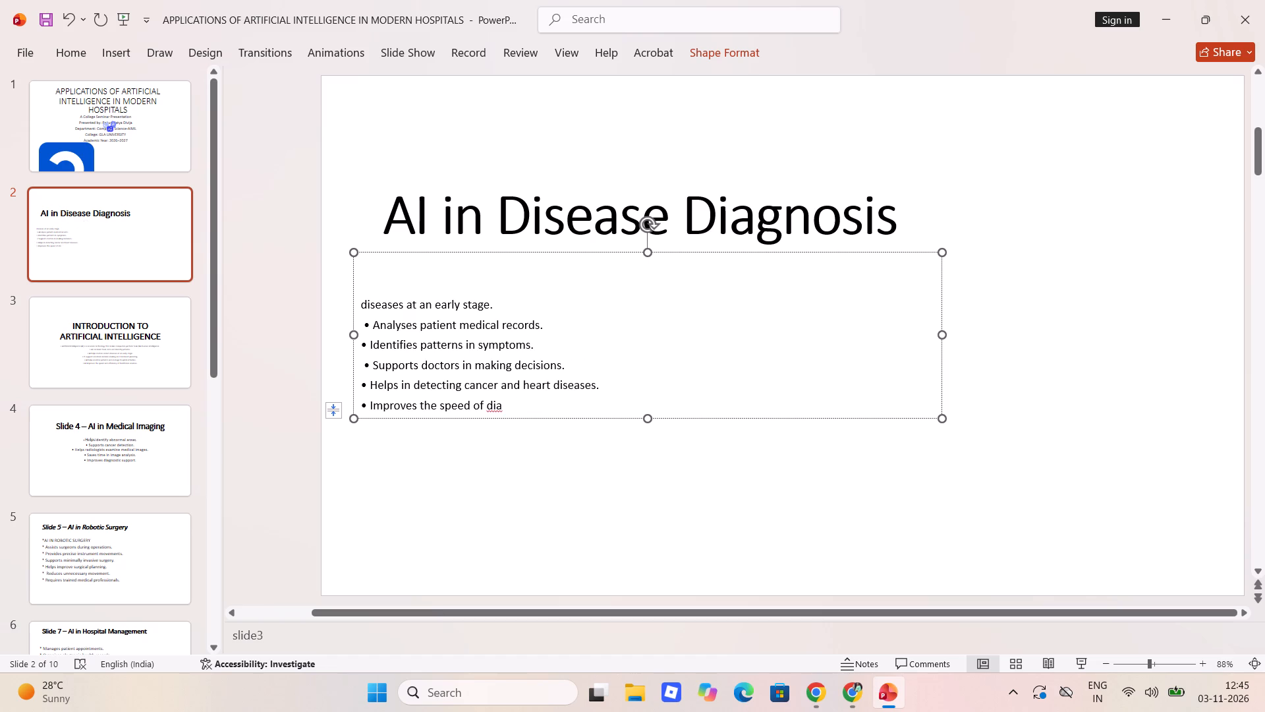
scroll(520, 321, "up", 2, "ctrl")
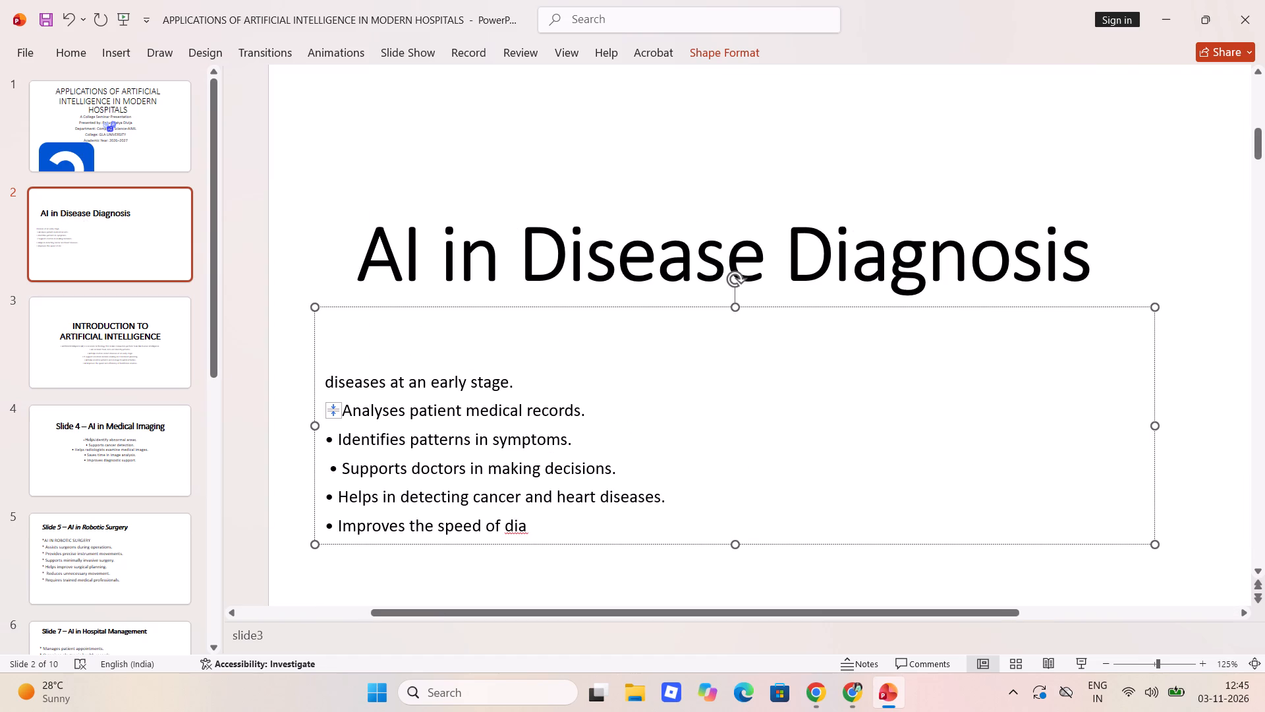
scroll(368, 396, "down", 3, "ctrl")
scroll(368, 396, "up", 3, "ctrl")
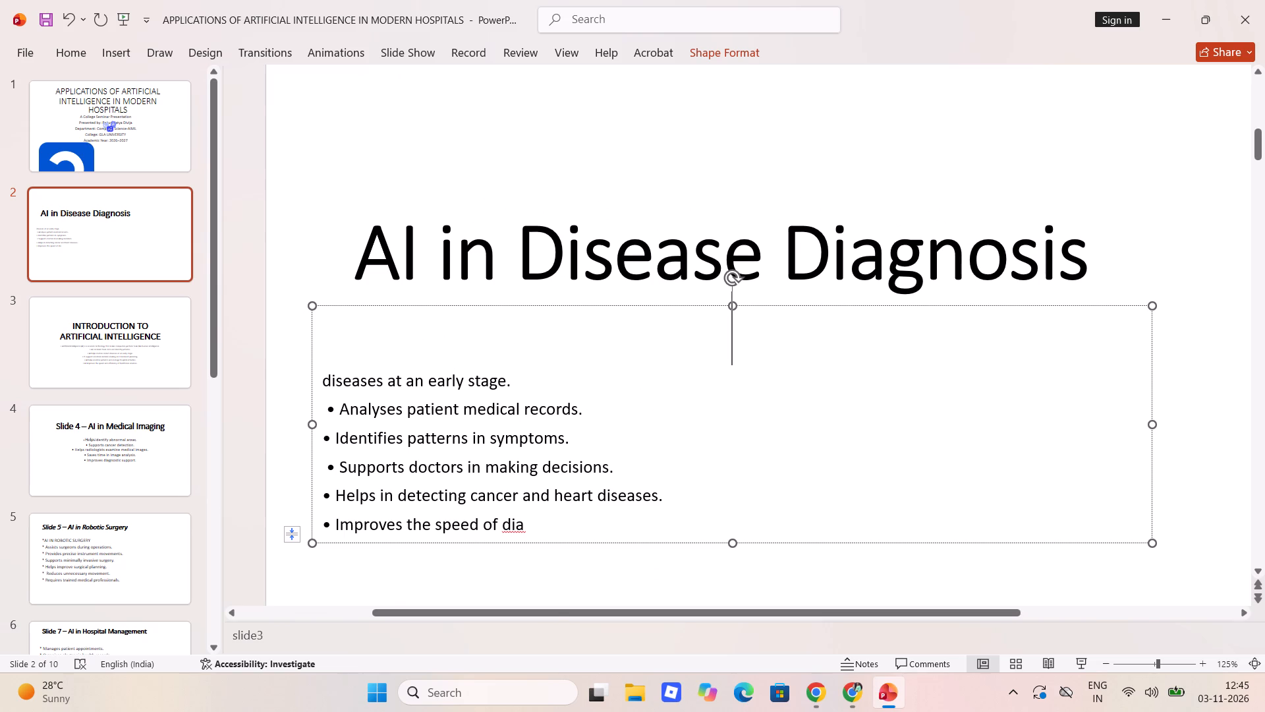
key("BackSpace")
key("BackSpace")
key("BackSpace")
key("BackSpace")
Delete the cut-off last bullet "Improves the speed of dia" from the body text.
left_click(535, 521)
key("BackSpace")
key("BackSpace")
key("BackSpace")
key("BackSpace")
key("BackSpace")
key("BackSpace")
key("BackSpace")
key("BackSpace")
key("BackSpace")
key("BackSpace")
key("BackSpace")
key("BackSpace")
key("BackSpace")
key("BackSpace")
key("BackSpace")
key("BackSpace")
key("BackSpace")
key("BackSpace")
key("BackSpace")
key("BackSpace")
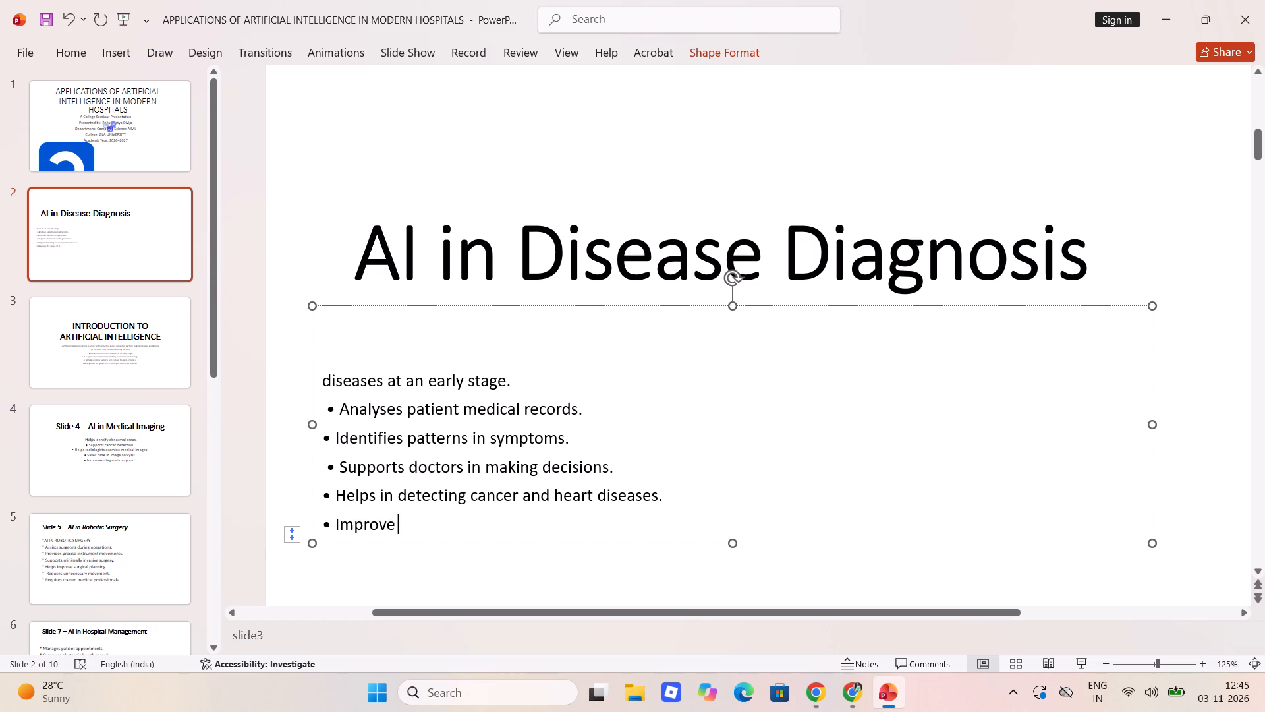
key("BackSpace")
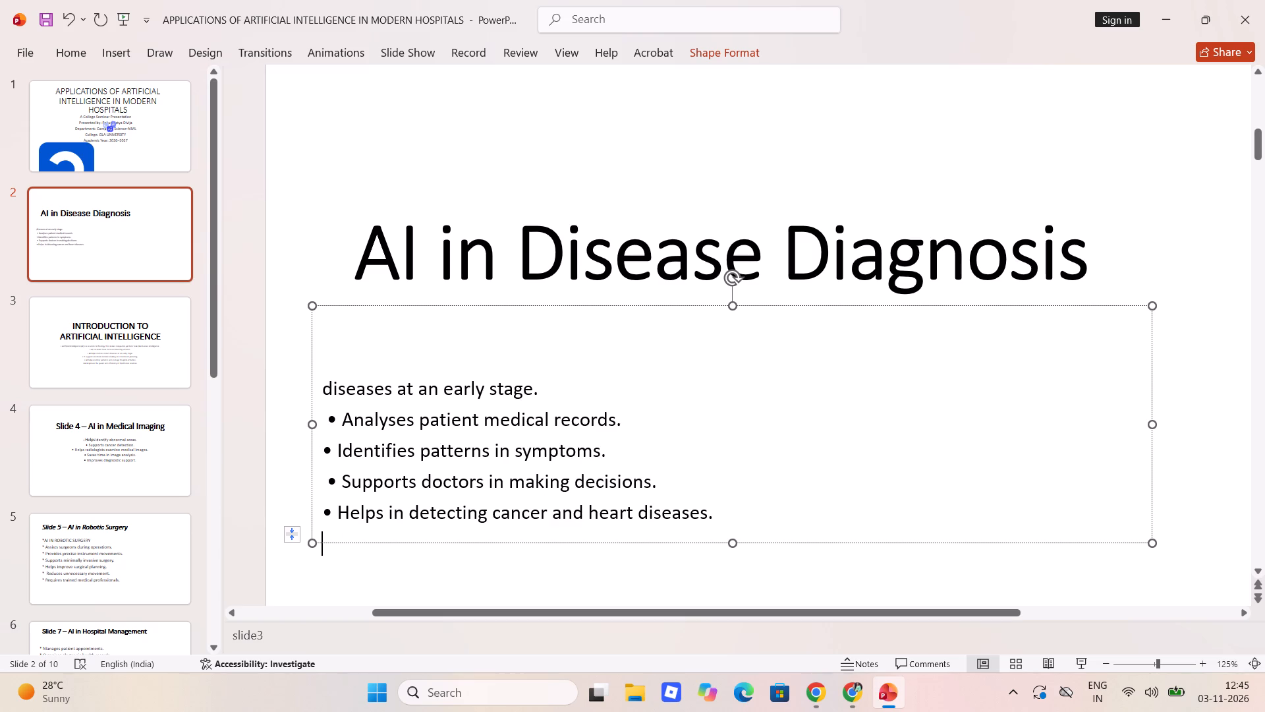
Delete the slide's title text "AI in Disease Diagnosis".
left_click(530, 390)
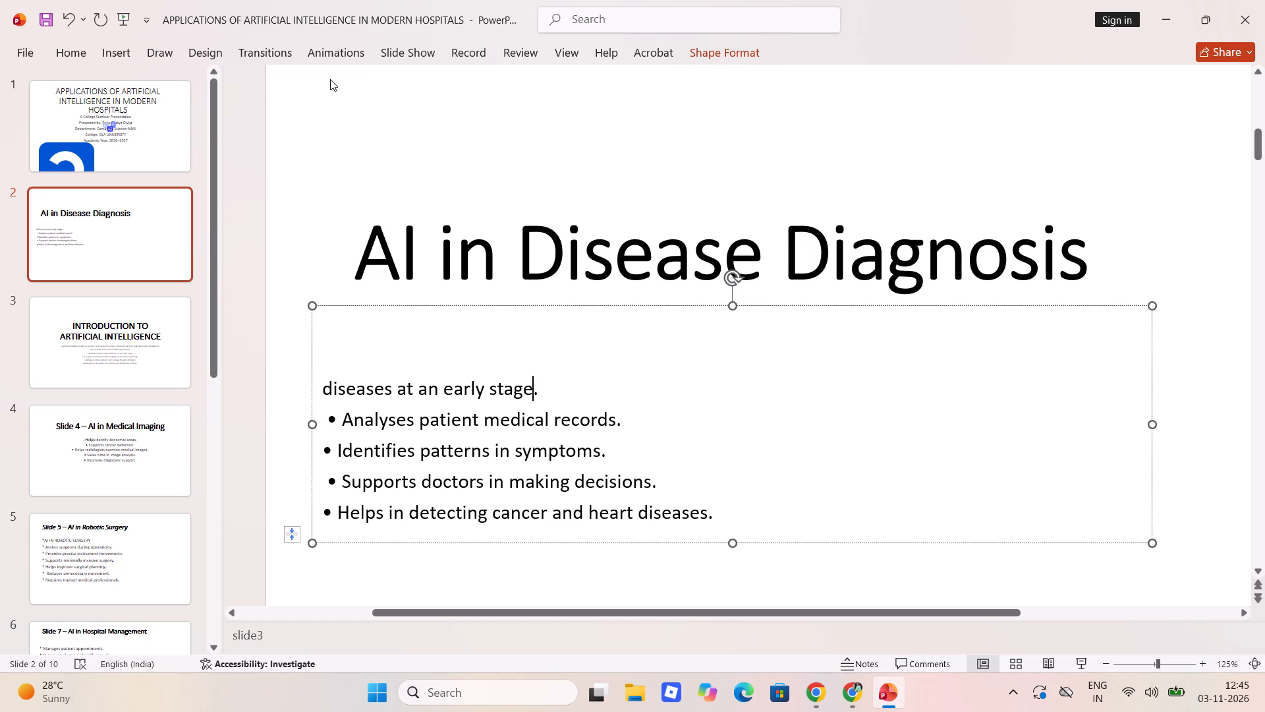
left_click(330, 79)
left_click(391, 231)
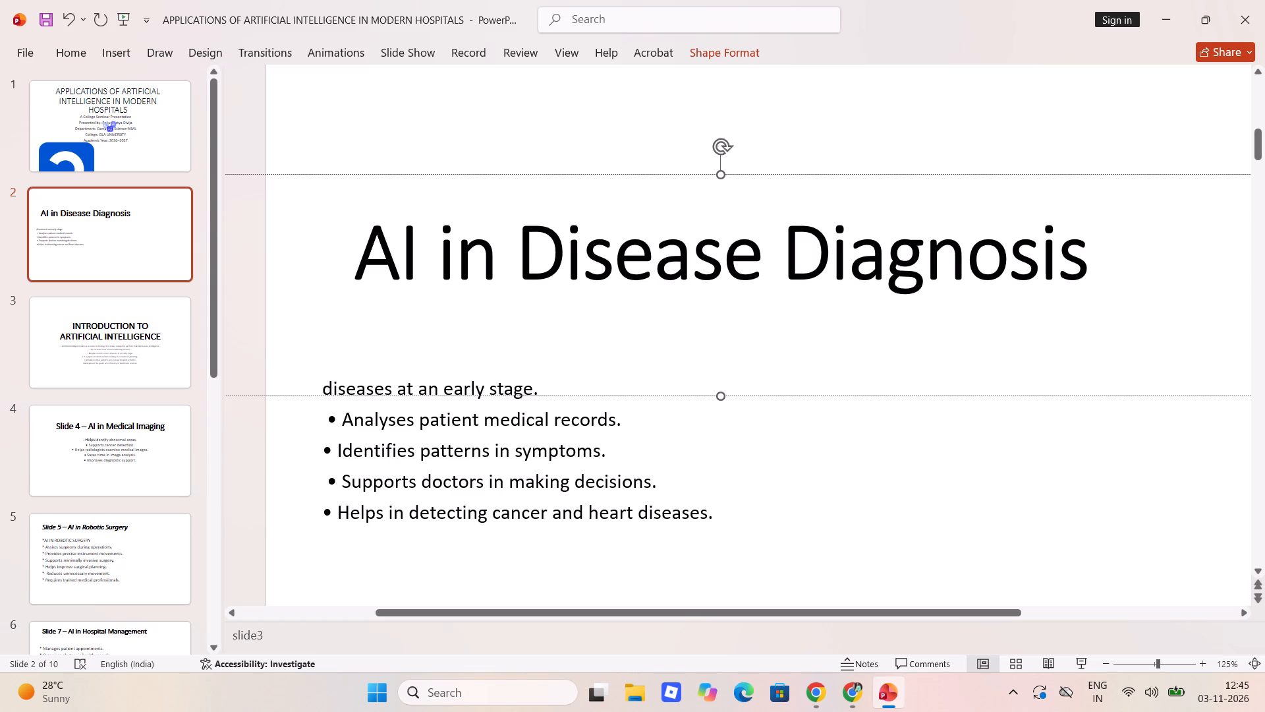
left_click_drag(310, 226, 1264, 241)
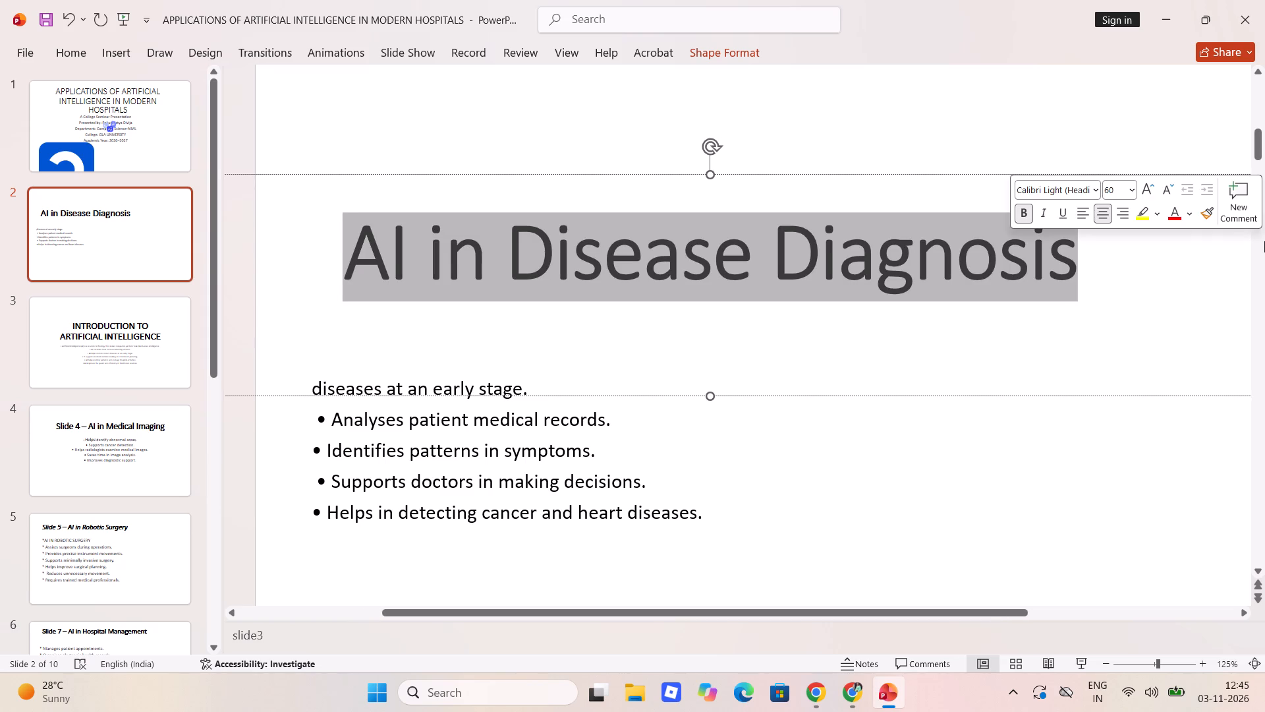
key("BackSpace")
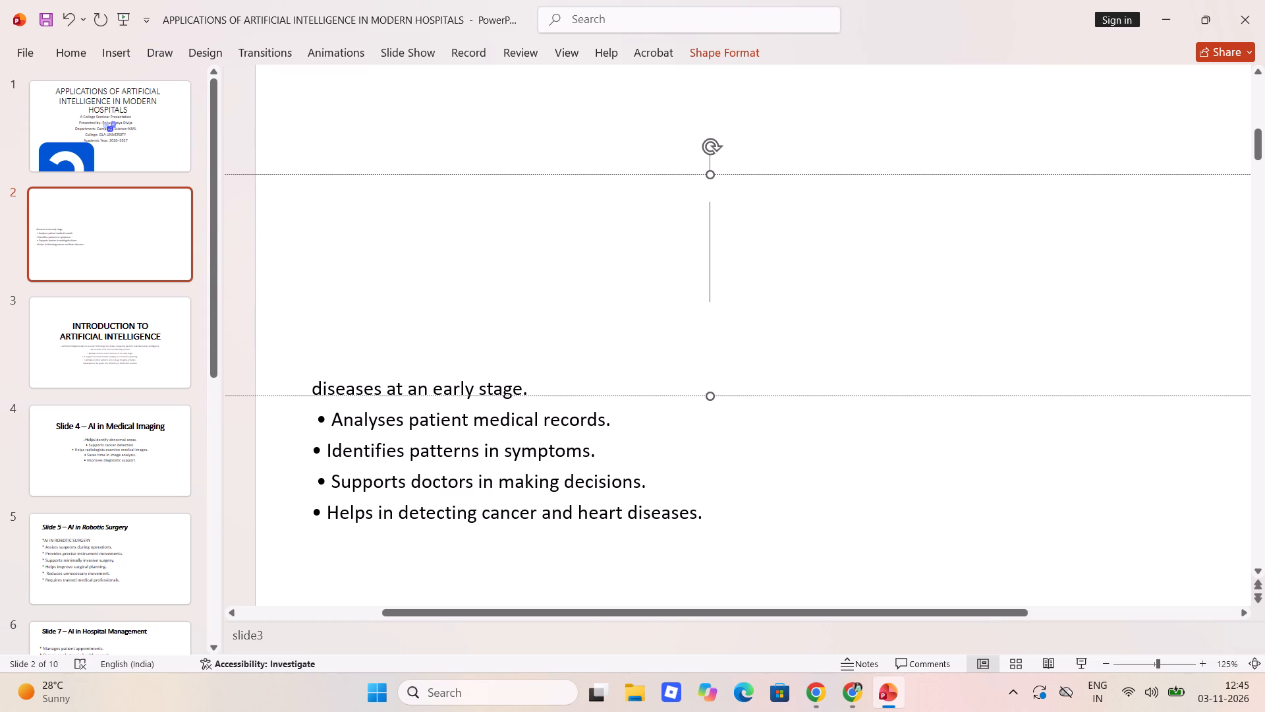
Delete all the remaining disease diagnosis bullet text from slide 2's body text box.
left_click(721, 528)
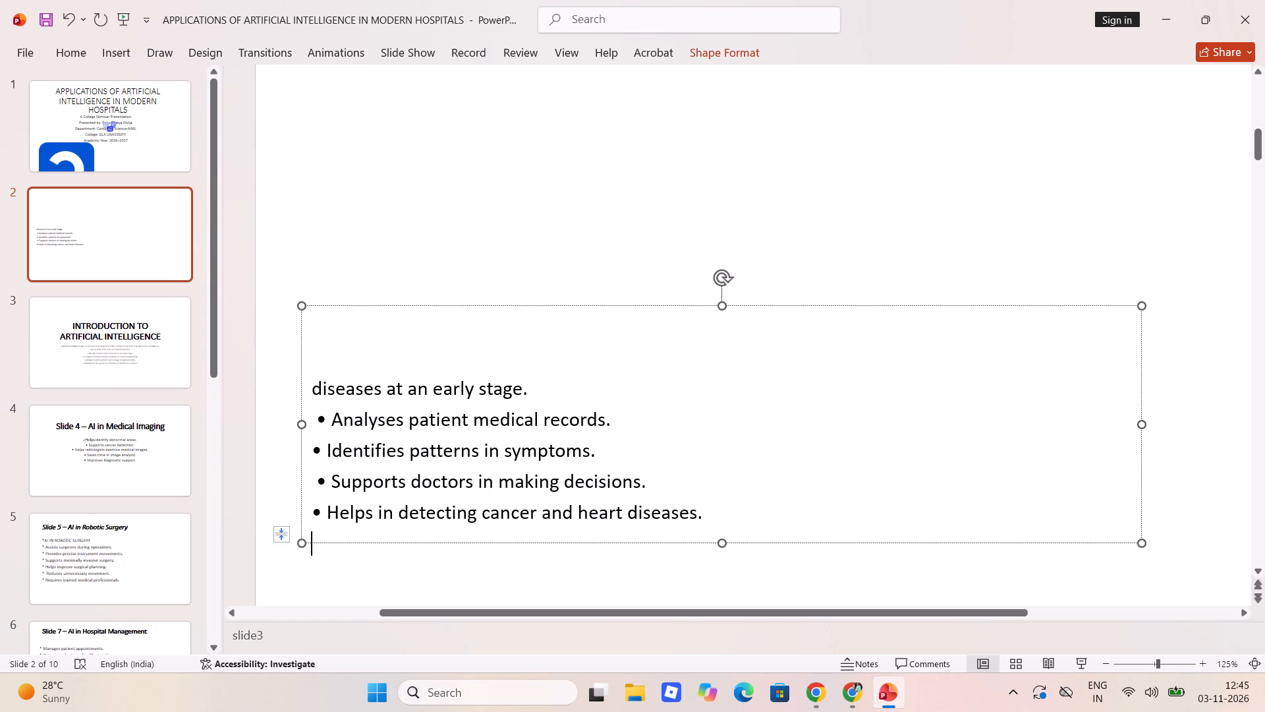
key("BackSpace")
key("BackSpace")
key("BackSpace")
key("BackSpace")
key("BackSpace")
key("BackSpace")
key("BackSpace")
key("BackSpace")
key("BackSpace")
key("BackSpace")
key("BackSpace")
key("BackSpace")
key("BackSpace")
key("BackSpace")
key("BackSpace")
key("BackSpace")
key("BackSpace")
key("BackSpace")
key("BackSpace")
key("BackSpace")
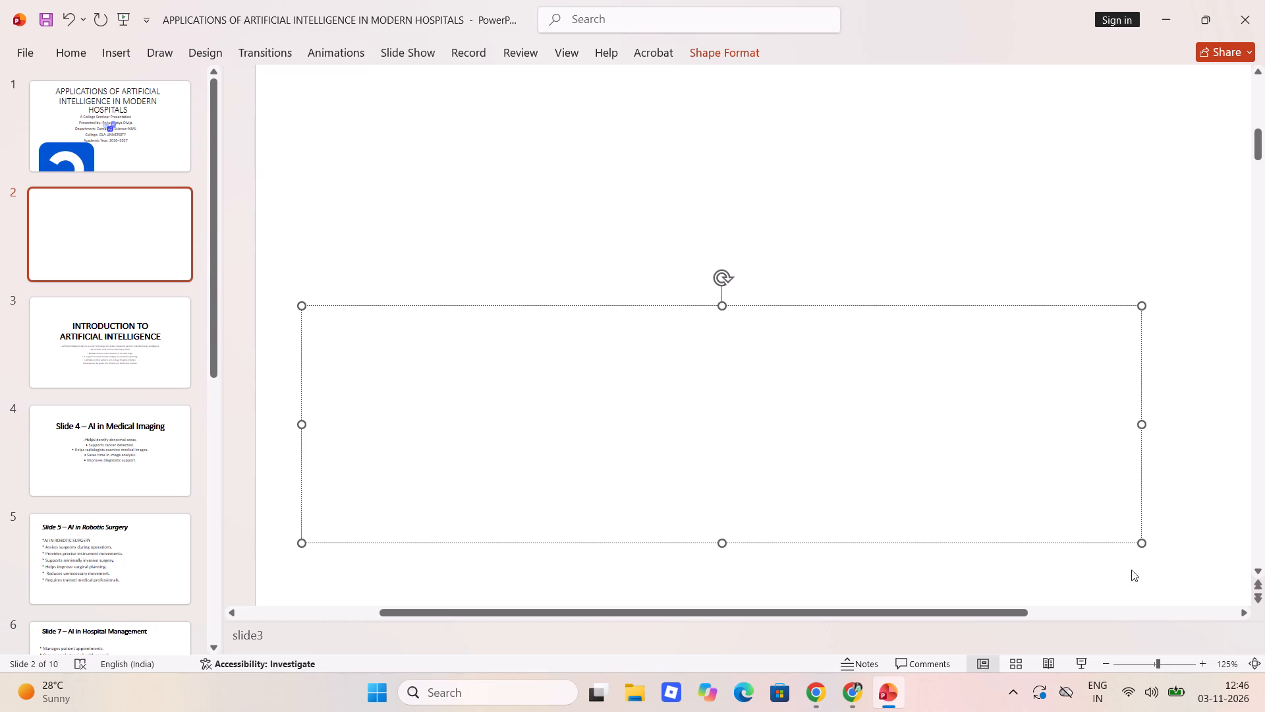
left_click(804, 702)
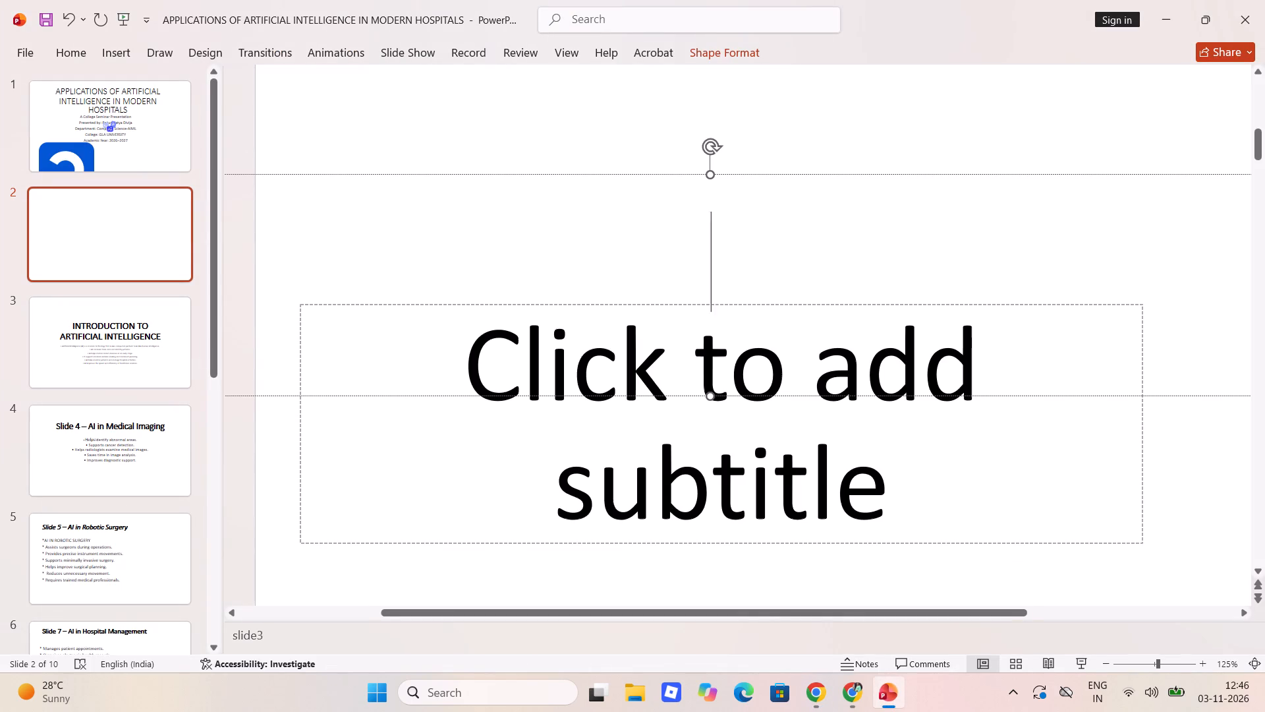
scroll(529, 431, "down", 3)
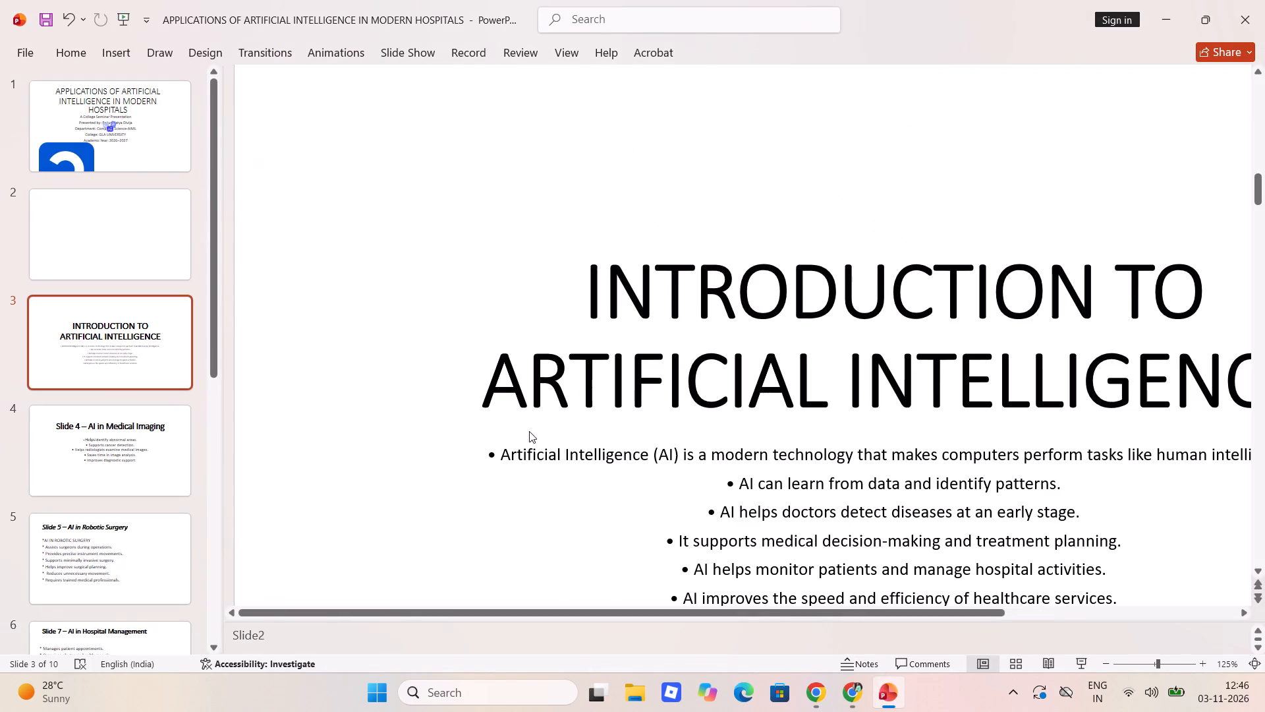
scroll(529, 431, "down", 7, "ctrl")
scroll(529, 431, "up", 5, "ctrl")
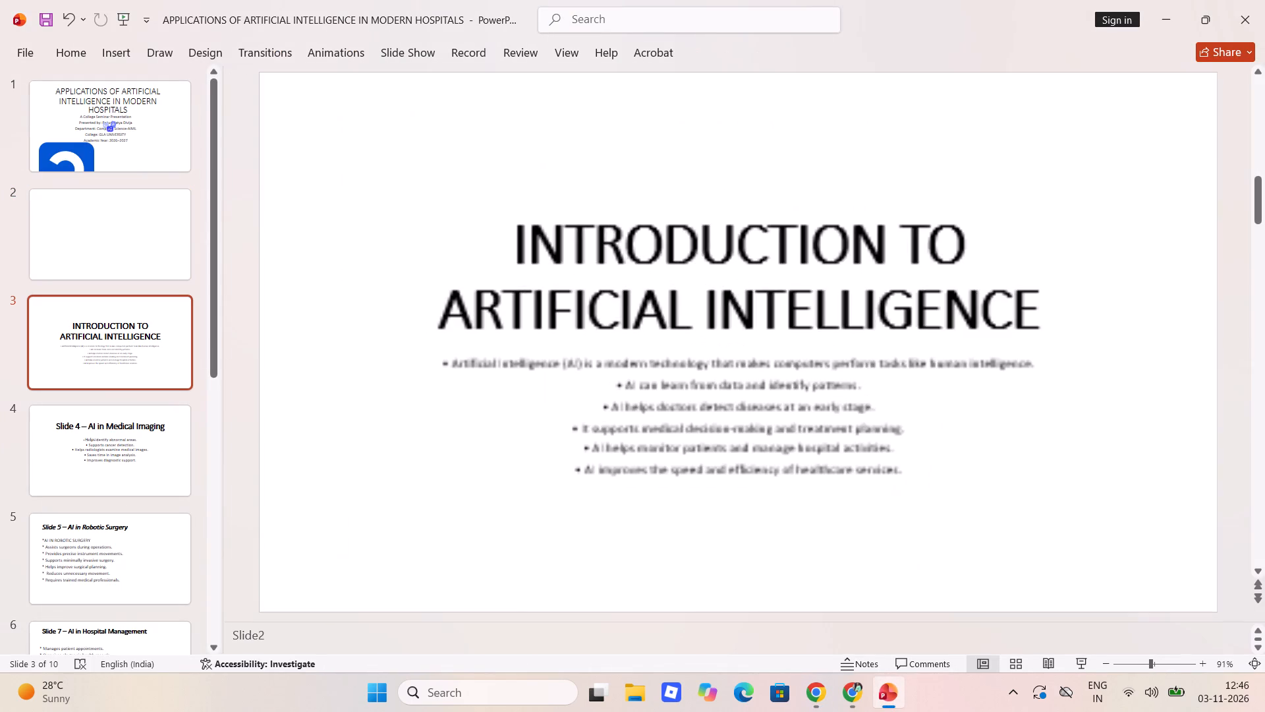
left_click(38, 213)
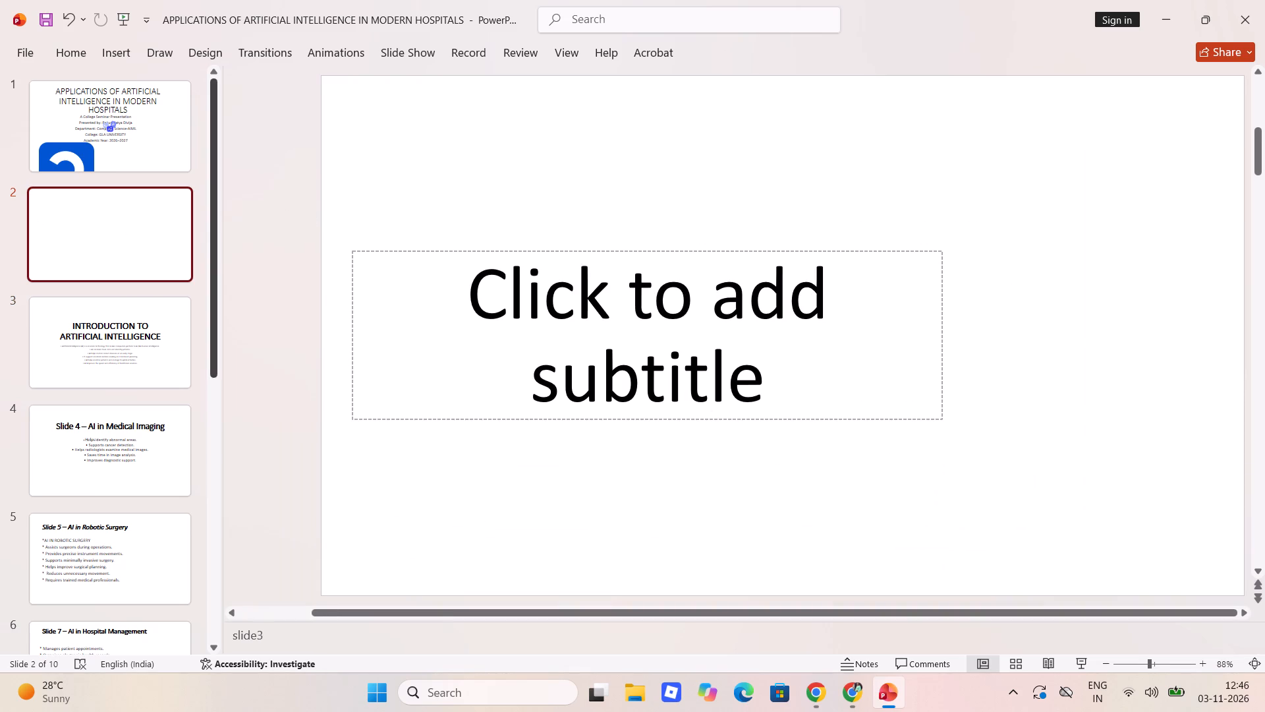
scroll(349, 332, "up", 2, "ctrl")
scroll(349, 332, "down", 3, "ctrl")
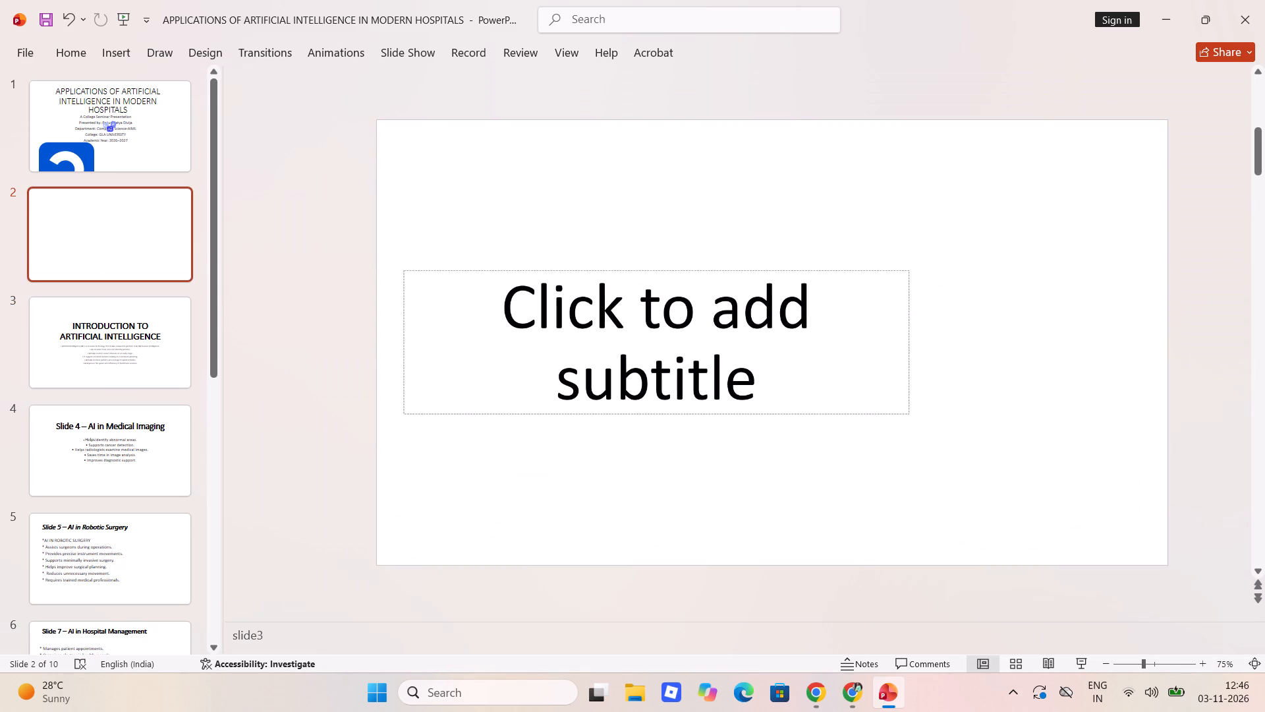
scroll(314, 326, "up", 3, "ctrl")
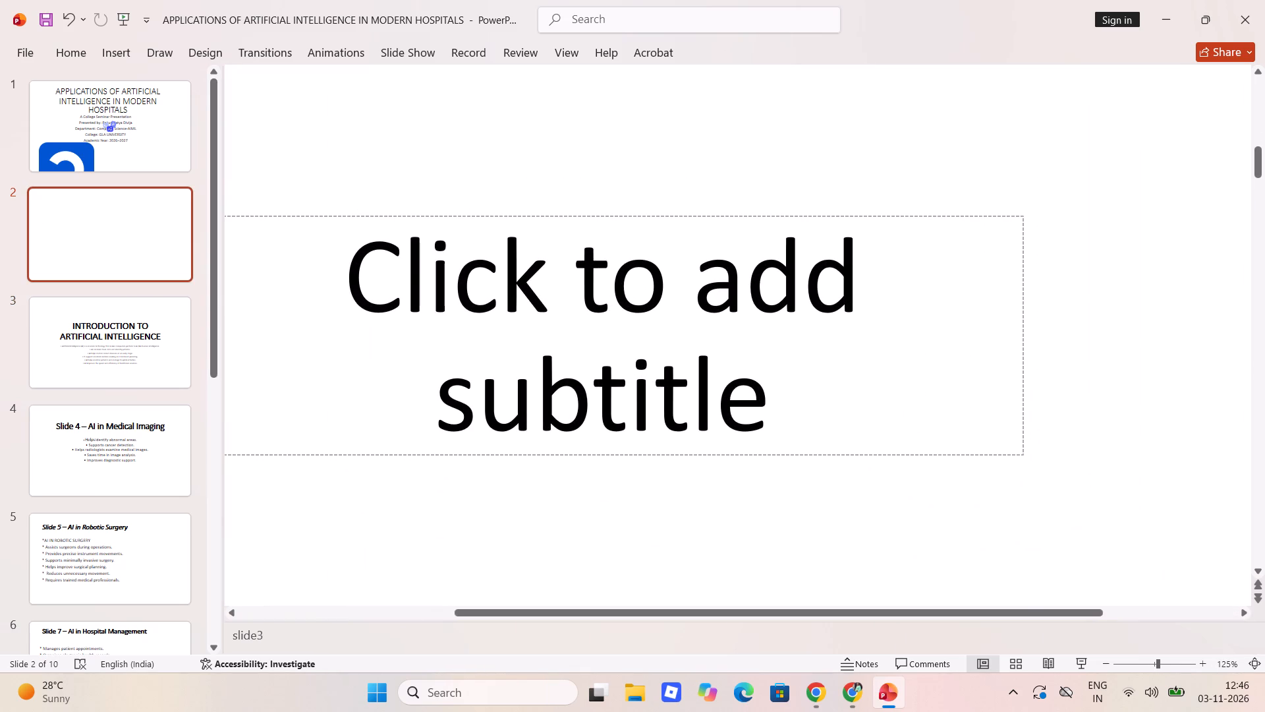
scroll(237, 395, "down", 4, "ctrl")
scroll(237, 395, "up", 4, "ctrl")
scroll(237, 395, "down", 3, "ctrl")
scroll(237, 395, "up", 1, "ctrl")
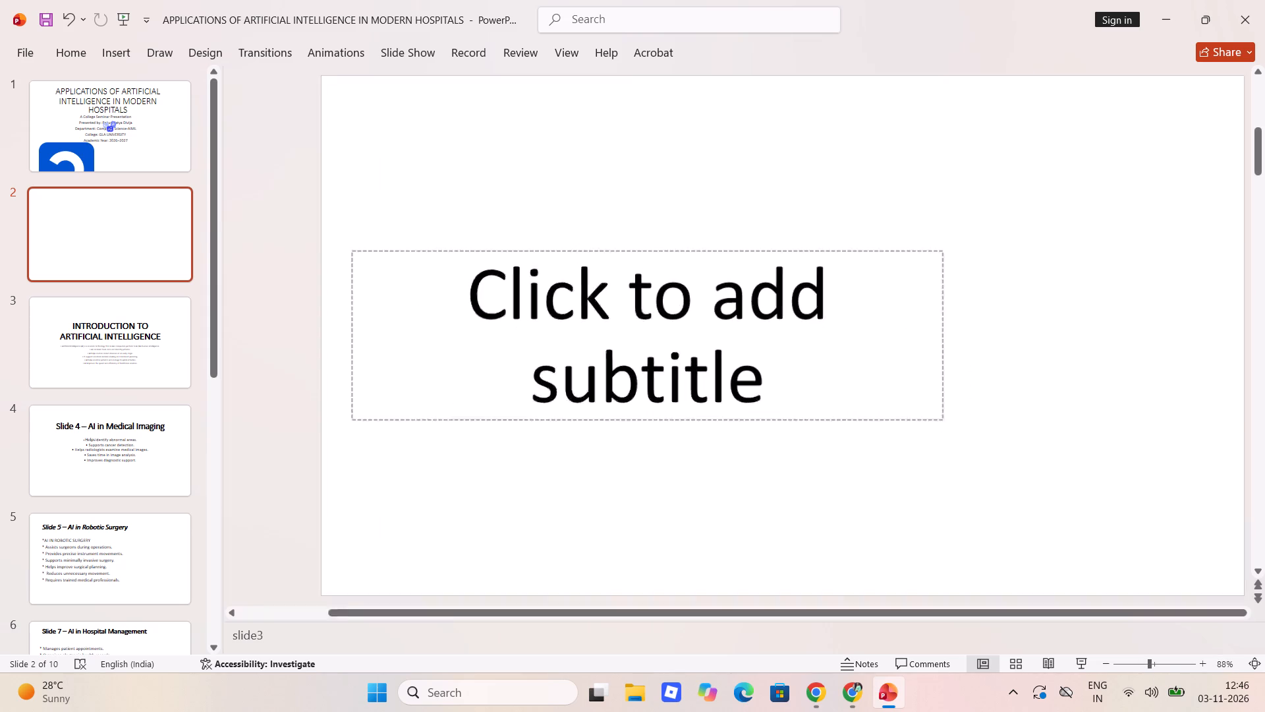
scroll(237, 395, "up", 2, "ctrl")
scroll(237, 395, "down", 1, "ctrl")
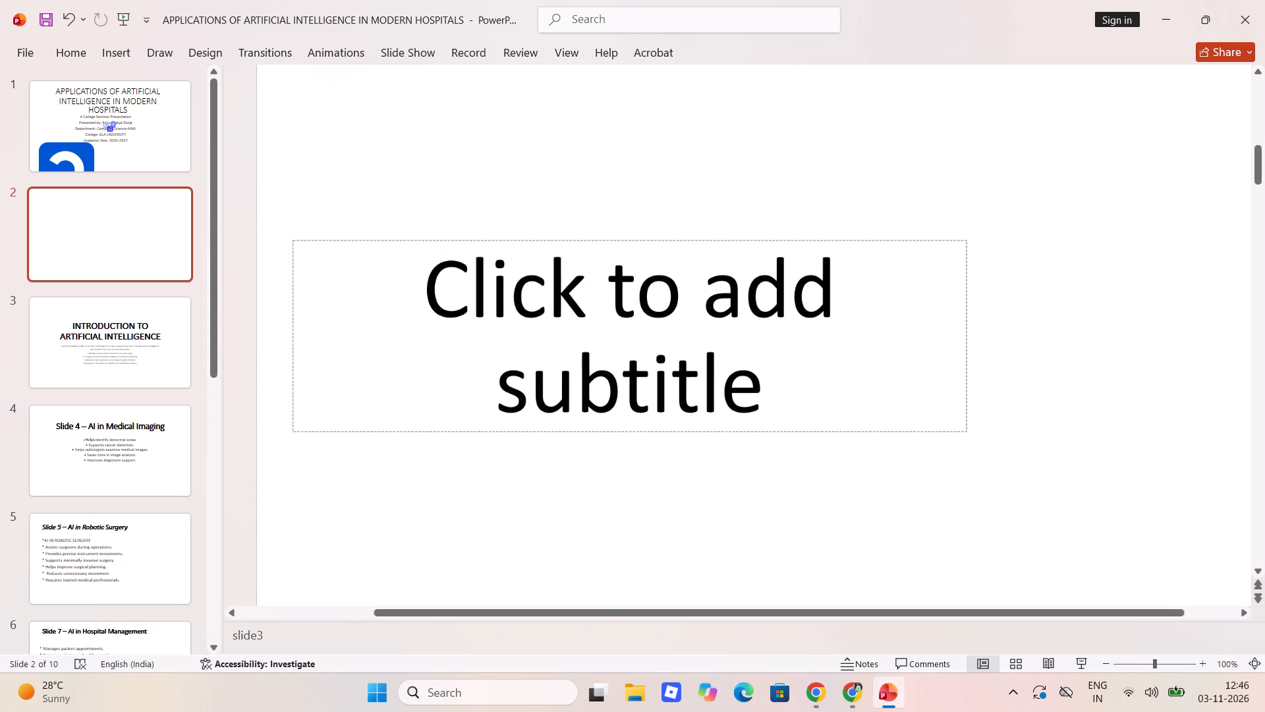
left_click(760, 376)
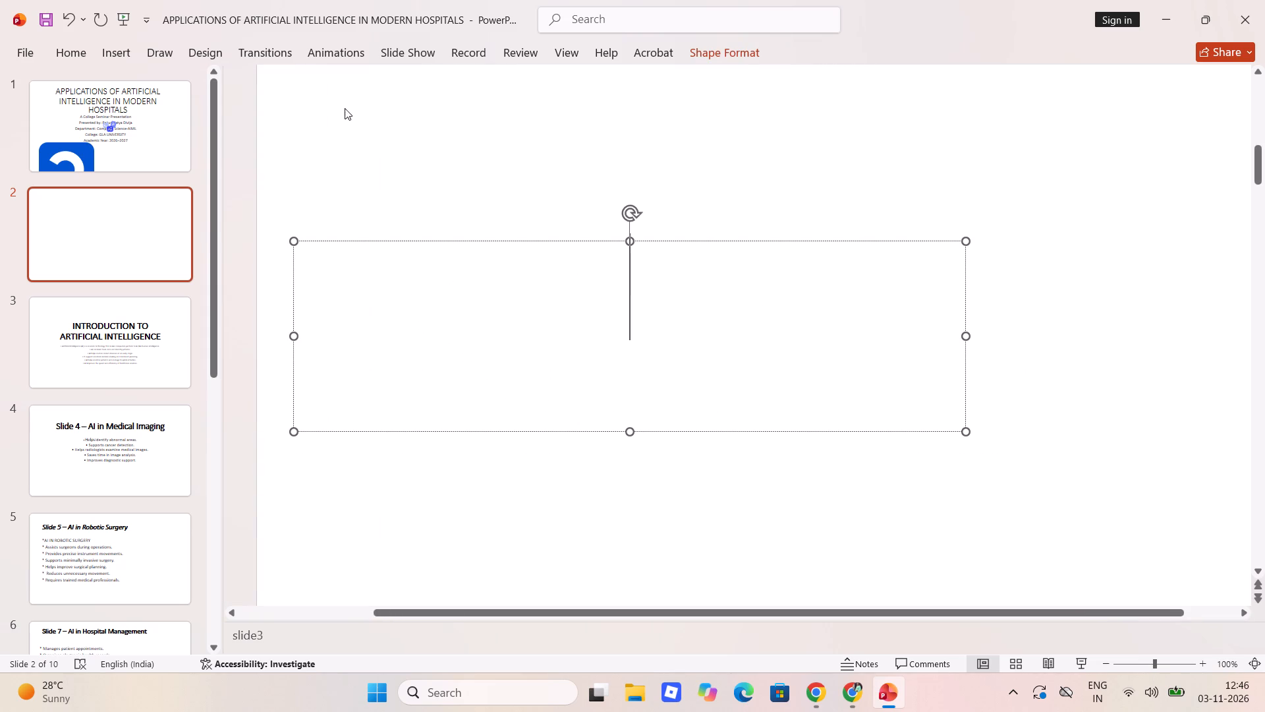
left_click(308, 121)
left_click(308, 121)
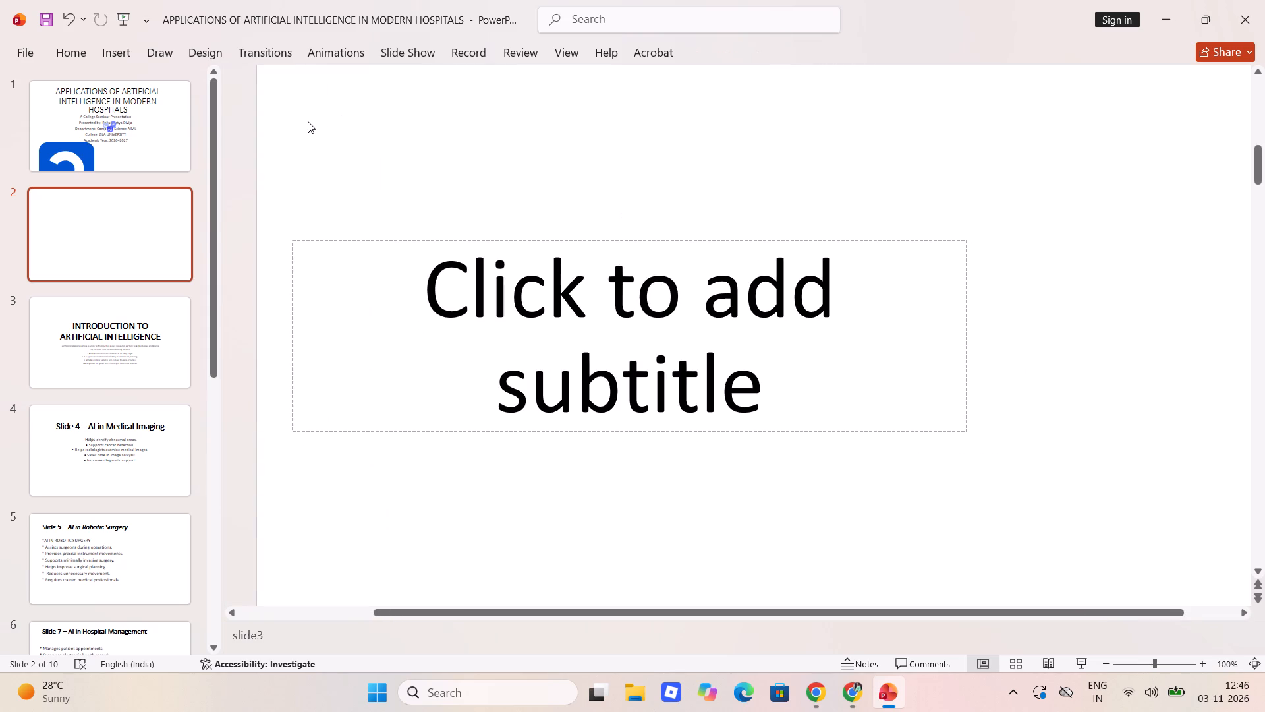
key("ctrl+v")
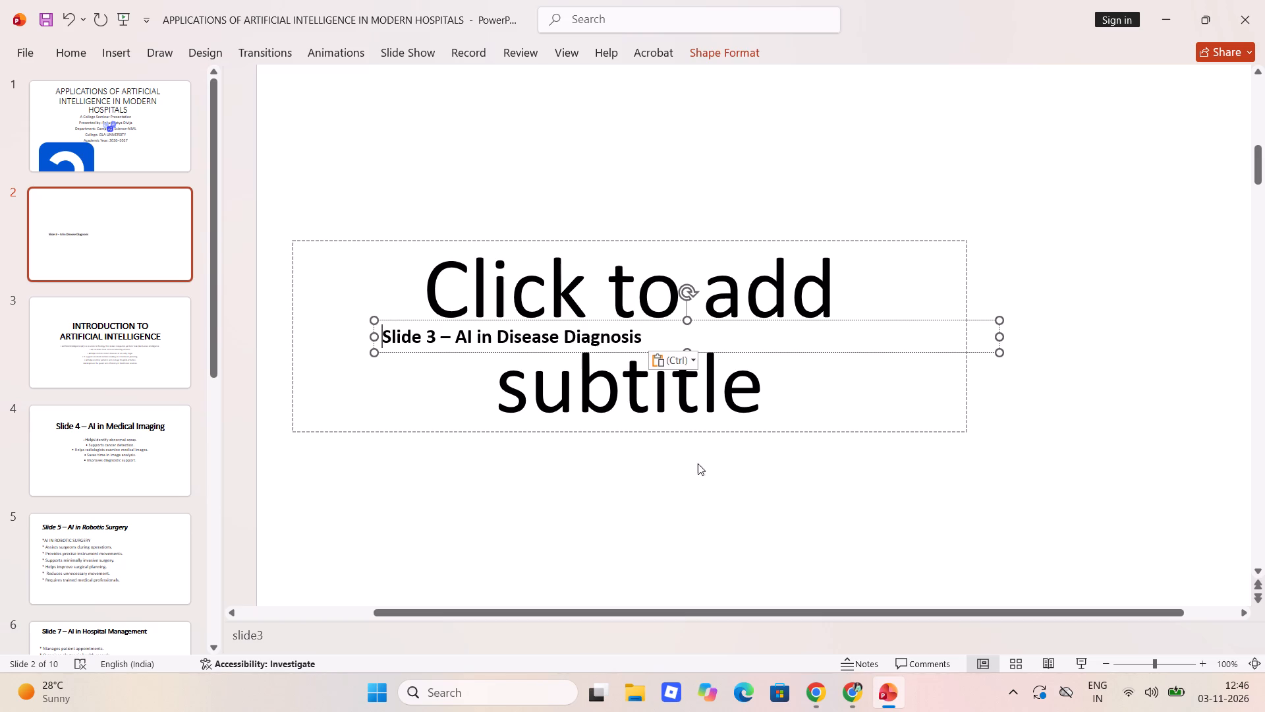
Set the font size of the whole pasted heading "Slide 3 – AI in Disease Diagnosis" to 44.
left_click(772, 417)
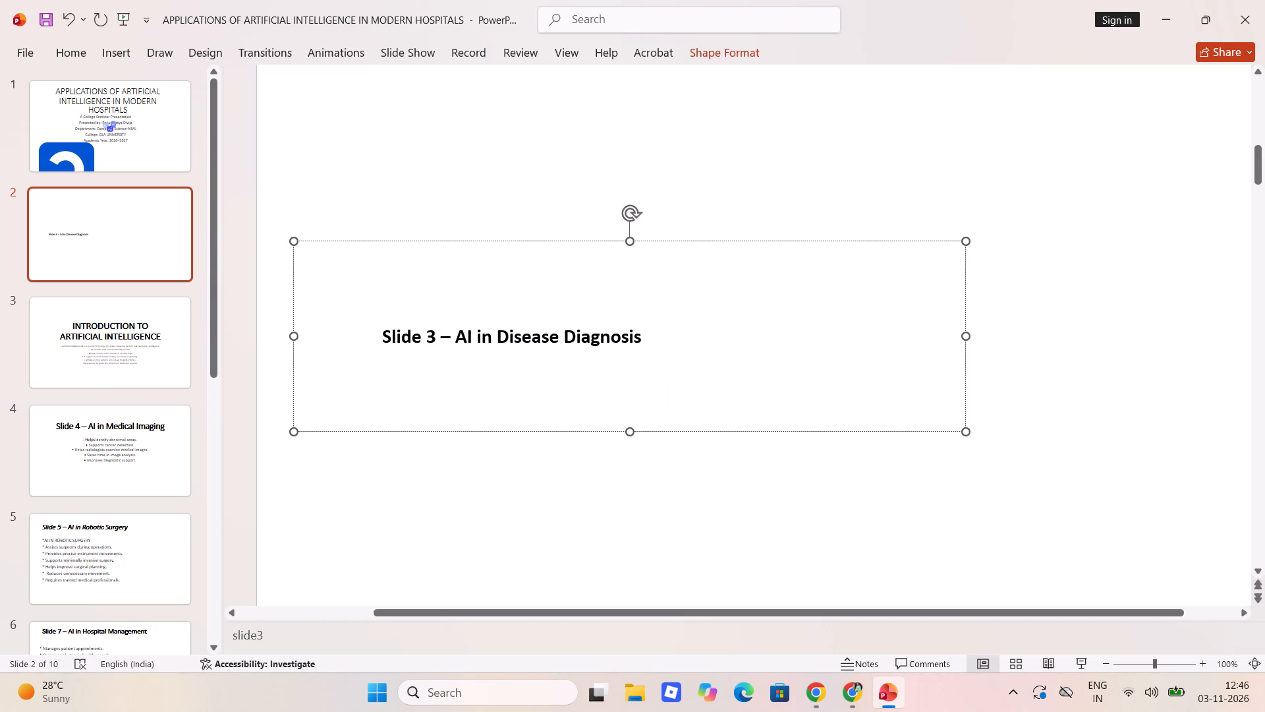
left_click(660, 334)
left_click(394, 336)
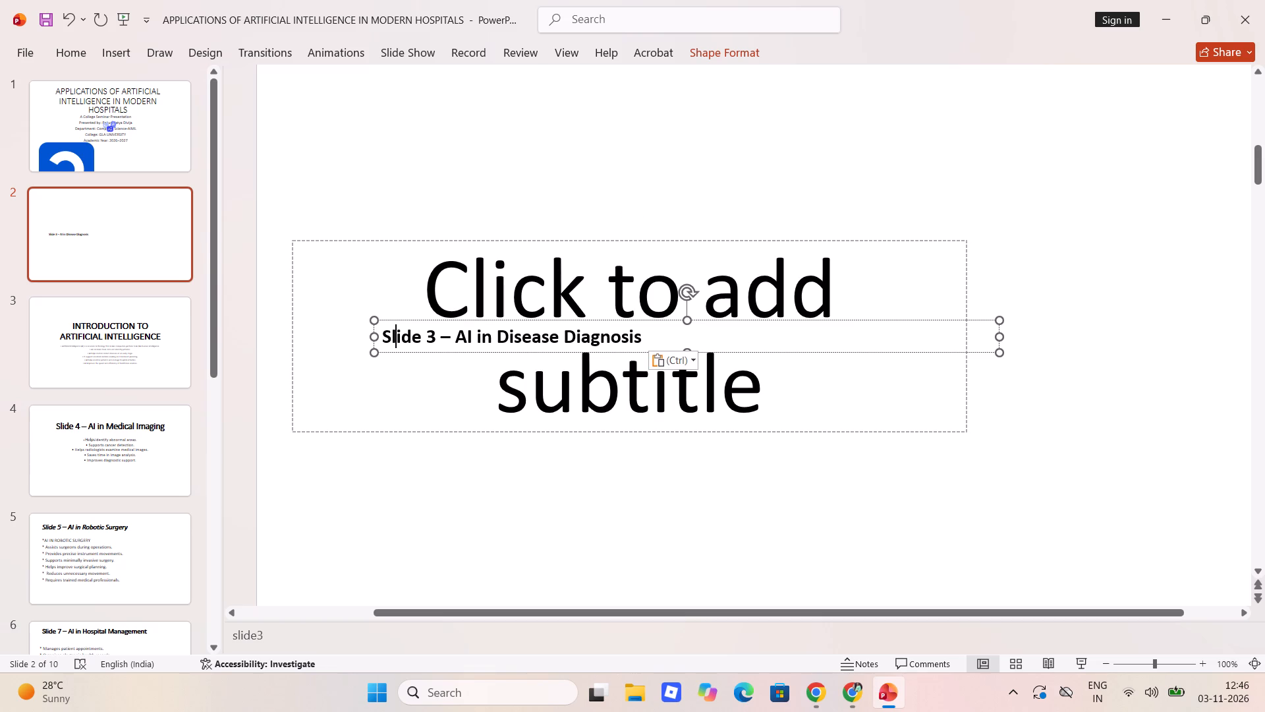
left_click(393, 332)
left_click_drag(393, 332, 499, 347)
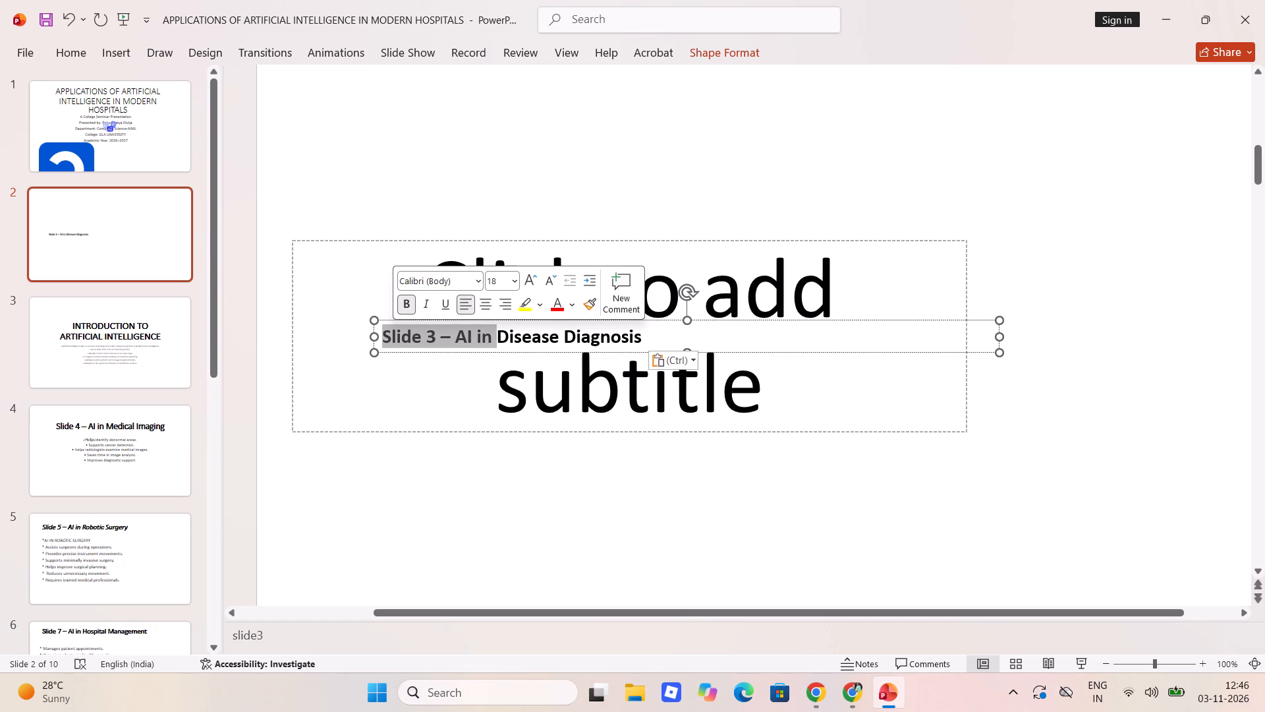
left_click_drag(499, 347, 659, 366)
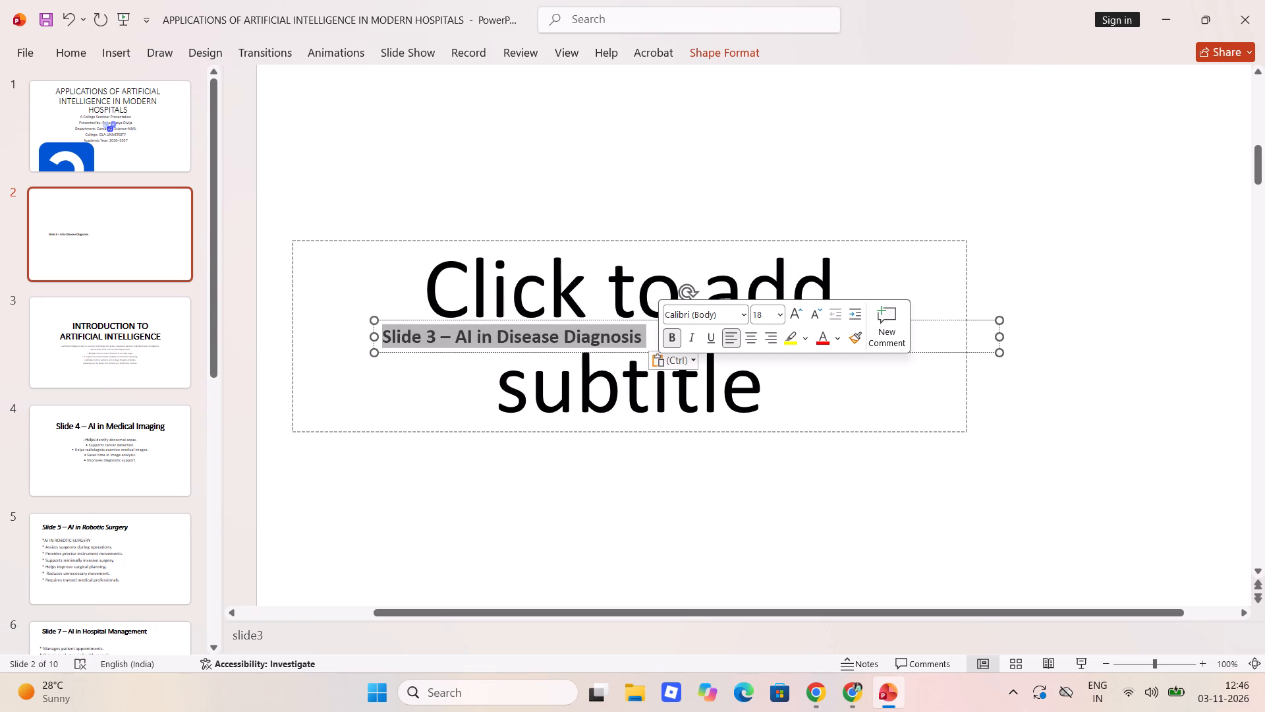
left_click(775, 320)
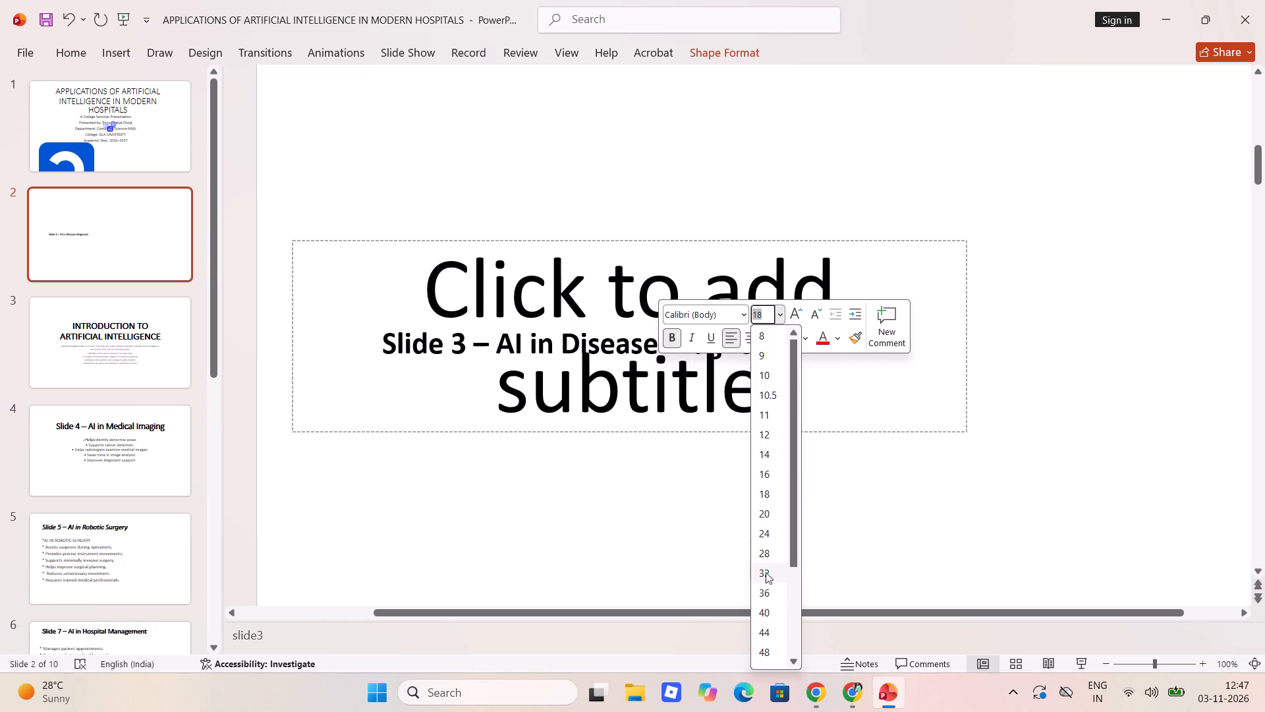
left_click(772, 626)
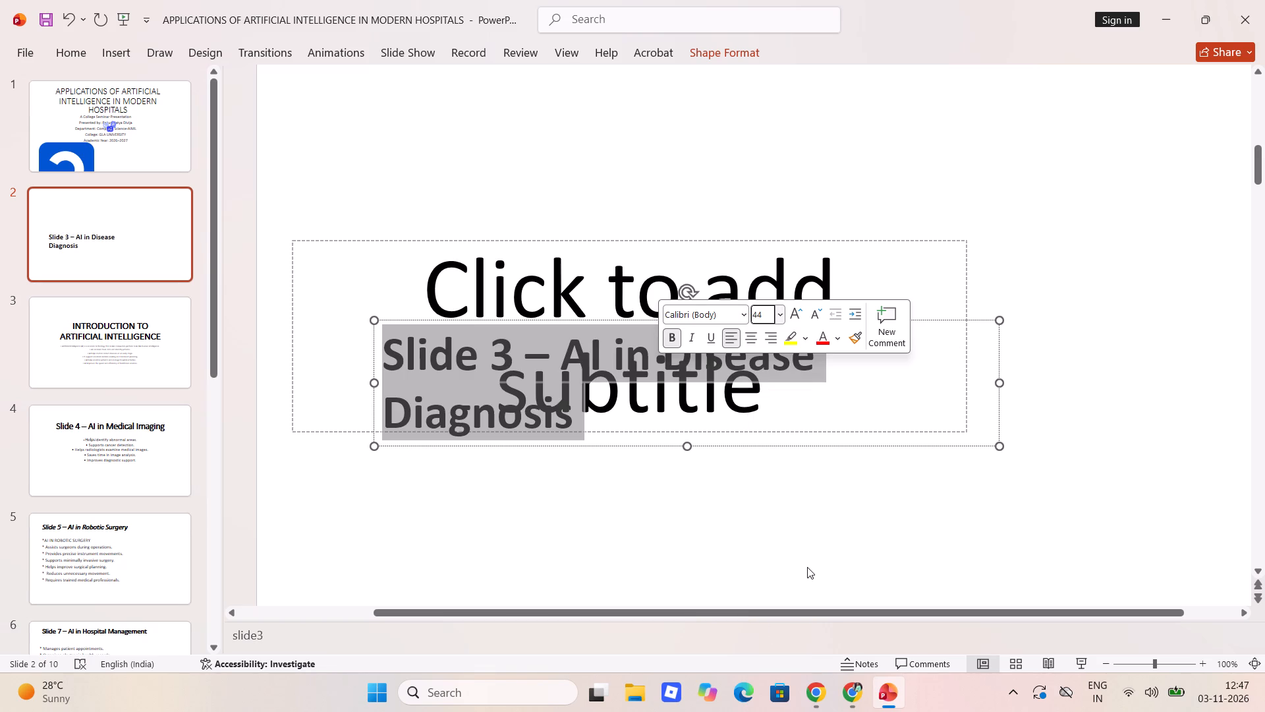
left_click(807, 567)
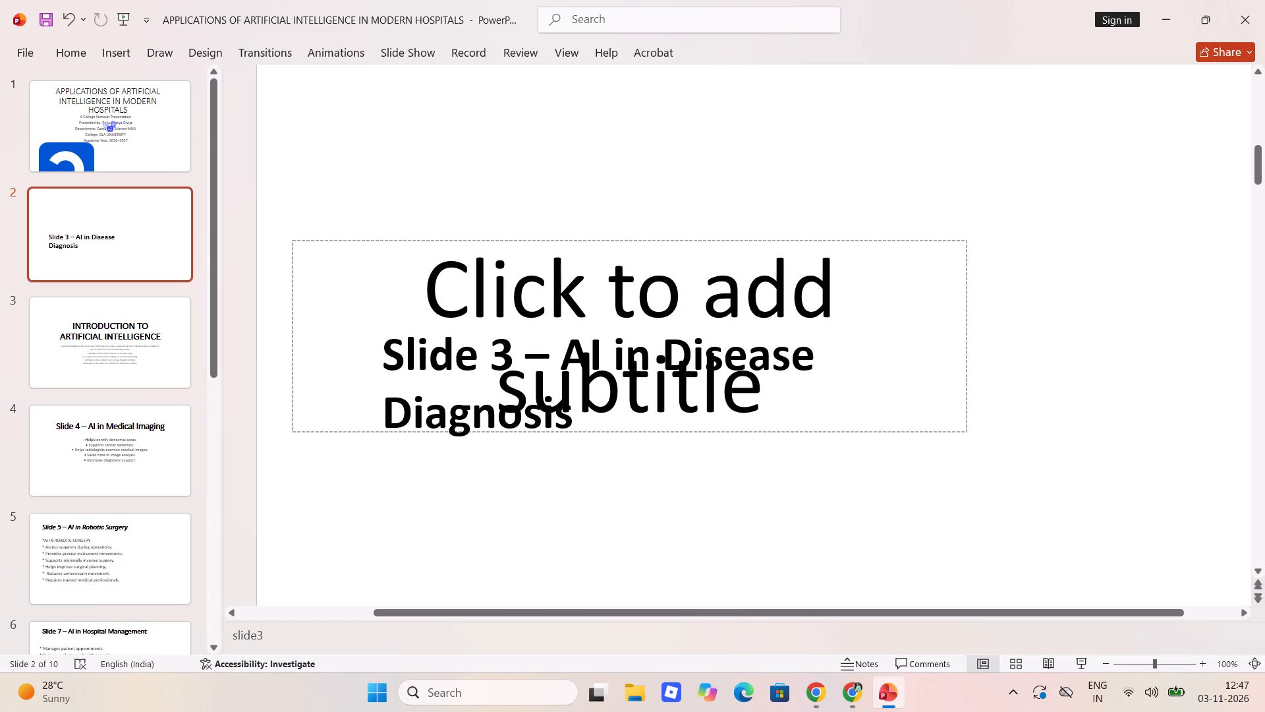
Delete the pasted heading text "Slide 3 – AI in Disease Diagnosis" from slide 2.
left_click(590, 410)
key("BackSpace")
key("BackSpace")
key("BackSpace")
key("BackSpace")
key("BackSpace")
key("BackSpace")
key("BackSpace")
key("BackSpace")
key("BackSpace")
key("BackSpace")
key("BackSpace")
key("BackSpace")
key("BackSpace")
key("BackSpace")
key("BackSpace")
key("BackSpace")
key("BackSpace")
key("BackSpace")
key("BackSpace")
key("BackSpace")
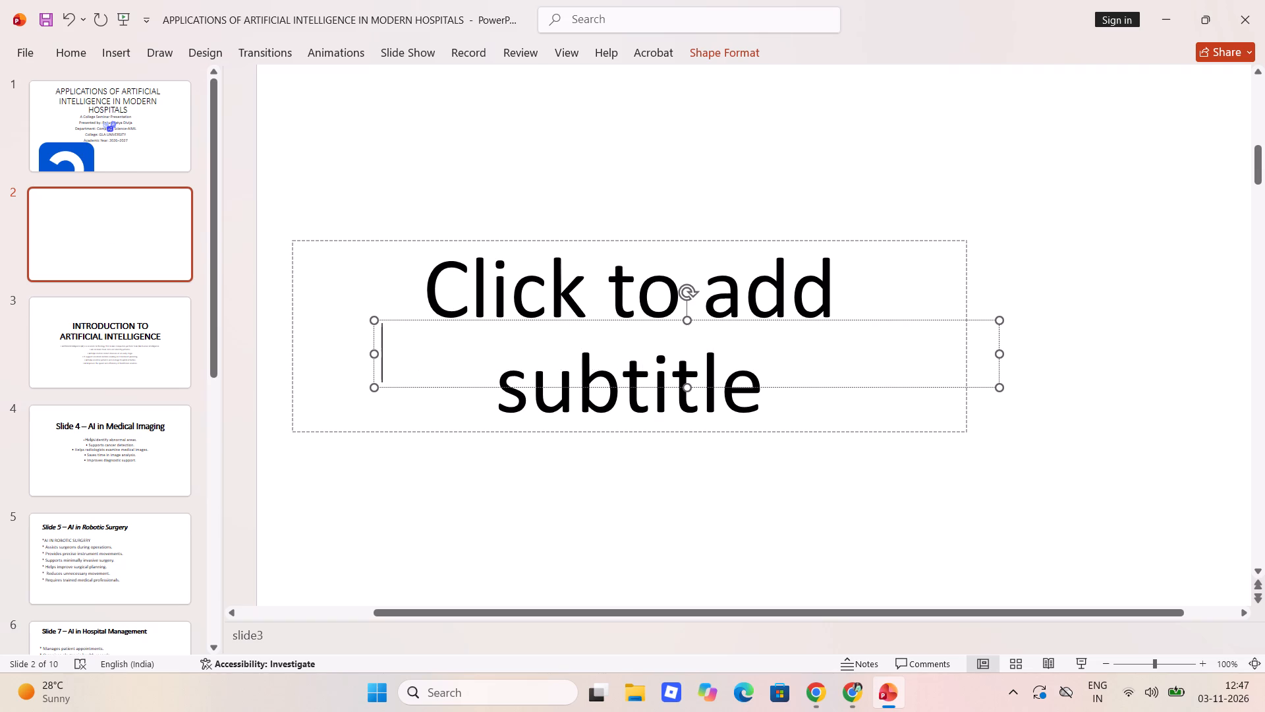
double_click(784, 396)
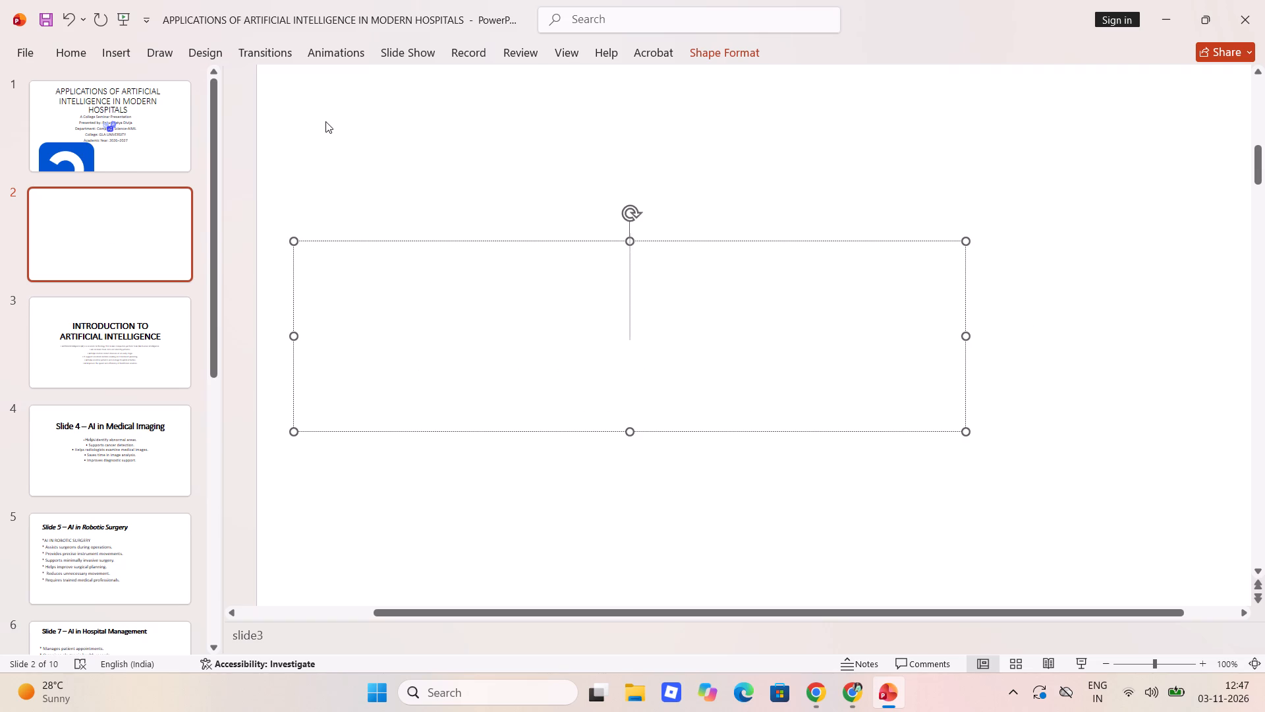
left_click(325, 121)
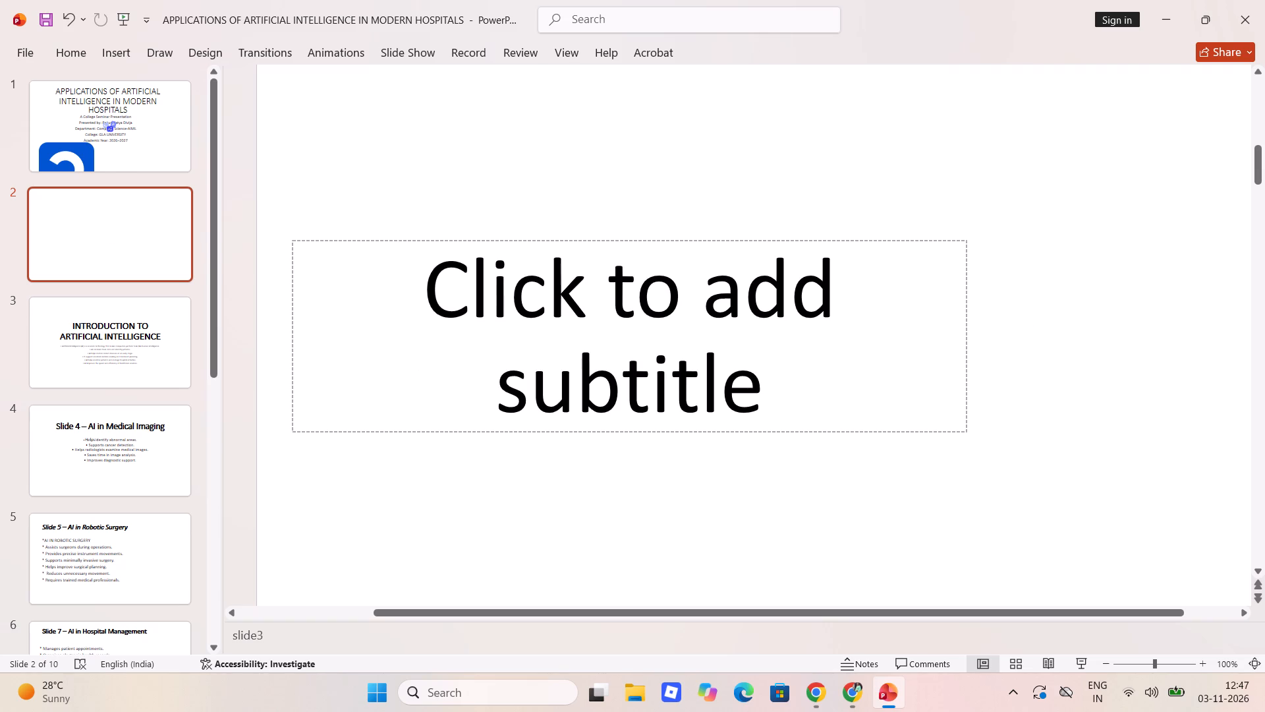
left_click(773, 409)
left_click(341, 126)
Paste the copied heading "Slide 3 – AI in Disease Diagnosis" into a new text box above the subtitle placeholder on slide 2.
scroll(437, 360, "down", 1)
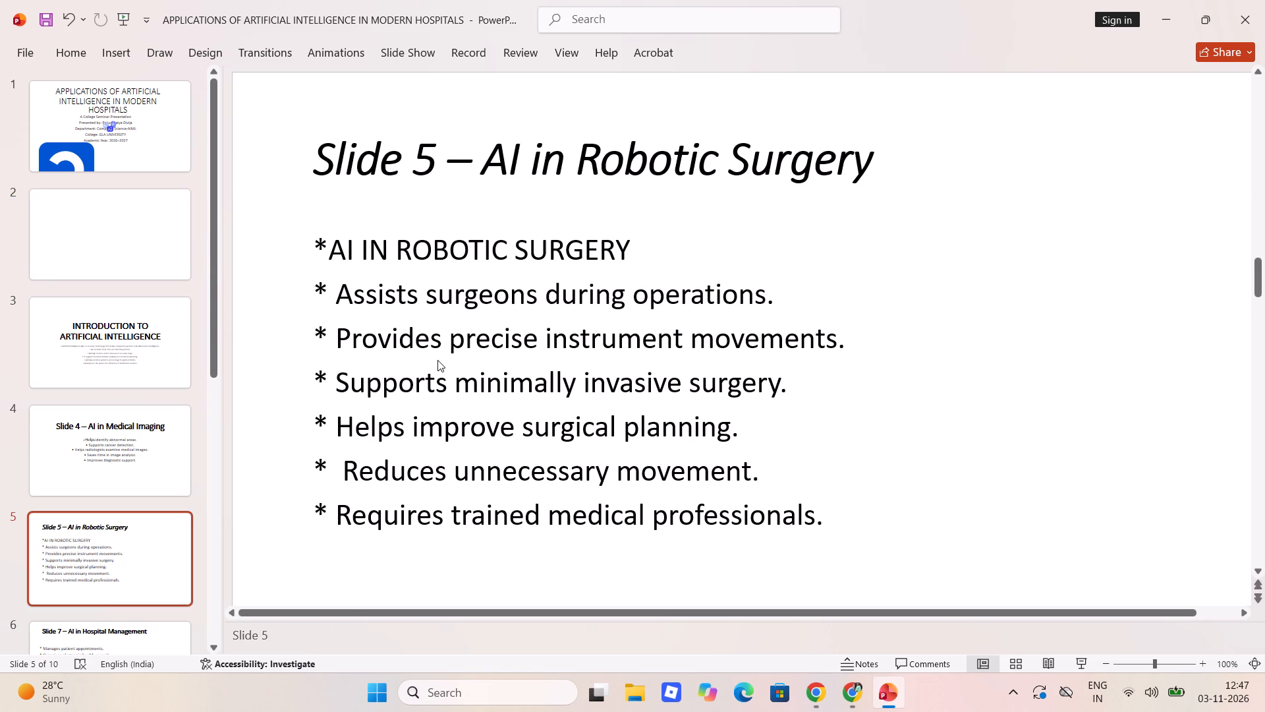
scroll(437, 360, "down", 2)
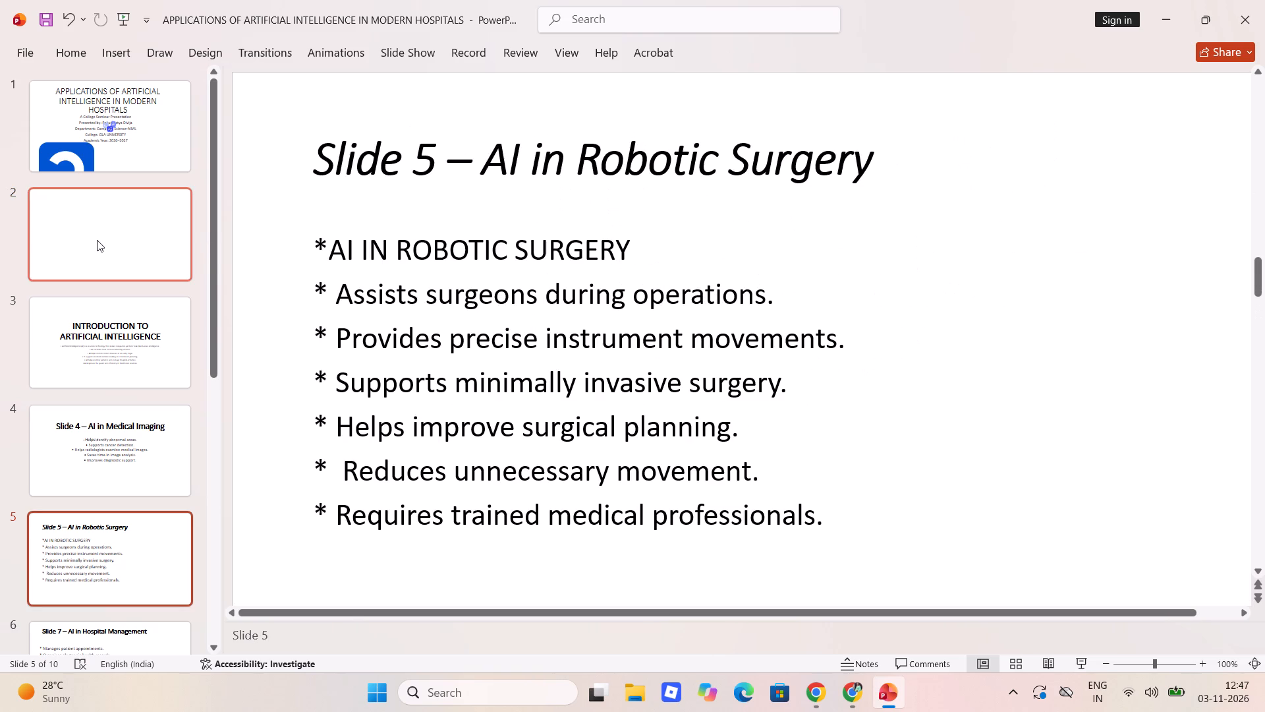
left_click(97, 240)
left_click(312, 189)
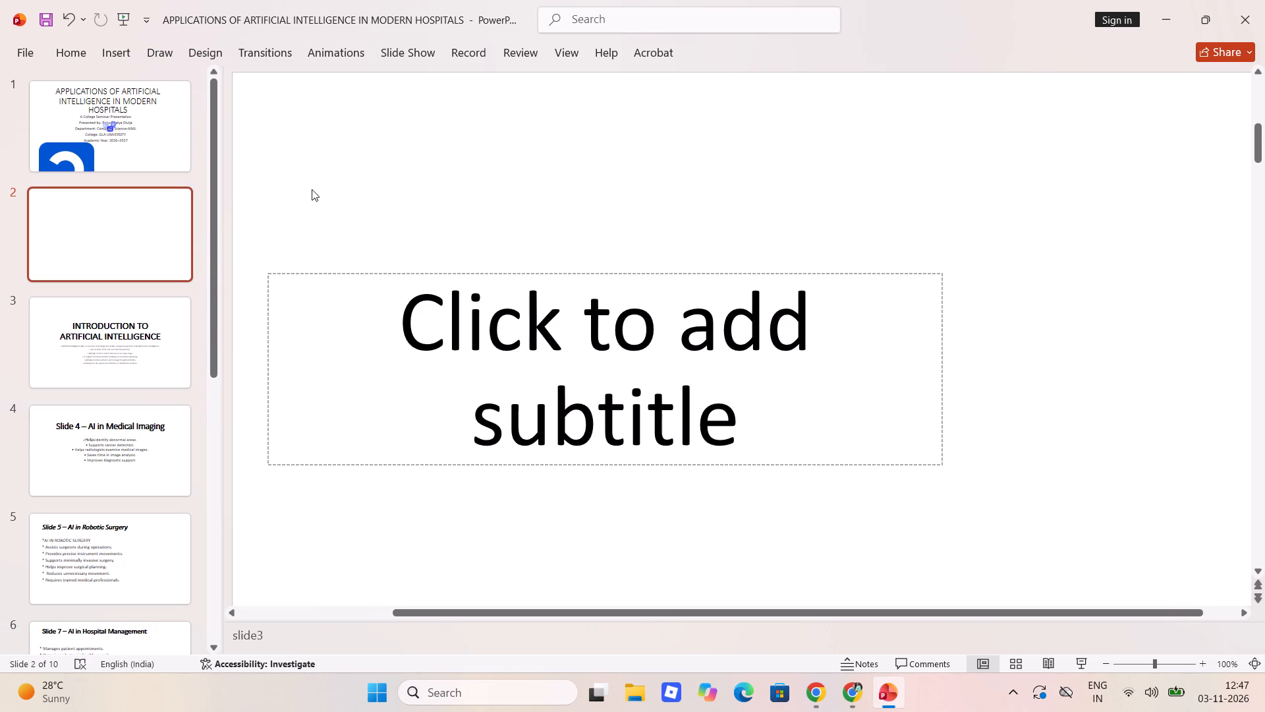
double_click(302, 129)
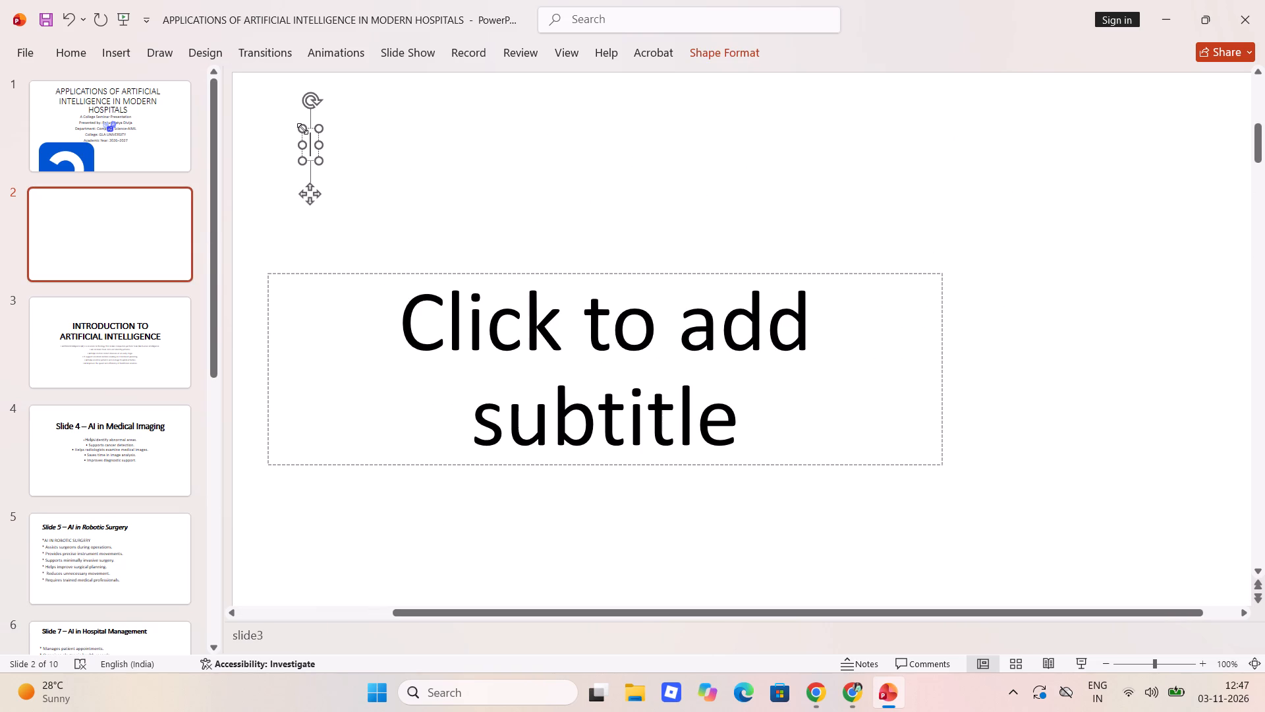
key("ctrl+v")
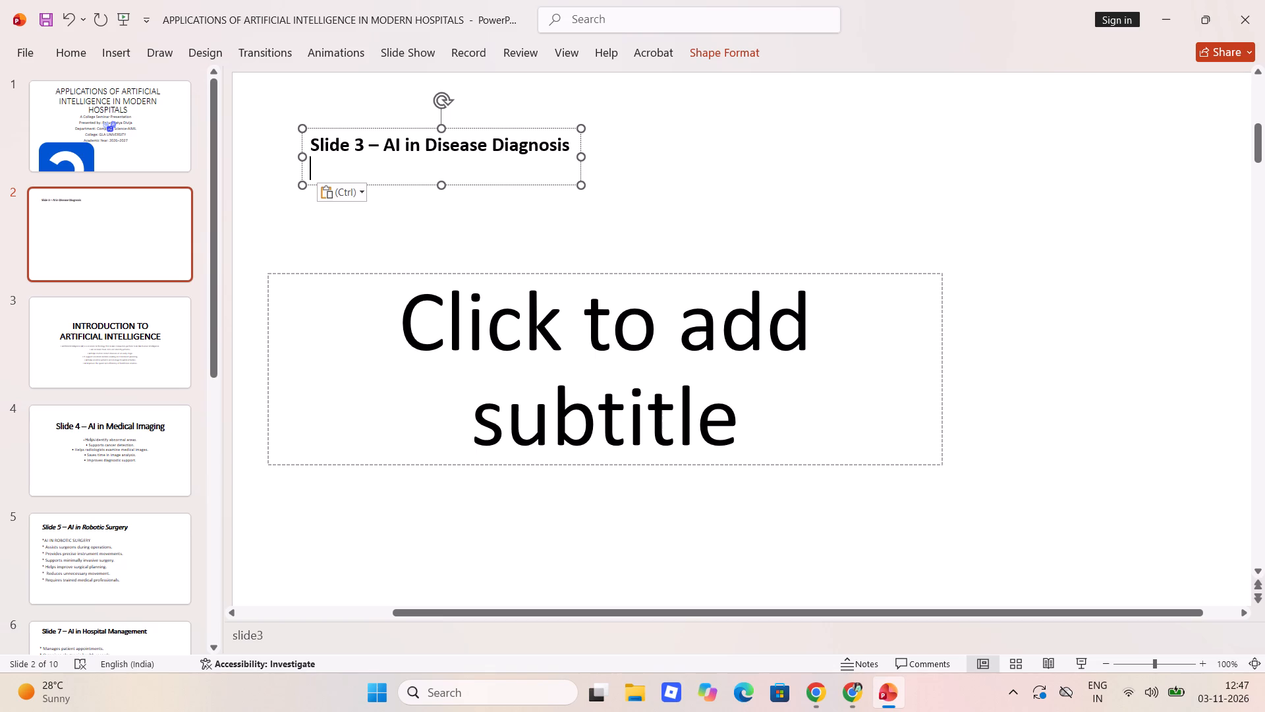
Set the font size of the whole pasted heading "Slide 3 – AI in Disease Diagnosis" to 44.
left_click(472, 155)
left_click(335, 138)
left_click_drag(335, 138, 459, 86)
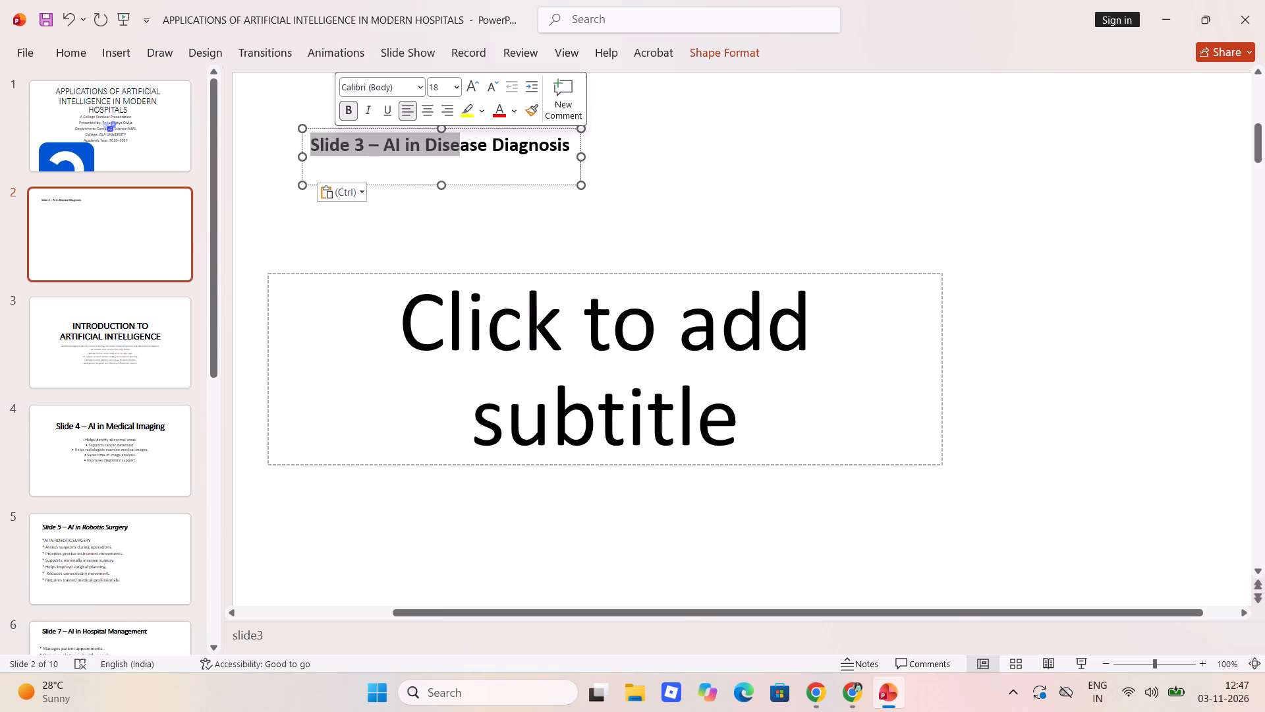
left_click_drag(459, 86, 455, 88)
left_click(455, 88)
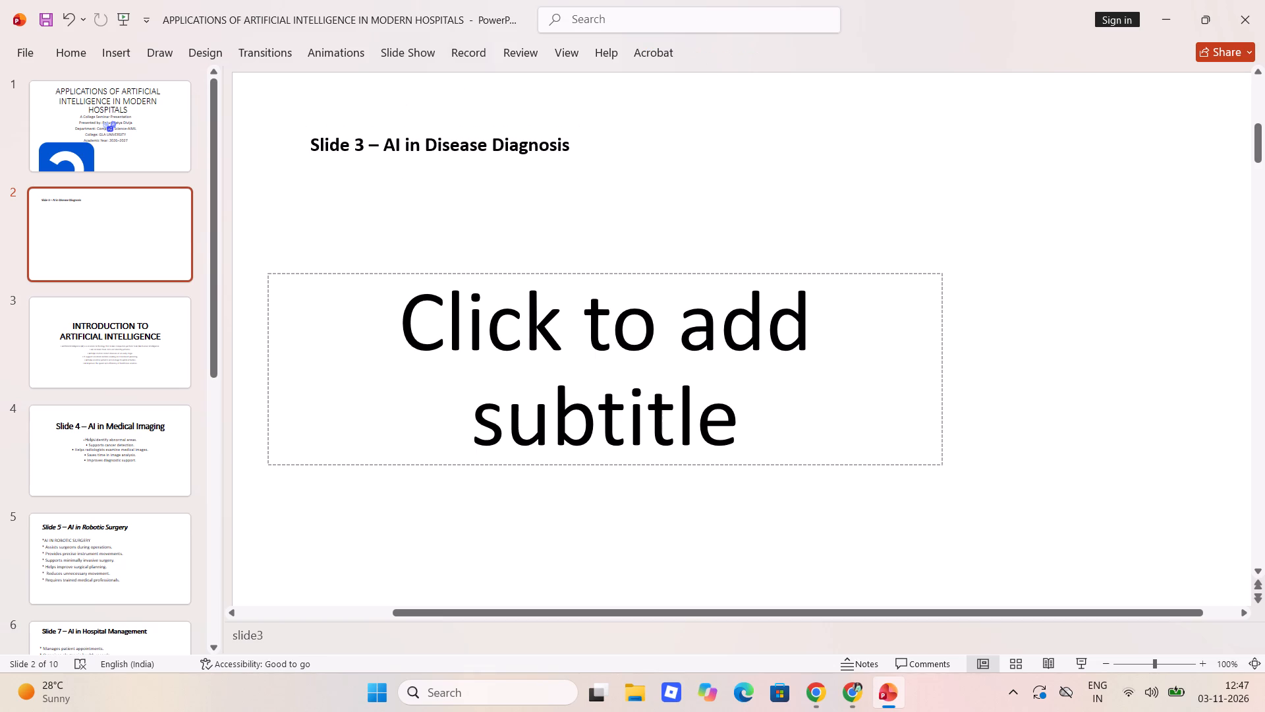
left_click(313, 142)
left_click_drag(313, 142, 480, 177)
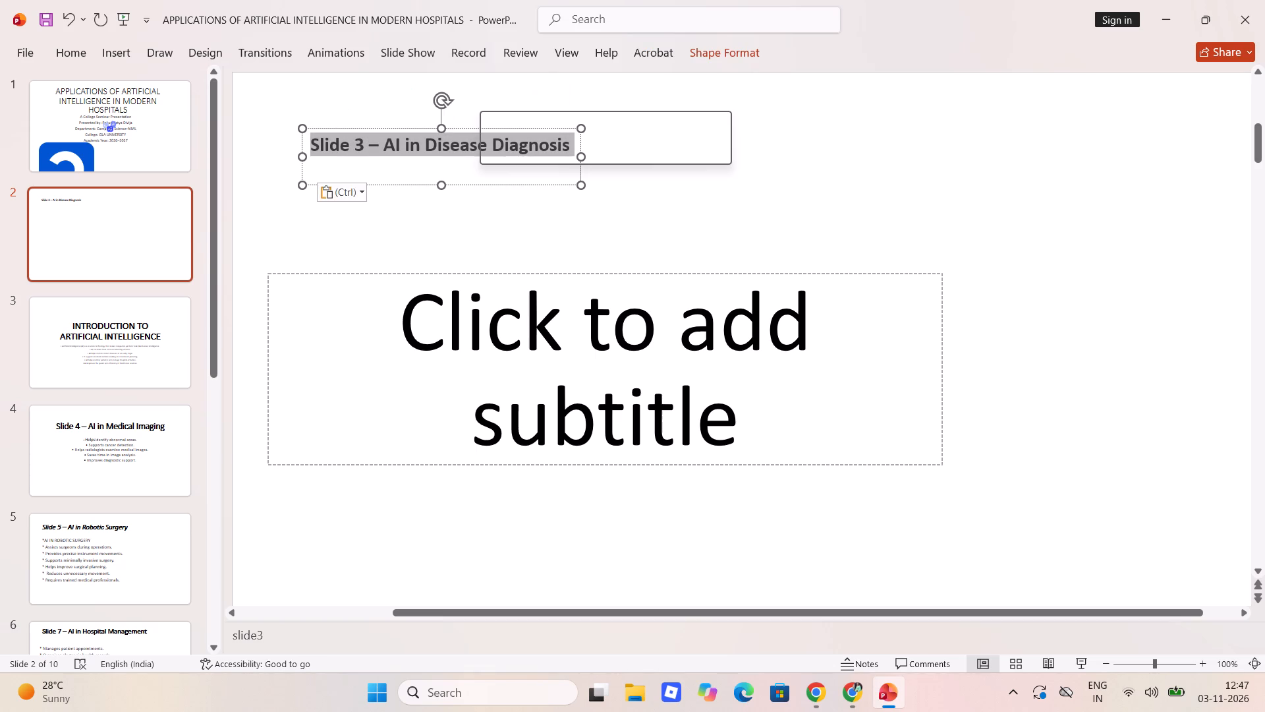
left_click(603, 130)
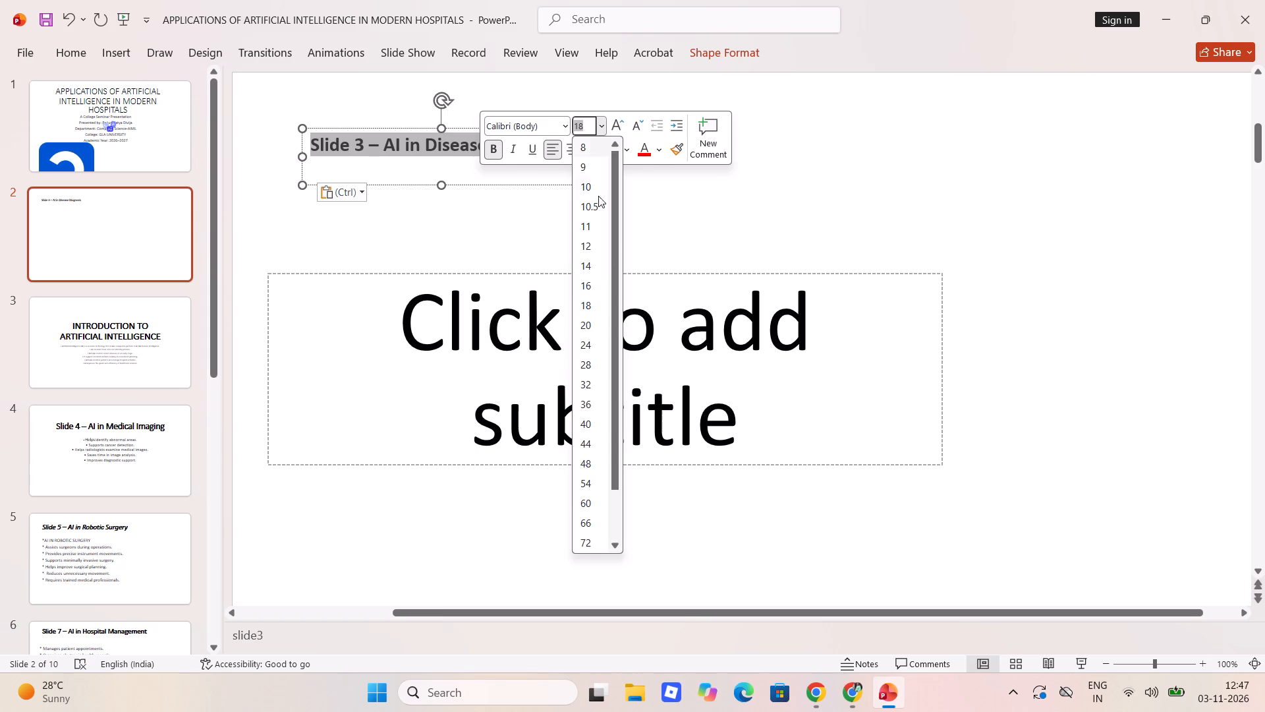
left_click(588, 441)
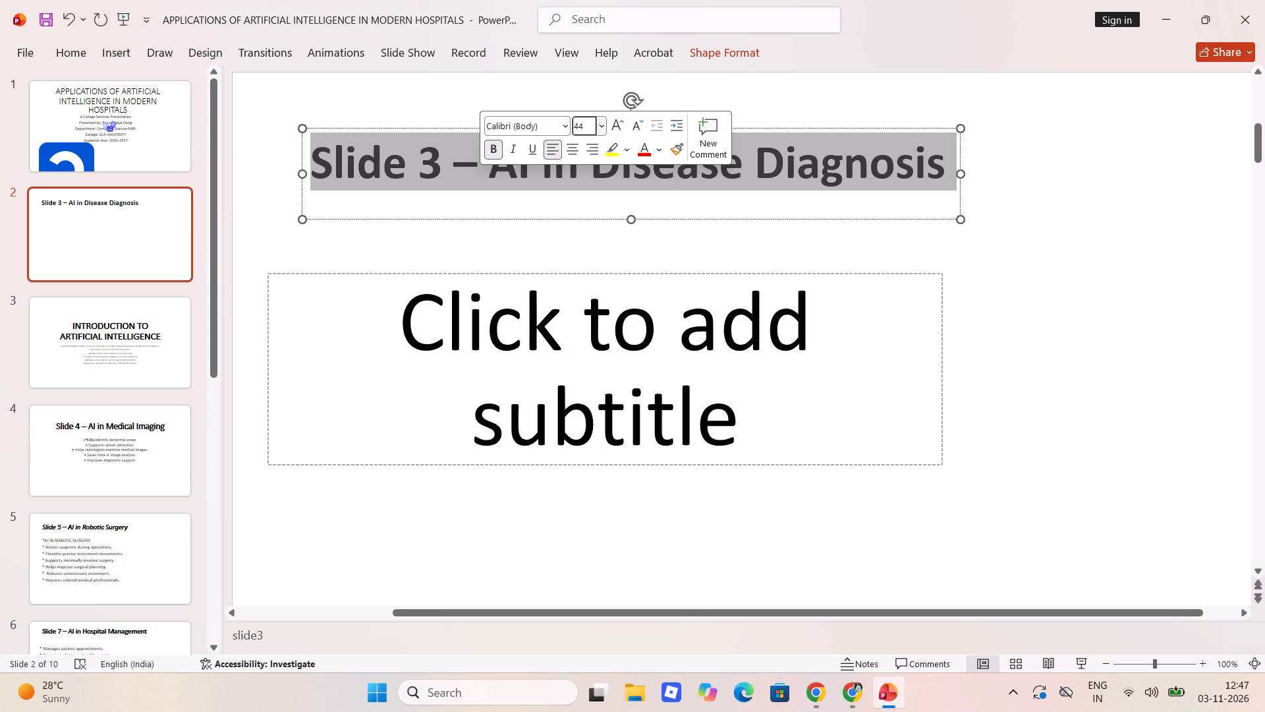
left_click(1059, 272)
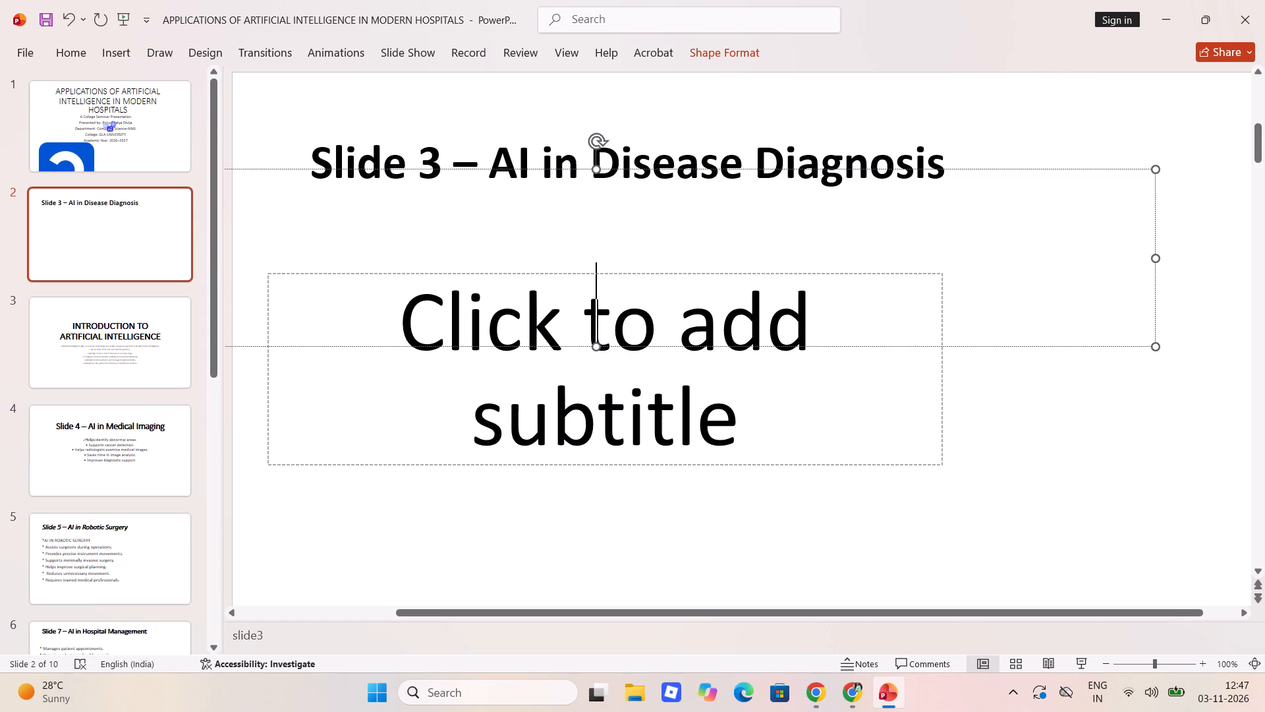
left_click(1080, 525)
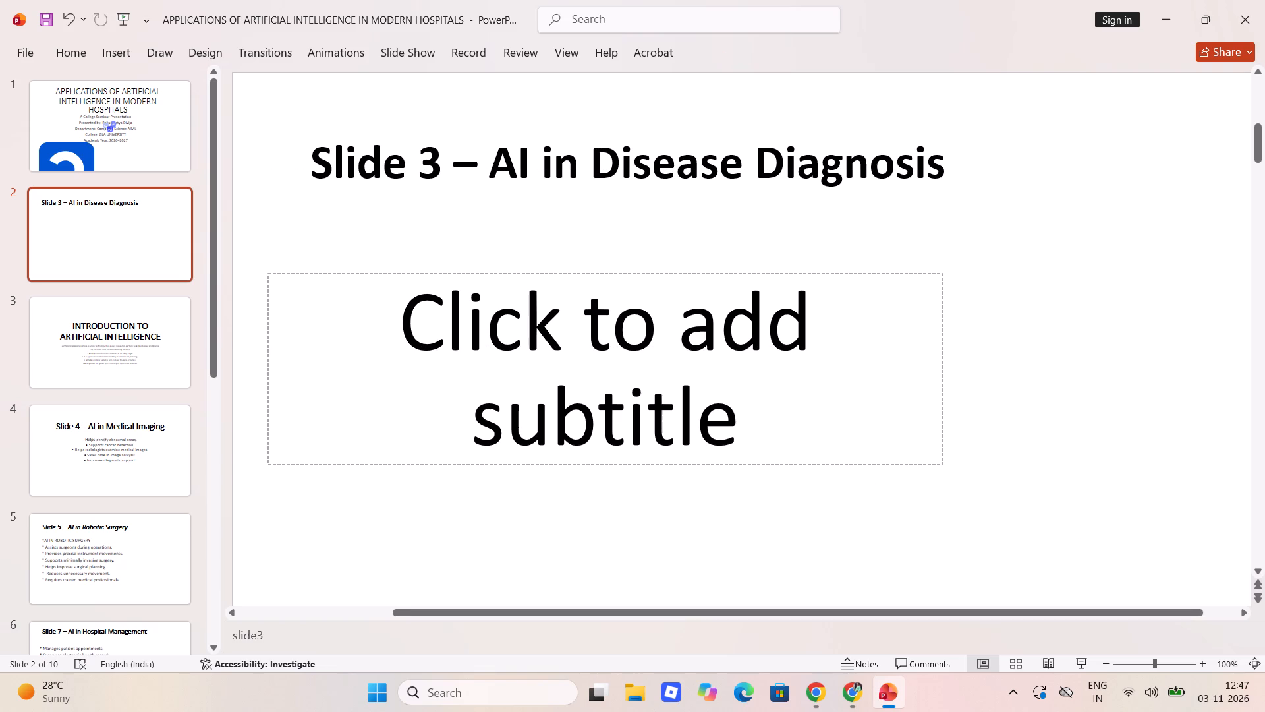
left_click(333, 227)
left_click(831, 705)
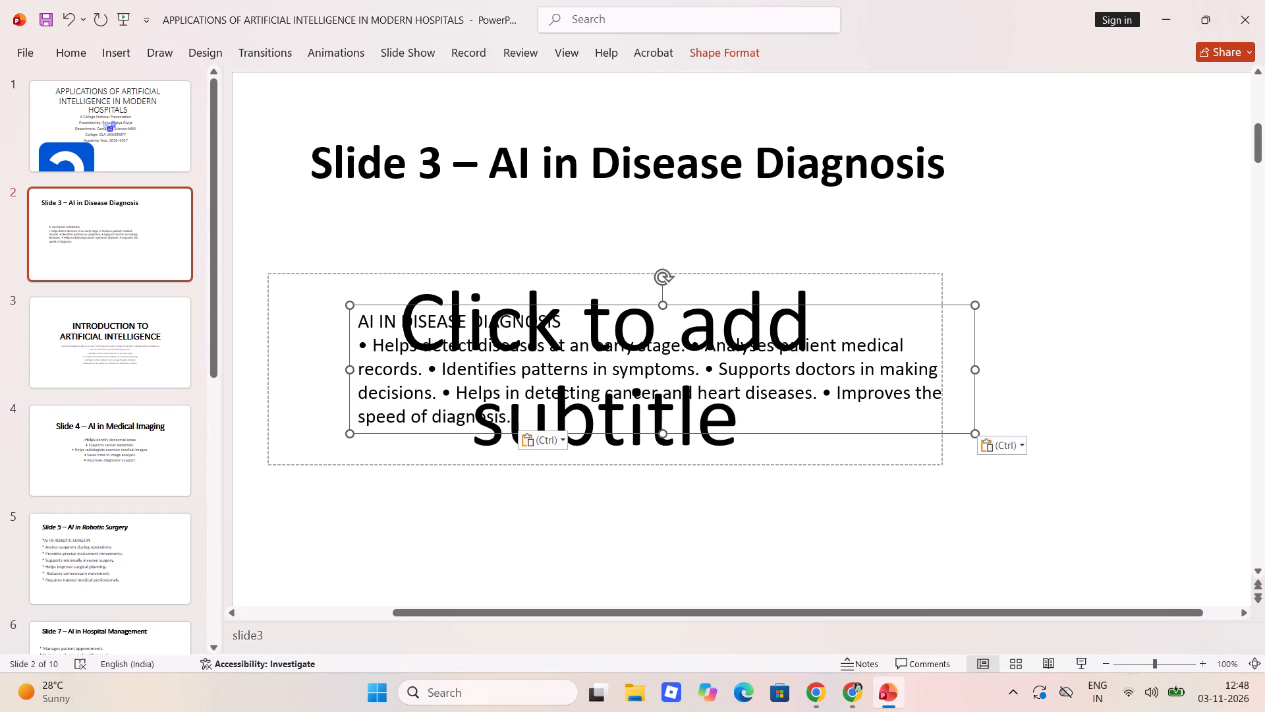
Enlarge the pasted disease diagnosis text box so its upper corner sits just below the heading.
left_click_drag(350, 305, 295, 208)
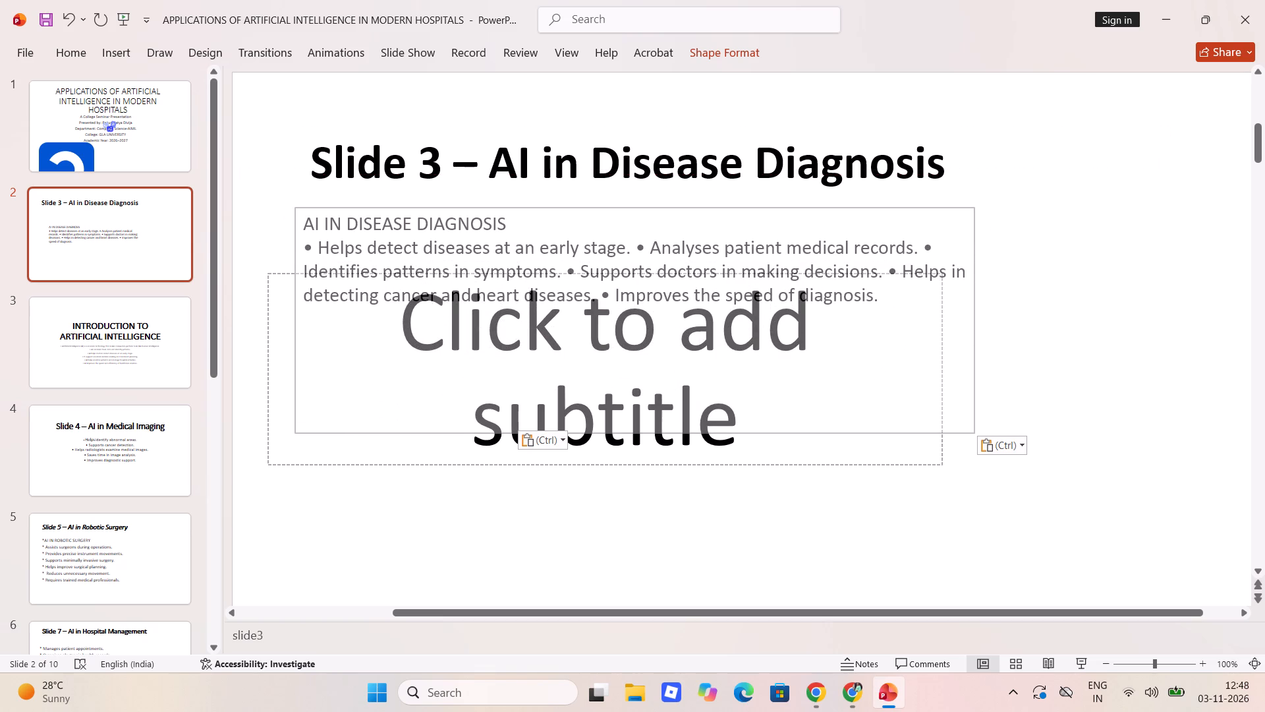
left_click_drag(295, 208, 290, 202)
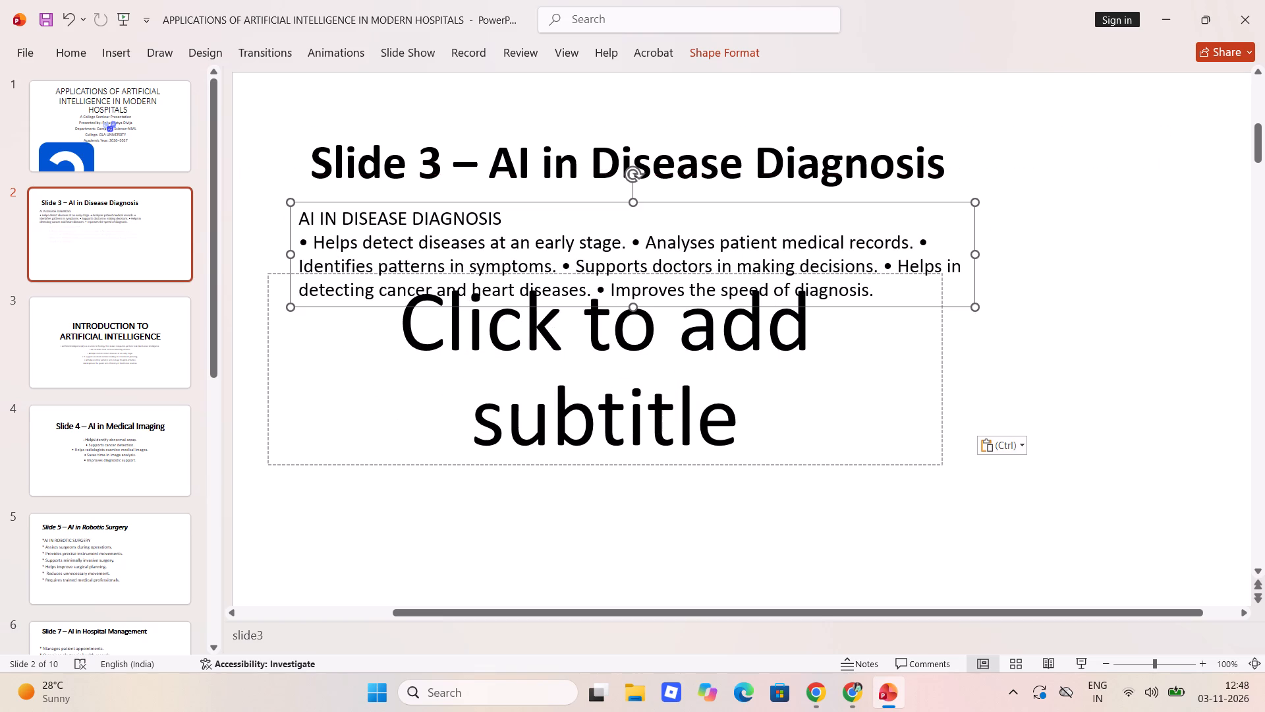
Apply the Keep Text Only paste option to the pasted disease diagnosis text.
left_click(1023, 448)
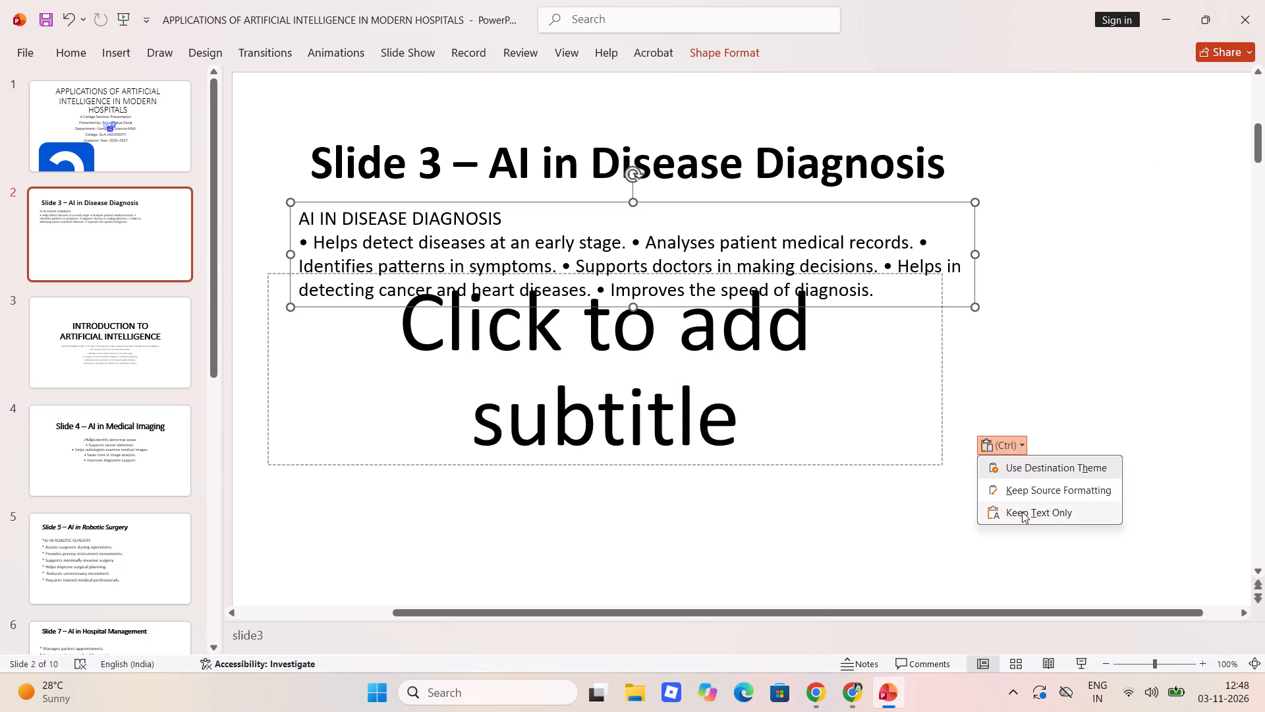
left_click(1022, 512)
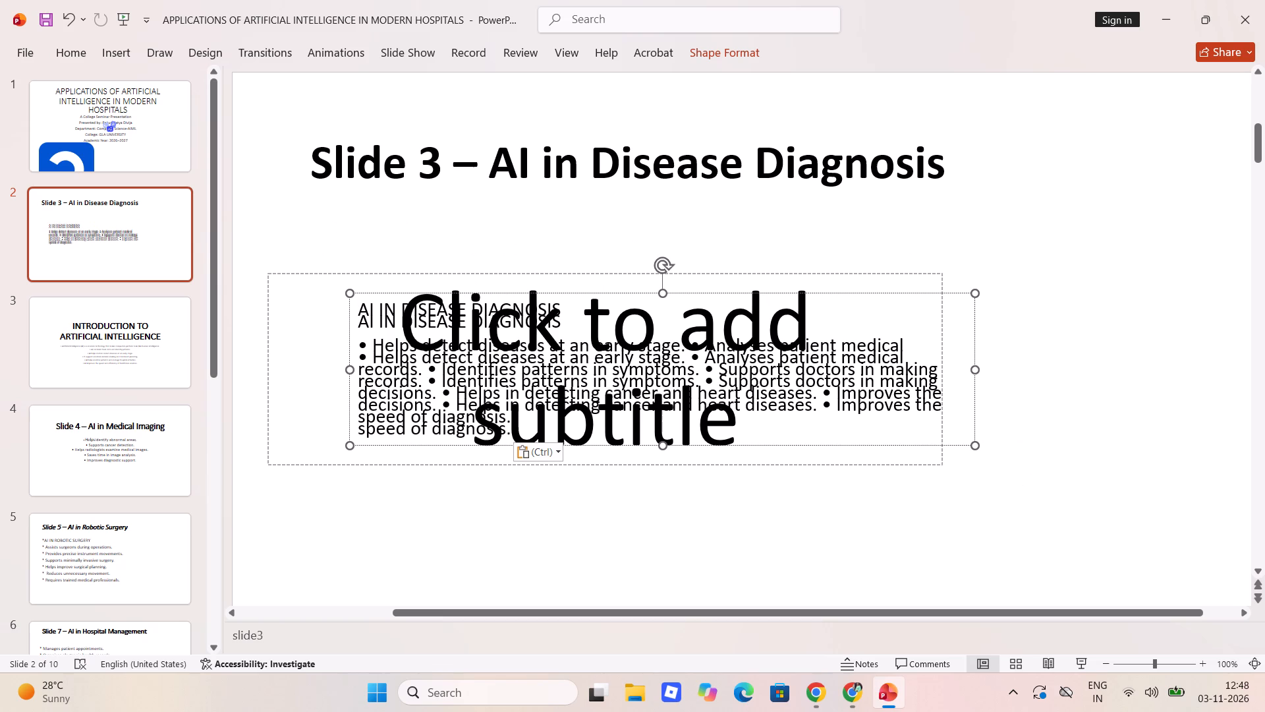
Resize the large empty text placeholder on slide 2 so it extends down past the pasted text.
left_click(994, 332)
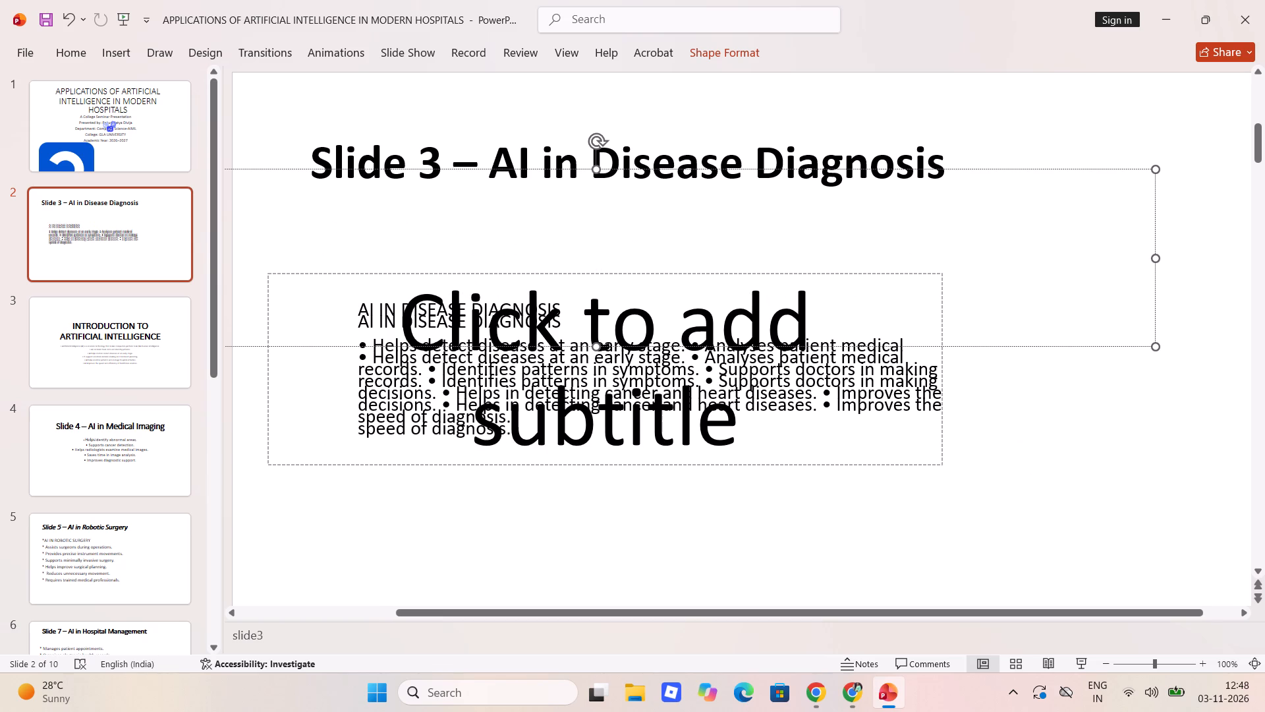
left_click(593, 144)
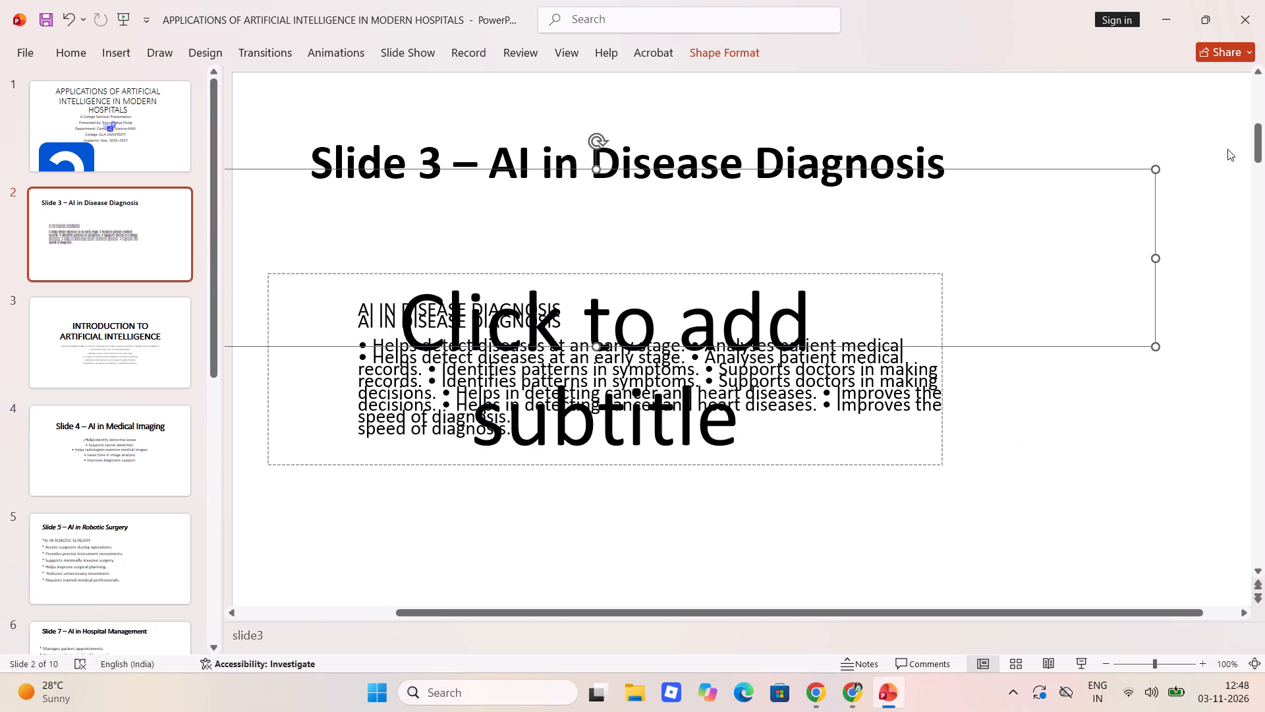
left_click_drag(1149, 171, 1030, 231)
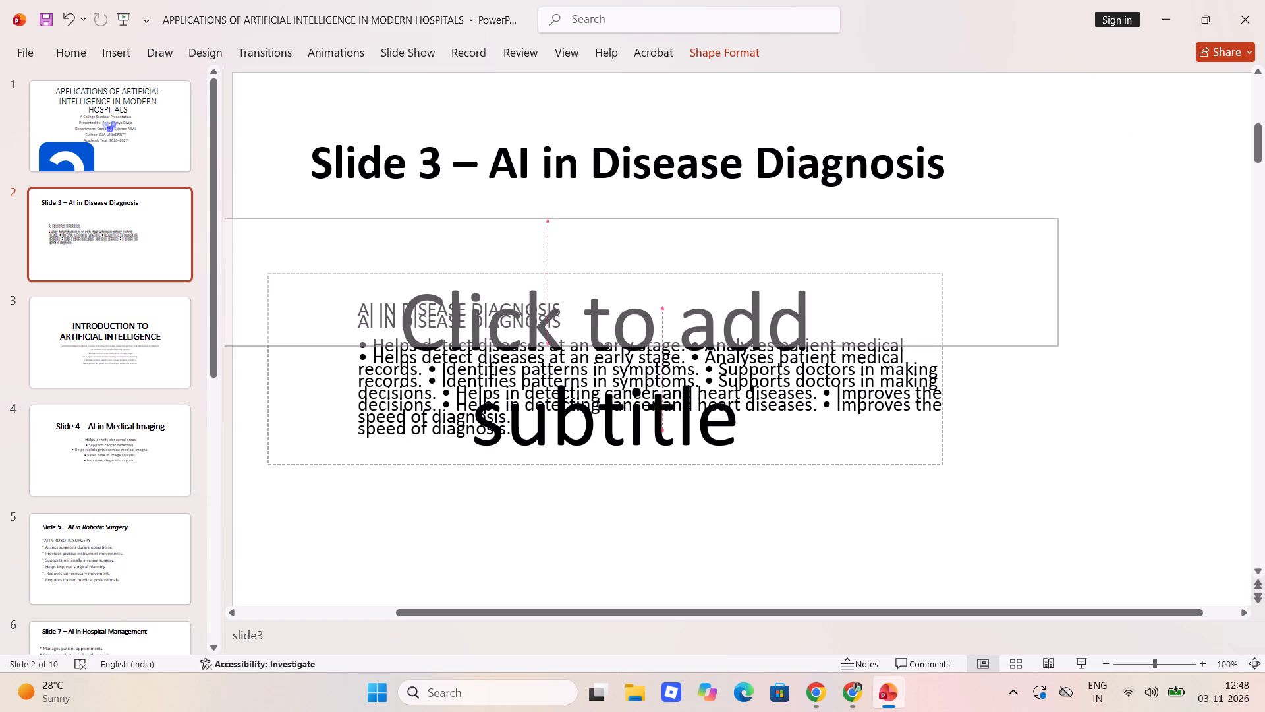
left_click_drag(1030, 231, 940, 711)
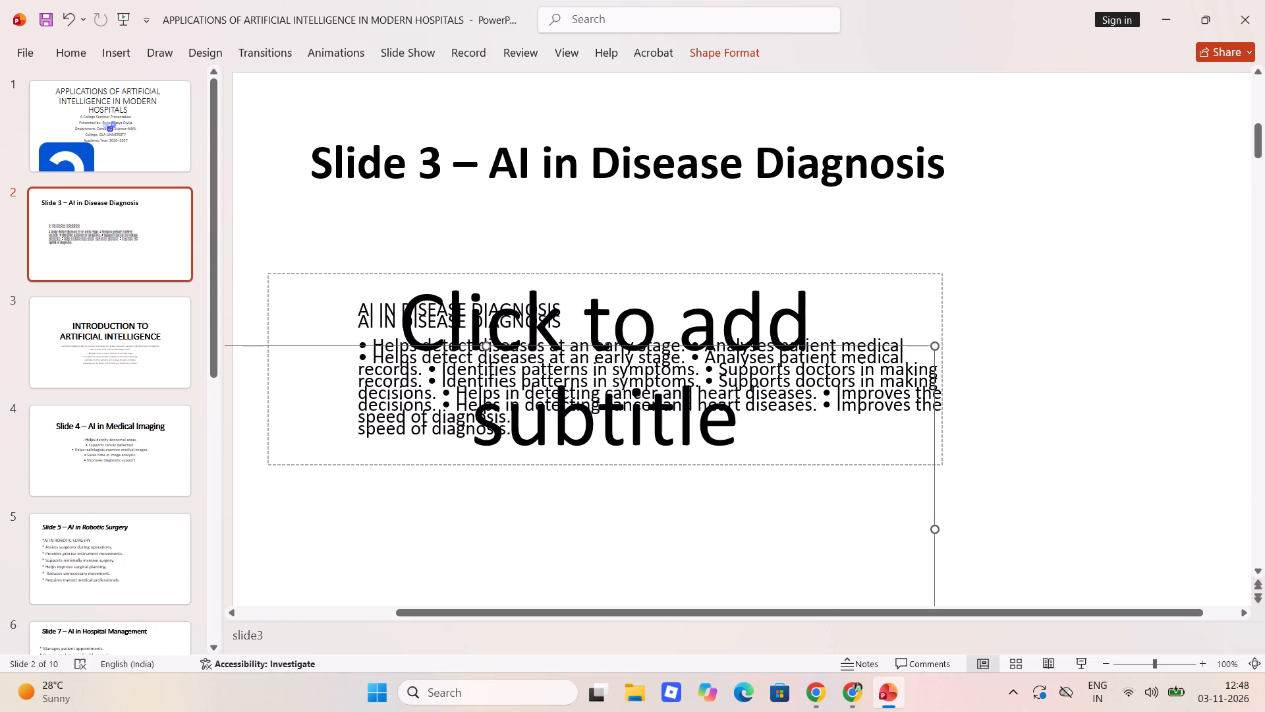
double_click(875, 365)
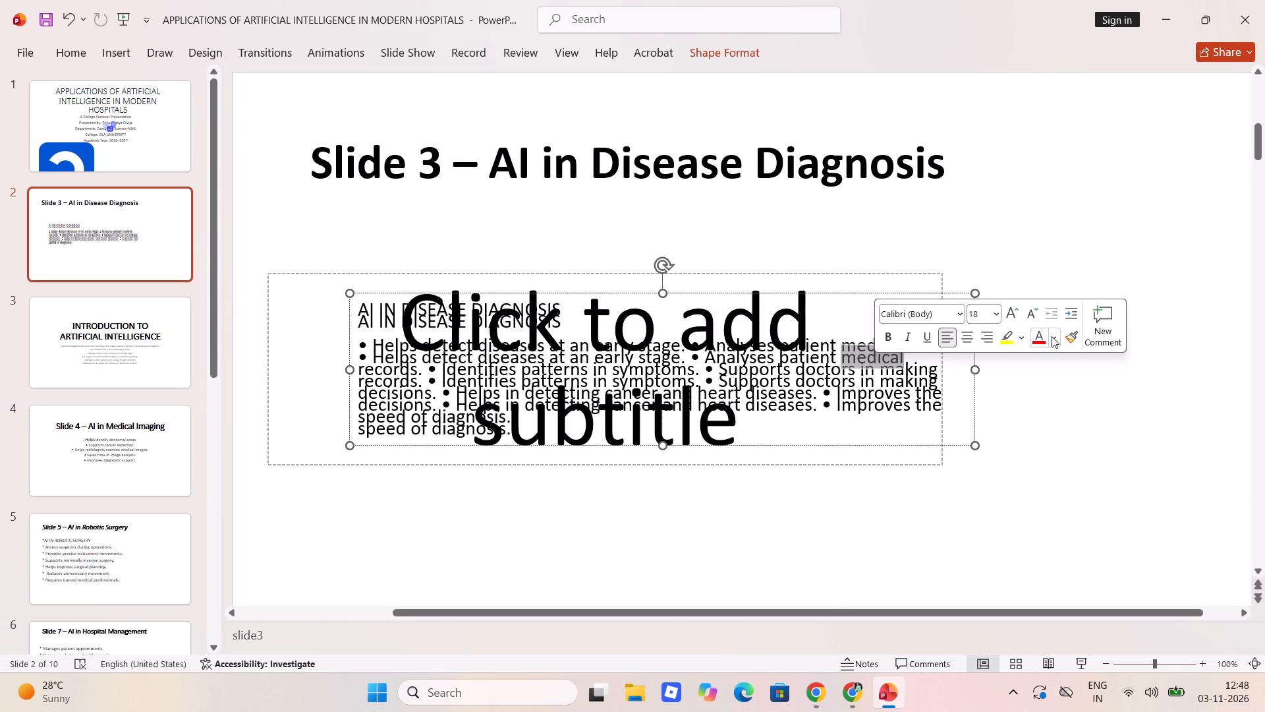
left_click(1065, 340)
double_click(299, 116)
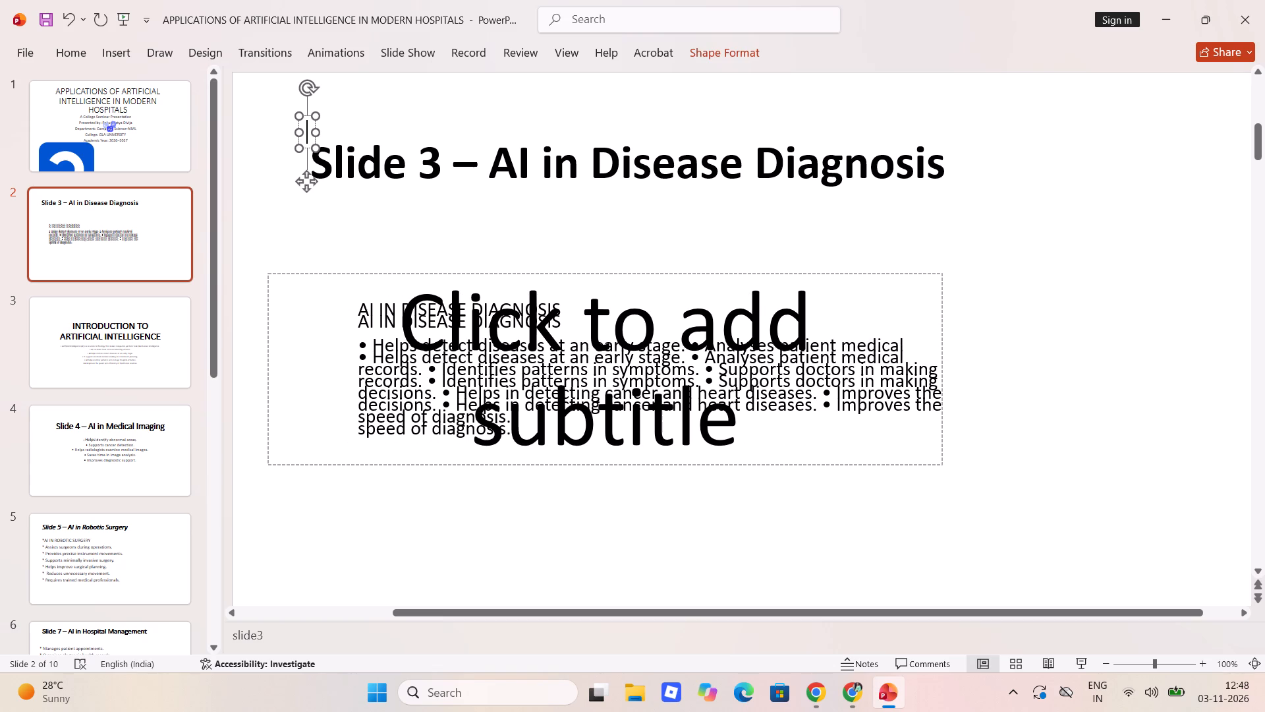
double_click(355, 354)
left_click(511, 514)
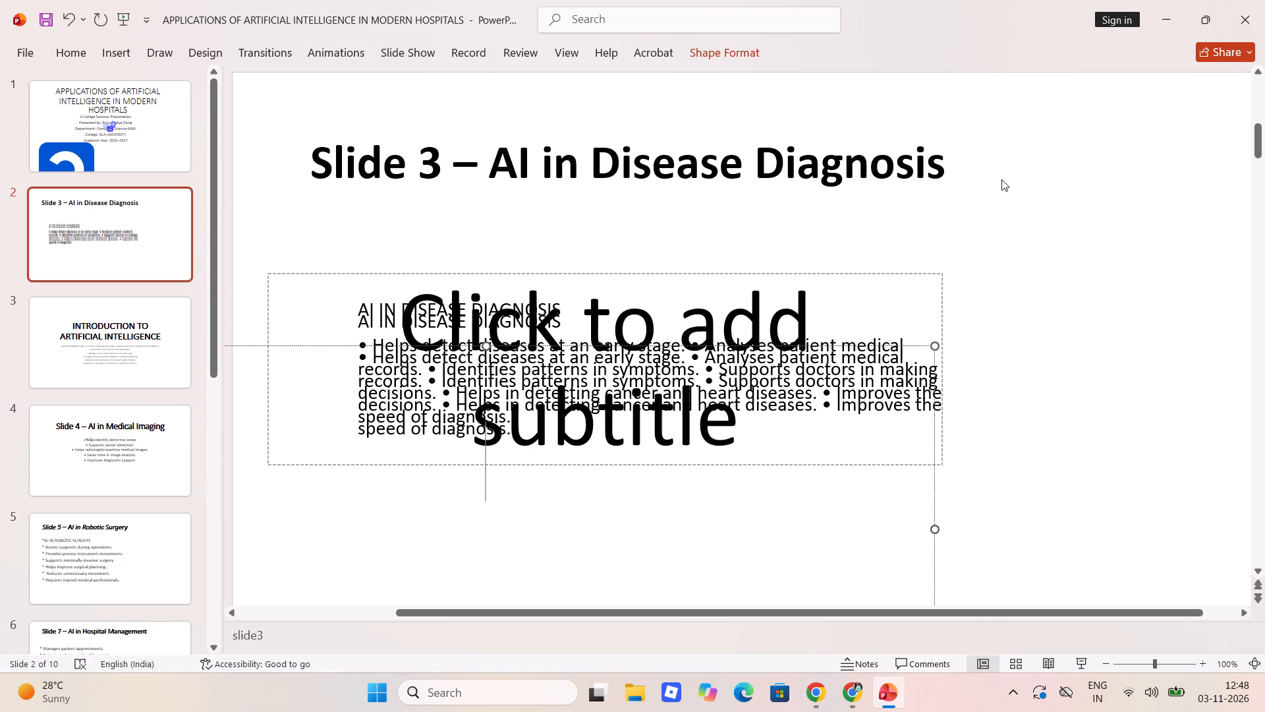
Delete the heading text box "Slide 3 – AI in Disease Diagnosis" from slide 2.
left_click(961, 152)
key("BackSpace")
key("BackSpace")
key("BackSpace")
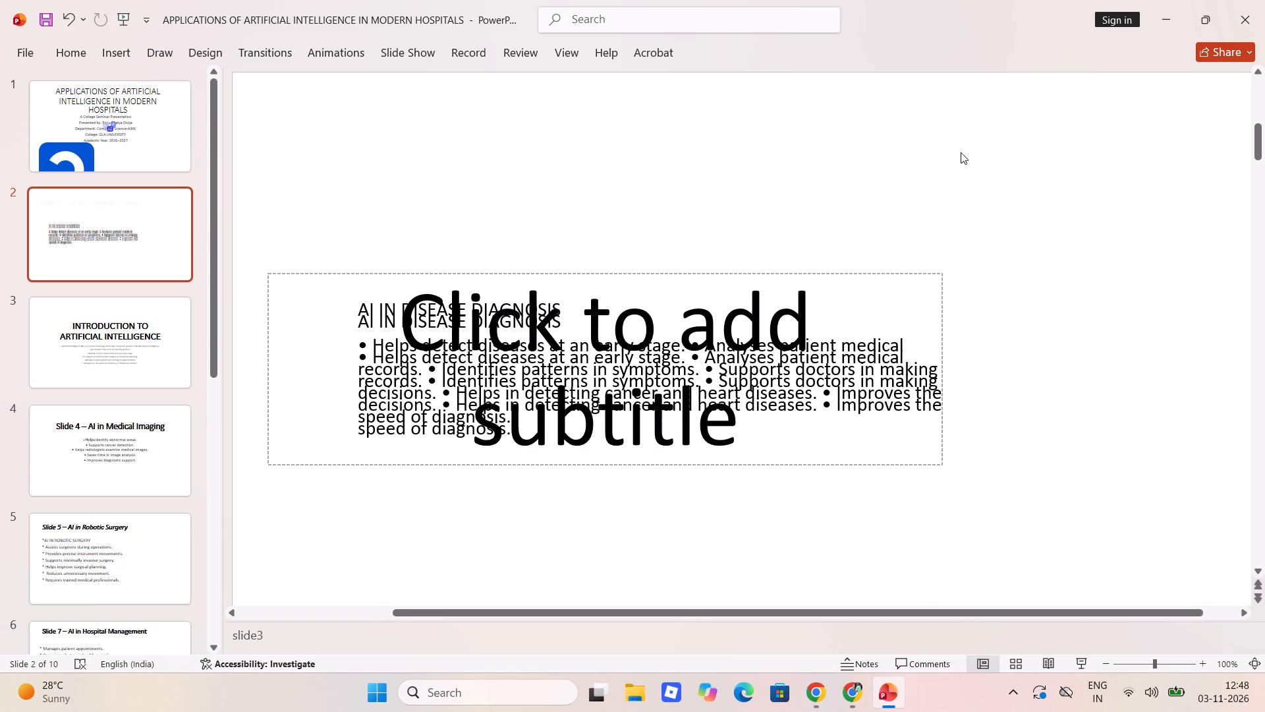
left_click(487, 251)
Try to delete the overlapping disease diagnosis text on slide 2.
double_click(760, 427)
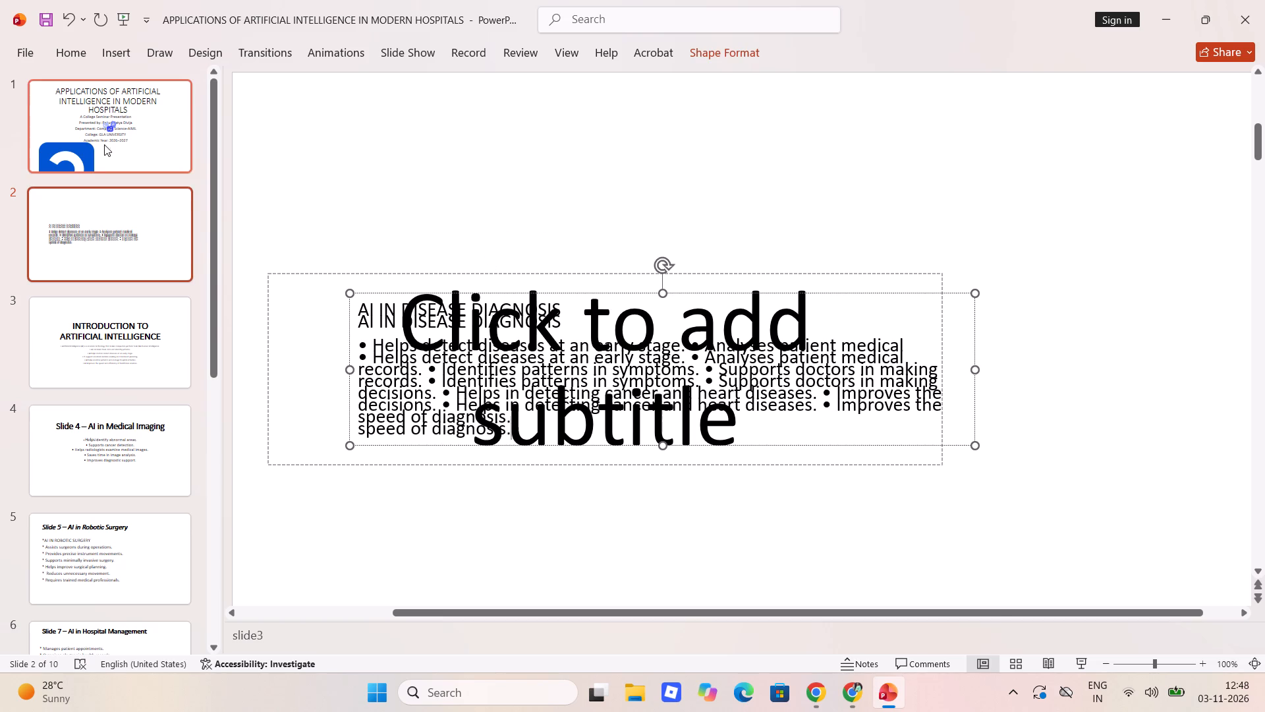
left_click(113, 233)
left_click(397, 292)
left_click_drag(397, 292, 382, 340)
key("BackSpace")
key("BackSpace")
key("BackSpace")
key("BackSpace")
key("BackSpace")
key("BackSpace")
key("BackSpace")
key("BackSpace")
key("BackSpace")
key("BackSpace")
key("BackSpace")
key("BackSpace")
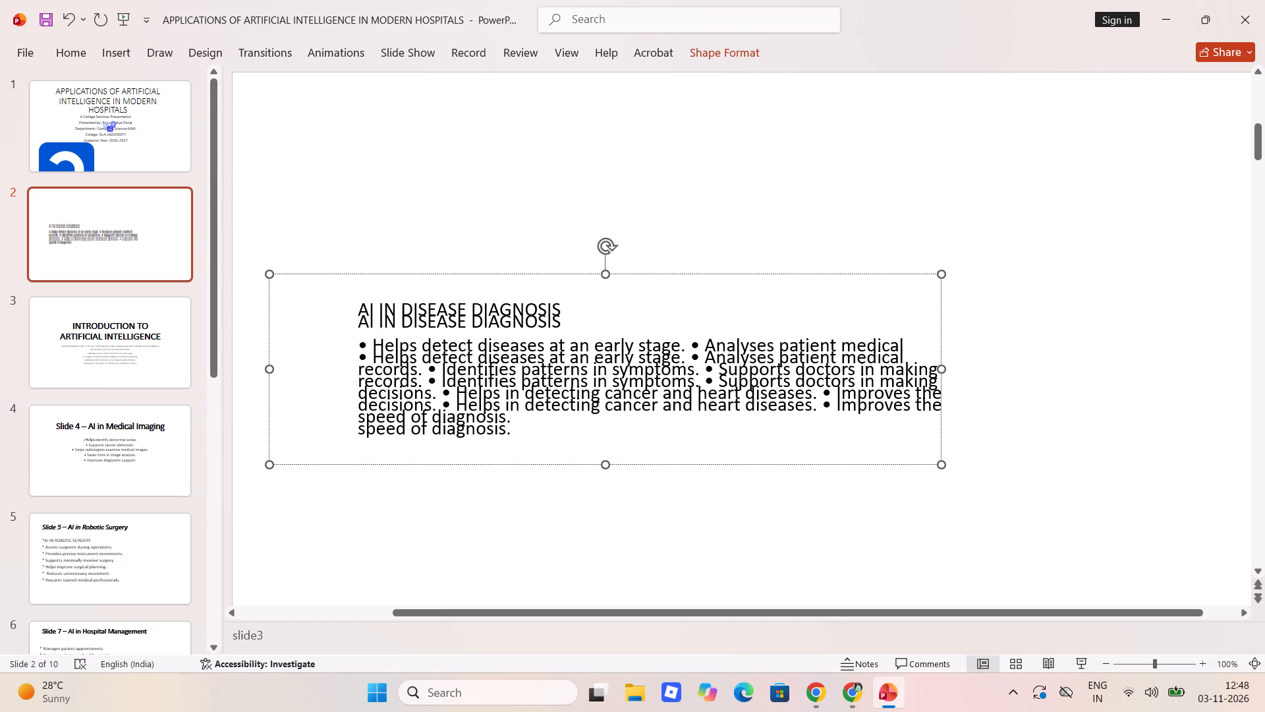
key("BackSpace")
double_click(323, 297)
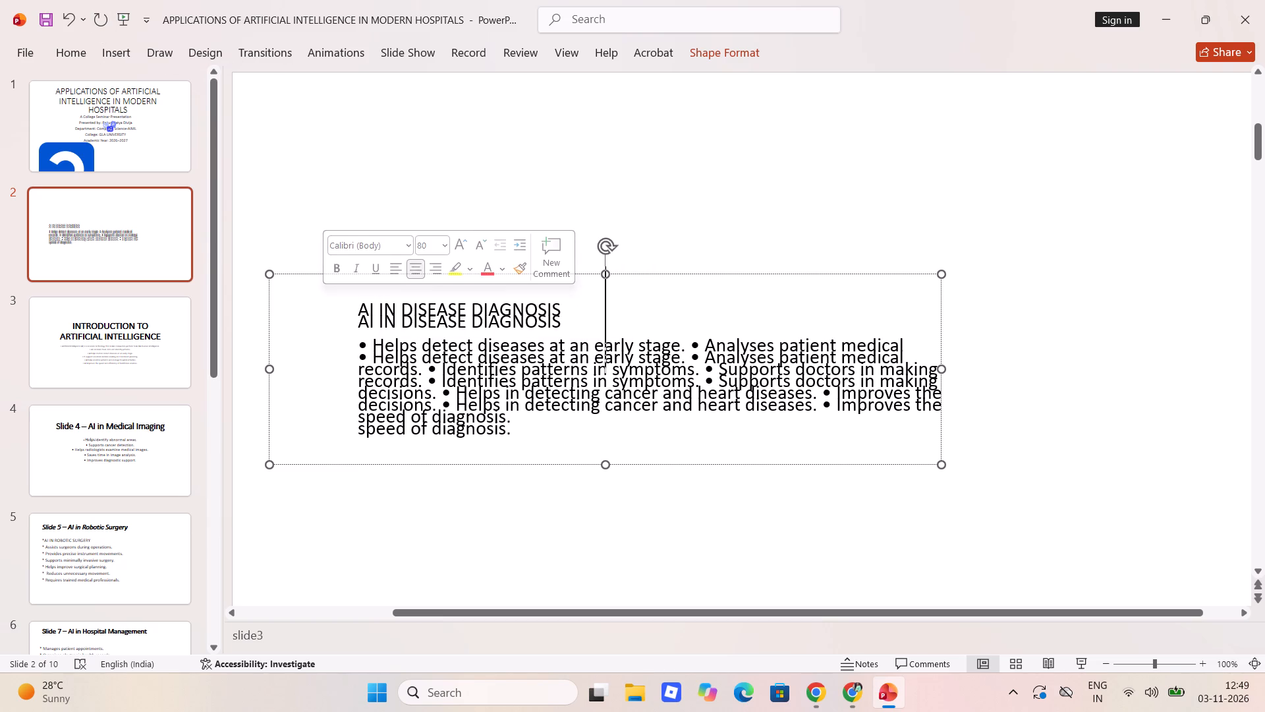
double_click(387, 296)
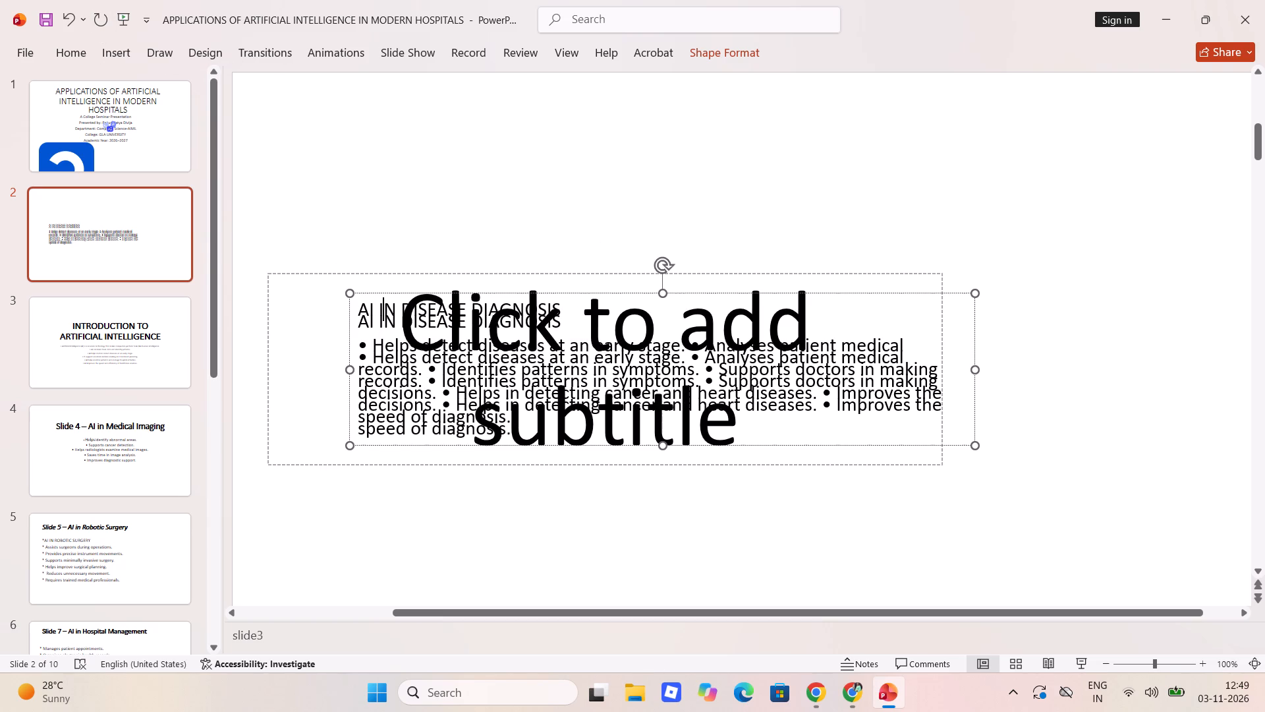
Insert a new title-and-content slide after slide 2 and enter "slide3" in its notes.
left_click(109, 239)
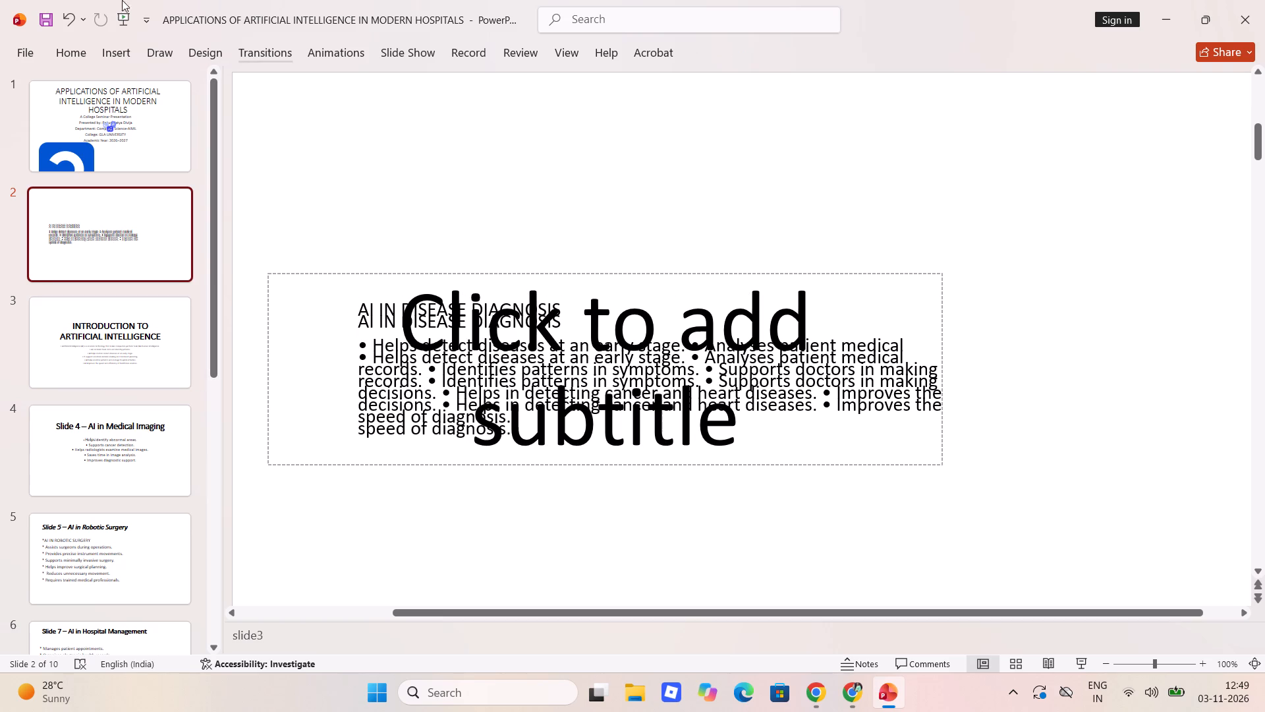
left_click(65, 47)
left_click(125, 88)
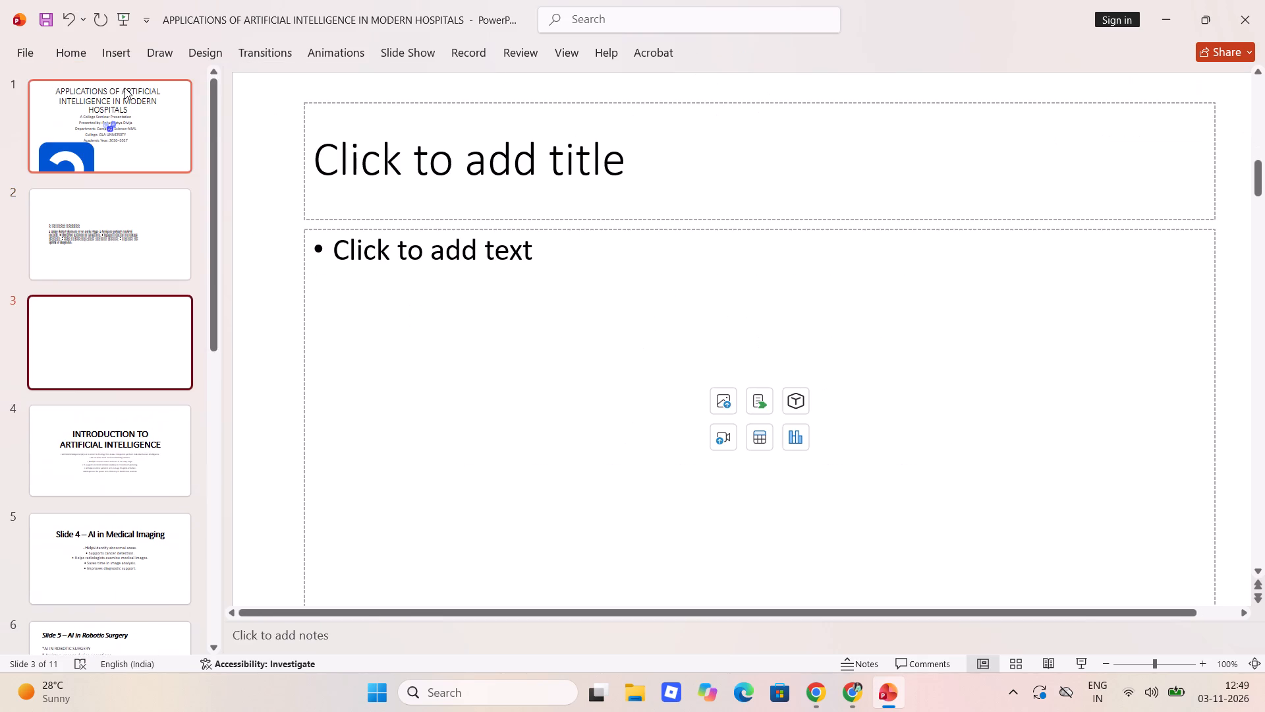
left_click(285, 625)
type("slide3")
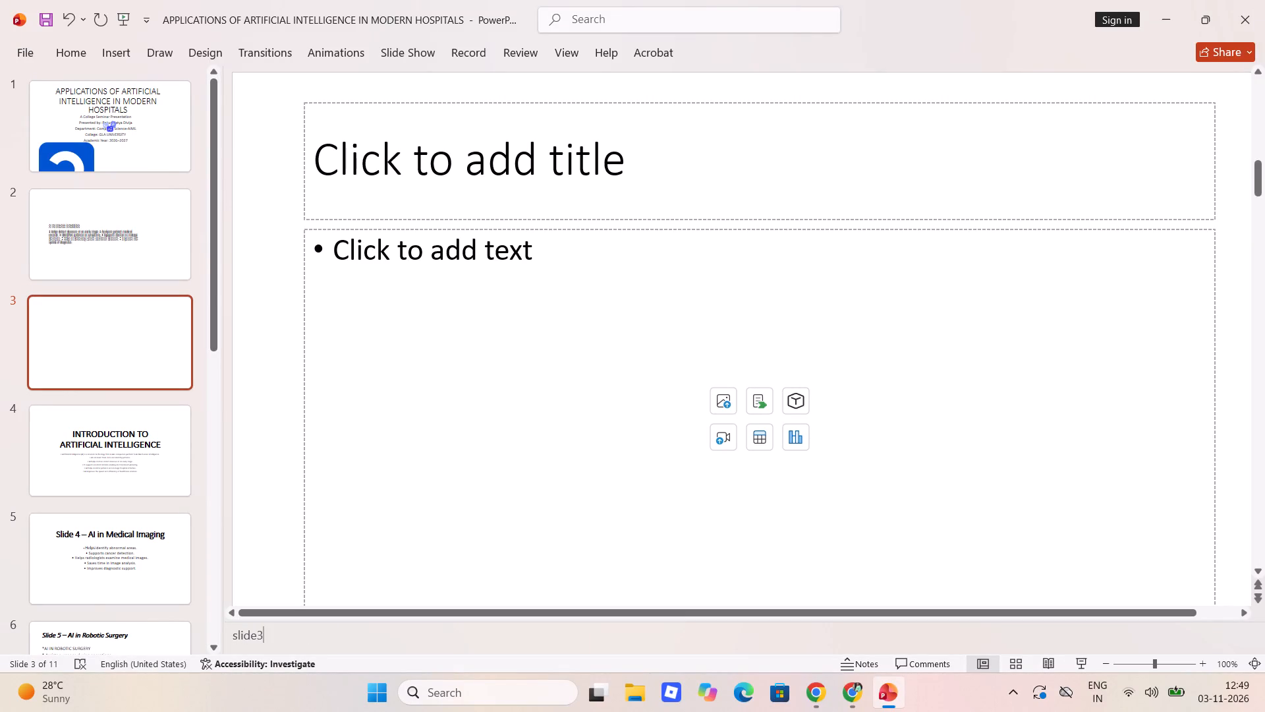
left_click(816, 697)
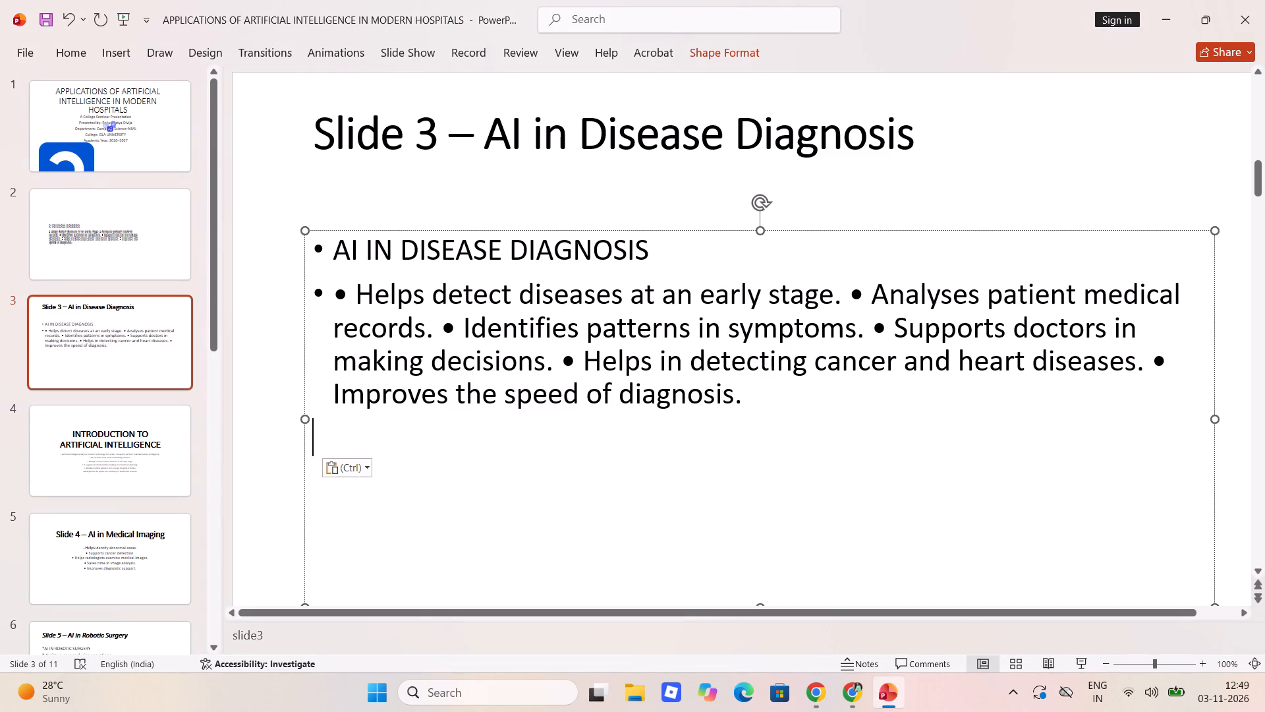
Remove the extra automatic bullet from the paragraph starting with "Helps detect diseases at an early stage".
left_click(321, 293)
left_click(321, 293)
left_click(320, 292)
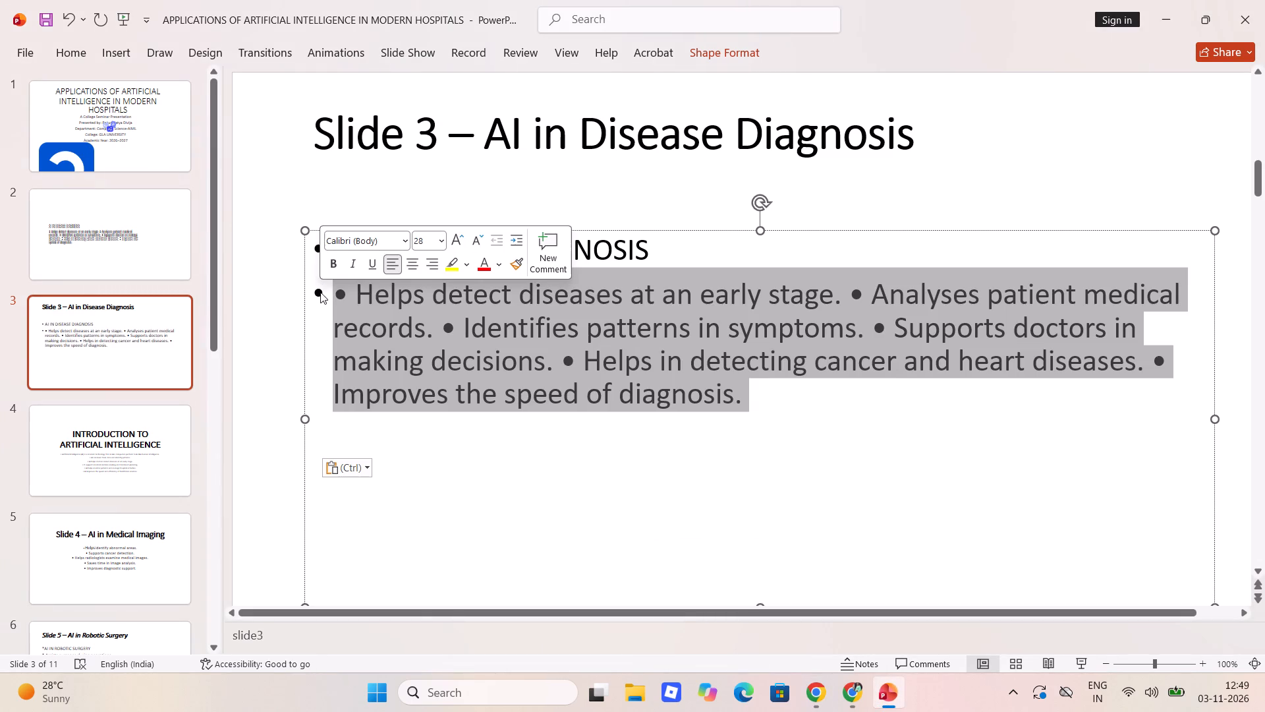
left_click(320, 292)
left_click(438, 497)
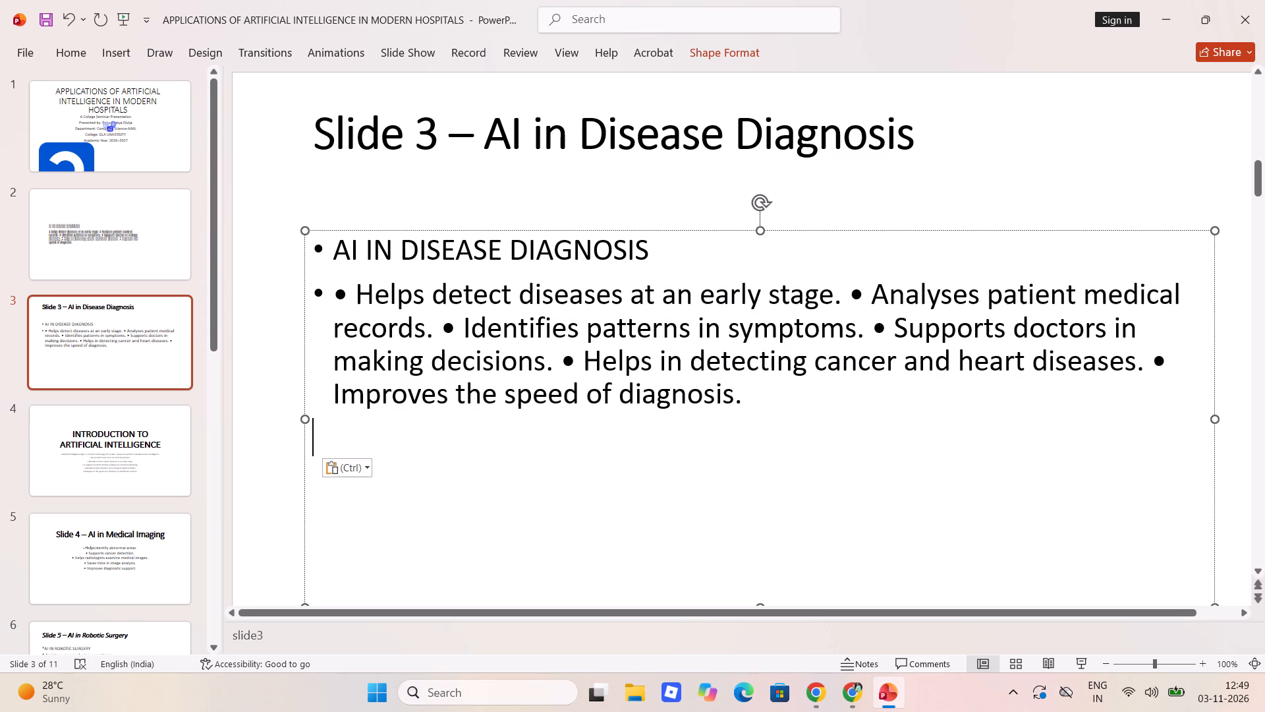
left_click(327, 294)
key("BackSpace")
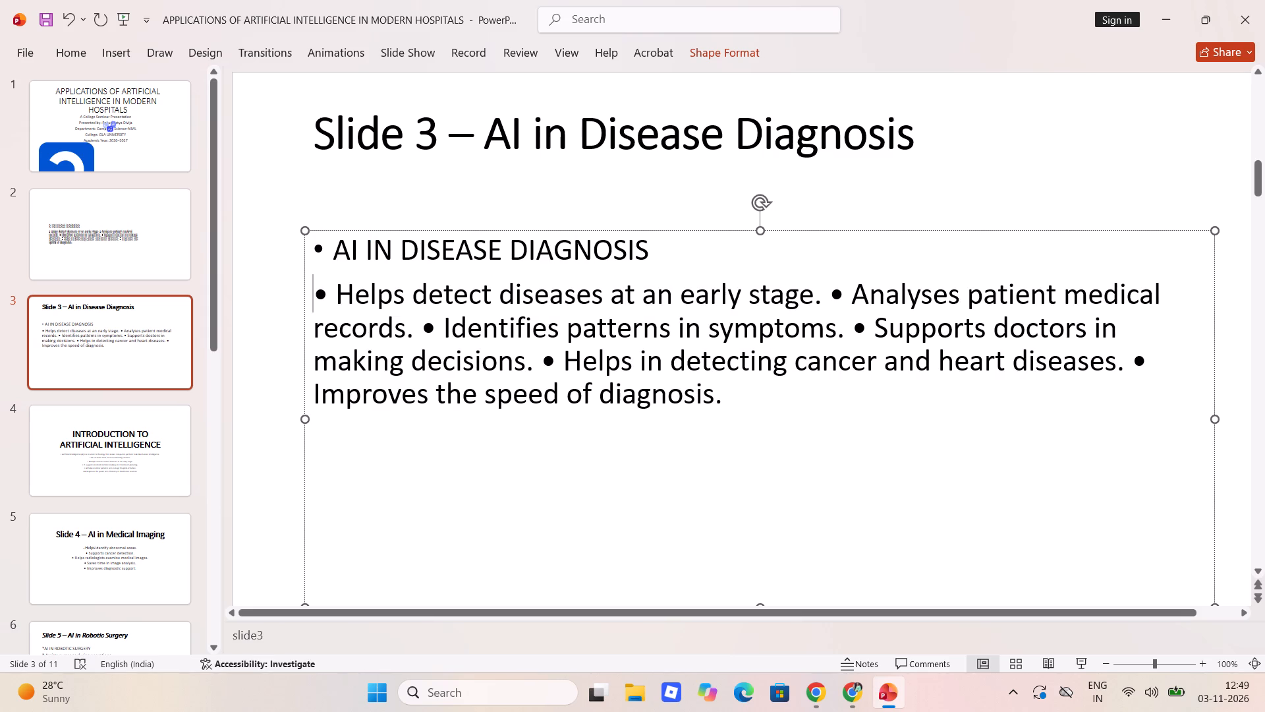
Split the running disease diagnosis paragraph so each of its six bullet points sits on its own line.
left_click(827, 294)
key("Return")
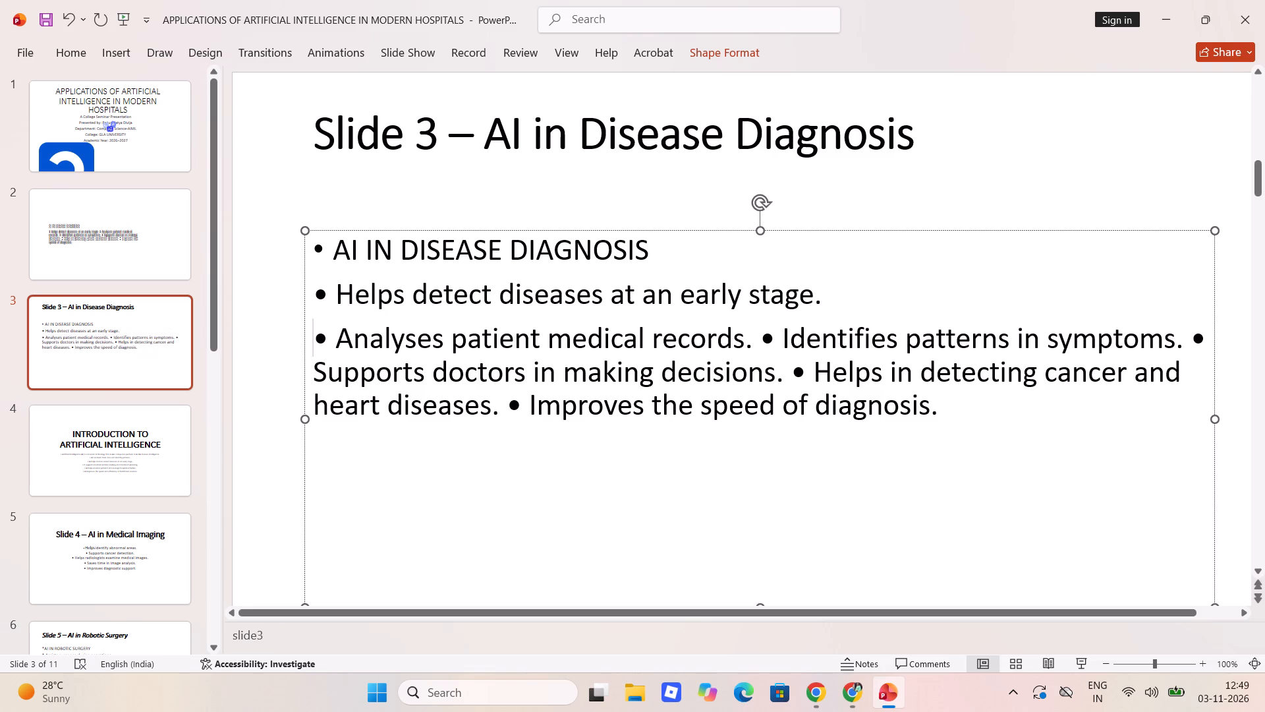
left_click(750, 344)
key("Return")
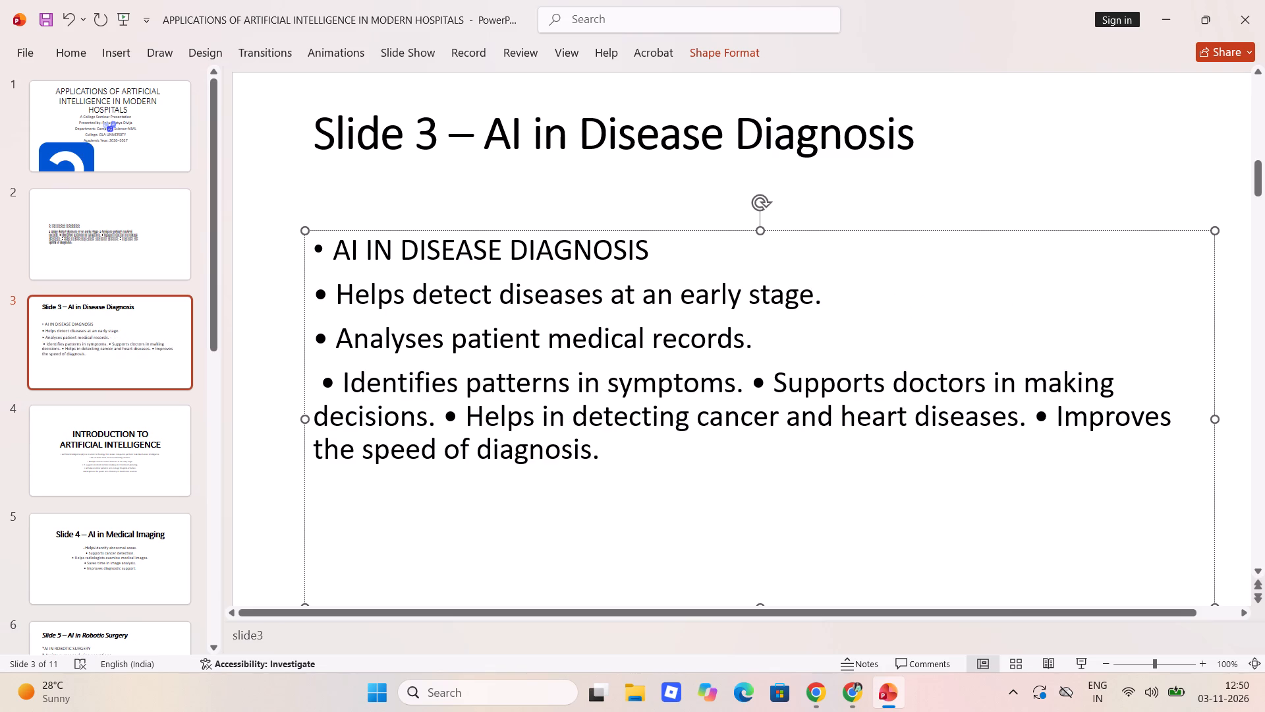
left_click(749, 383)
key("Return")
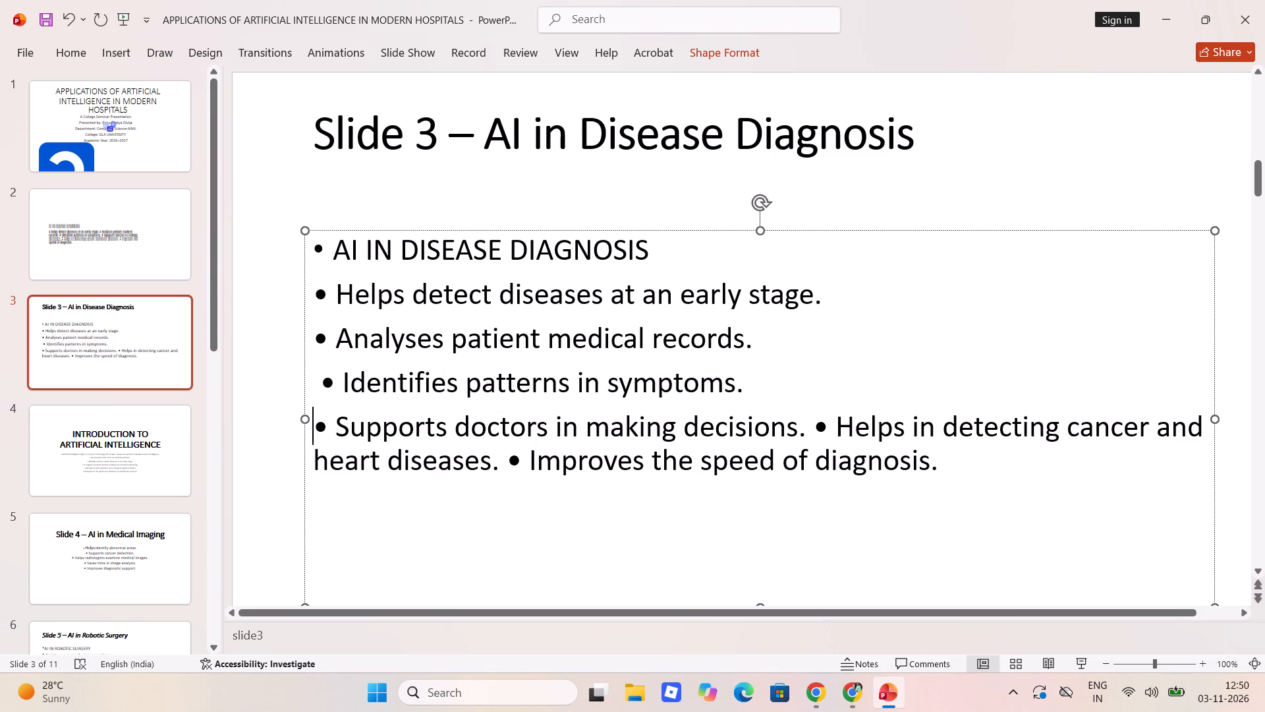
left_click(808, 426)
key("Return")
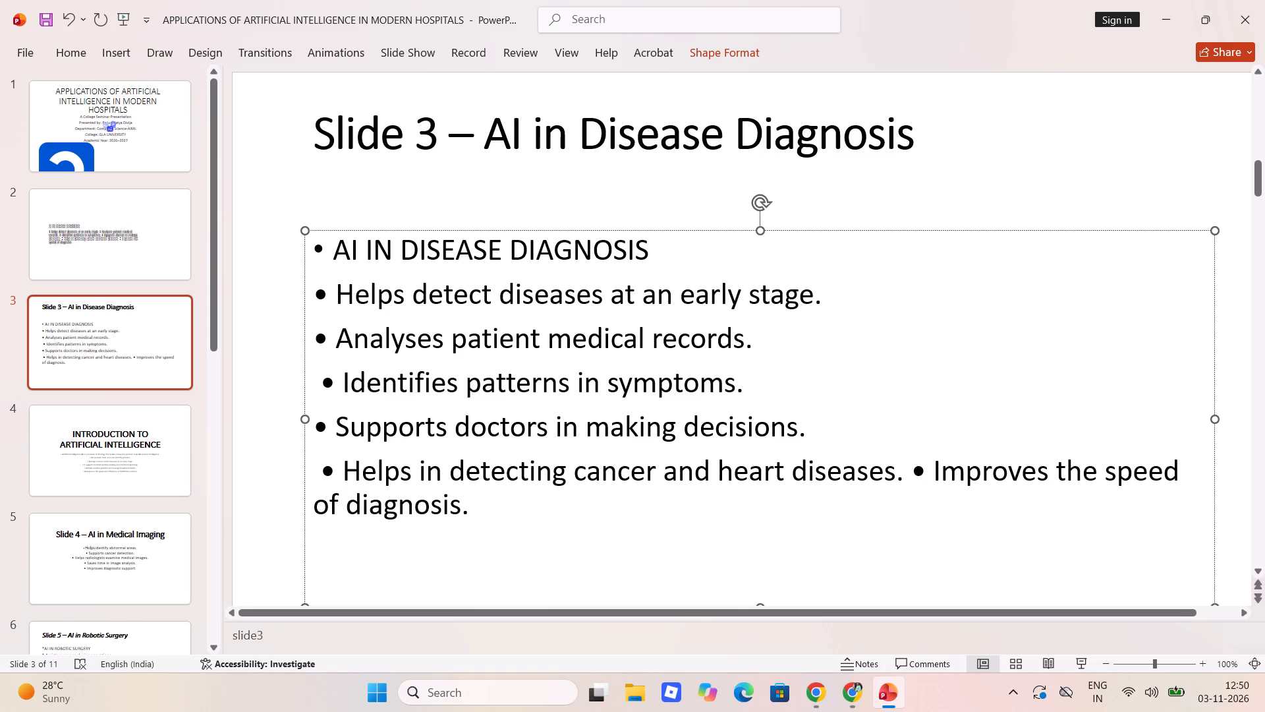
left_click(905, 478)
key("Return")
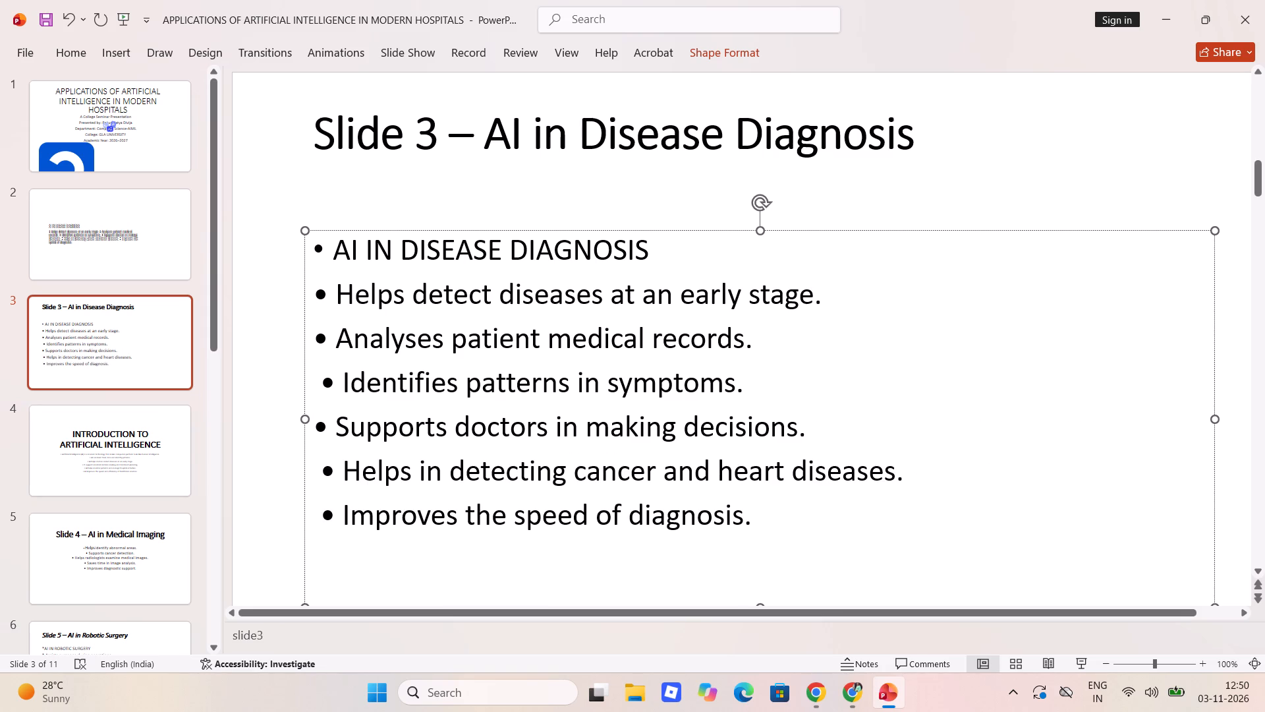
Remove the leading spaces before the "Helps in detecting cancer and heart diseases" and "Identifies patterns in symptoms" lines.
left_click(319, 475)
key("BackSpace")
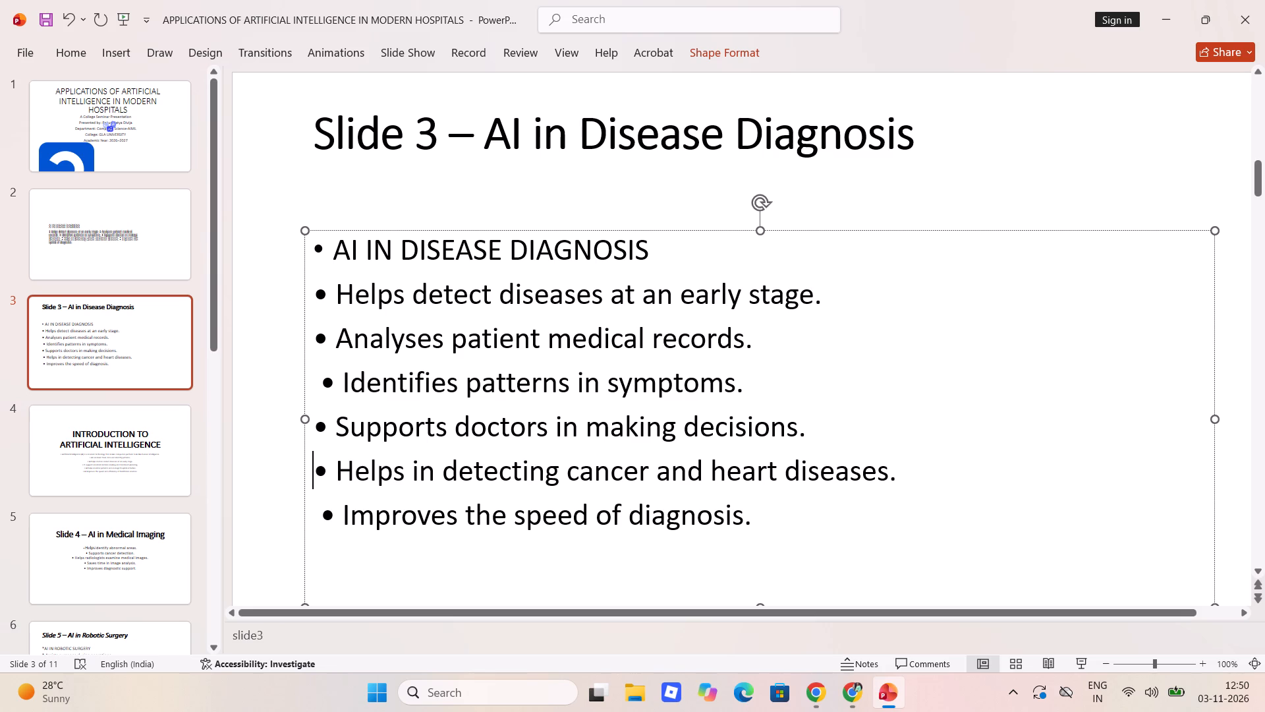
left_click(316, 521)
key("BackSpace")
key("Return")
left_click(322, 381)
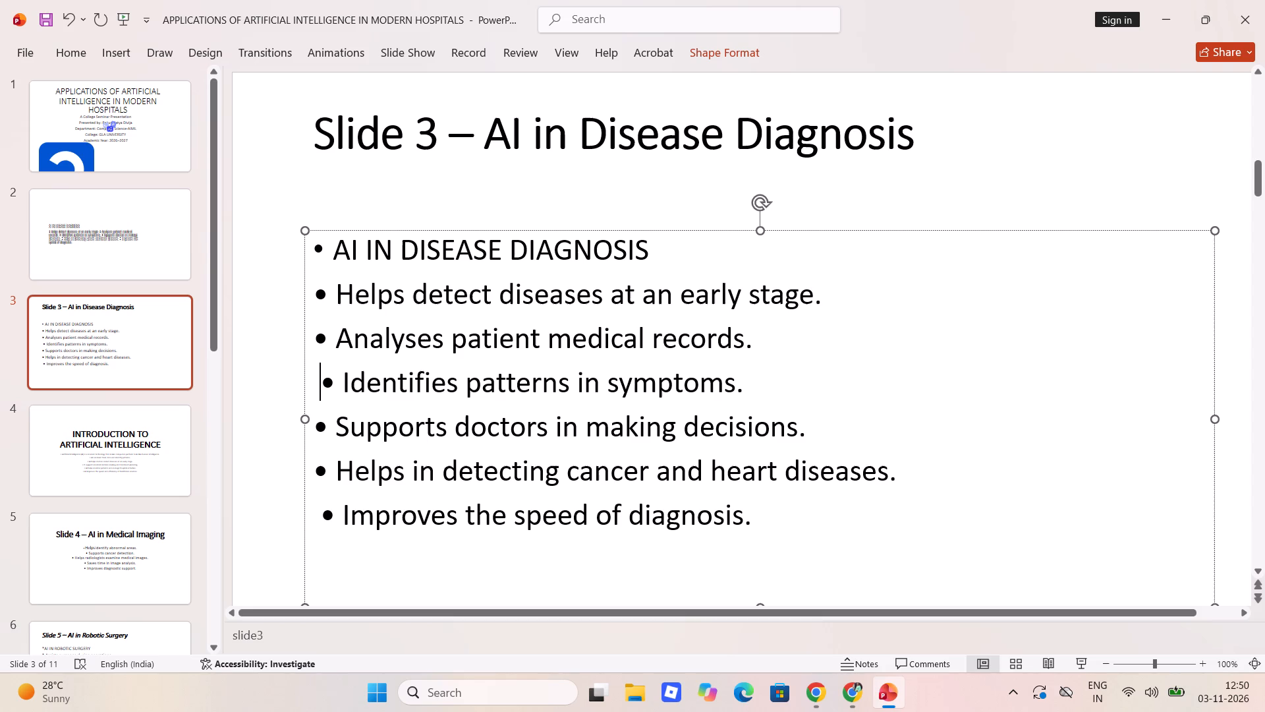
key("BackSpace")
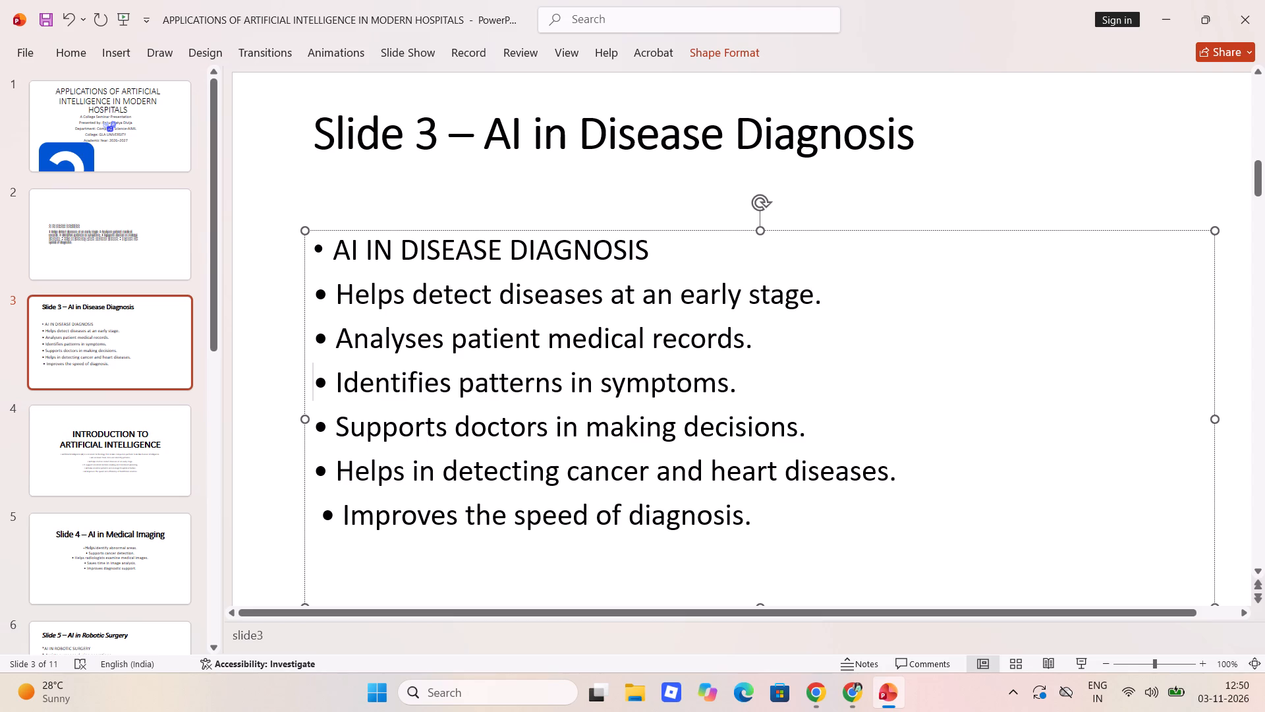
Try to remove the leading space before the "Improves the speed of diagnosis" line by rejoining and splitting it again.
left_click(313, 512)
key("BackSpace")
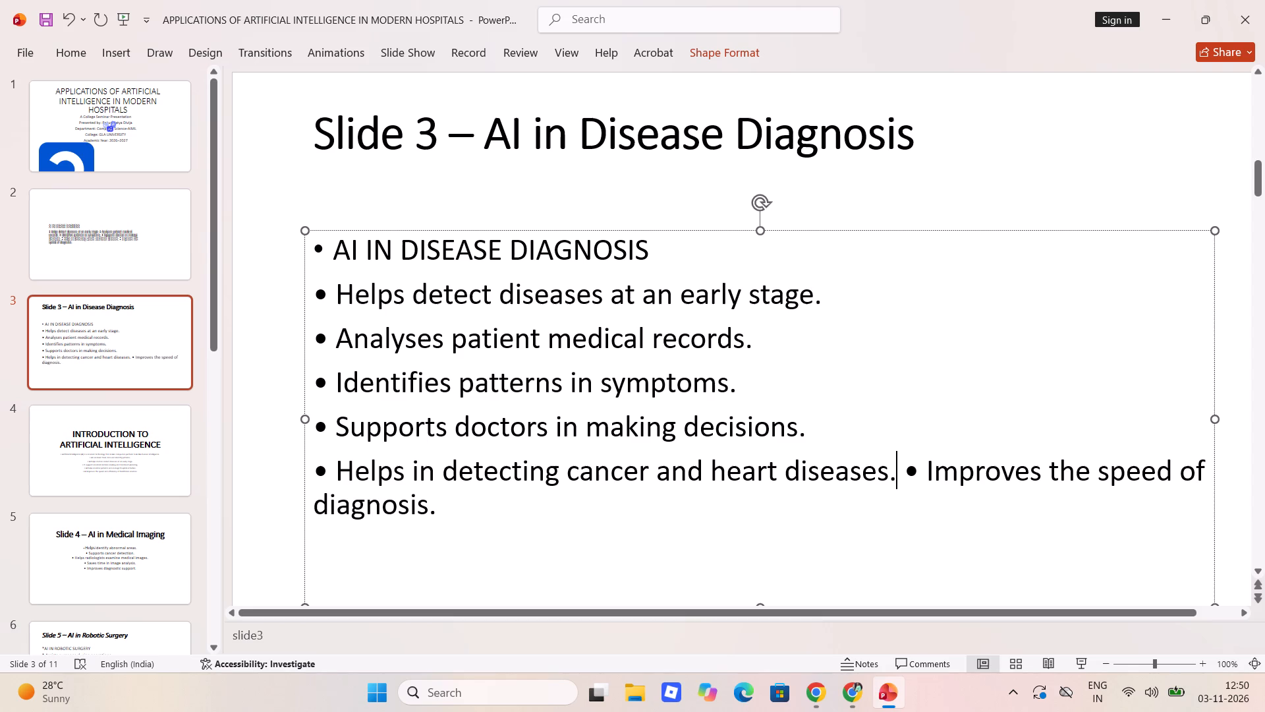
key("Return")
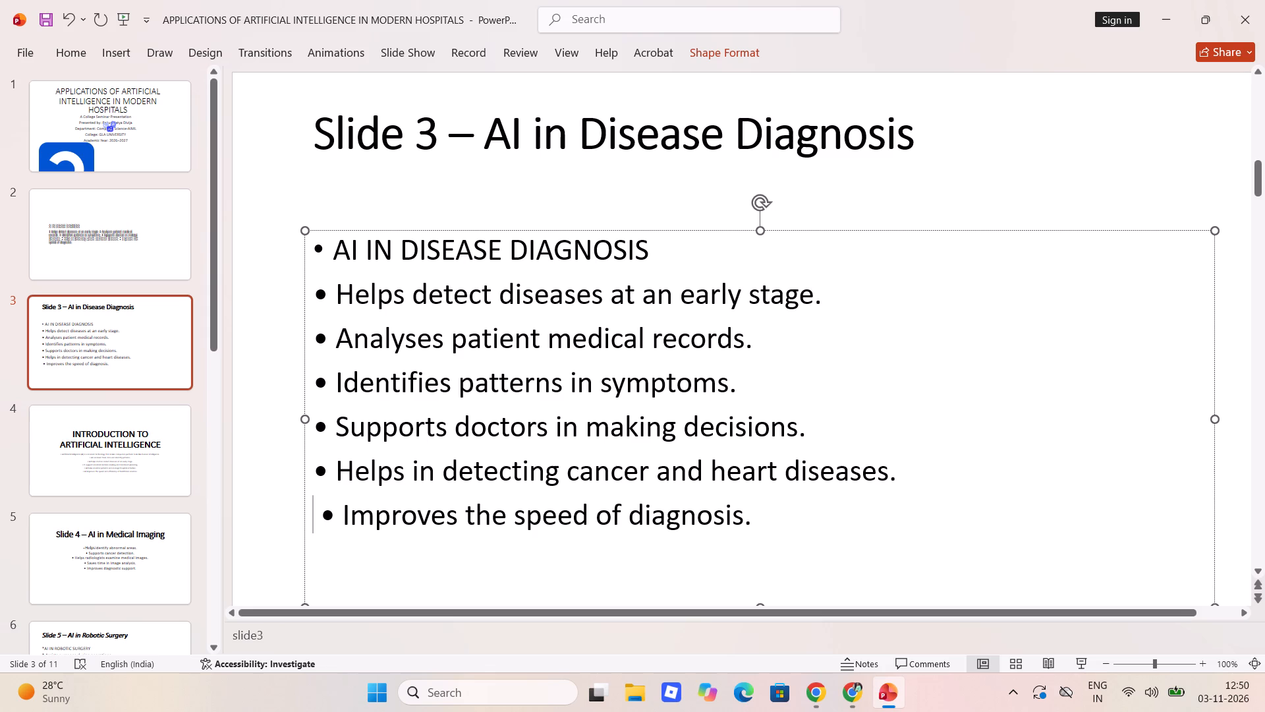
Delete the "AI IN DISEASE DIAGNOSIS" heading text from the first line of slide 3's content placeholder.
left_click(669, 240)
key("BackSpace")
key("BackSpace")
key("BackSpace")
key("BackSpace")
key("BackSpace")
key("BackSpace")
key("BackSpace")
key("BackSpace")
key("BackSpace")
key("BackSpace")
key("BackSpace")
key("BackSpace")
key("BackSpace")
key("BackSpace")
key("BackSpace")
key("BackSpace")
key("BackSpace")
key("BackSpace")
key("BackSpace")
key("BackSpace")
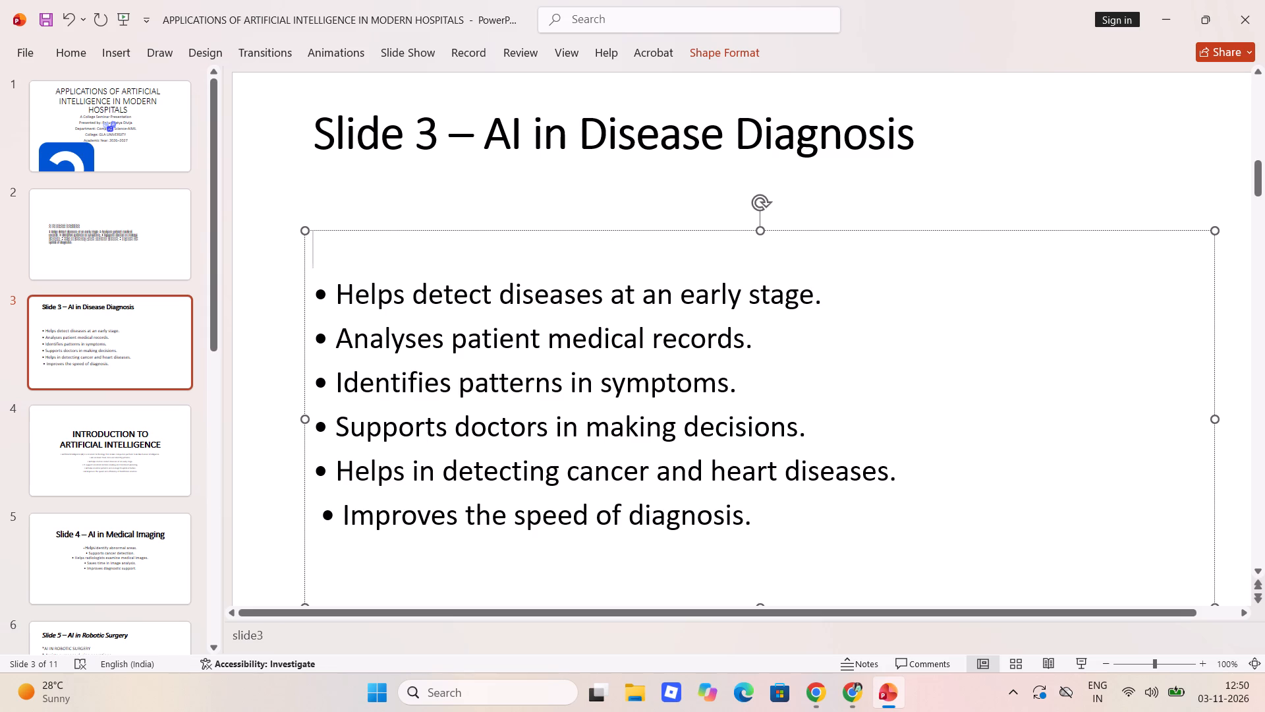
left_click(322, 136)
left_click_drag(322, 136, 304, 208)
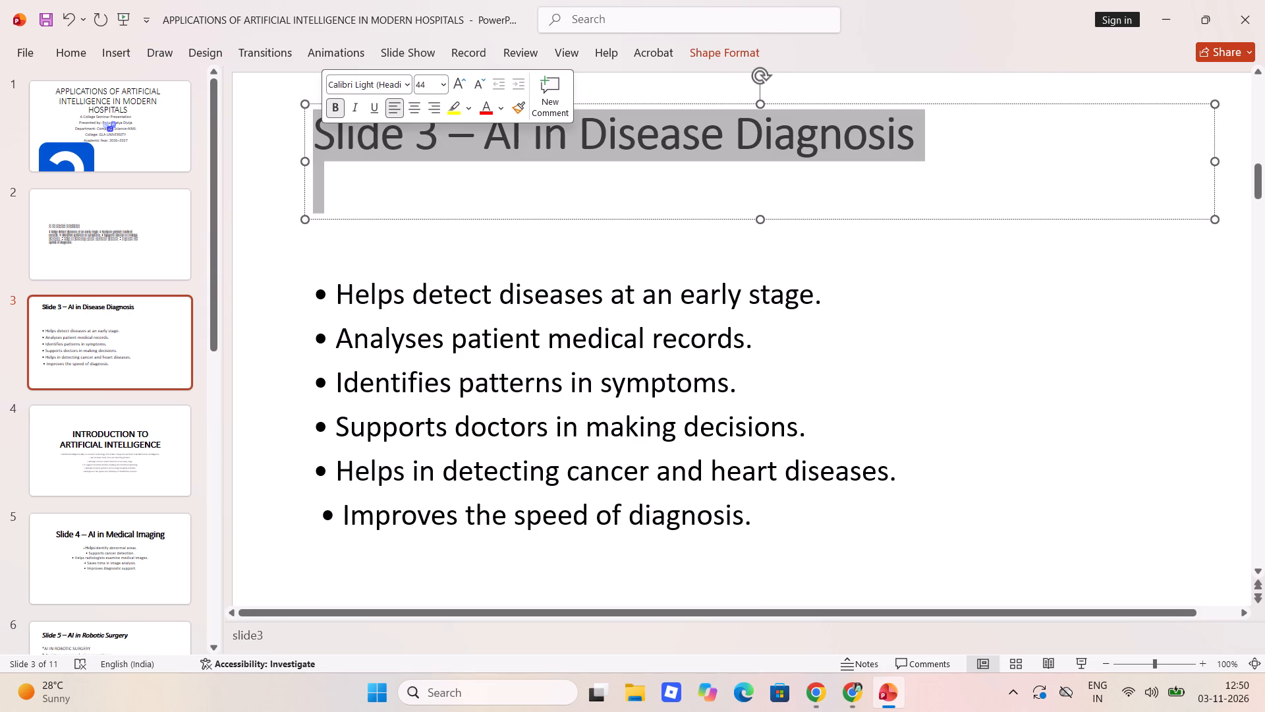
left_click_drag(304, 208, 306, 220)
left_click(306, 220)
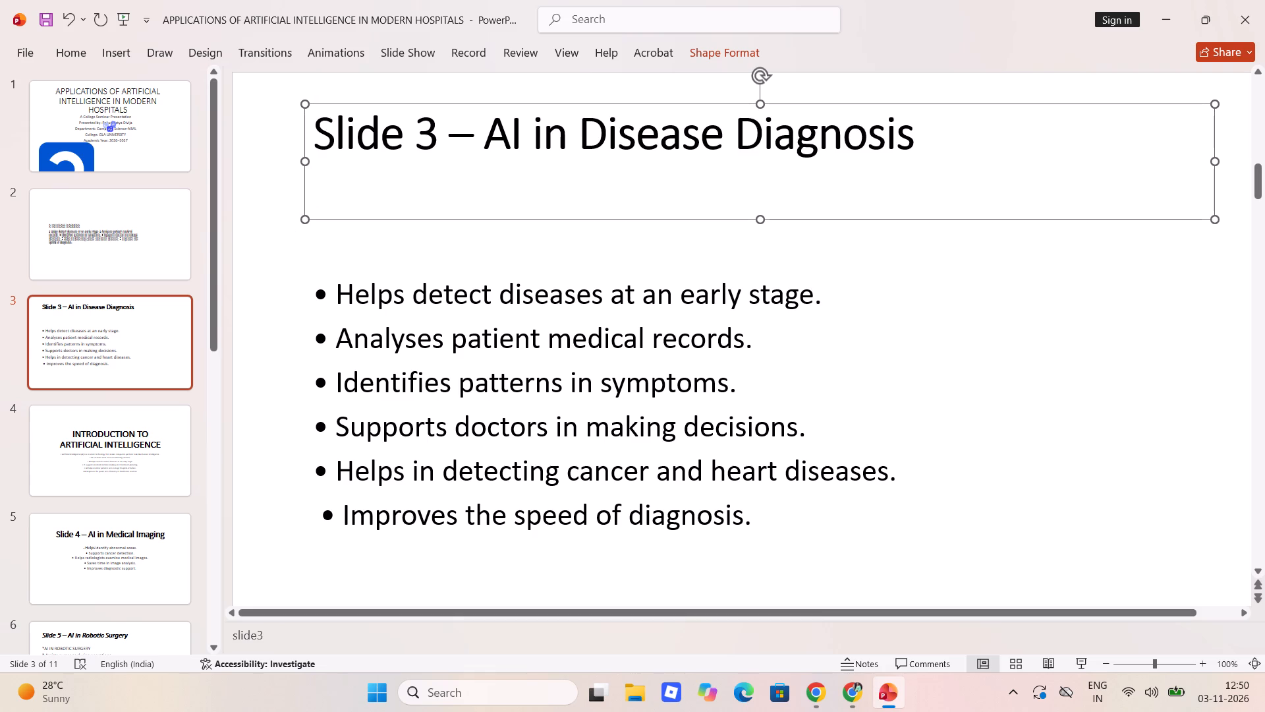
Enlarge slide 3's content placeholder from its upper-left corner so the bullet text sits higher and further left, and deselect it.
double_click(330, 272)
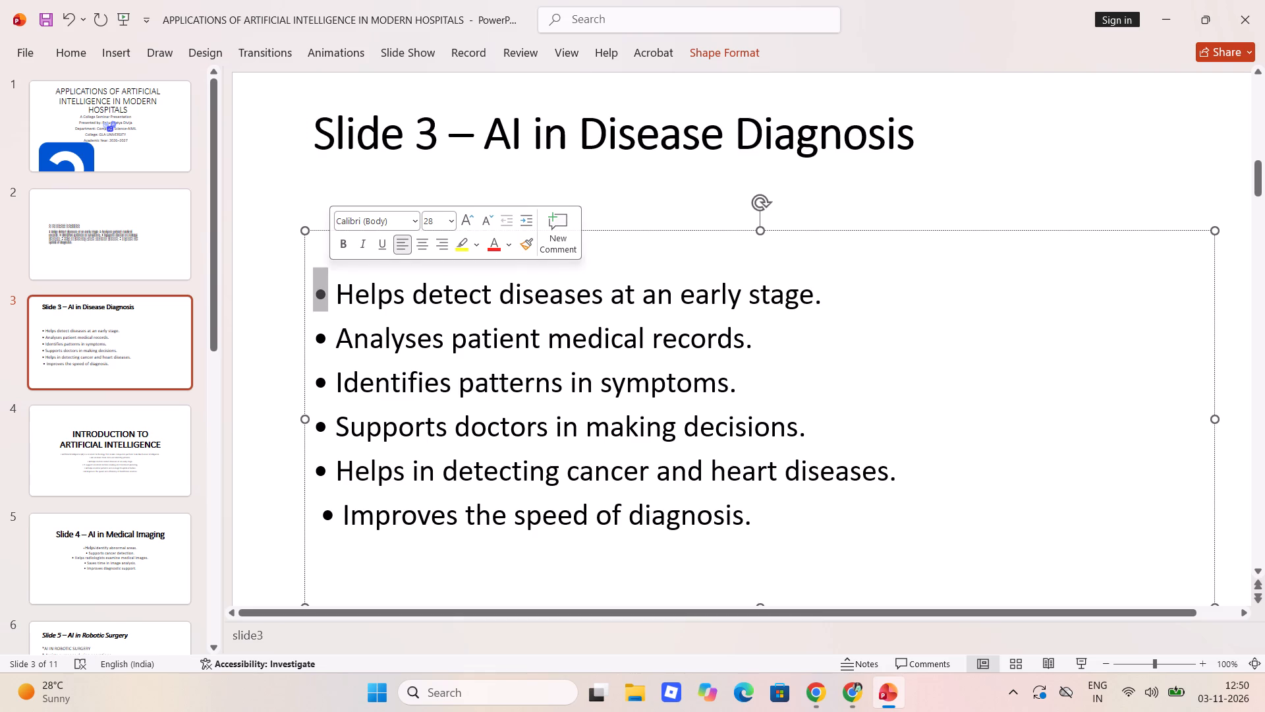
left_click_drag(303, 234, 260, 178)
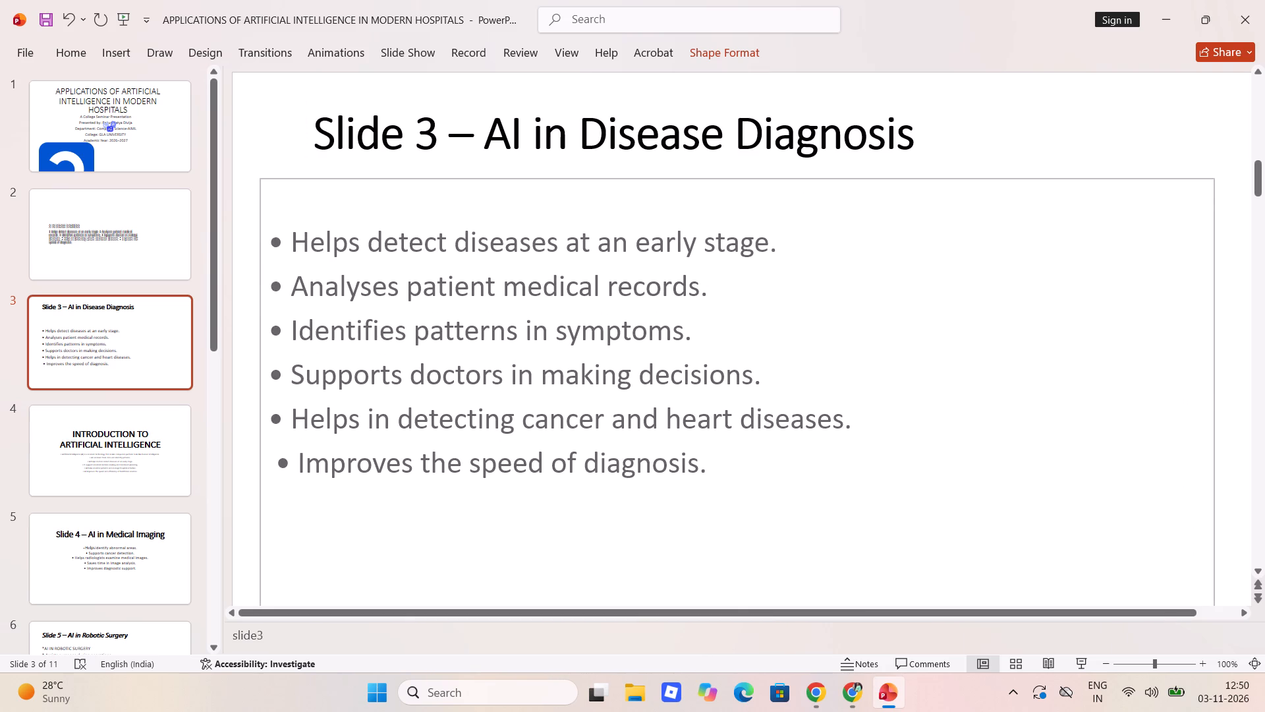
left_click_drag(260, 178, 262, 189)
left_click(573, 666)
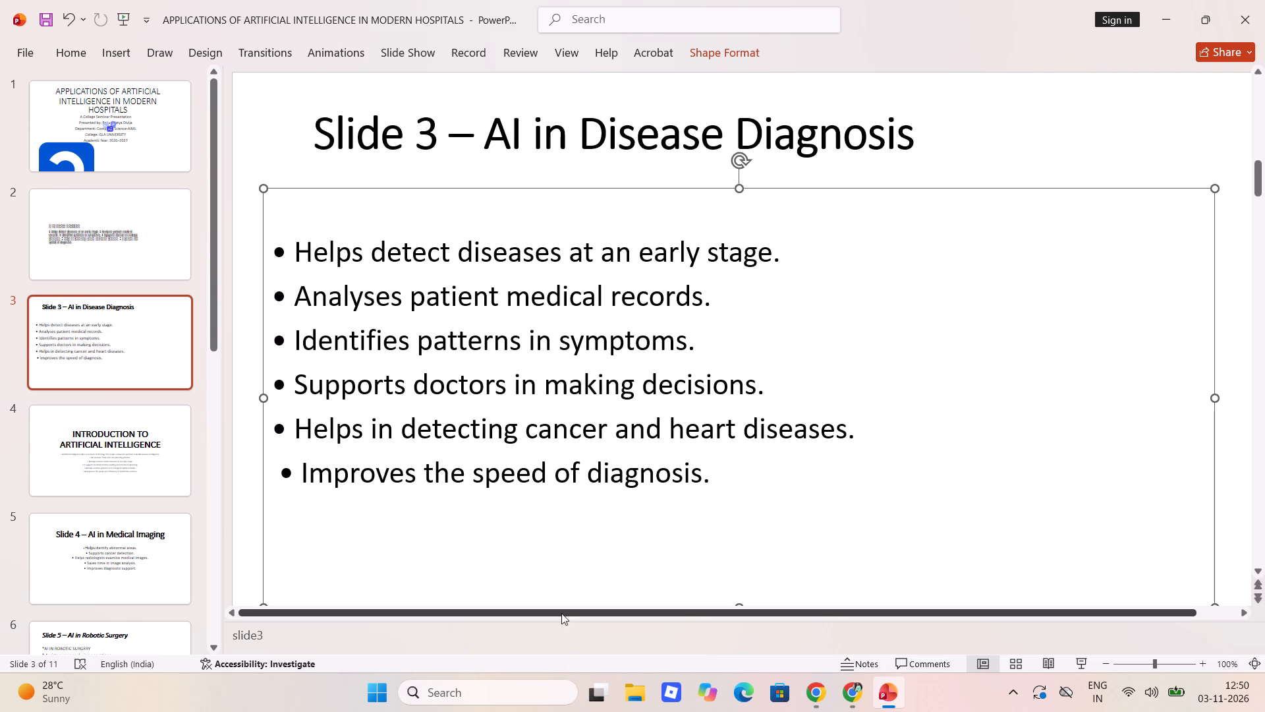
left_click(567, 581)
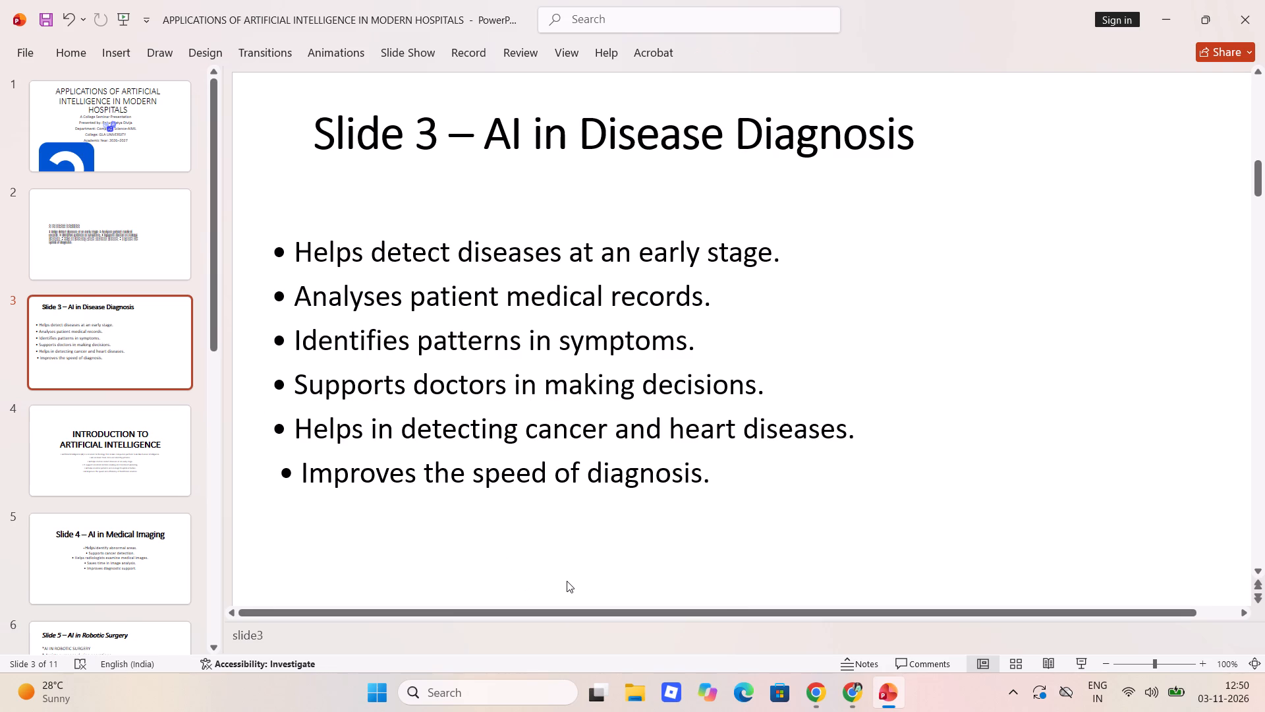
Save the presentation.
key("ctrl+s")
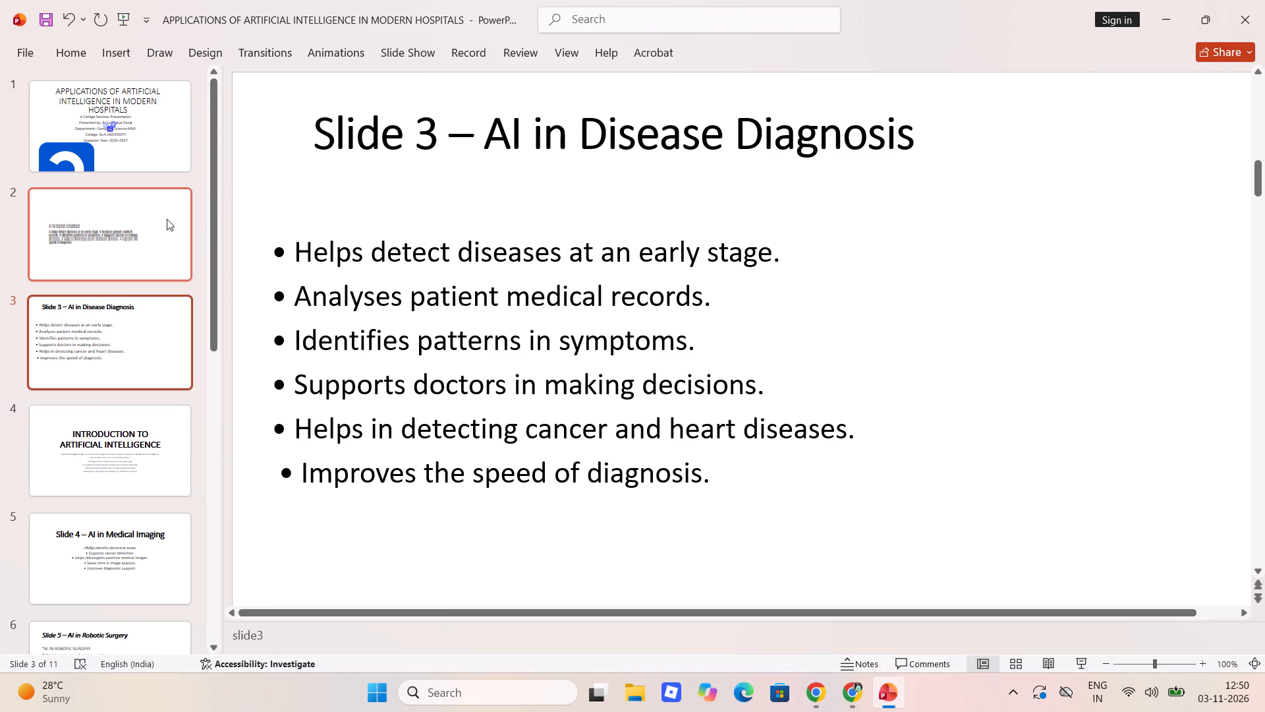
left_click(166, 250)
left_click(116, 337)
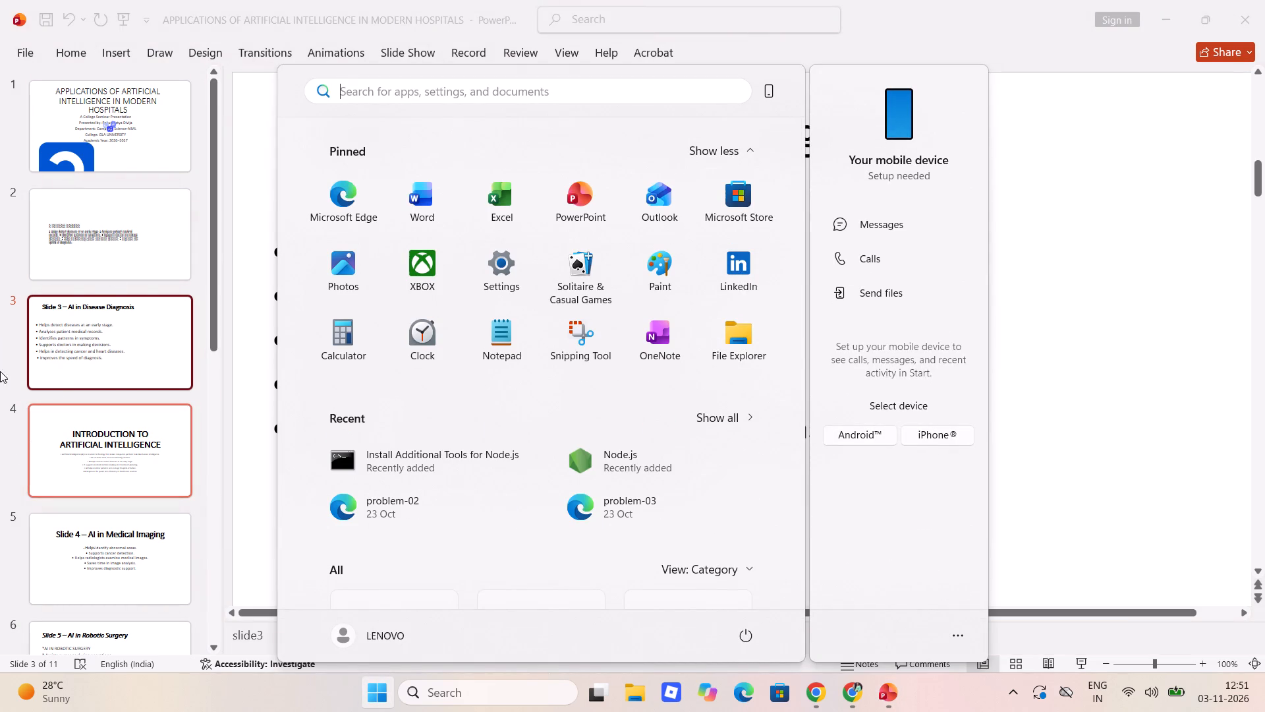
Open the Windows power options.
left_click(749, 633)
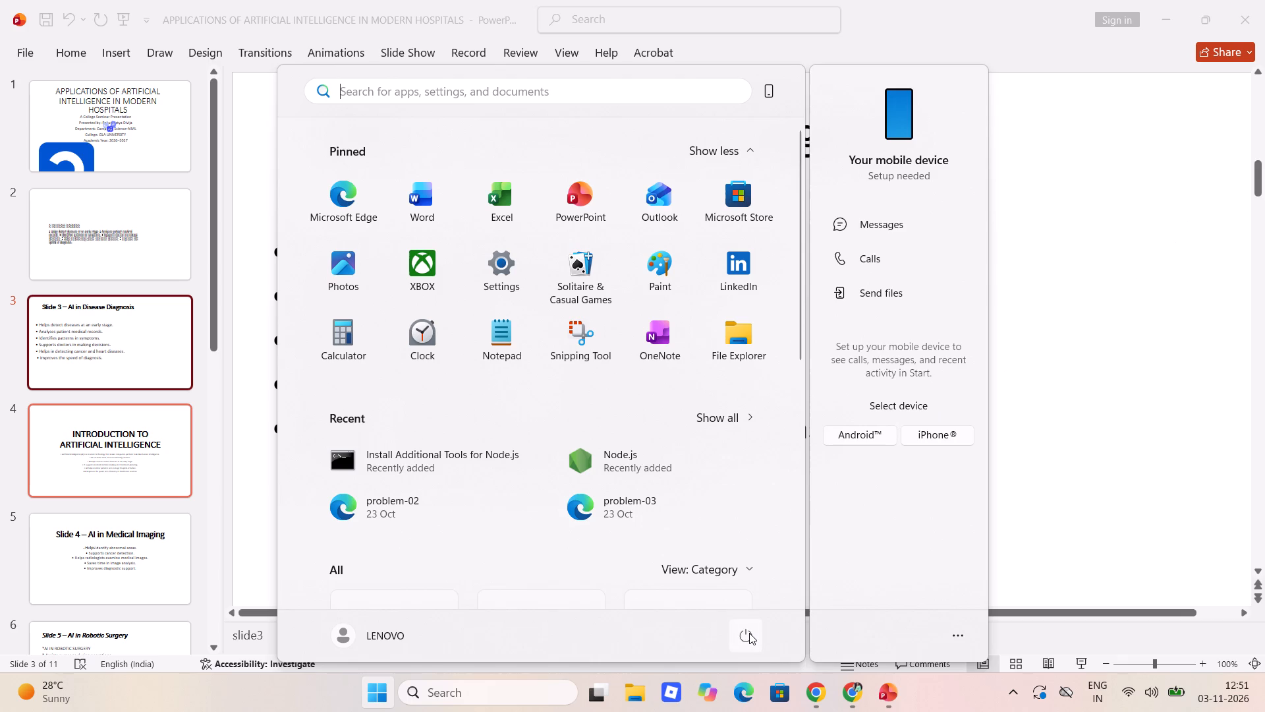